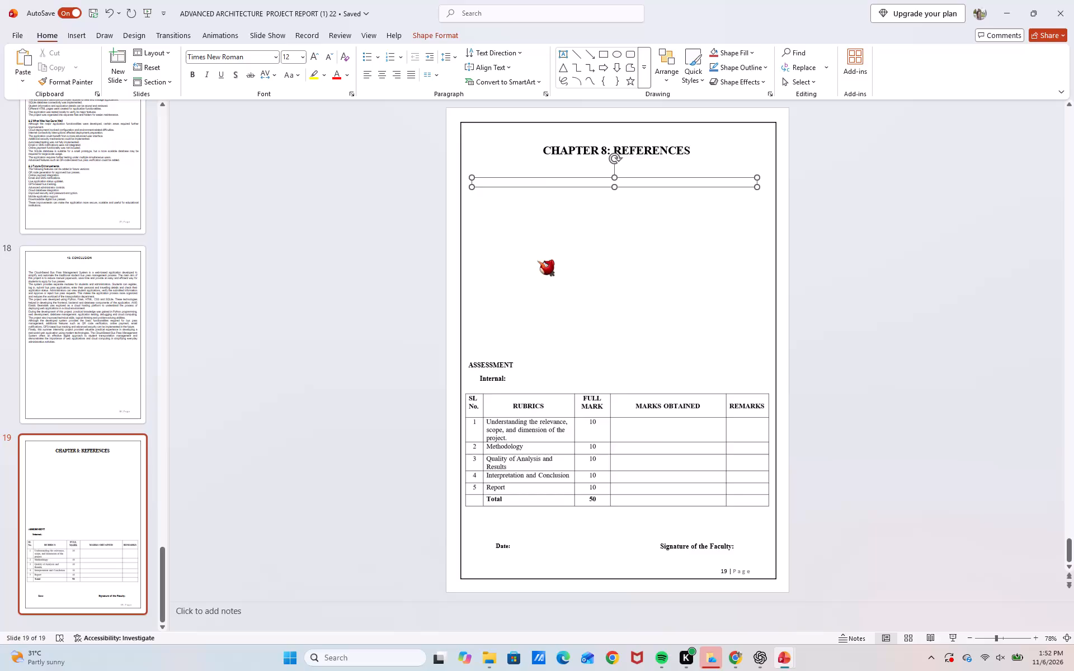
Paste the copied references text into the empty text box and move it up closer beneath the CHAPTER 8: REFERENCES heading.
{"action": "key", "text": "ctrl+v"}
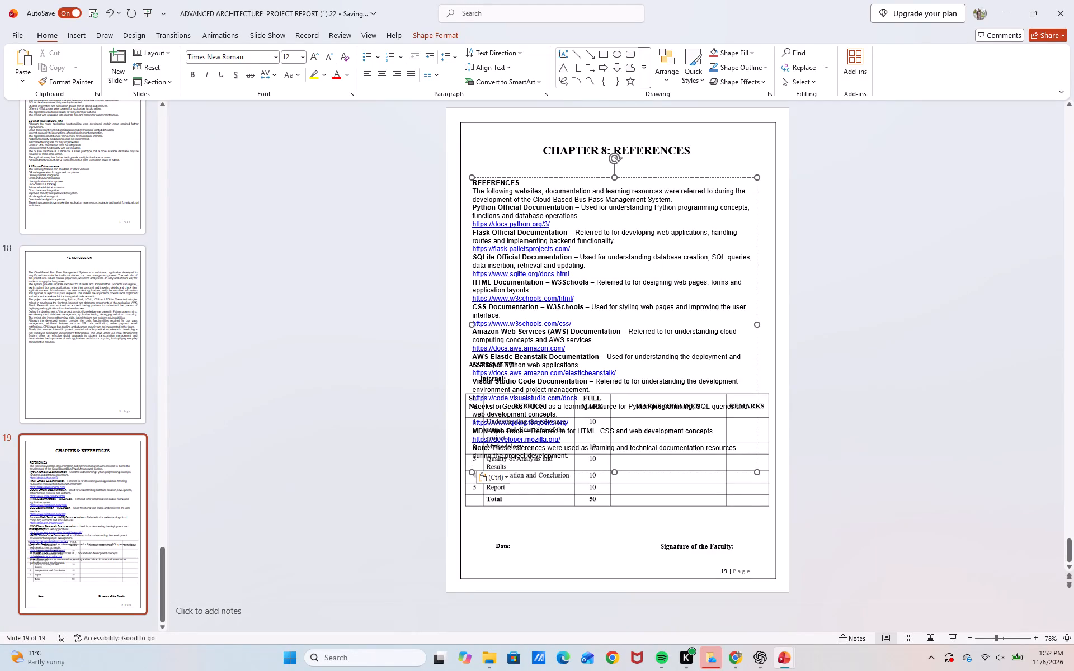
{"action": "left_click_drag", "start_coordinate": [555, 177], "coordinate": [555, 165]}
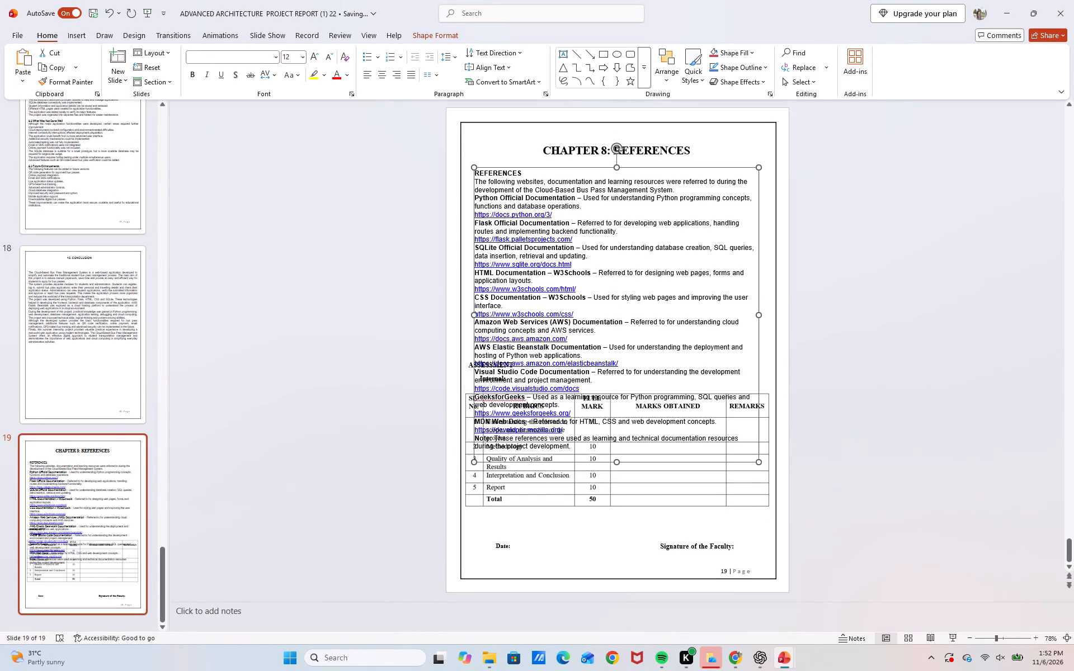
Delete the old assessment section from the references slide: the rubrics table, faculty signature, date and ASSESSMENT/Internal text boxes.
{"action": "left_click", "coordinate": [639, 483]}
{"action": "key", "text": "BackSpace"}
{"action": "left_click_drag", "start_coordinate": [639, 483], "coordinate": [647, 522]}
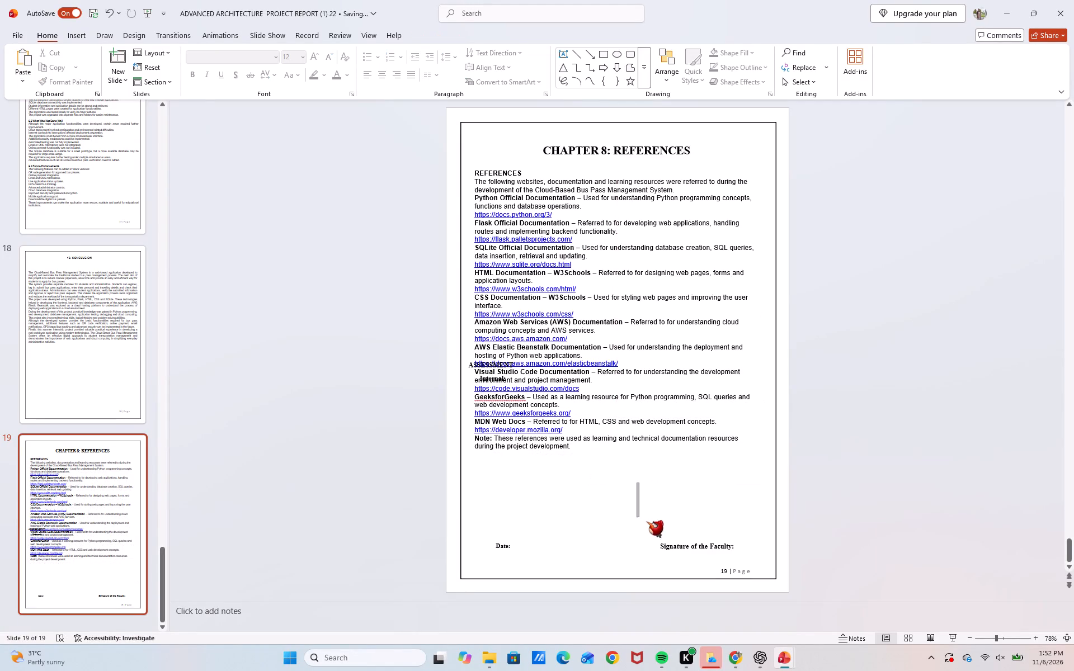
{"action": "left_click_drag", "start_coordinate": [647, 522], "coordinate": [677, 529]}
{"action": "left_click", "coordinate": [672, 552]}
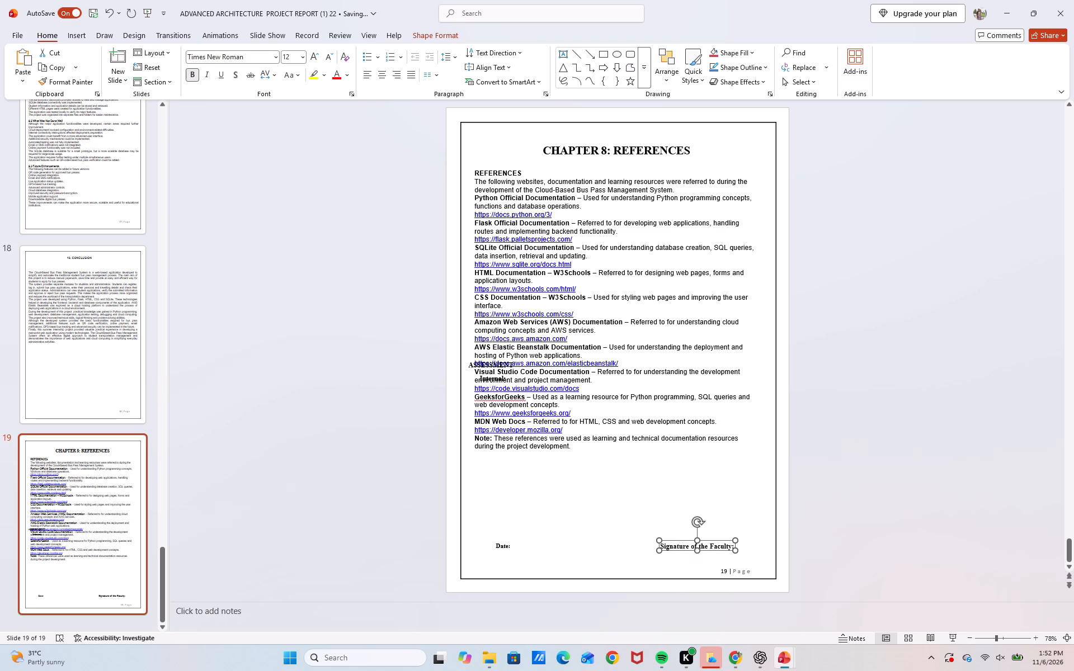
{"action": "key", "text": "BackSpace"}
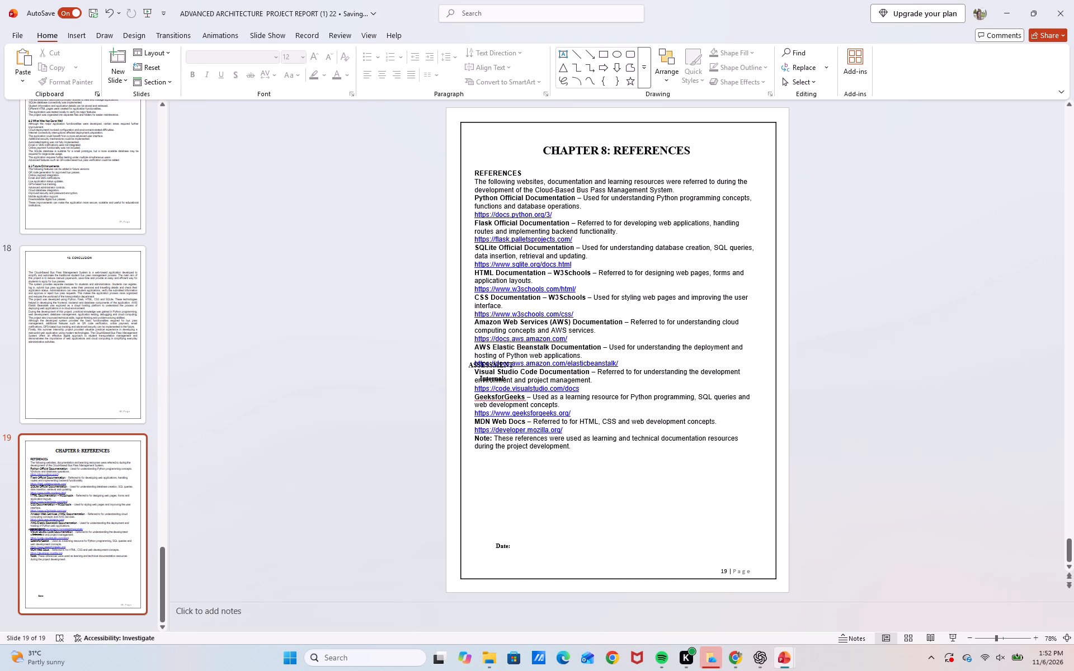
{"action": "left_click", "coordinate": [501, 552]}
{"action": "key", "text": "BackSpace"}
{"action": "left_click", "coordinate": [500, 379]}
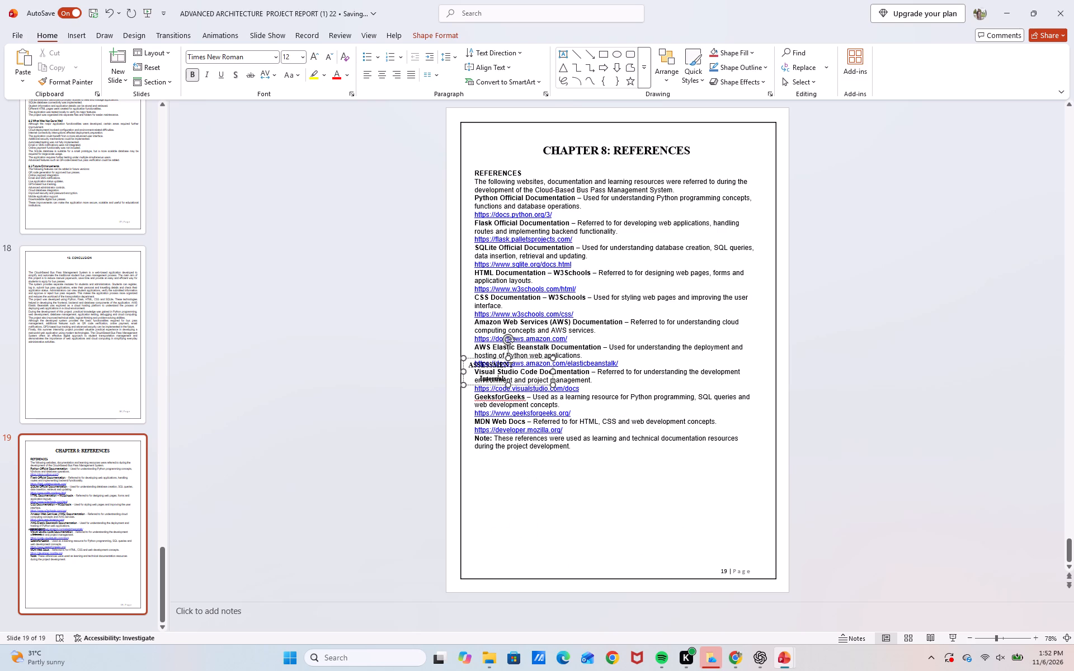
{"action": "key", "text": "BackSpace"}
{"action": "key", "text": "BackSpace"}
{"action": "left_click", "coordinate": [467, 356]}
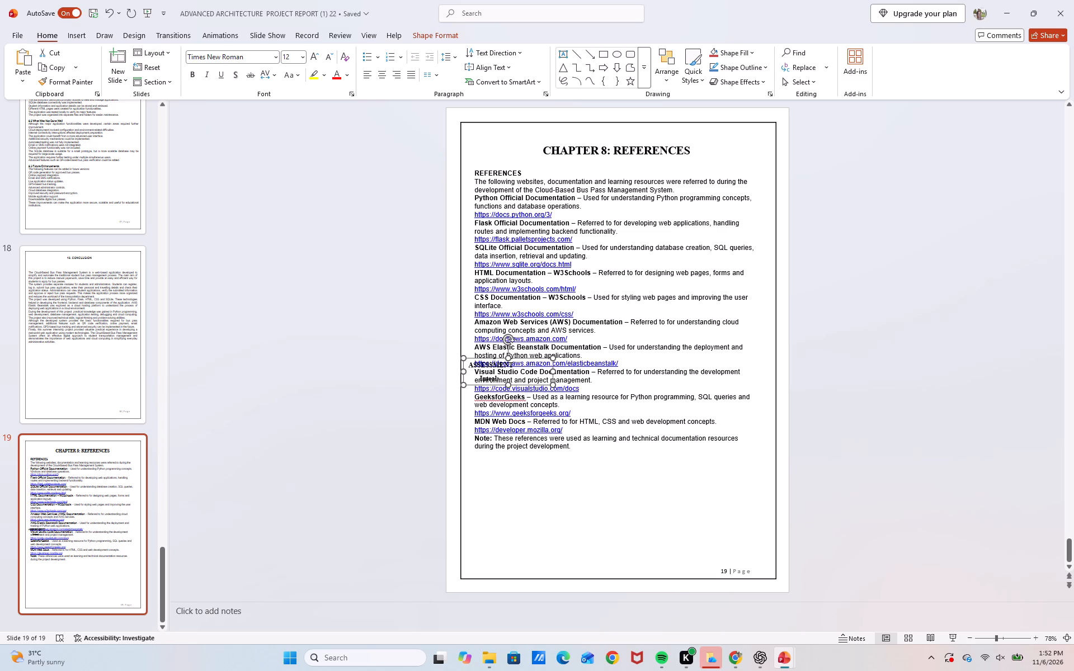
{"action": "key", "text": "BackSpace"}
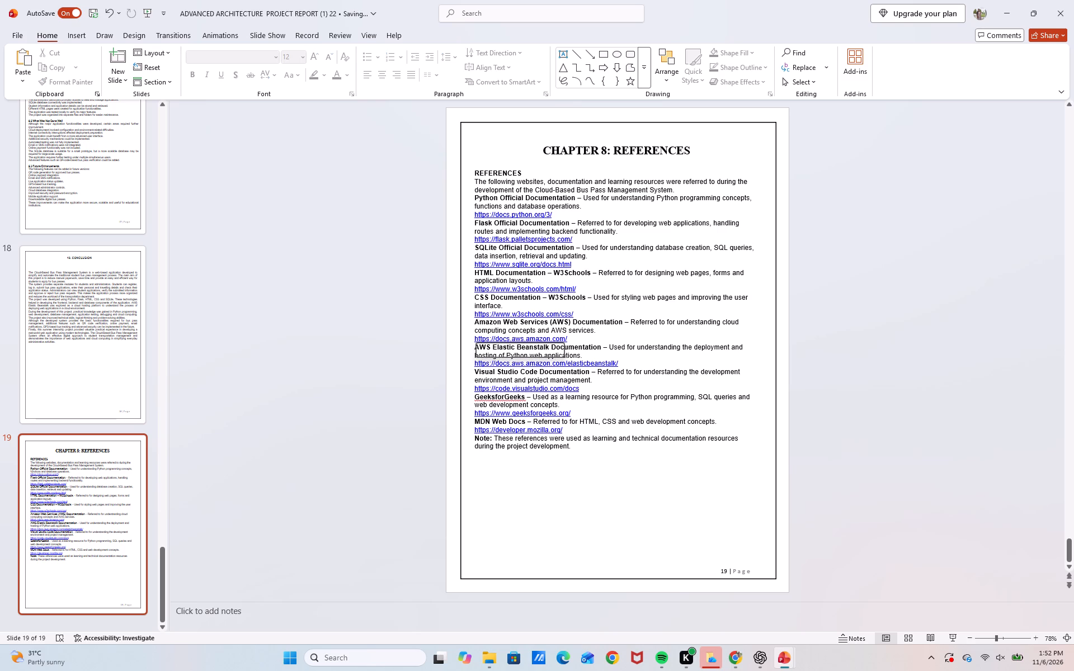
Remove the duplicate REFERENCES title from the first line of the pasted text, leaving that line empty.
{"action": "left_click", "coordinate": [523, 169]}
{"action": "key", "text": "BackSpace"}
{"action": "key", "text": "BackSpace"}
{"action": "key", "text": "BackSpace"}
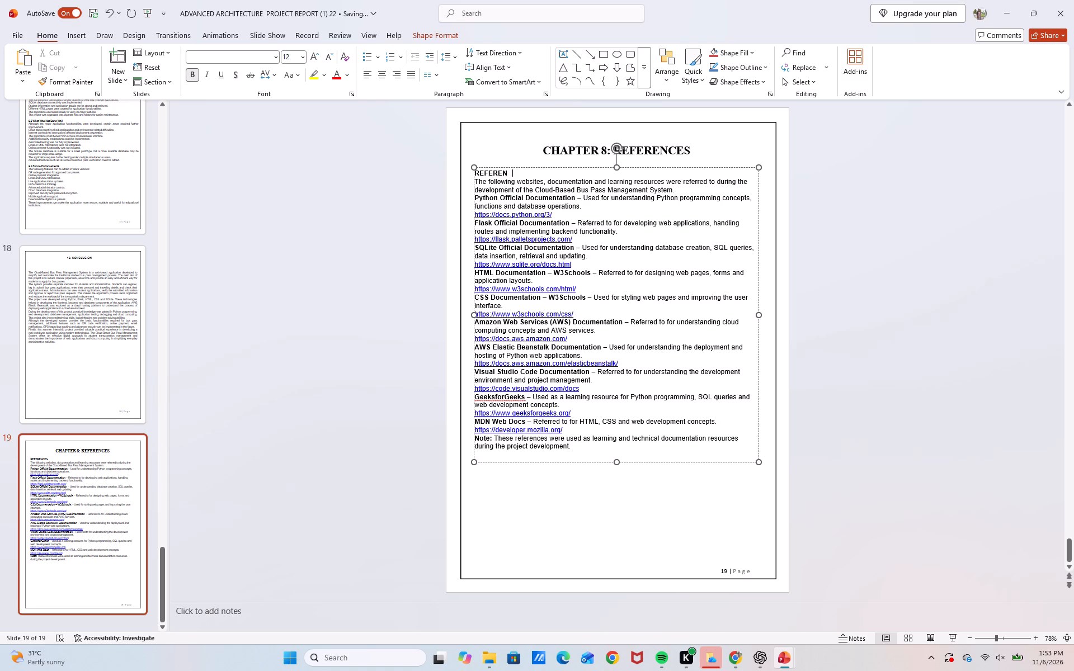
{"action": "key", "text": "BackSpace"}
{"action": "key", "text": "BackSpace"}
{"action": "key", "text": "BackSpace"}
{"action": "key", "text": "BackSpace"}
{"action": "key", "text": "BackSpace"}
{"action": "key", "text": "BackSpace"}
{"action": "key", "text": "BackSpace"}
Format the CHAPTER 8: REFERENCES heading as 14 pt bold text.
{"action": "left_click", "coordinate": [697, 150]}
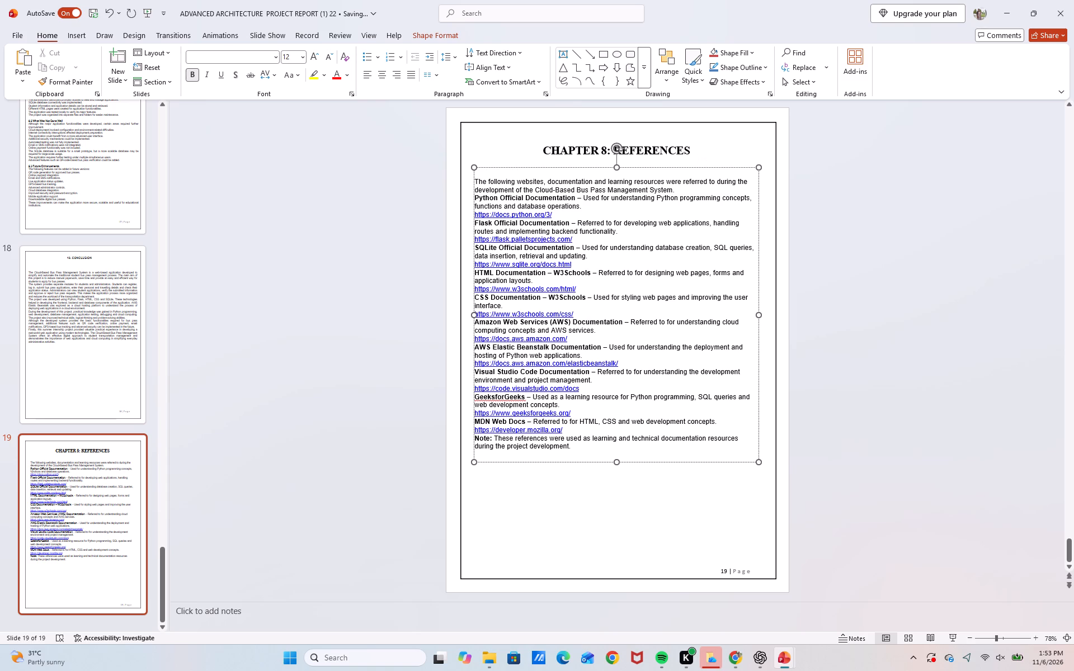
{"action": "left_click", "coordinate": [690, 147]}
{"action": "left_click", "coordinate": [690, 147]}
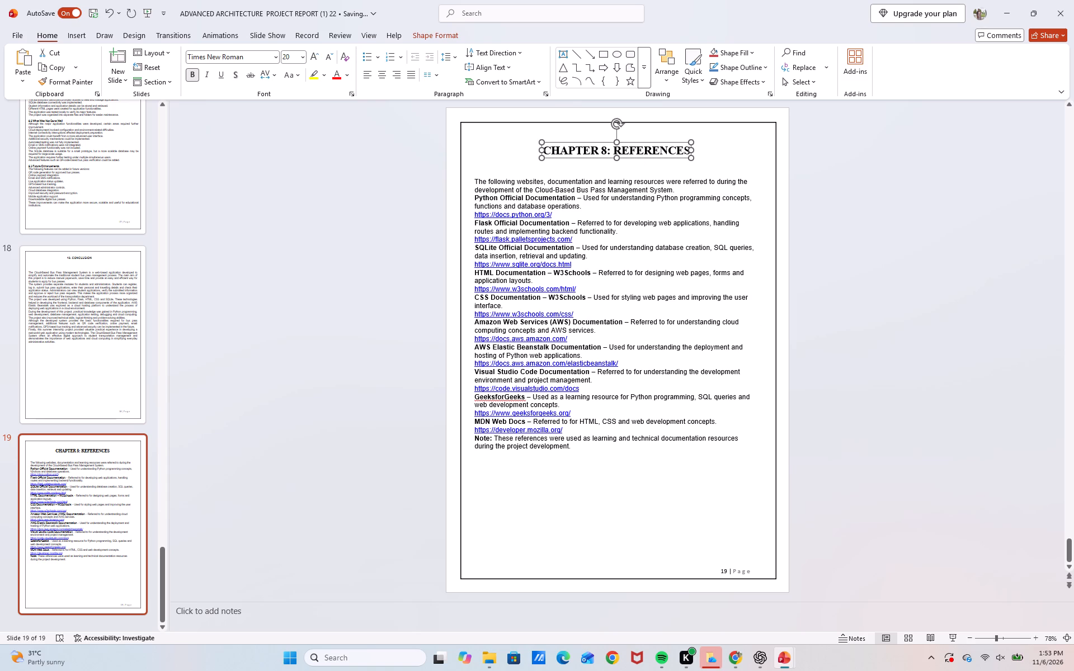
{"action": "left_click", "coordinate": [547, 148]}
{"action": "left_click_drag", "start_coordinate": [547, 148], "coordinate": [585, 151]}
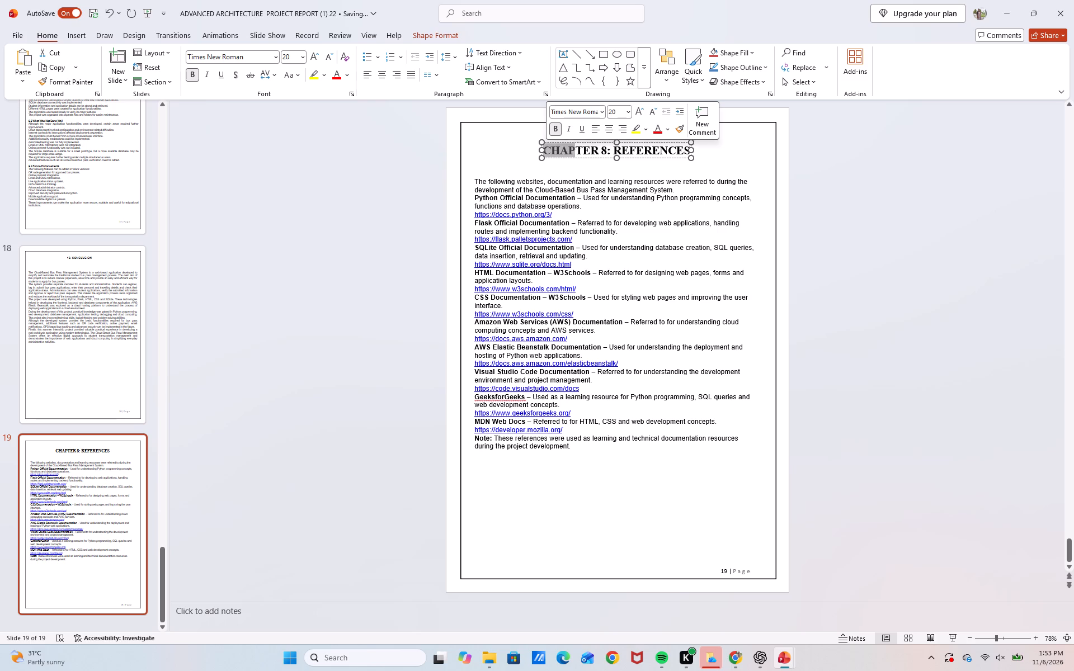
{"action": "left_click_drag", "start_coordinate": [585, 151], "coordinate": [652, 149]}
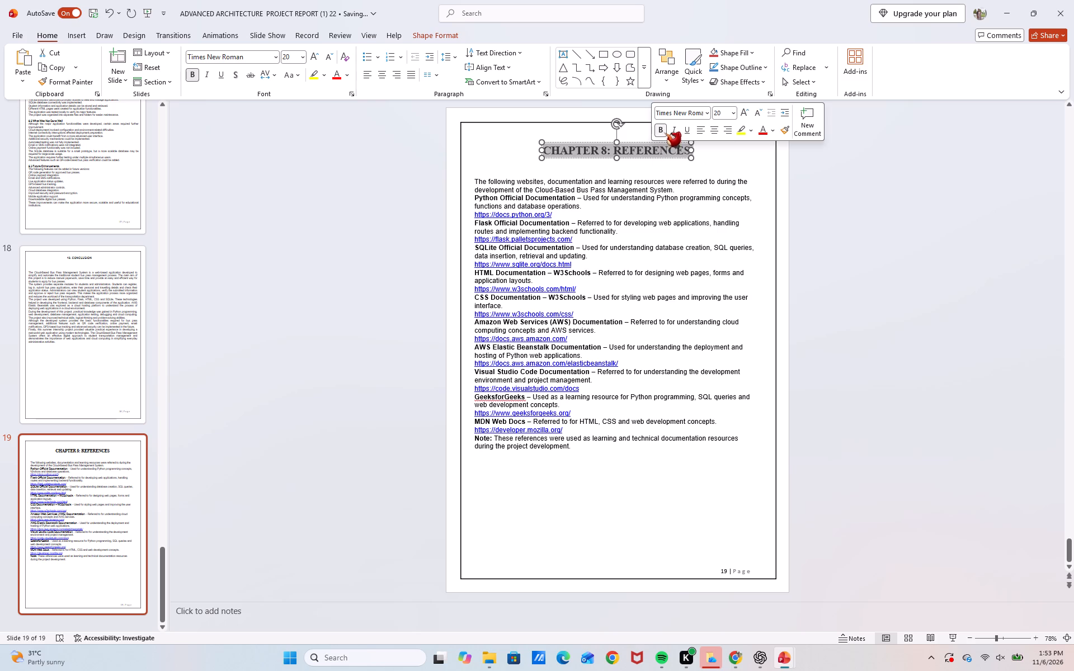
{"action": "left_click", "coordinate": [663, 131]}
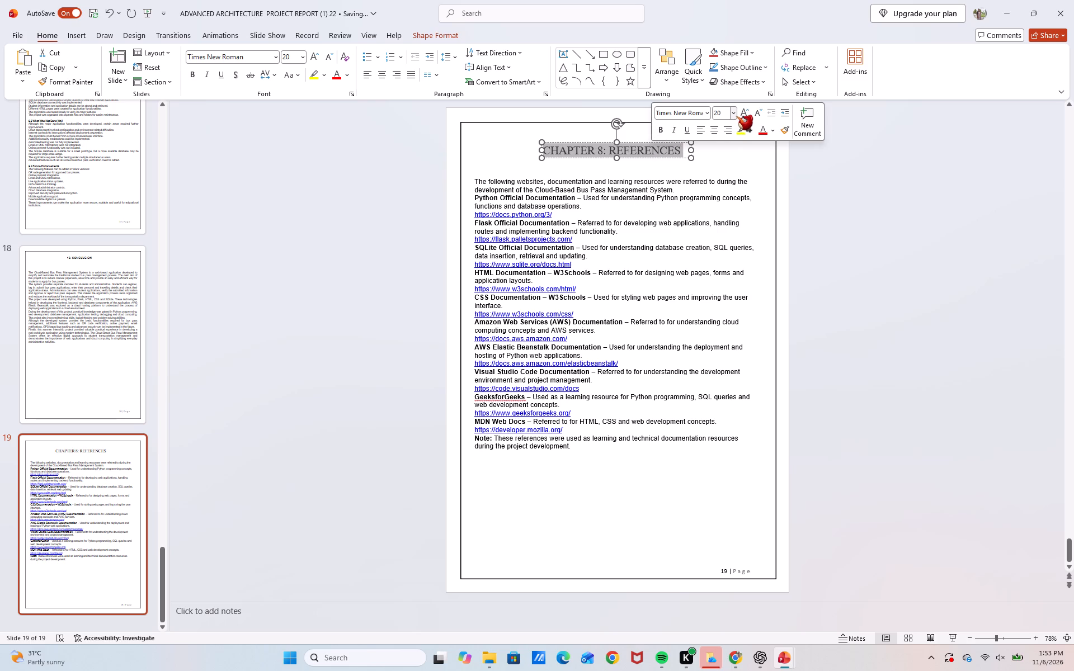
{"action": "left_click", "coordinate": [736, 116]}
{"action": "left_click", "coordinate": [729, 206]}
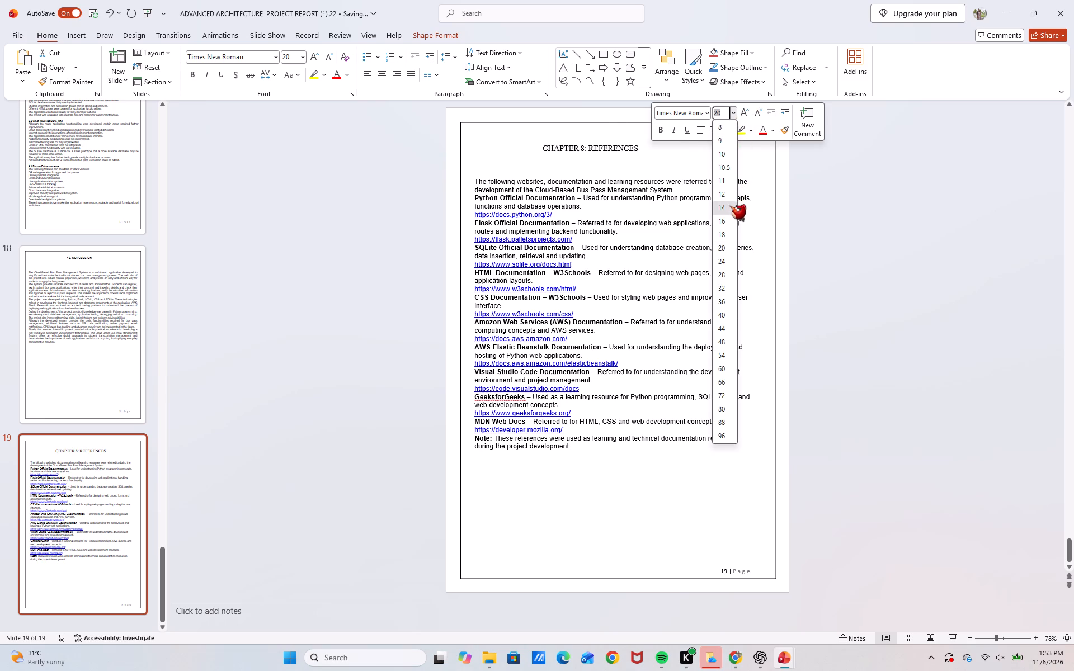
{"action": "left_click", "coordinate": [662, 130]}
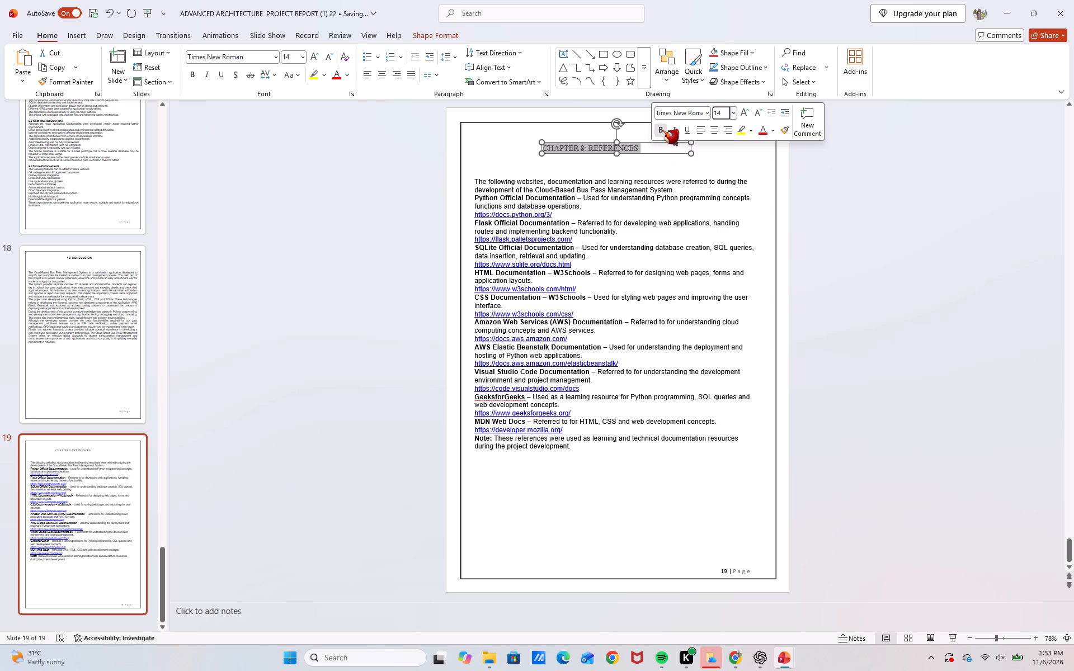
{"action": "left_click", "coordinate": [833, 177]}
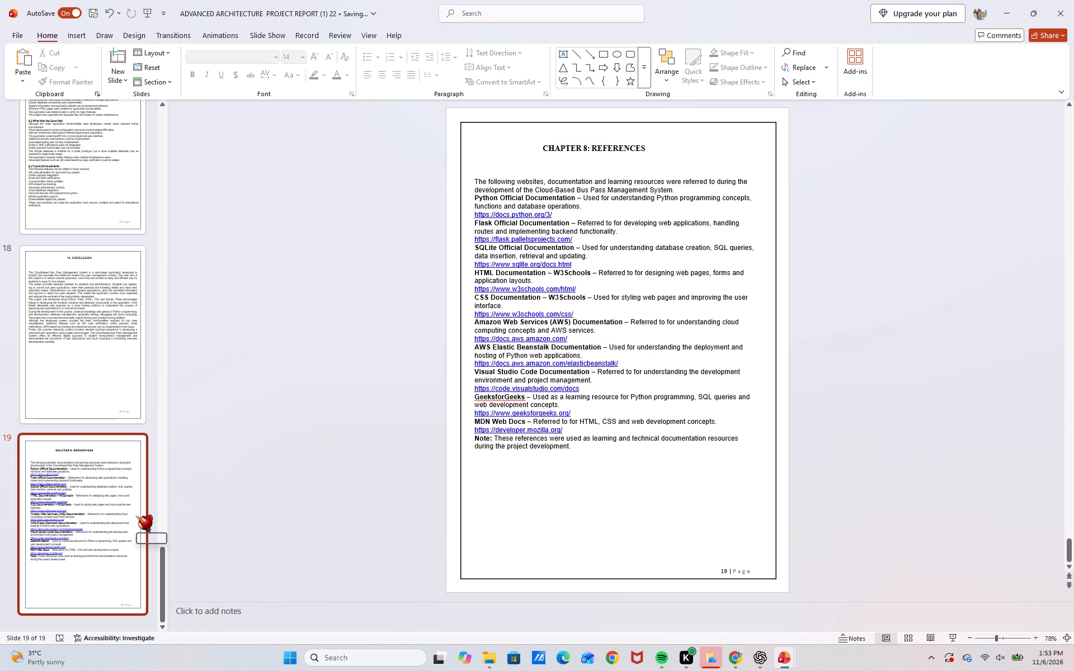
Add a new blank slide after the references slide at the end of the presentation.
{"action": "key", "text": "Return"}
{"action": "key", "text": "Return"}
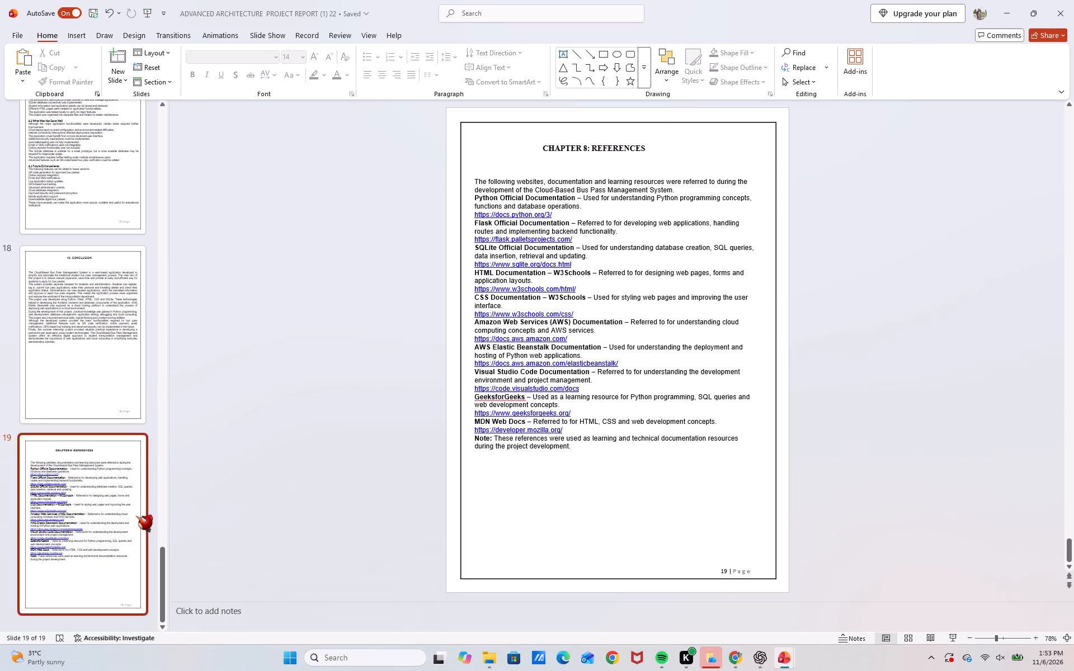
{"action": "left_click", "coordinate": [127, 521]}
{"action": "key", "text": "Return"}
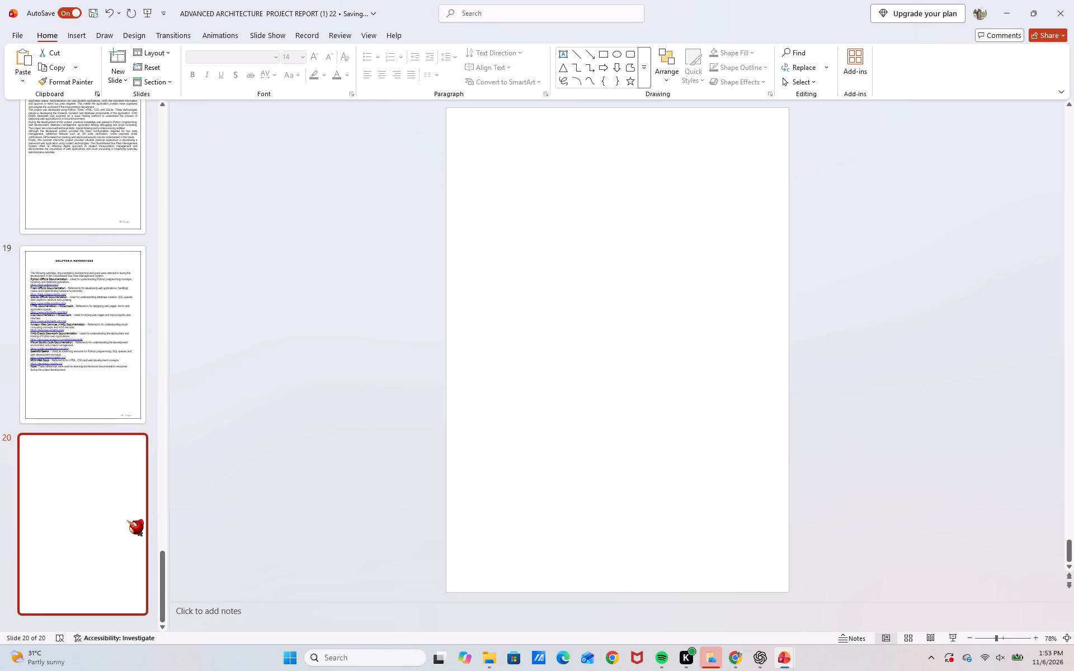
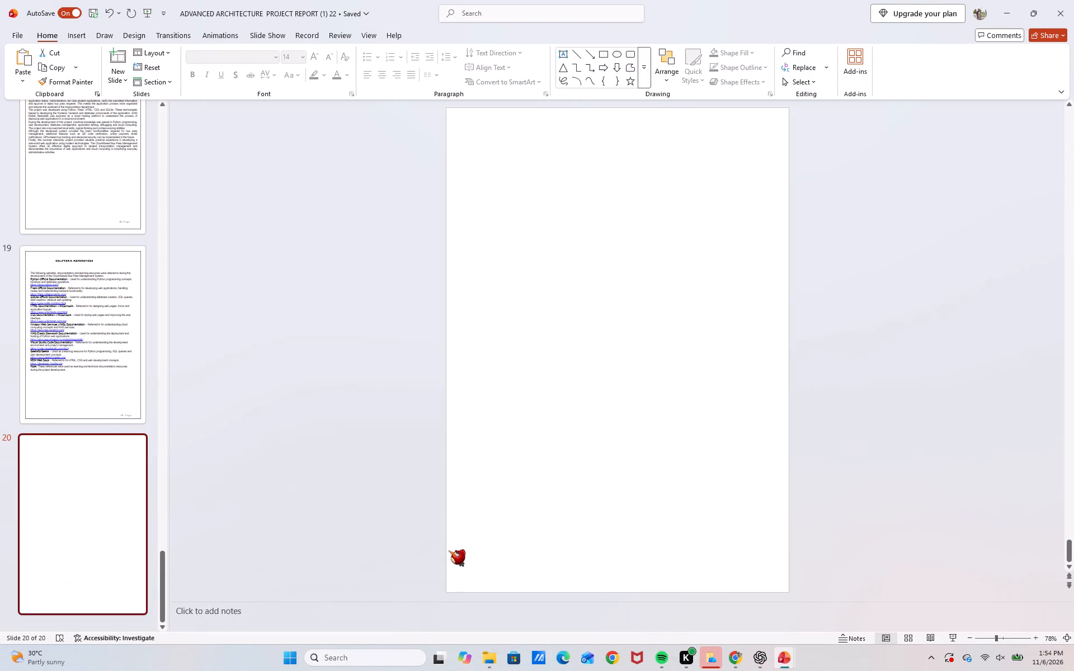
Open the recent presentation "intership navy" and bring up slide 24 with the Internal rubrics table.
{"action": "left_click", "coordinate": [20, 36]}
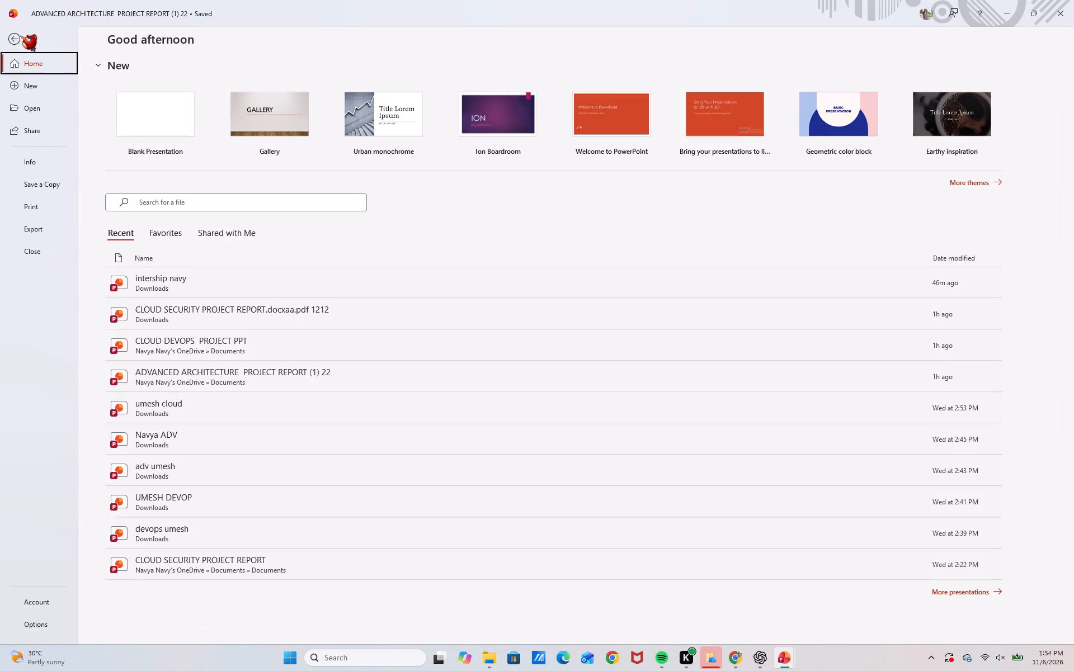
{"action": "left_click", "coordinate": [154, 277]}
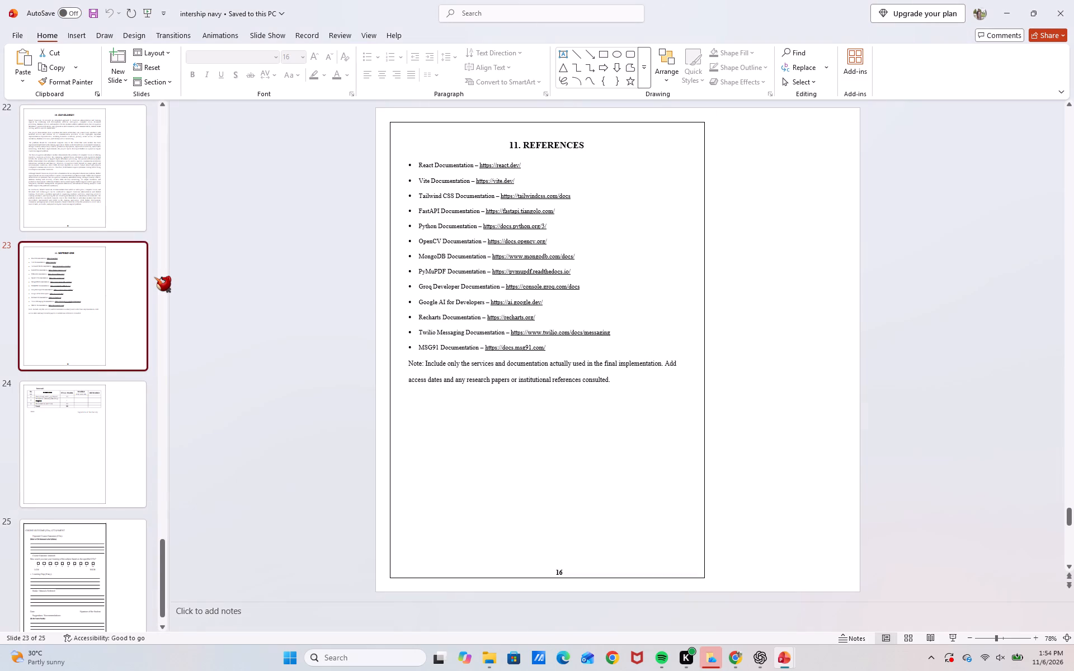
{"action": "left_click", "coordinate": [89, 427]}
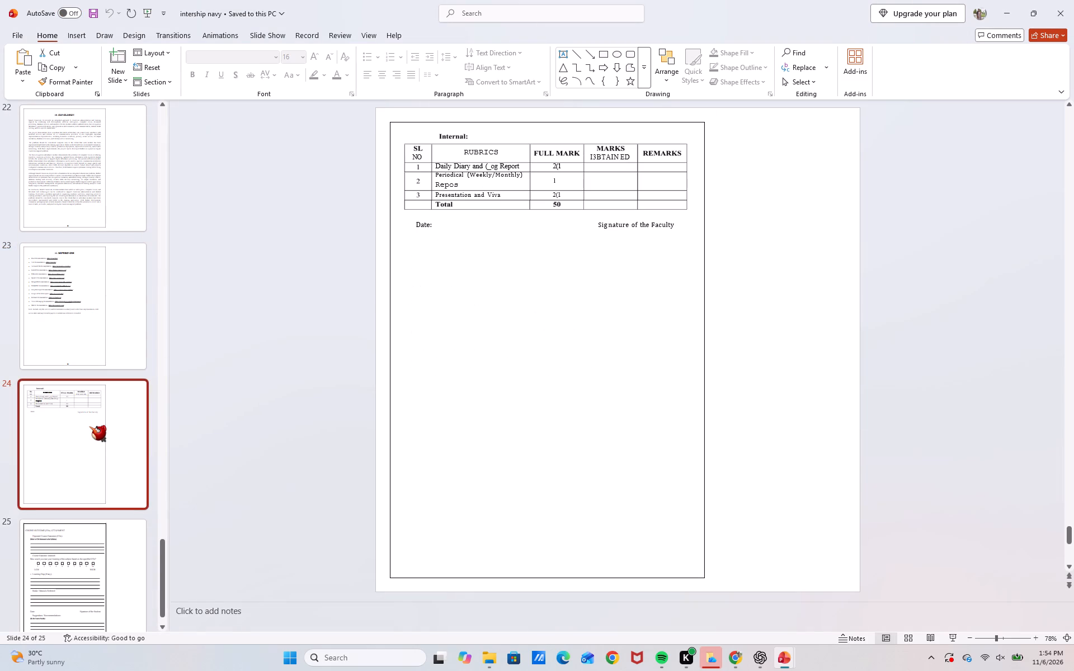
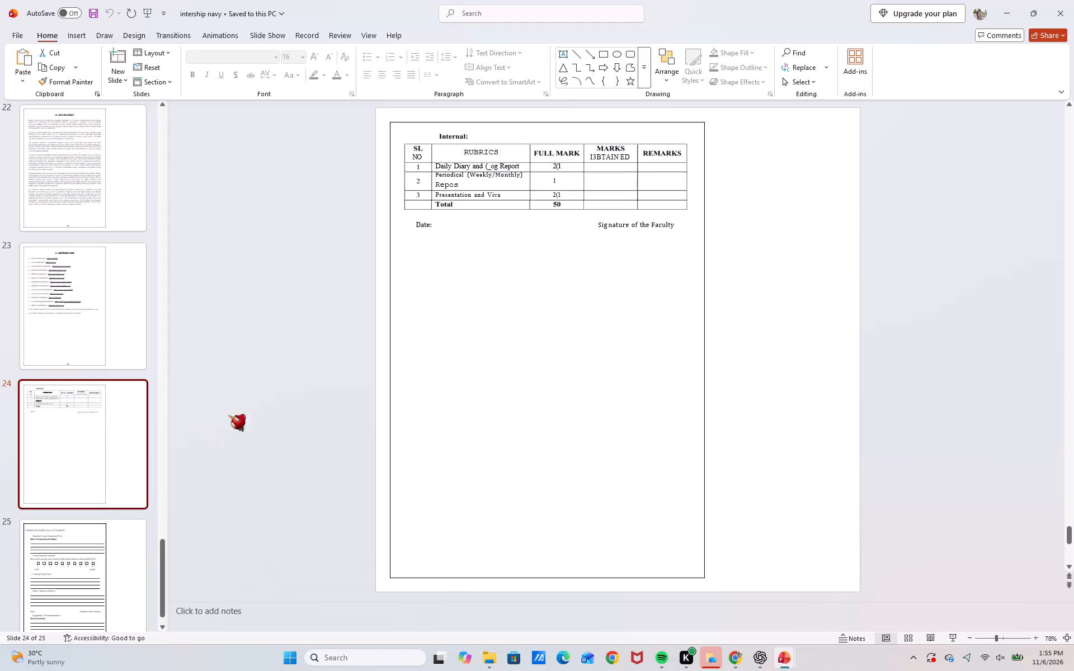
Examine the Internal rubrics table on slide 24, the course outcome form on slide 25 and the cover slide of the internship presentation.
{"action": "left_click", "coordinate": [445, 209]}
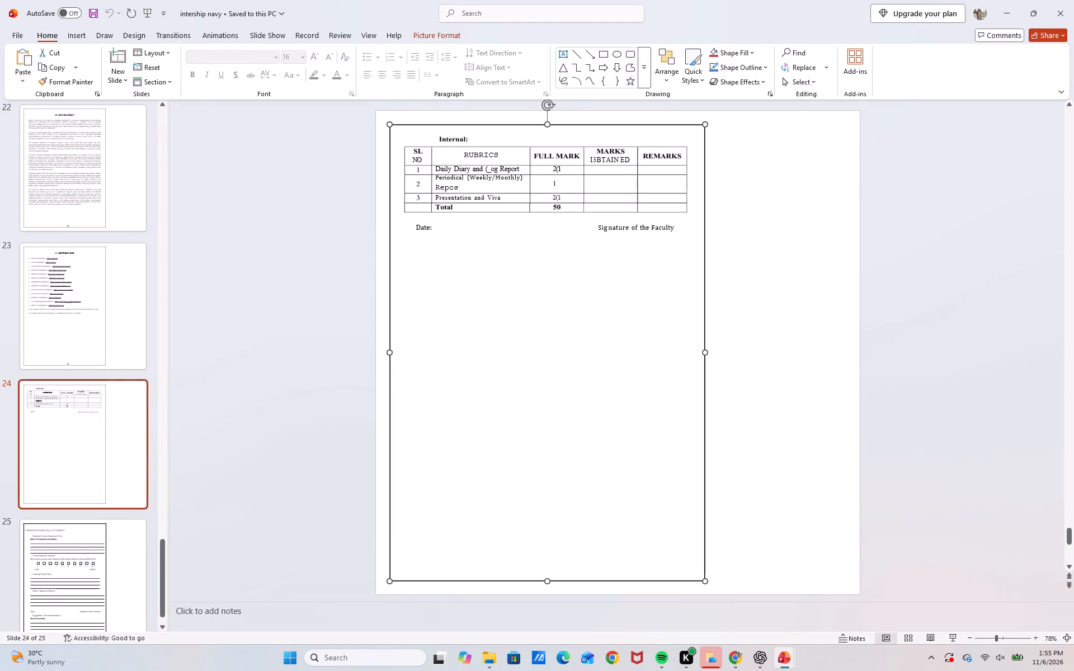
{"action": "left_click", "coordinate": [439, 204]}
{"action": "left_click", "coordinate": [430, 196]}
{"action": "left_click", "coordinate": [418, 157]}
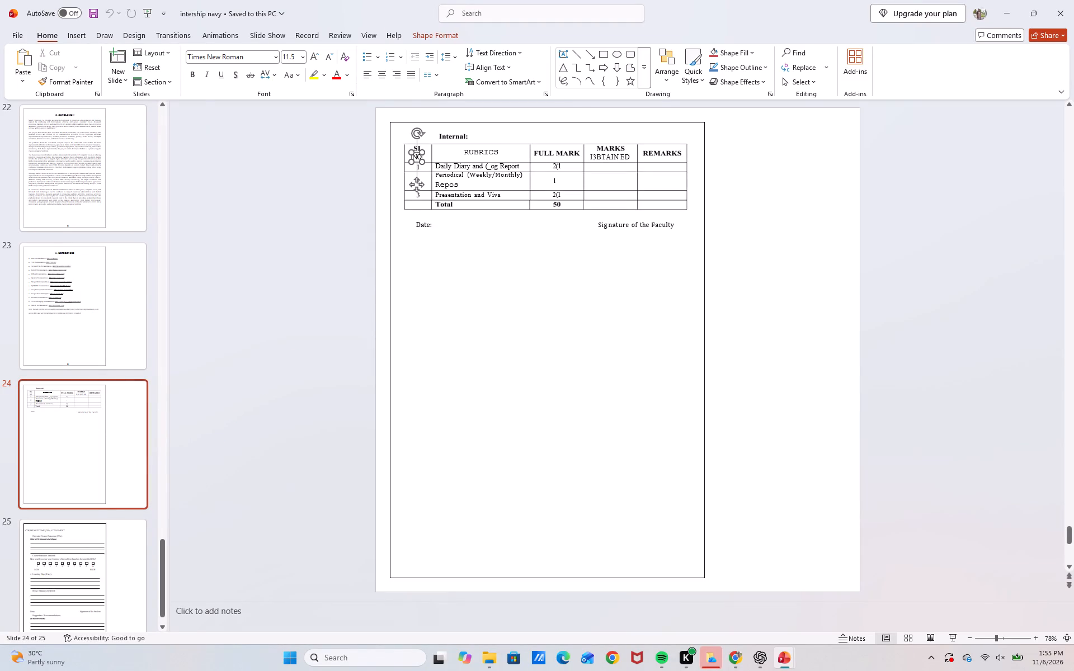
{"action": "left_click", "coordinate": [441, 164]}
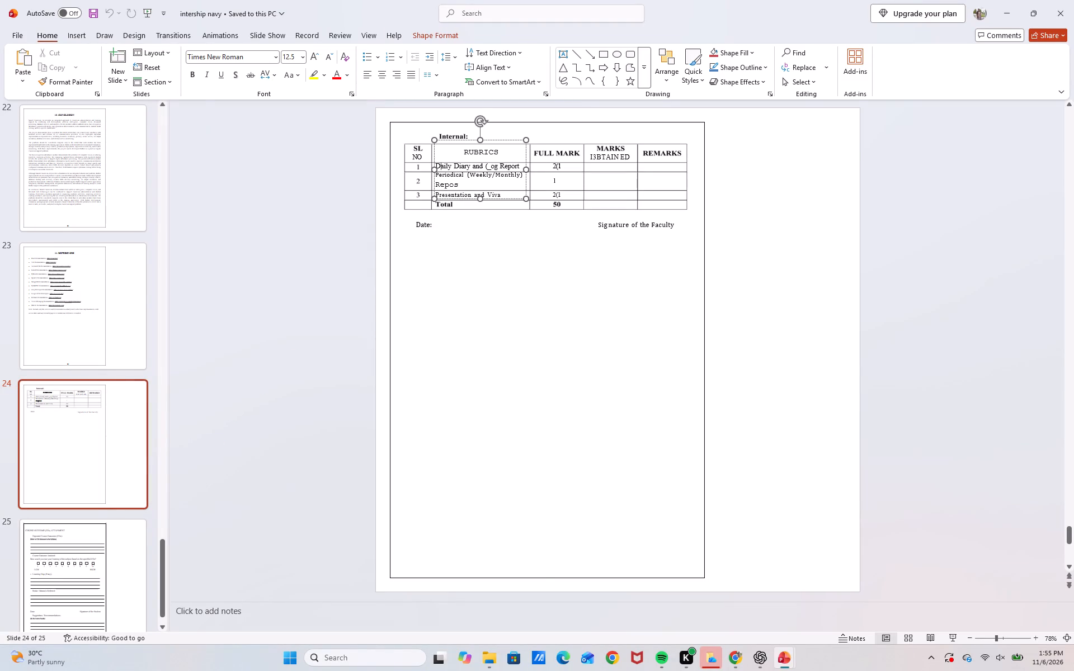
{"action": "left_click", "coordinate": [460, 212]}
{"action": "double_click", "coordinate": [460, 212]}
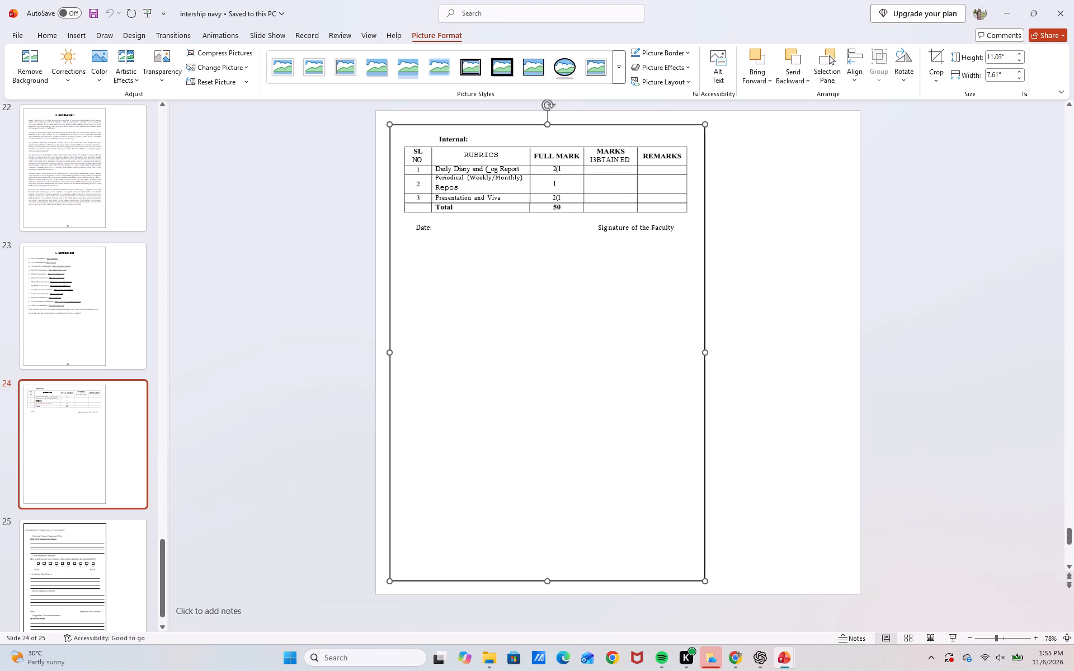
{"action": "left_click", "coordinate": [670, 205]}
{"action": "left_click", "coordinate": [656, 226]}
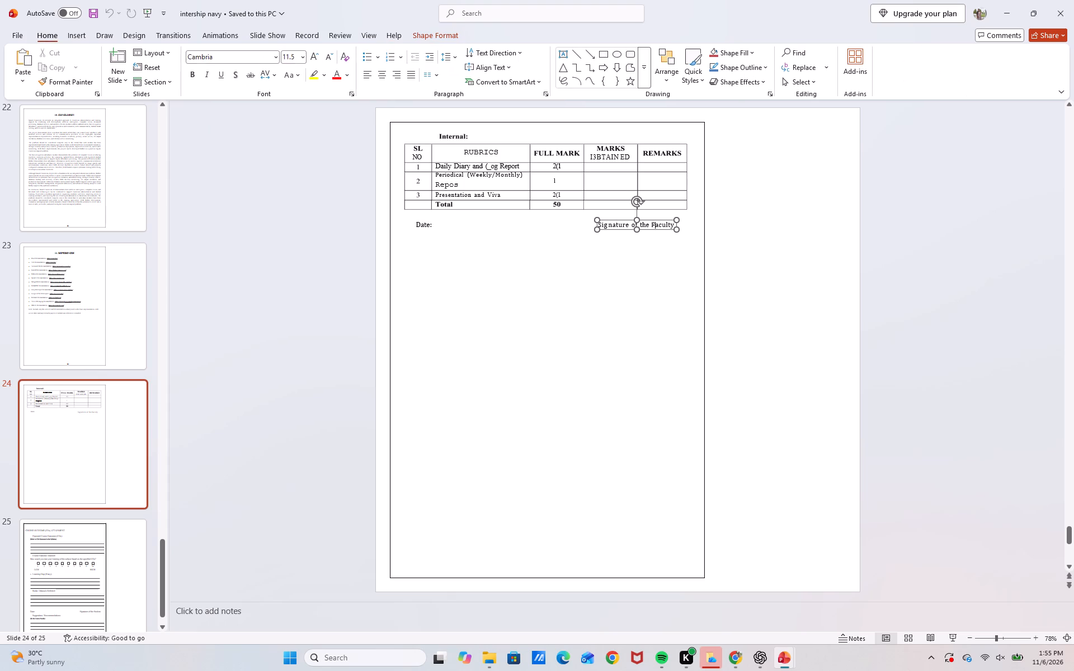
{"action": "left_click", "coordinate": [91, 603]}
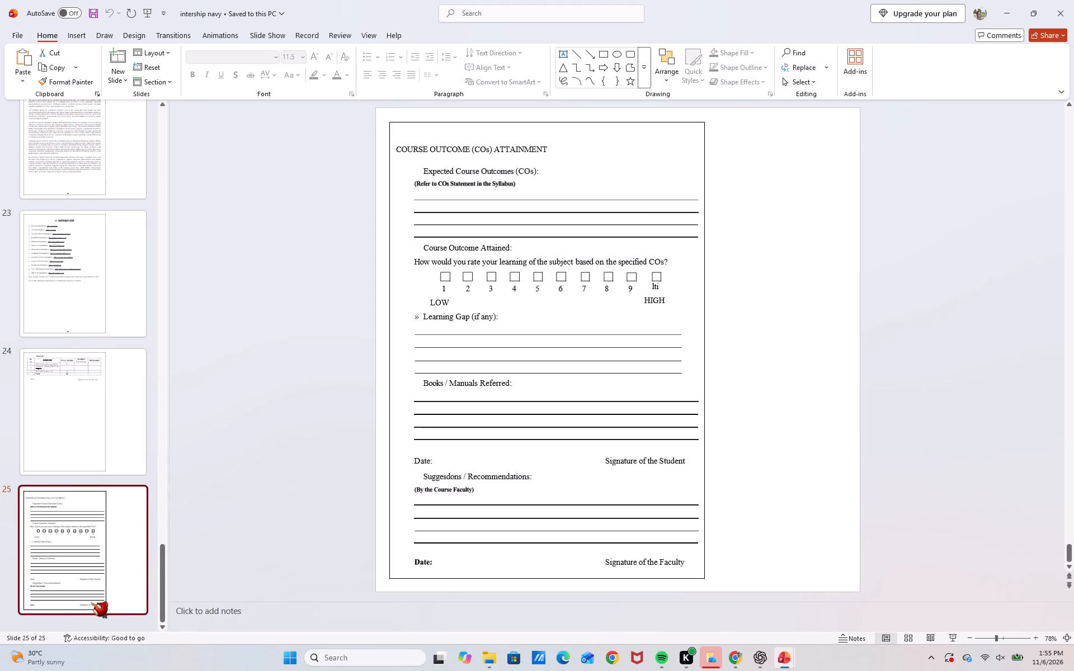
{"action": "left_click", "coordinate": [90, 469]}
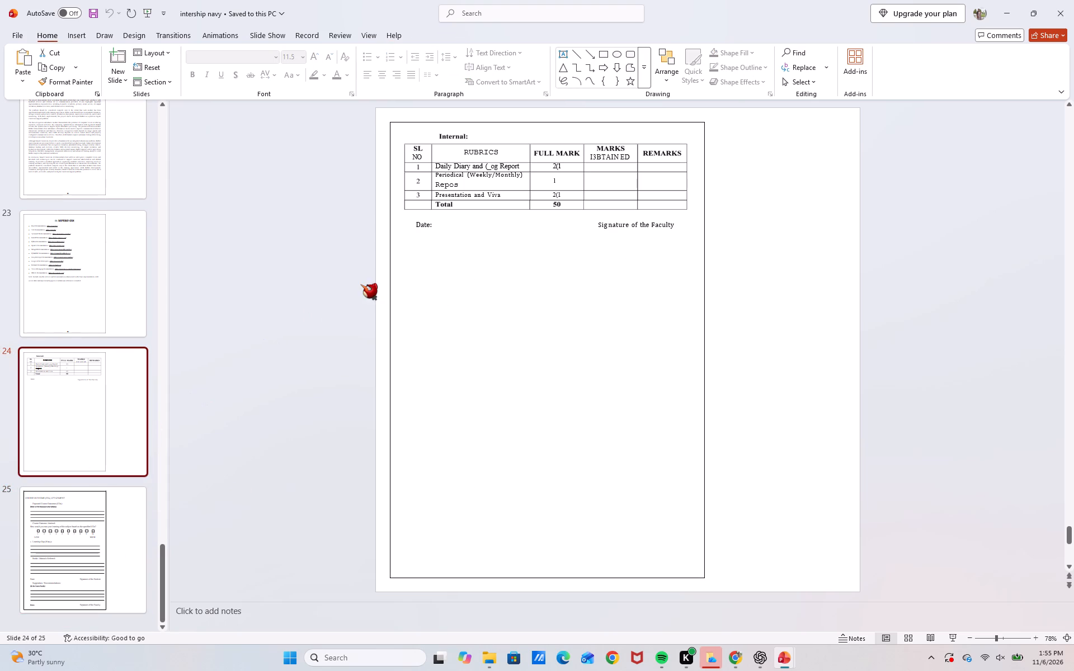
{"action": "left_click", "coordinate": [476, 192]}
{"action": "left_click", "coordinate": [496, 267]}
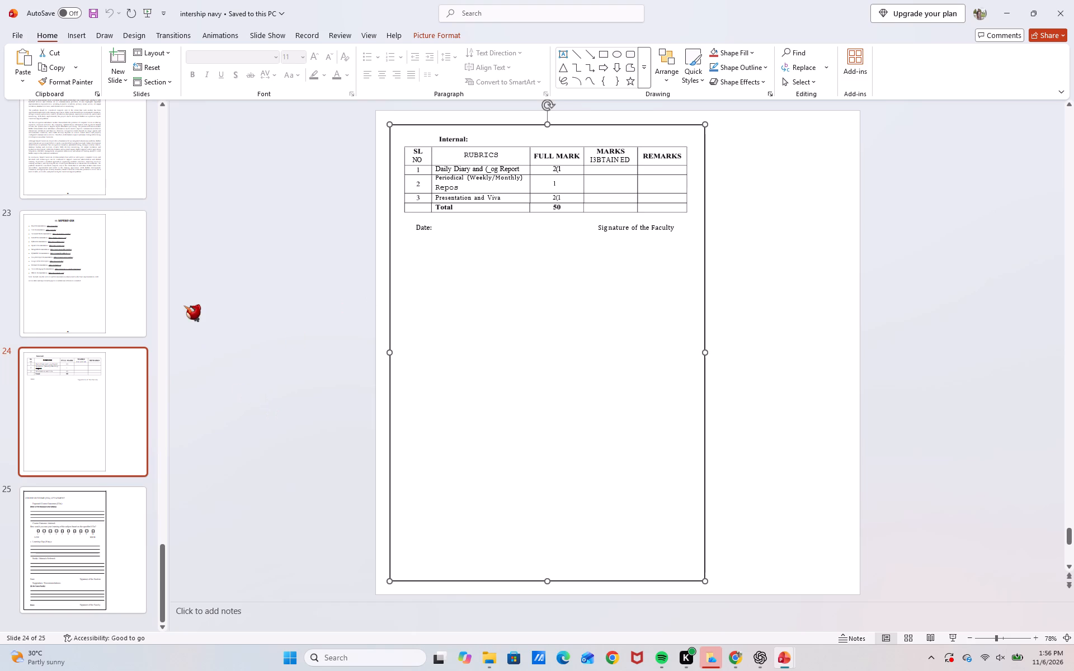
{"action": "scroll", "coordinate": [97, 189], "scroll_direction": "up", "scroll_amount": 6}
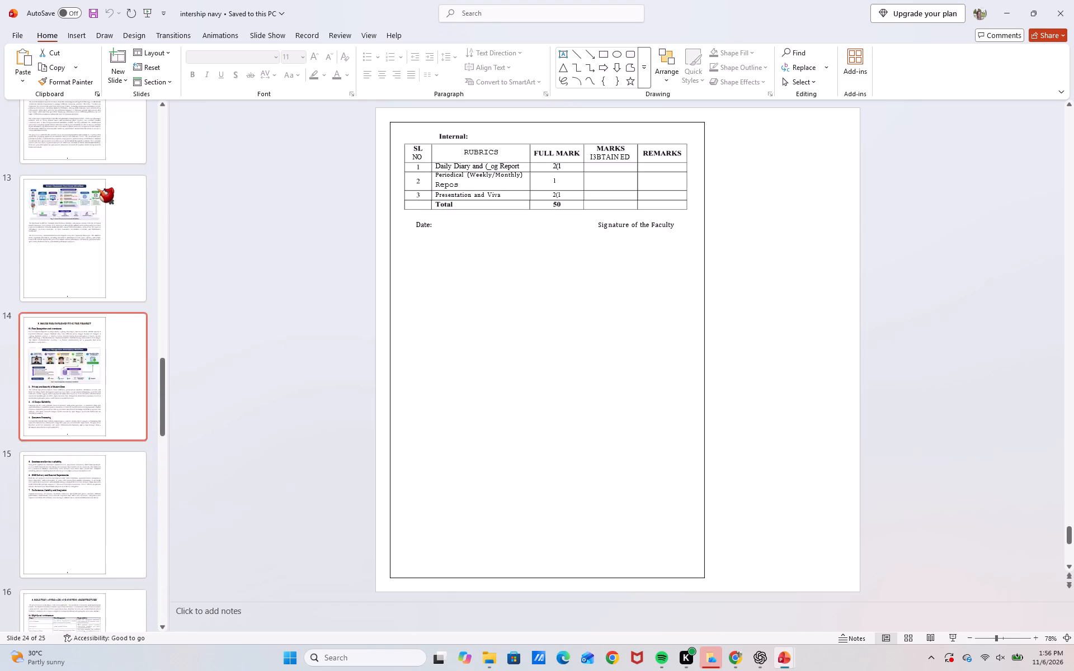
{"action": "scroll", "coordinate": [97, 189], "scroll_direction": "up", "scroll_amount": 7}
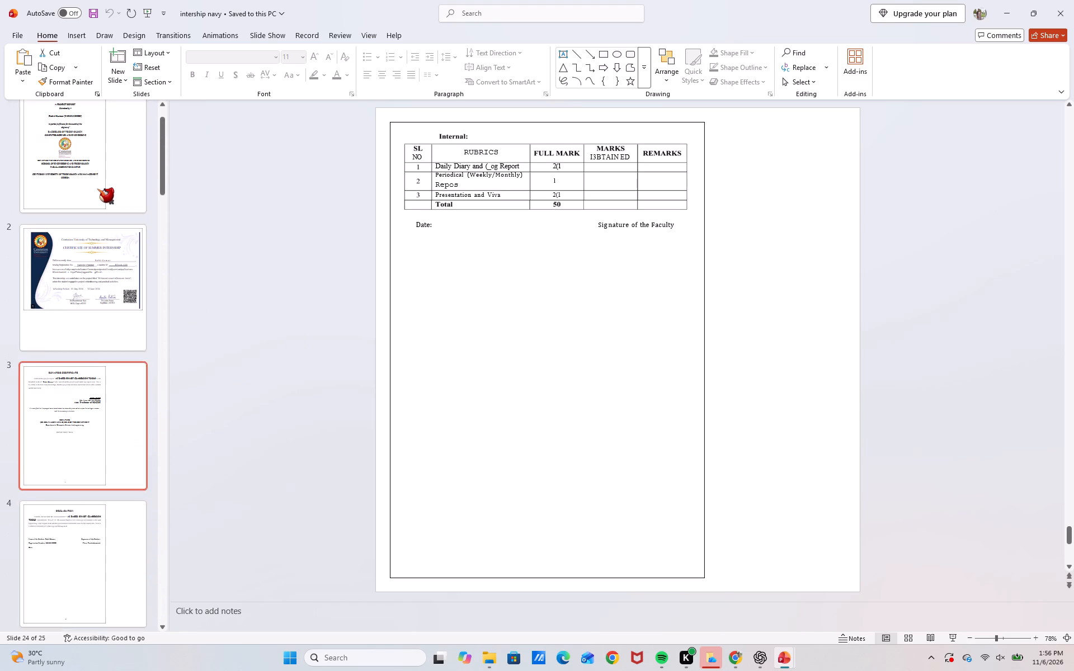
{"action": "left_click", "coordinate": [97, 189]}
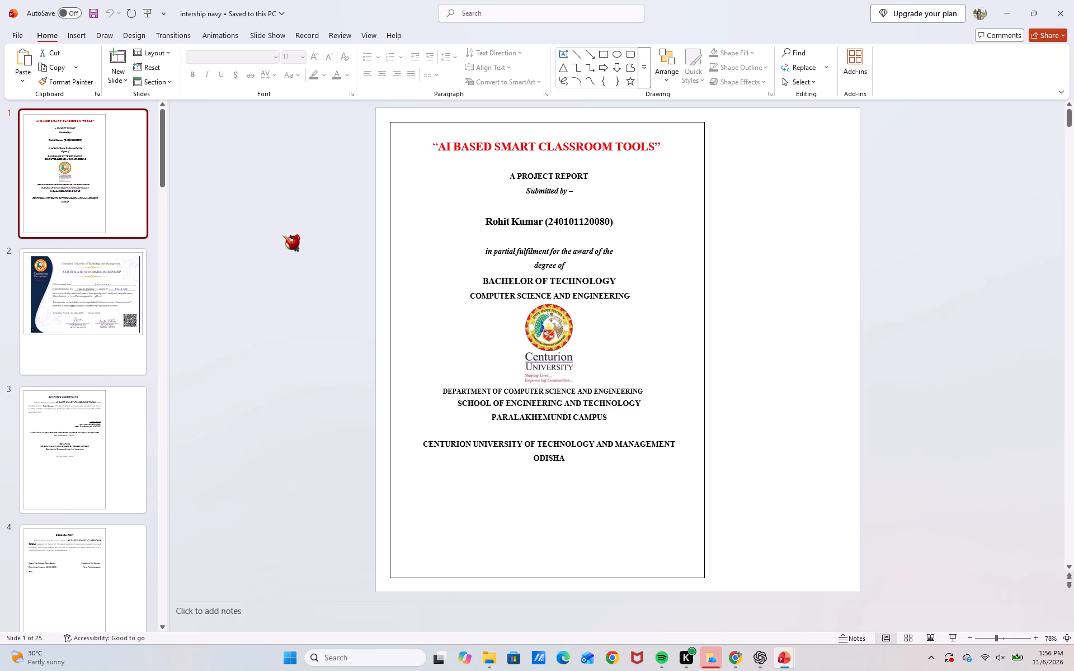
Open the recent presentation "ADVANCED ARCHITECTURE PROJECT REPORT (1) 22".
{"action": "left_click", "coordinate": [17, 37]}
{"action": "left_click", "coordinate": [201, 289]}
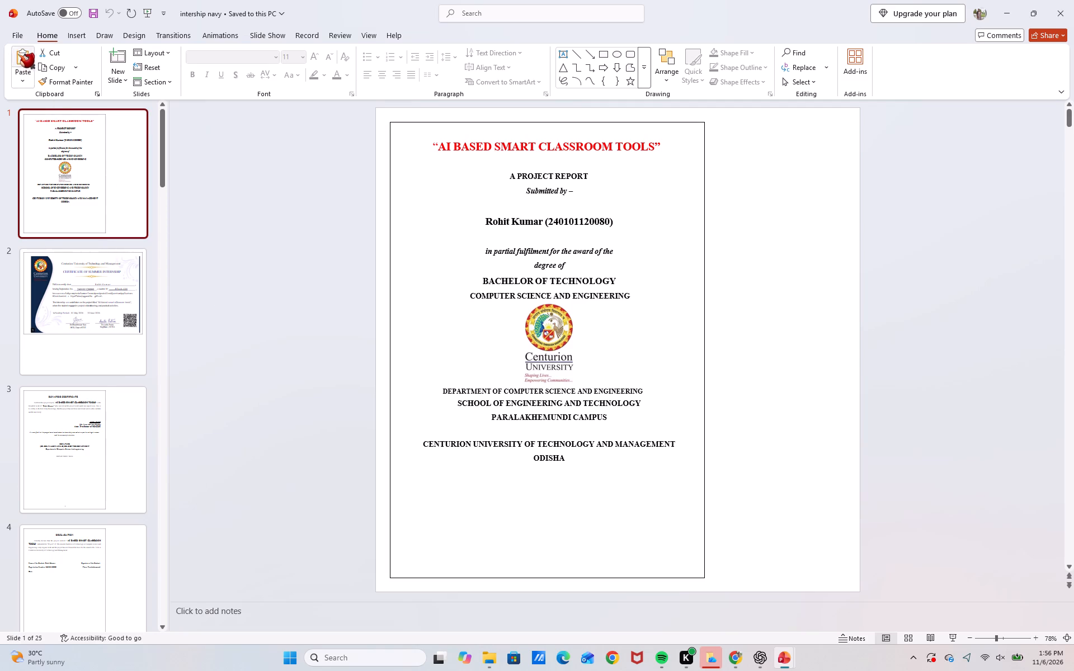
{"action": "left_click", "coordinate": [13, 30]}
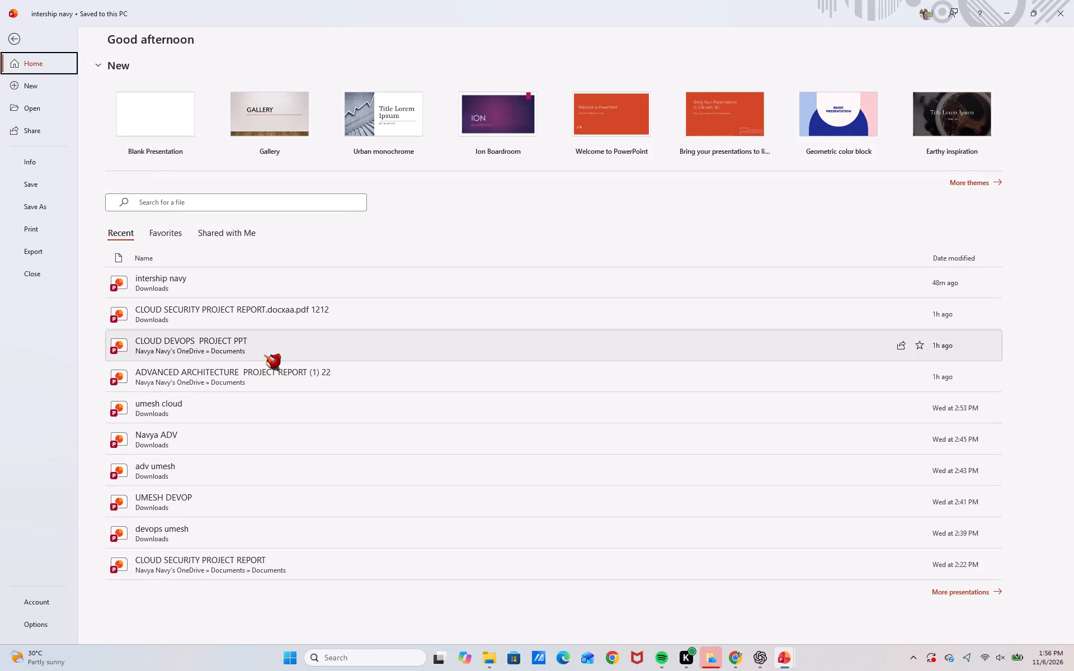
{"action": "left_click", "coordinate": [270, 376]}
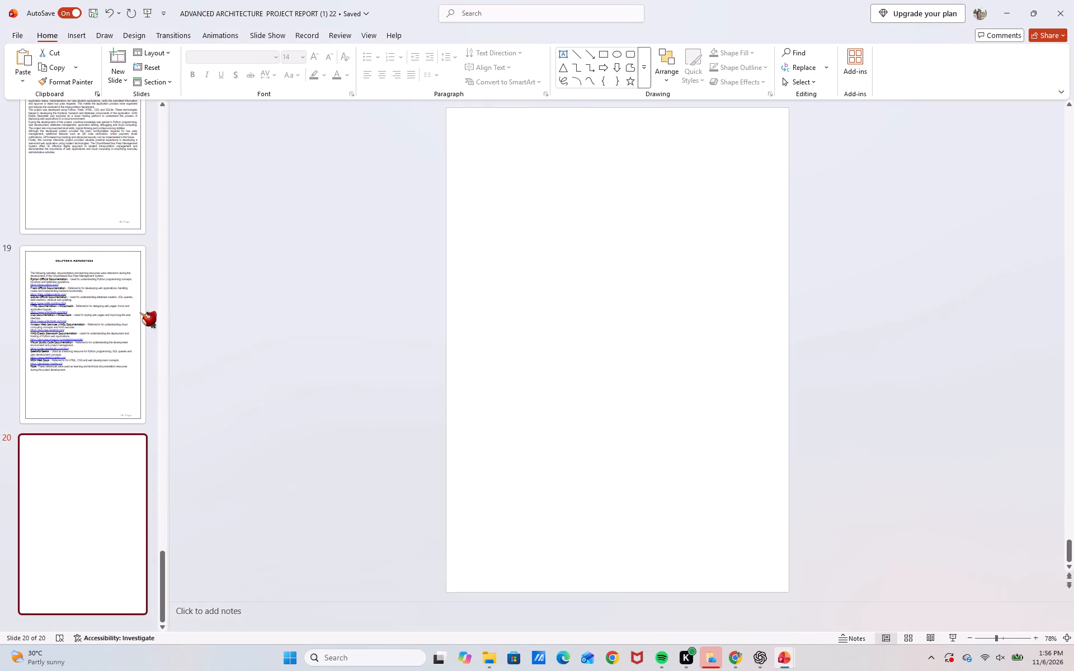
Delete the title "DEVSECOPS PIPELINE FOR SECURE CLOUD APPLICATION DEPLOYMENT" from the cover on slide 1.
{"action": "scroll", "coordinate": [123, 303], "scroll_direction": "up", "scroll_amount": 11}
{"action": "left_click", "coordinate": [107, 228]}
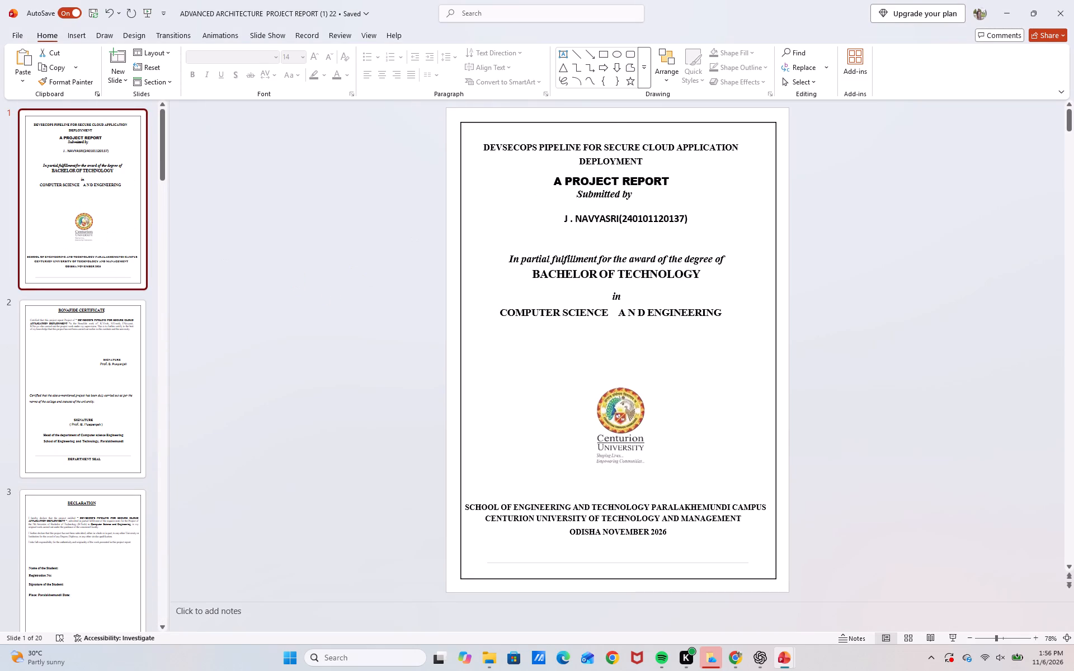
{"action": "left_click", "coordinate": [486, 146]}
{"action": "left_click_drag", "start_coordinate": [486, 146], "coordinate": [640, 156]}
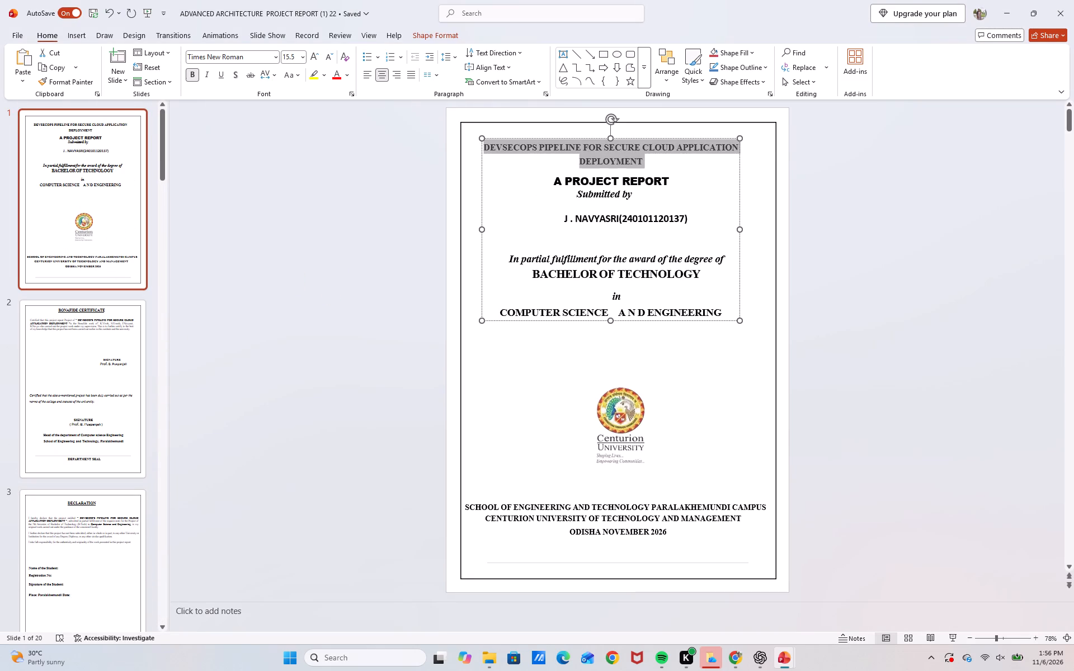
{"action": "left_click_drag", "start_coordinate": [640, 156], "coordinate": [641, 156]}
{"action": "key", "text": "BackSpace"}
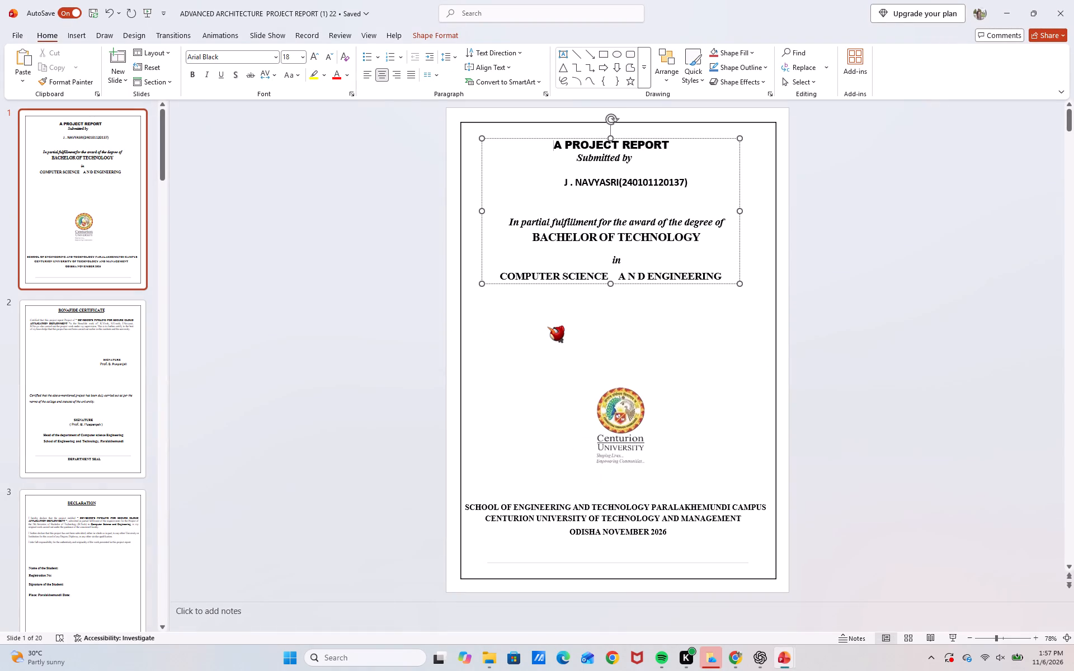
{"action": "key", "text": "ctrl+v"}
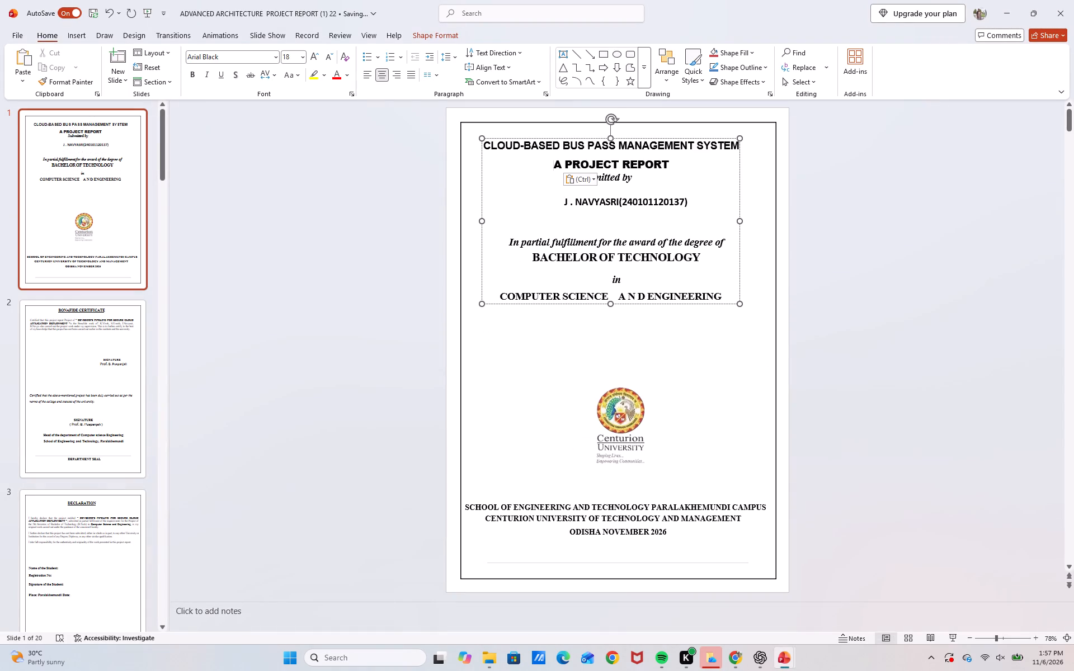
Enclose the cover title CLOUD-BASED BUS PASS MANAGEMENT SYSTEM in double quotation marks, widening its text box slightly.
{"action": "left_click_drag", "start_coordinate": [486, 145], "coordinate": [752, 141]}
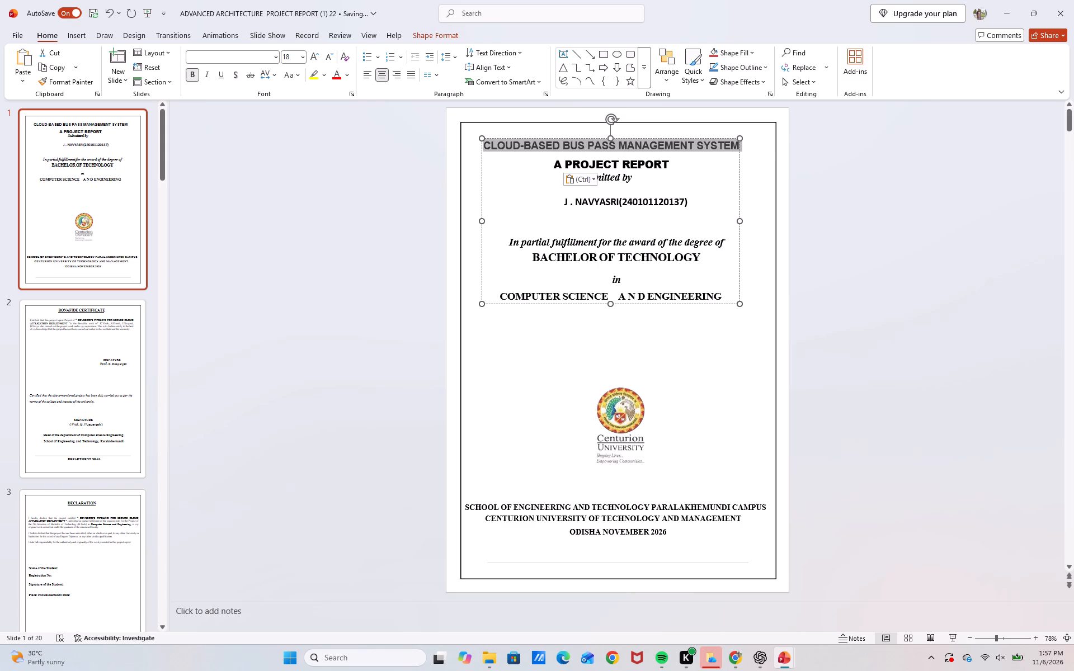
{"action": "left_click_drag", "start_coordinate": [752, 141], "coordinate": [757, 140]}
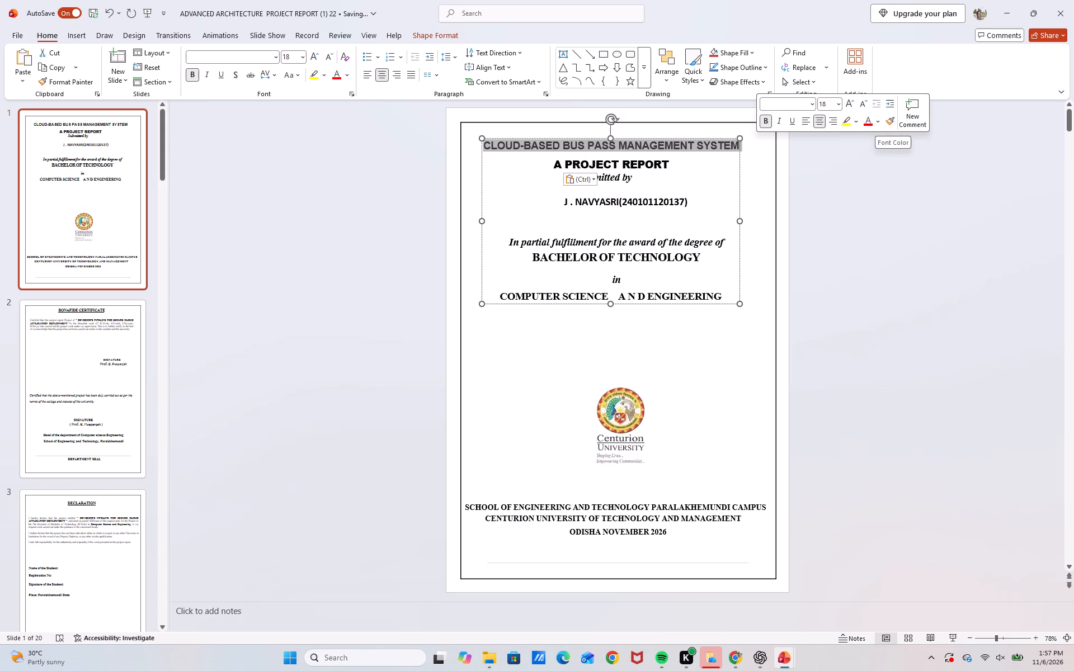
{"action": "left_click", "coordinate": [496, 169]}
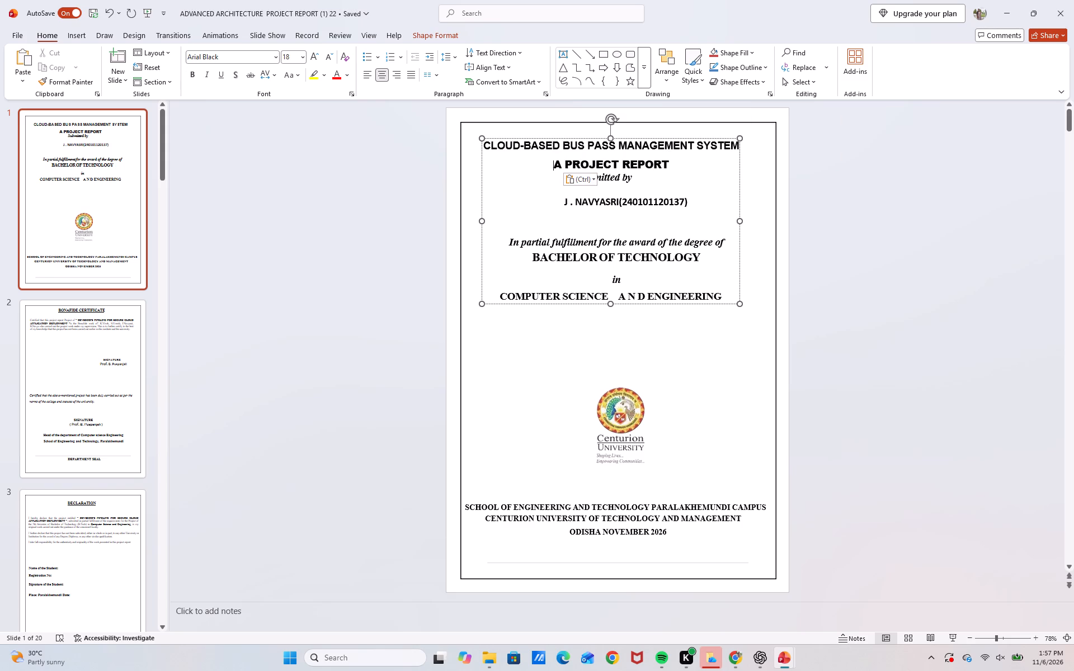
{"action": "left_click", "coordinate": [486, 150]}
{"action": "key", "text": "shift+quotedbl"}
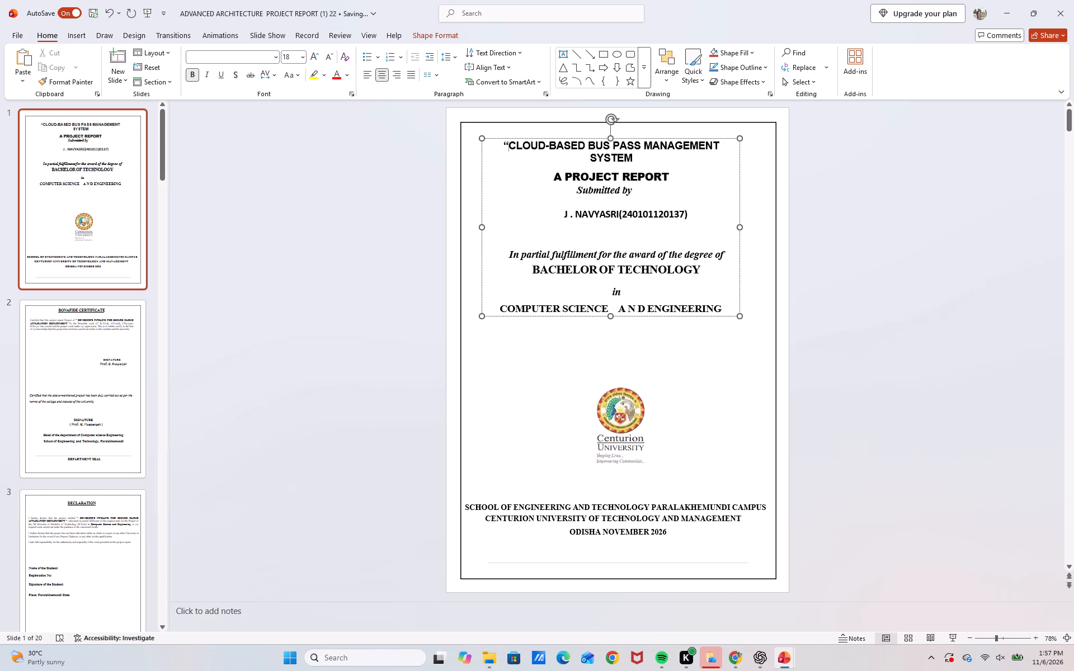
{"action": "left_click", "coordinate": [588, 157]}
{"action": "left_click", "coordinate": [738, 225]}
{"action": "left_click_drag", "start_coordinate": [738, 225], "coordinate": [746, 228]}
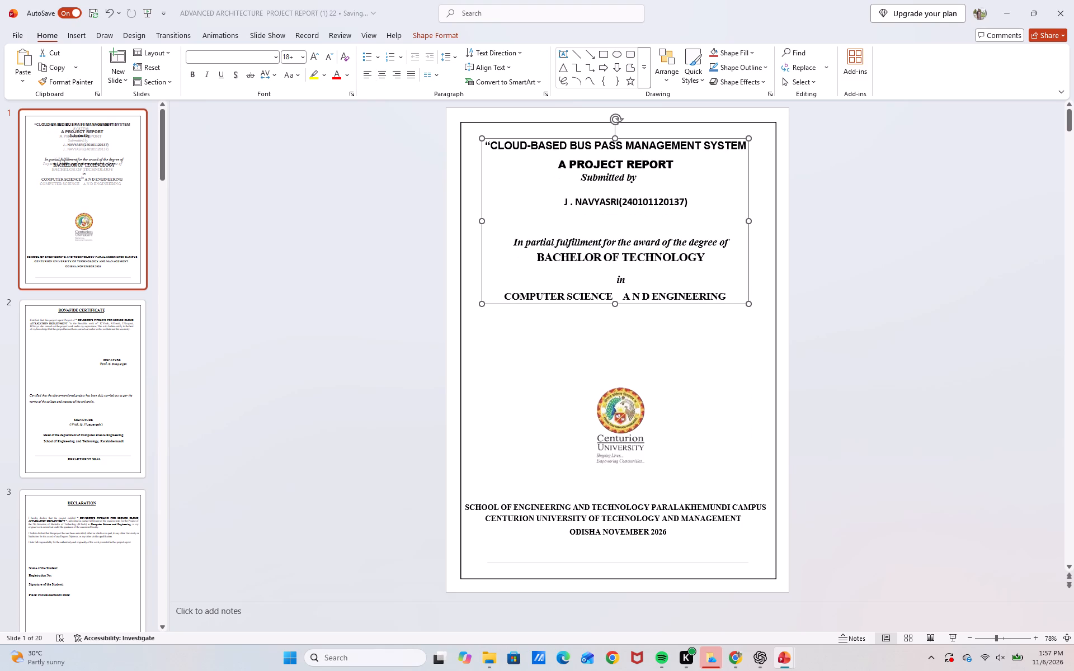
{"action": "left_click", "coordinate": [801, 238]}
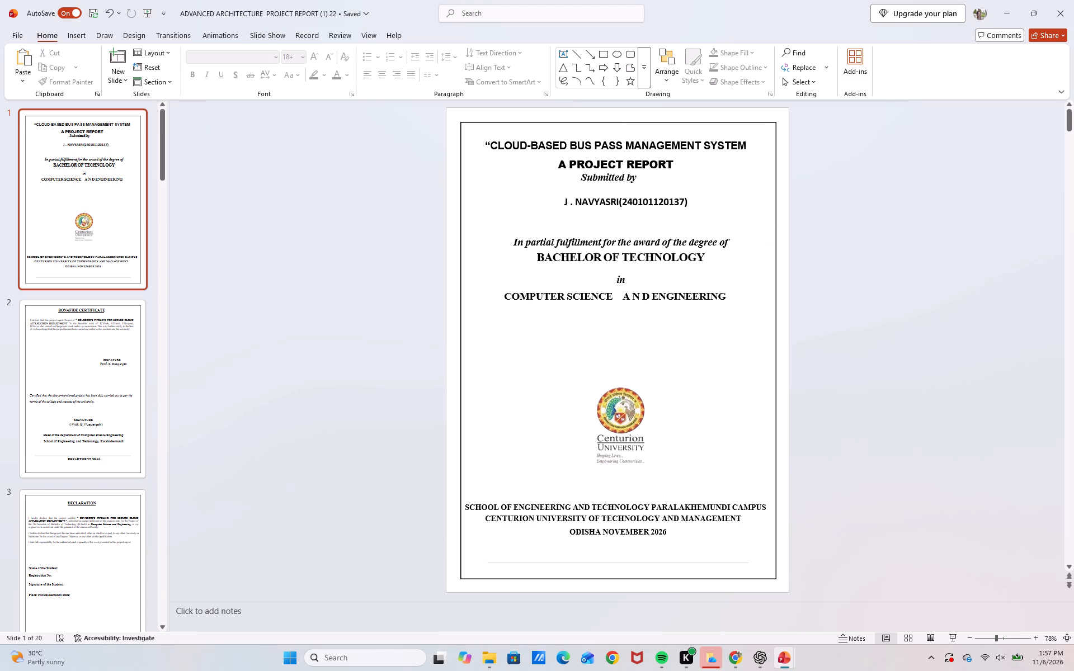
{"action": "left_click", "coordinate": [750, 146]}
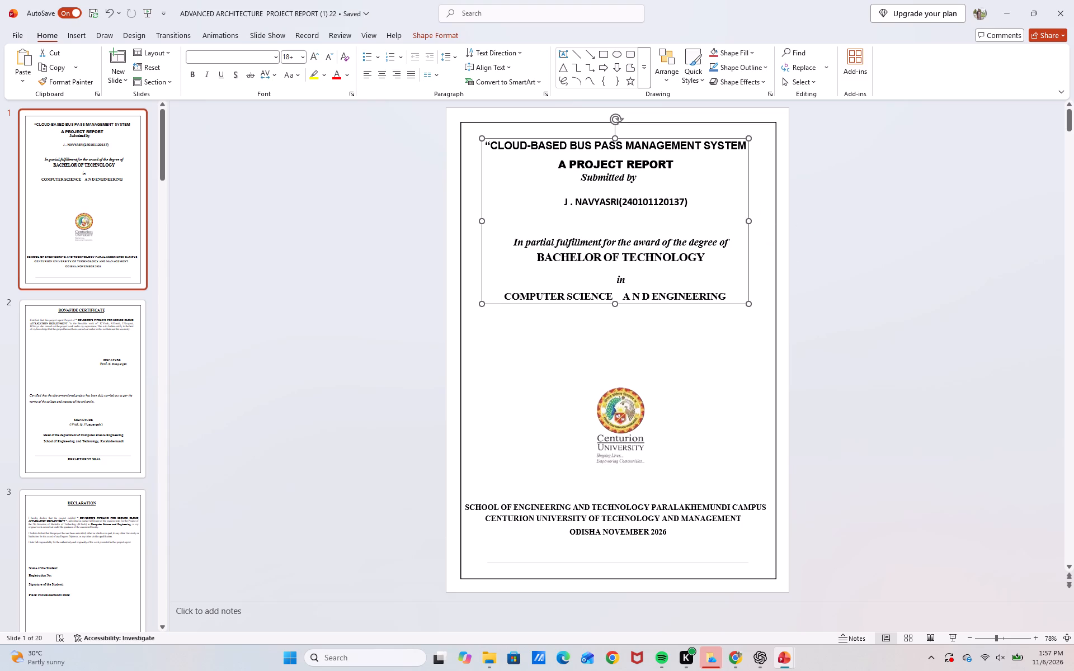
{"action": "left_click", "coordinate": [745, 143]}
{"action": "key", "text": "shift+quotedbl"}
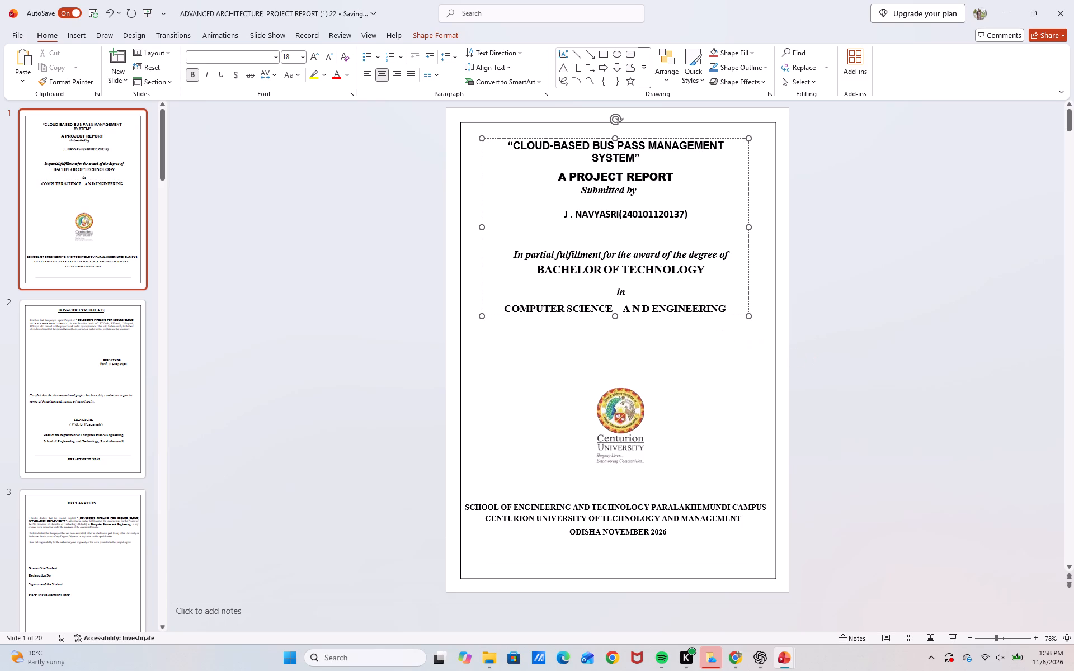
Add a space before "SYSTEM" in the cover title and widen the text box so the title fits on one line.
{"action": "left_click", "coordinate": [587, 158]}
{"action": "key", "text": "space"}
{"action": "left_click_drag", "start_coordinate": [748, 224], "coordinate": [752, 224]}
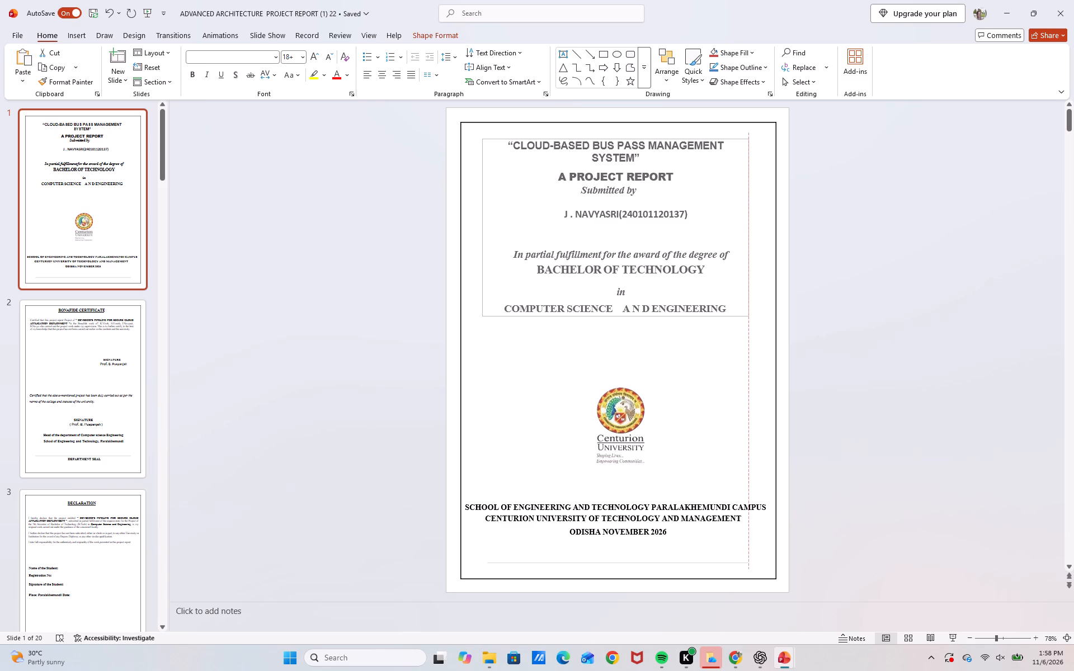
{"action": "left_click_drag", "start_coordinate": [752, 224], "coordinate": [756, 224]}
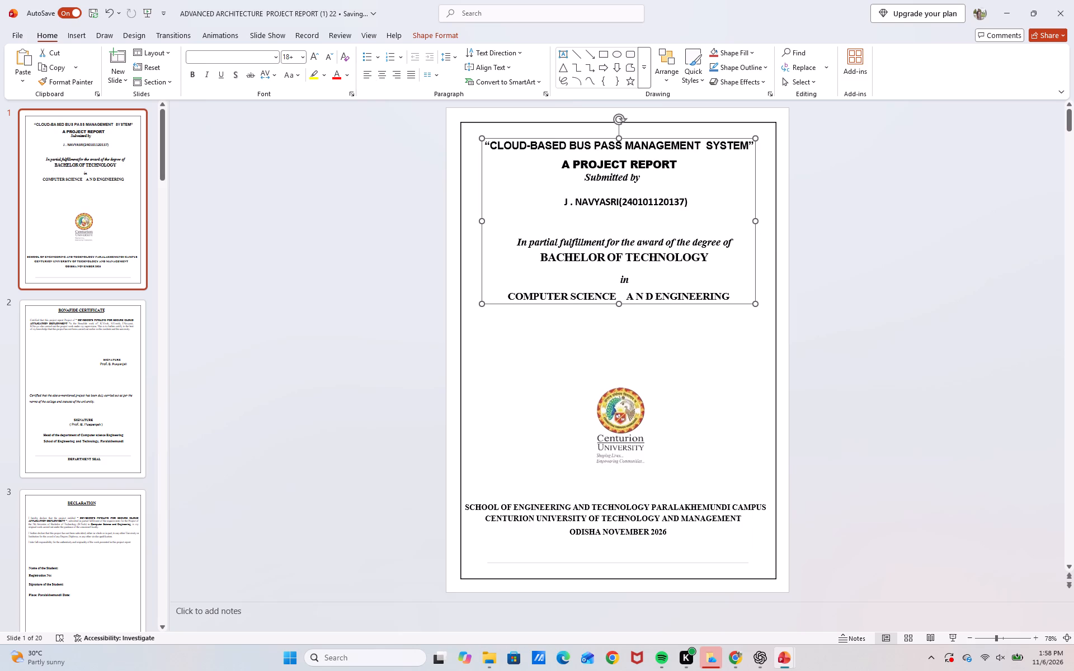
{"action": "left_click", "coordinate": [742, 391]}
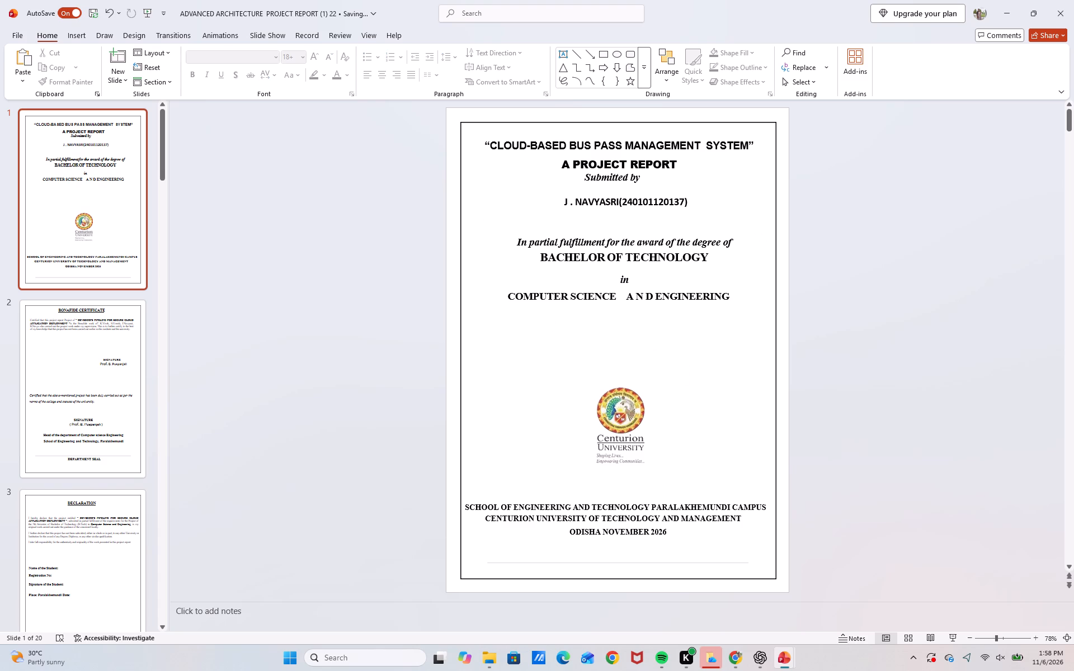
Add an extra space before "ENGINEERING" and another between "COMPUTER" and "SCIENCE" in the cover's department line.
{"action": "left_click_drag", "start_coordinate": [506, 294], "coordinate": [531, 294]}
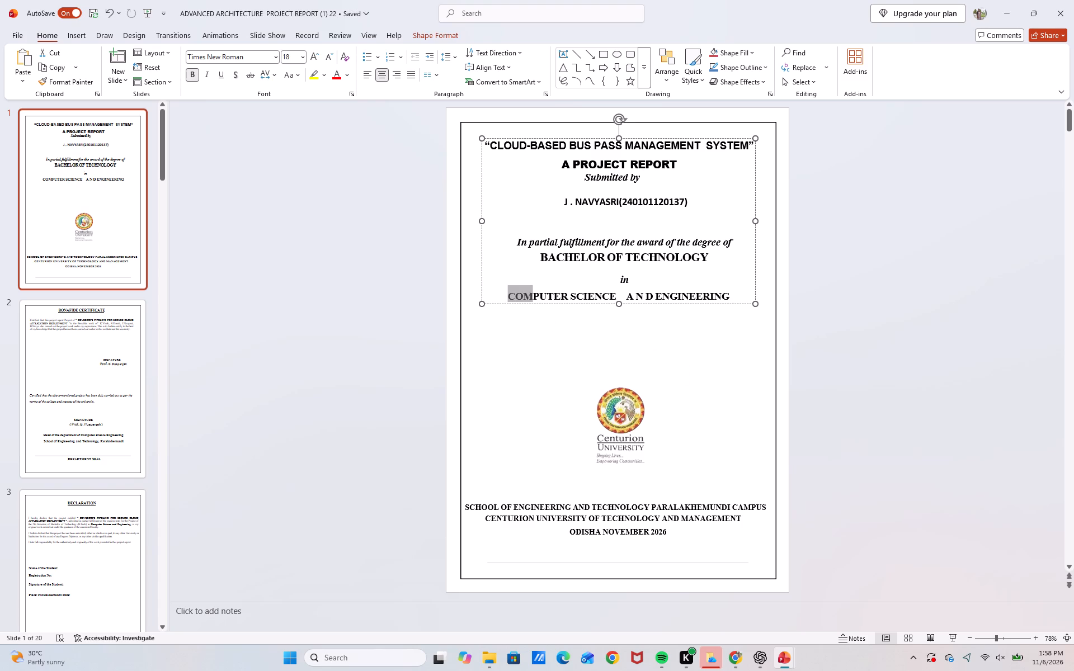
{"action": "left_click_drag", "start_coordinate": [531, 294], "coordinate": [532, 294]}
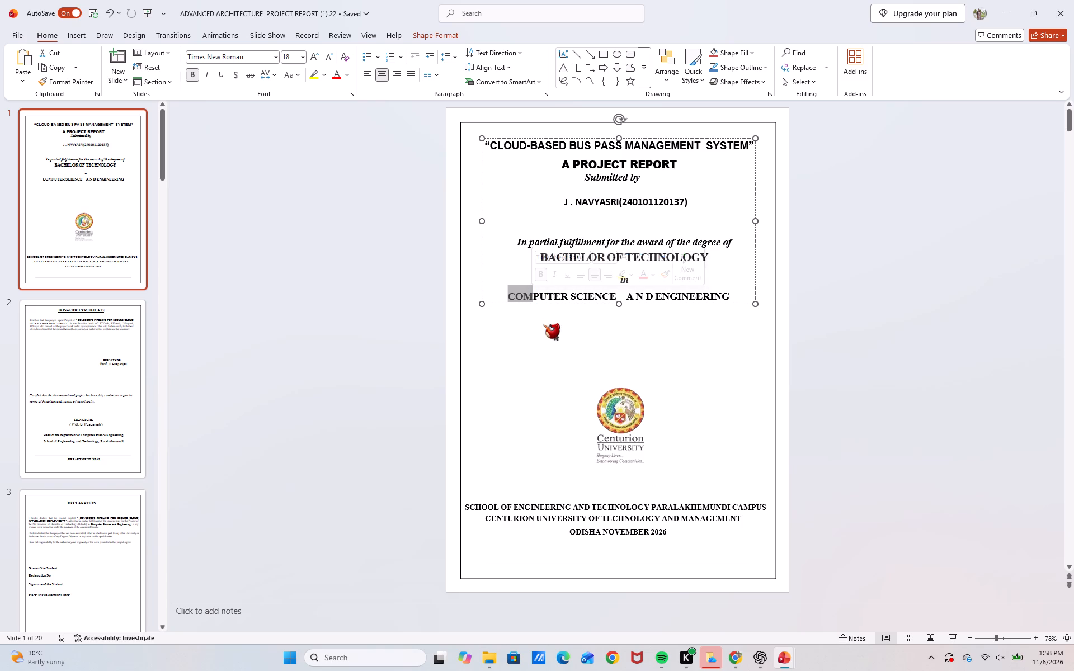
{"action": "left_click", "coordinate": [543, 325]}
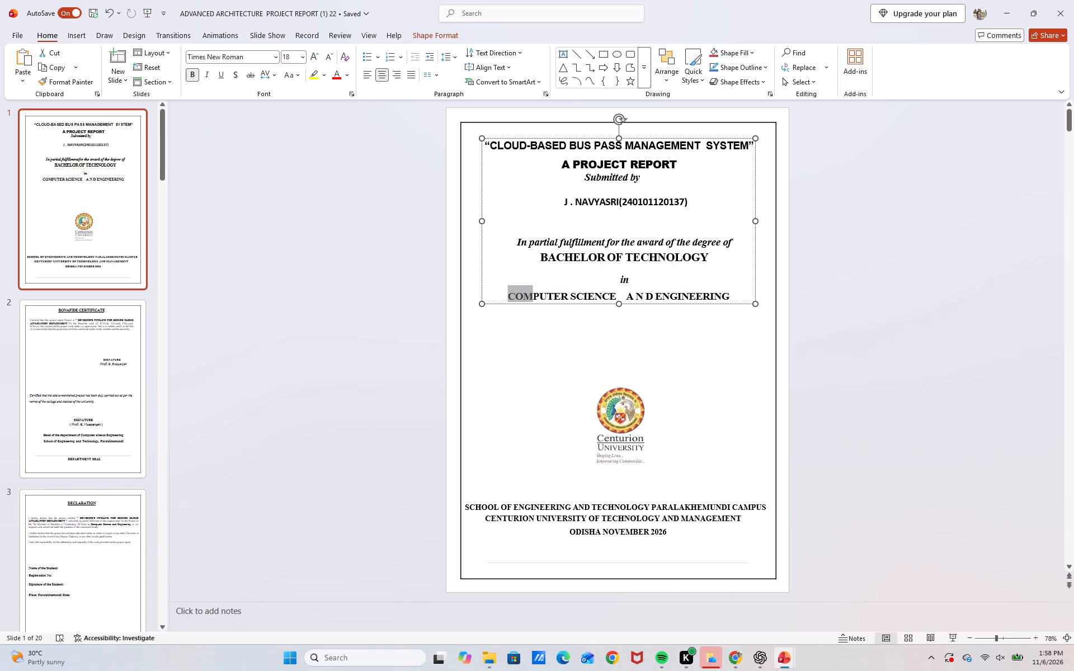
{"action": "left_click", "coordinate": [657, 298]}
{"action": "key", "text": "space"}
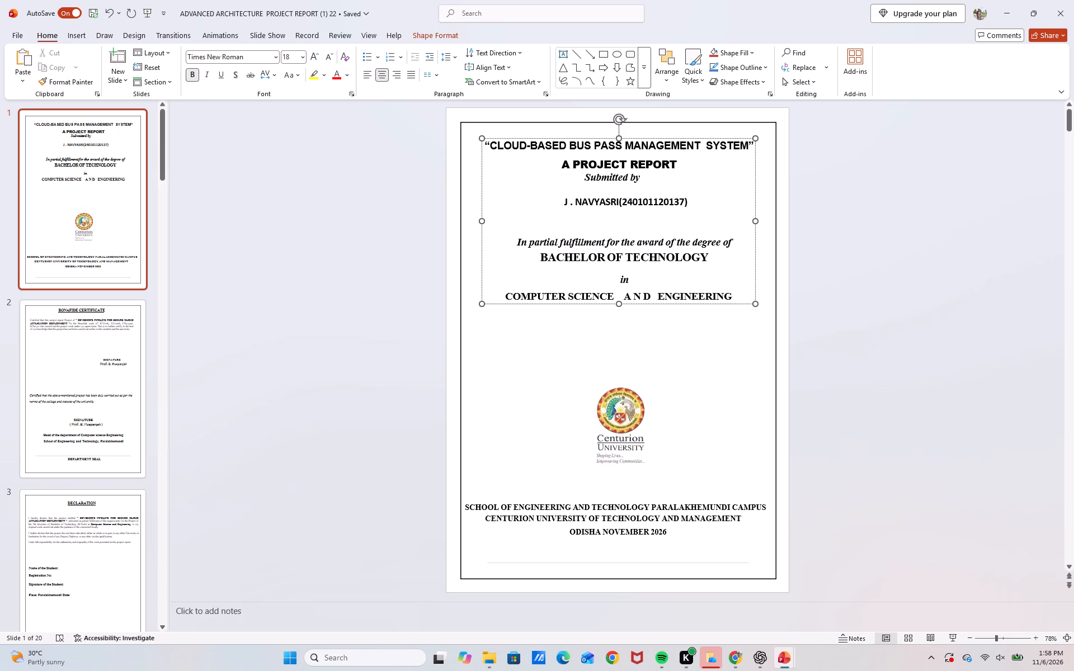
{"action": "left_click_drag", "start_coordinate": [658, 293], "coordinate": [734, 301]}
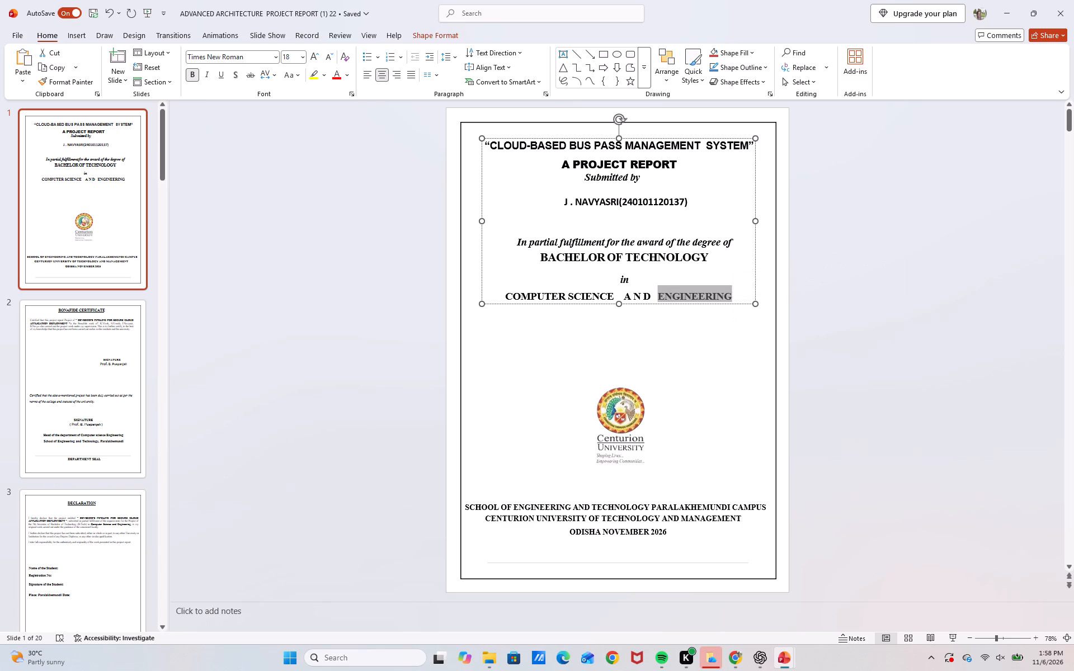
{"action": "left_click_drag", "start_coordinate": [623, 296], "coordinate": [656, 295]}
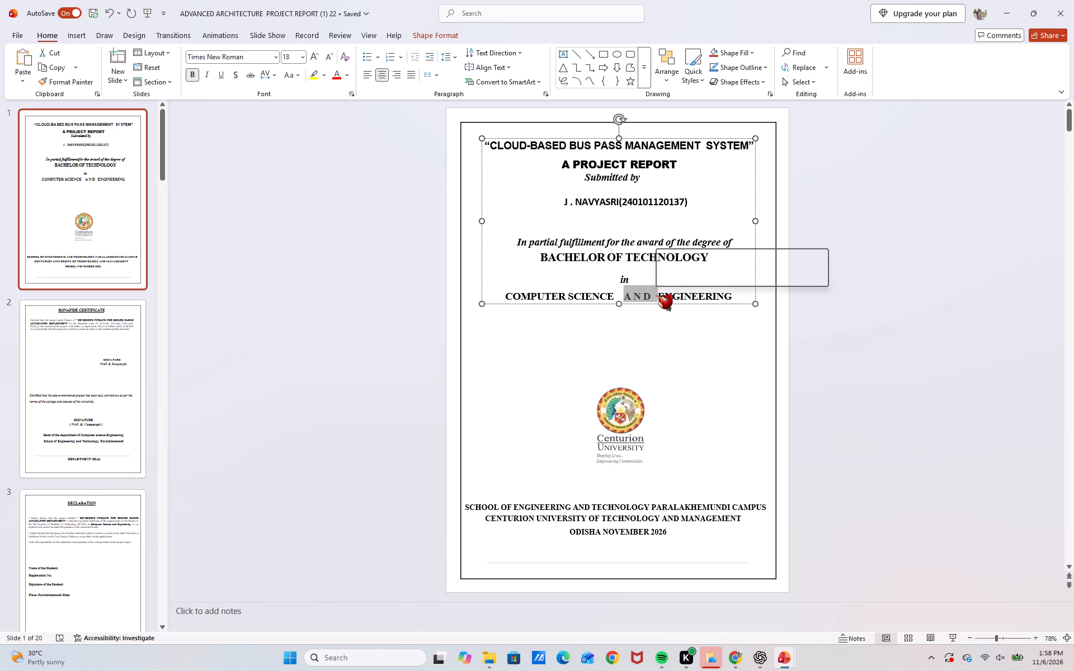
{"action": "left_click", "coordinate": [580, 299]}
{"action": "left_click", "coordinate": [567, 294]}
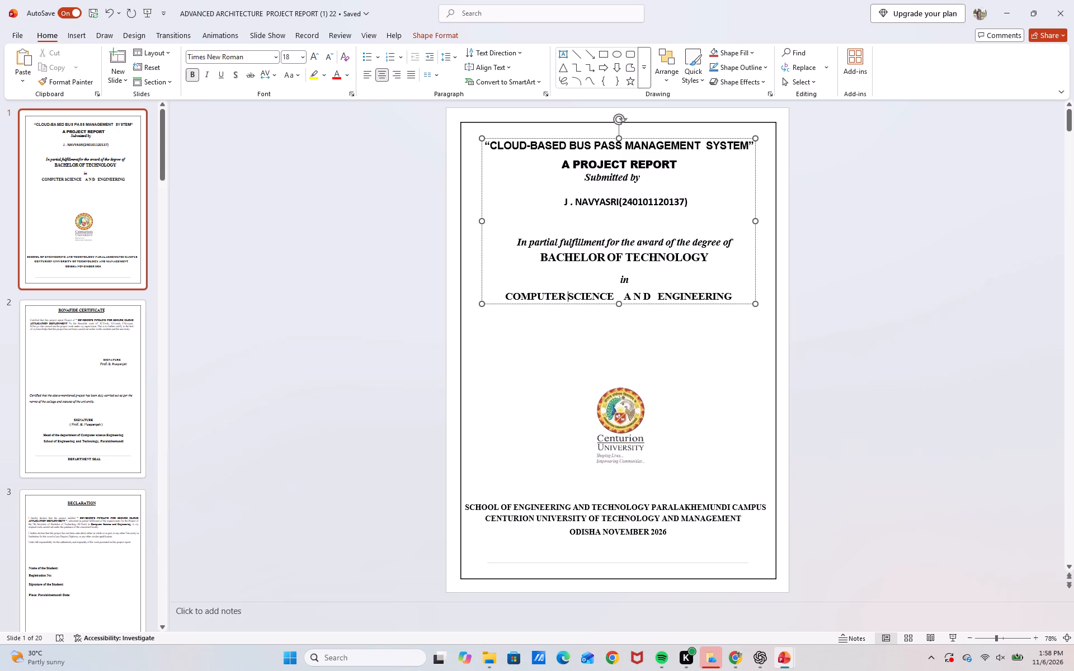
{"action": "key", "text": "space"}
{"action": "left_click", "coordinate": [622, 338]}
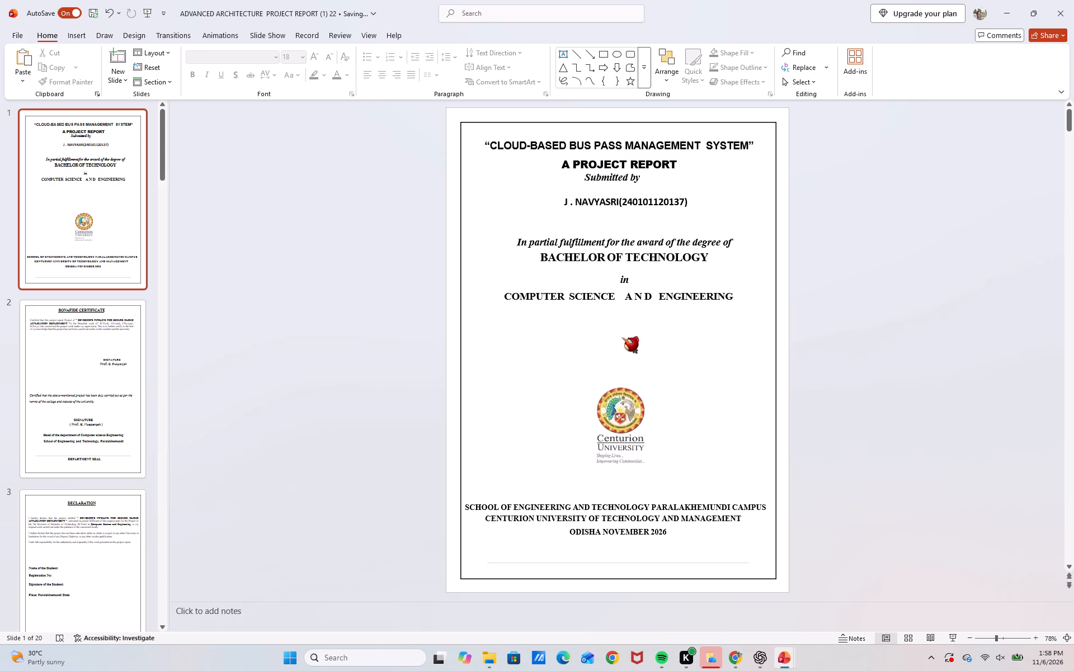
Remove one space before and one space after "A N D" in the cover's COMPUTER SCIENCE A N D ENGINEERING line.
{"action": "left_click", "coordinate": [623, 292]}
{"action": "key", "text": "BackSpace"}
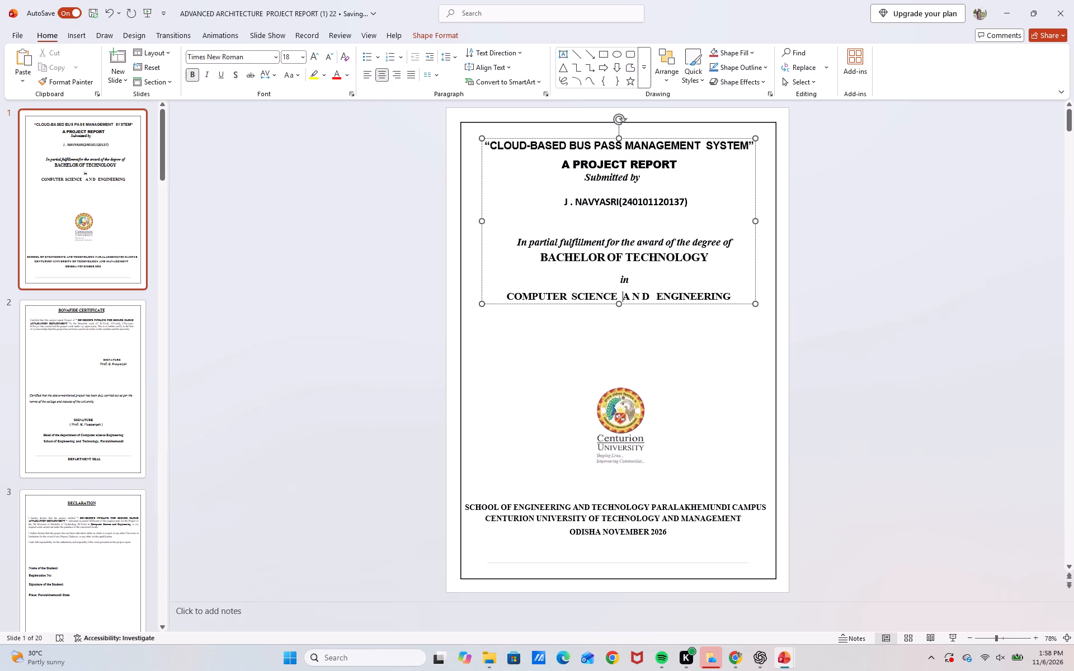
{"action": "left_click", "coordinate": [657, 295]}
{"action": "key", "text": "BackSpace"}
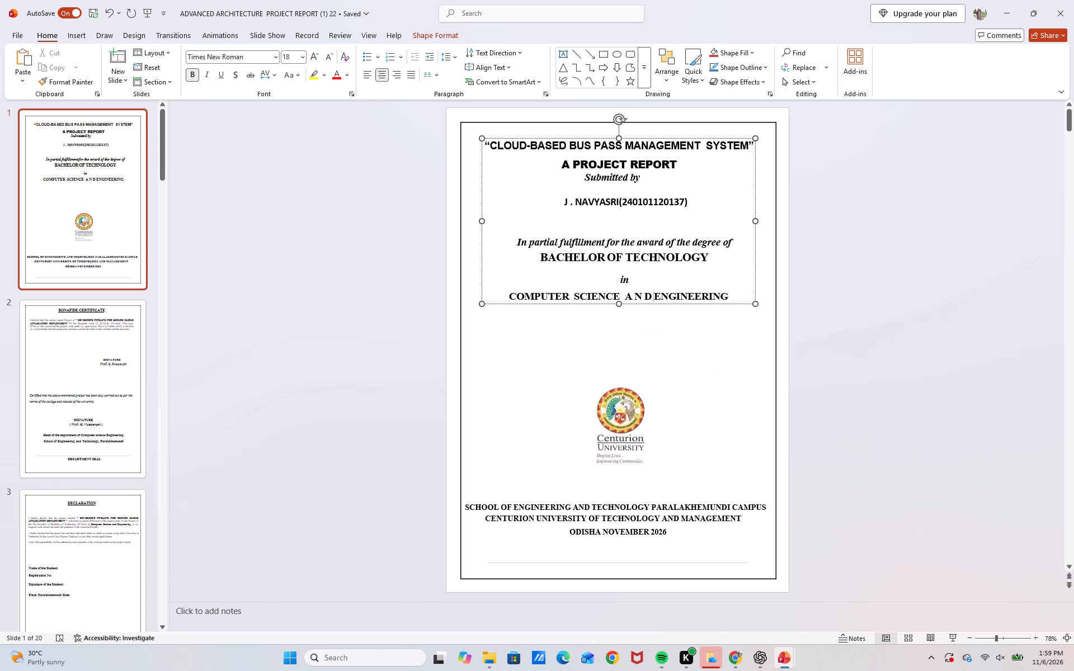
Apply the Times New Roman font to the whole COMPUTER SCIENCE A N D ENGINEERING line on the cover.
{"action": "left_click_drag", "start_coordinate": [511, 295], "coordinate": [738, 290]}
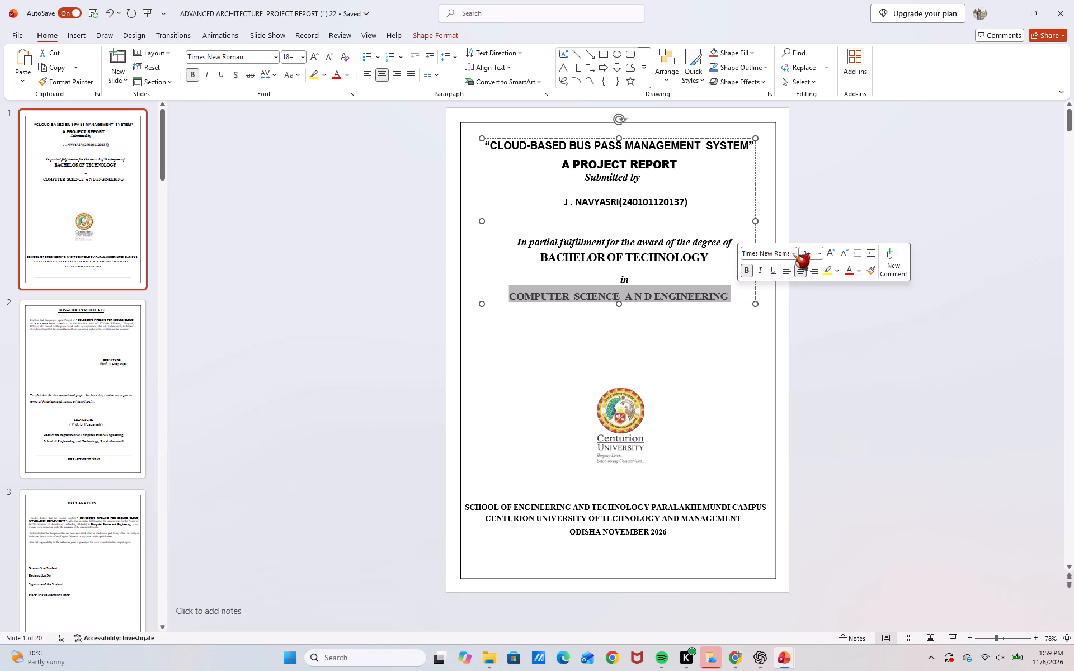
{"action": "left_click", "coordinate": [791, 254]}
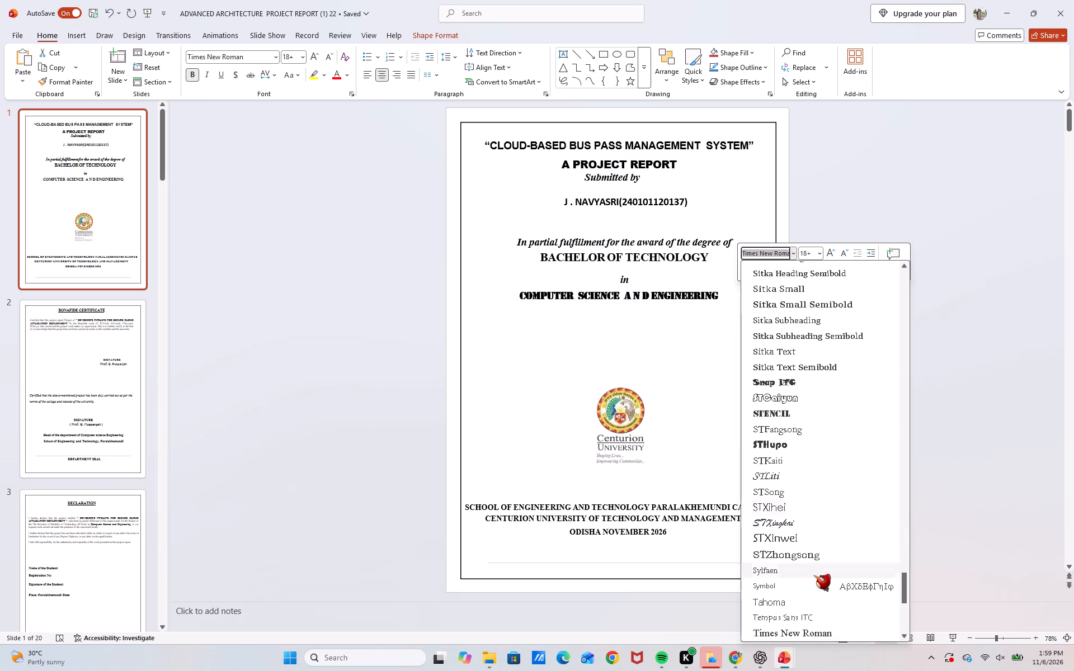
{"action": "scroll", "coordinate": [814, 575], "scroll_direction": "down", "scroll_amount": 1}
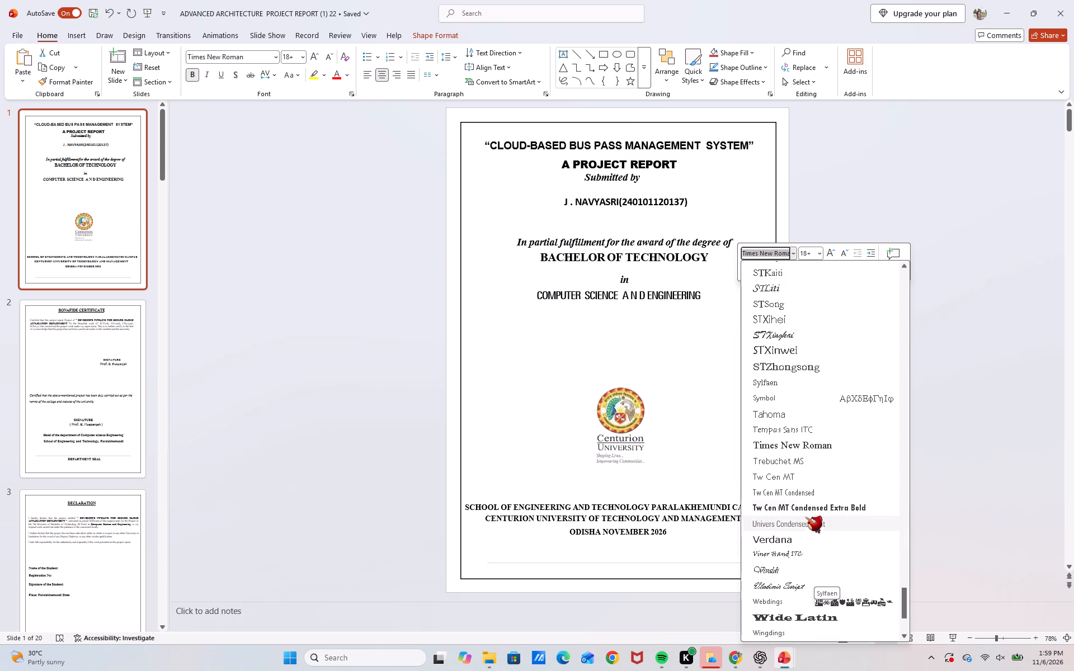
{"action": "left_click", "coordinate": [801, 450]}
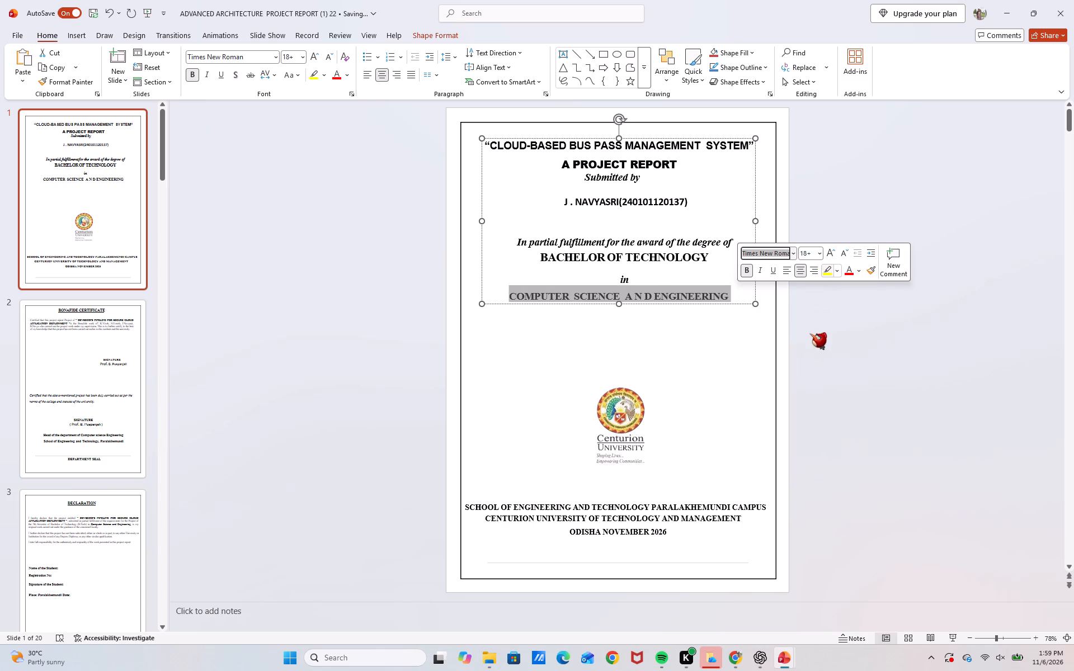
{"action": "left_click", "coordinate": [747, 378]}
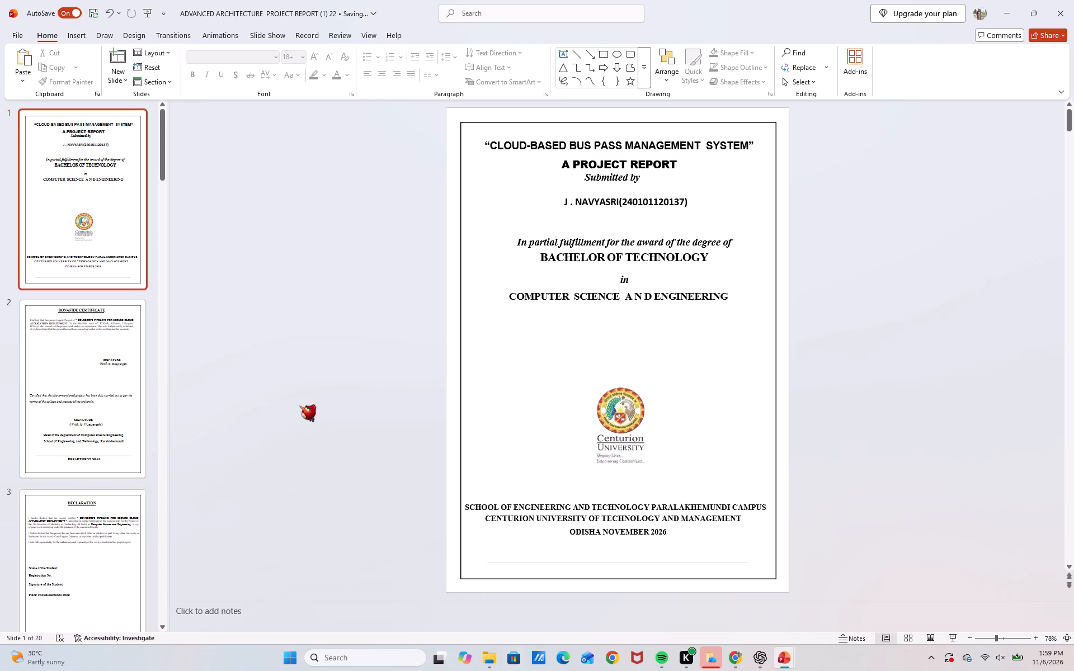
Open the recent presentation "intership navy" and copy its cover lines from "DEPARTMENT OF COMPUTER SCIENCE AND ENGINEERING" through "PARALAKHEMUNDI CAMPUS".
{"action": "left_click", "coordinate": [15, 35]}
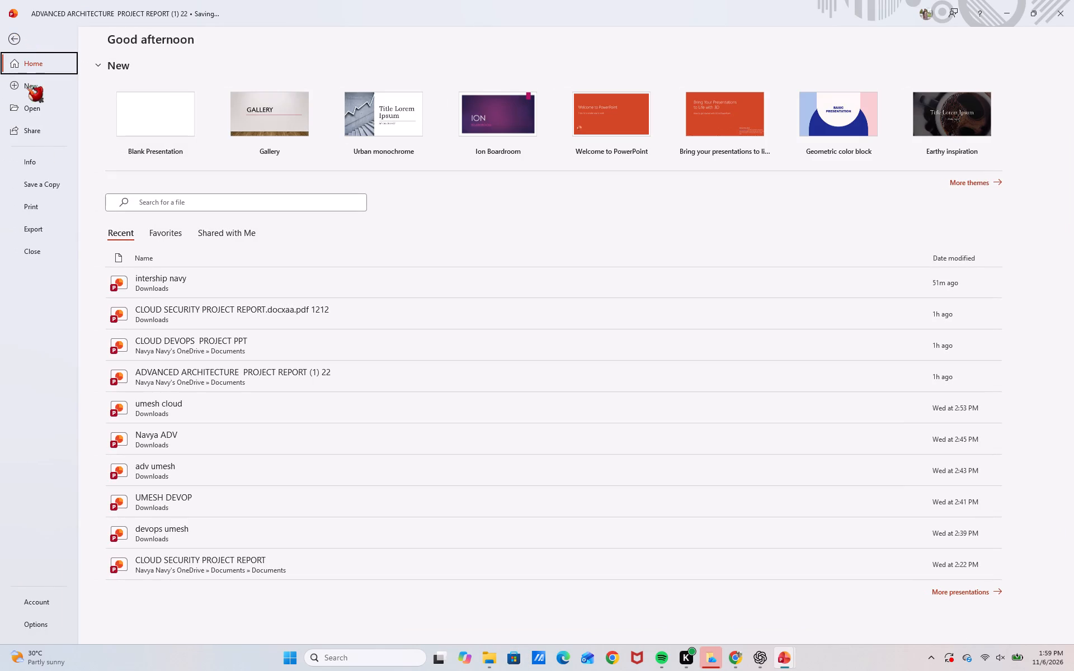
{"action": "left_click", "coordinate": [157, 277]}
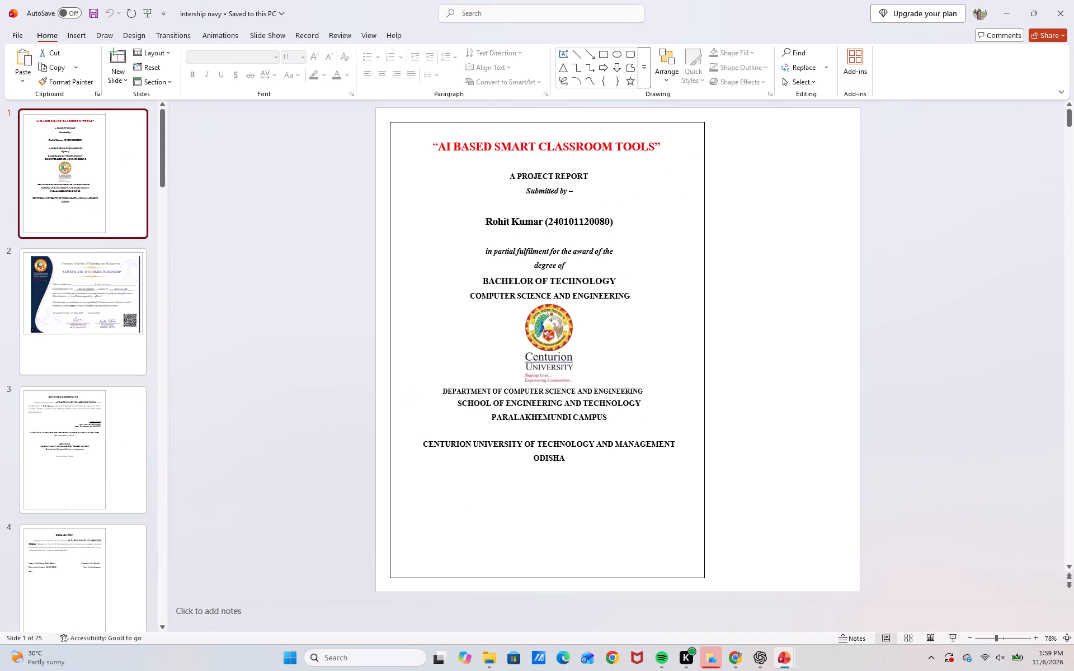
{"action": "left_click_drag", "start_coordinate": [445, 390], "coordinate": [604, 422]}
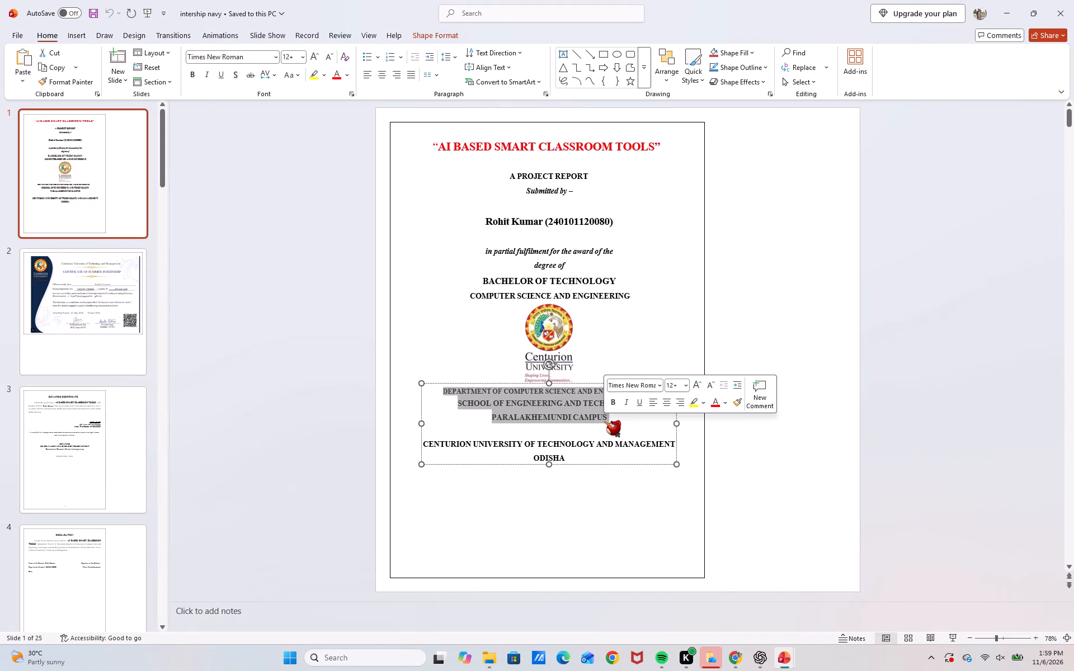
{"action": "key", "text": "ctrl+c"}
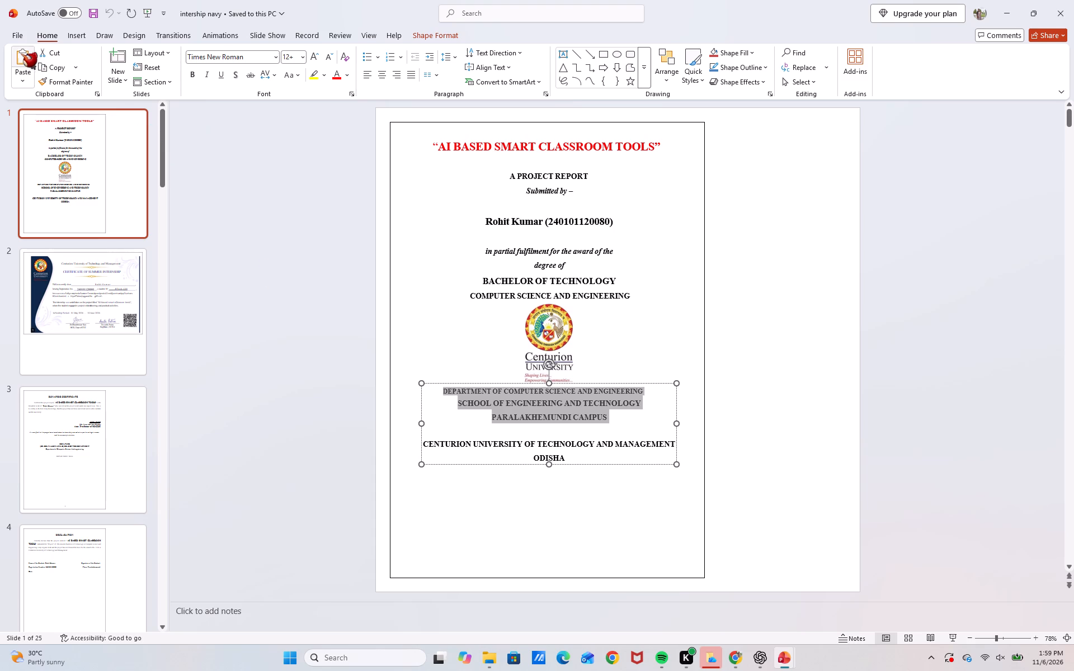
Reopen the recent presentation "ADVANCED ARCHITECTURE PROJECT REPORT (1) 22".
{"action": "left_click", "coordinate": [13, 39]}
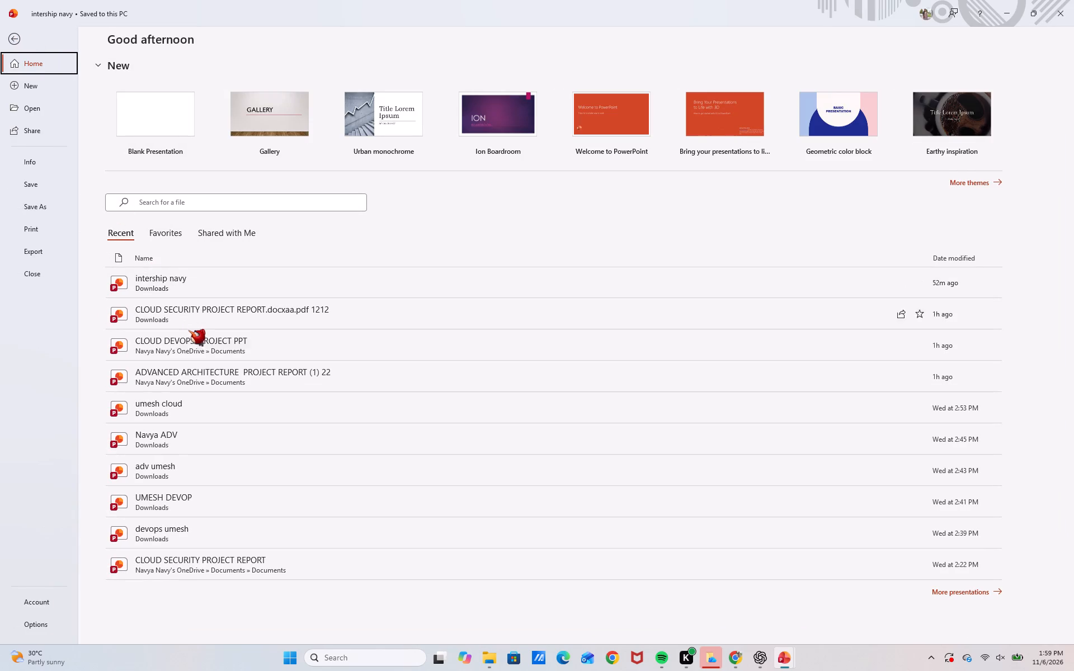
{"action": "left_click", "coordinate": [203, 361]}
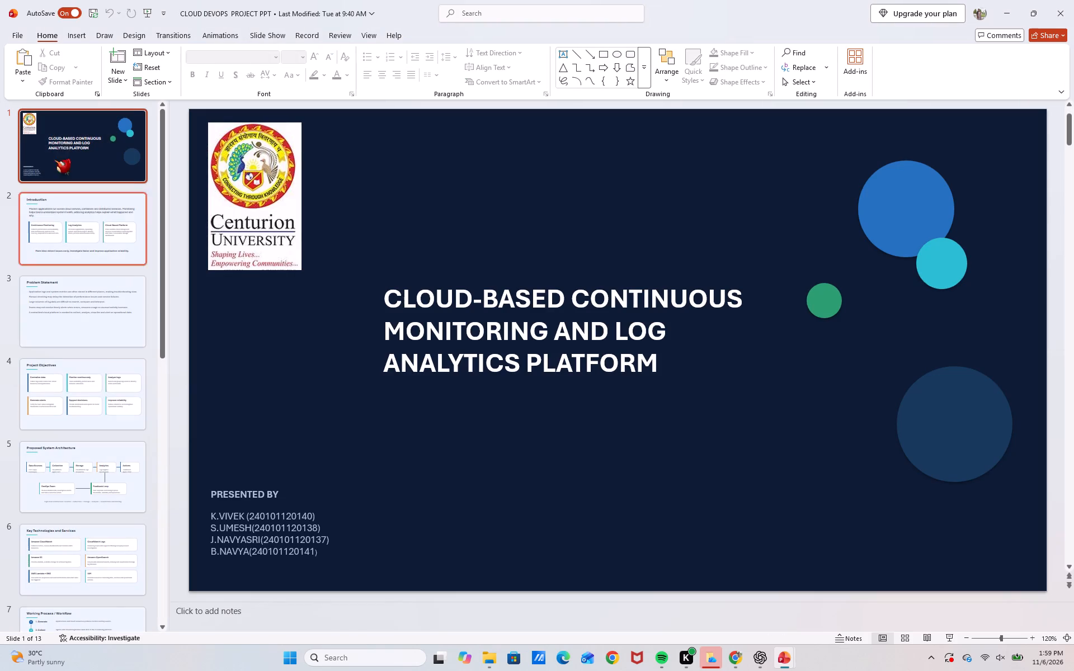
{"action": "left_click", "coordinate": [15, 37]}
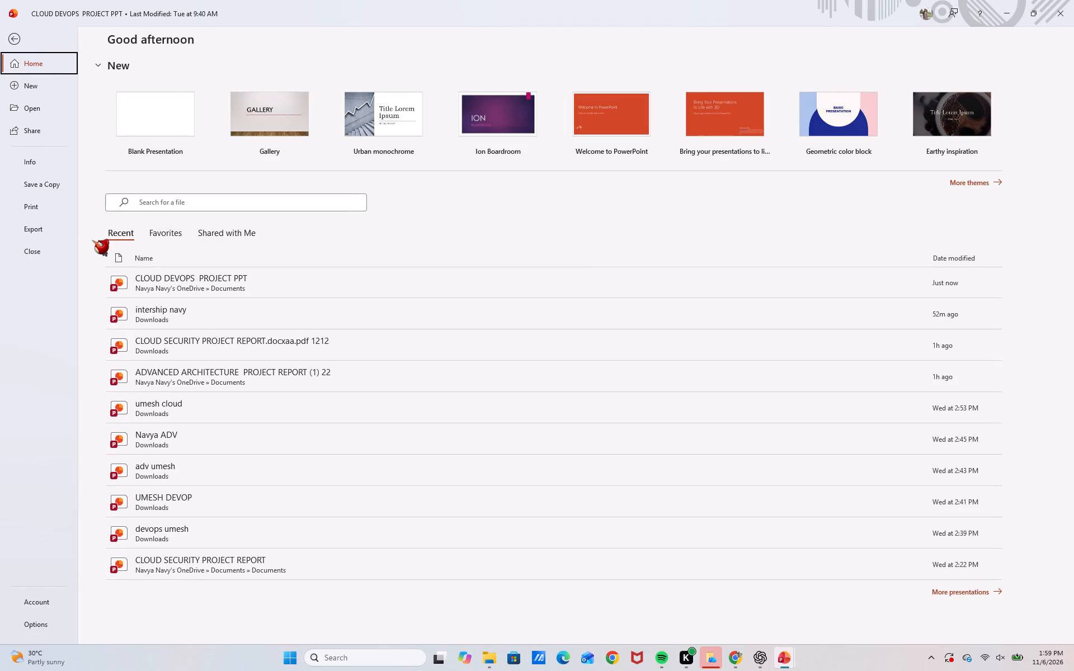
{"action": "left_click", "coordinate": [195, 379]}
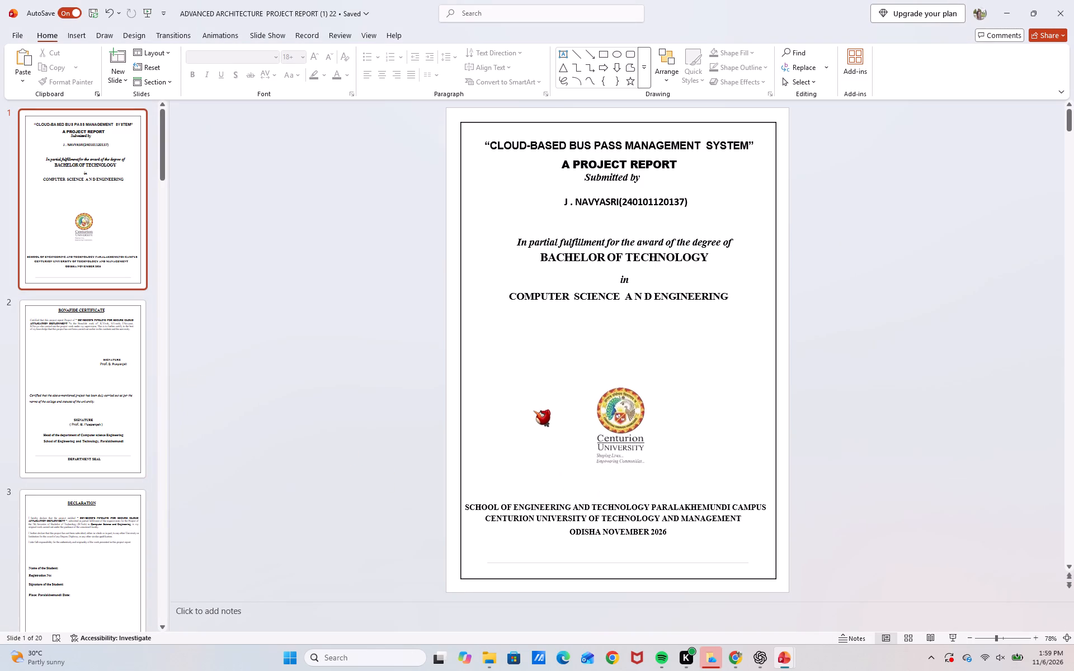
Move the Centurion University logo up on the cover, centred just below the COMPUTER SCIENCE A N D ENGINEERING line.
{"action": "left_click", "coordinate": [614, 437]}
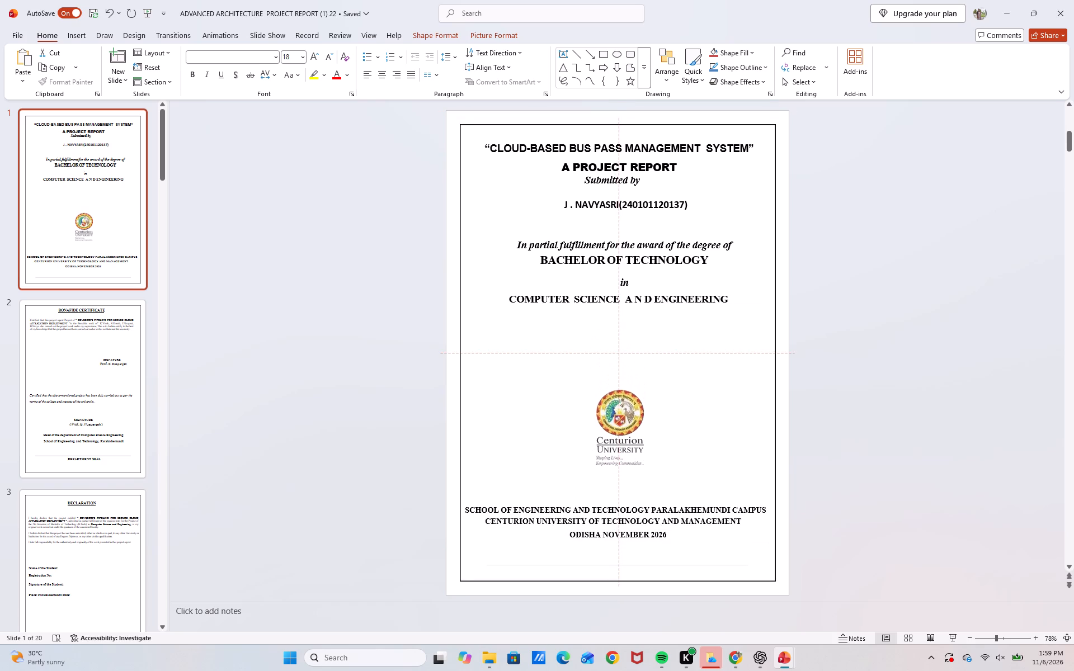
{"action": "left_click", "coordinate": [613, 424]}
{"action": "left_click_drag", "start_coordinate": [613, 424], "coordinate": [604, 365]}
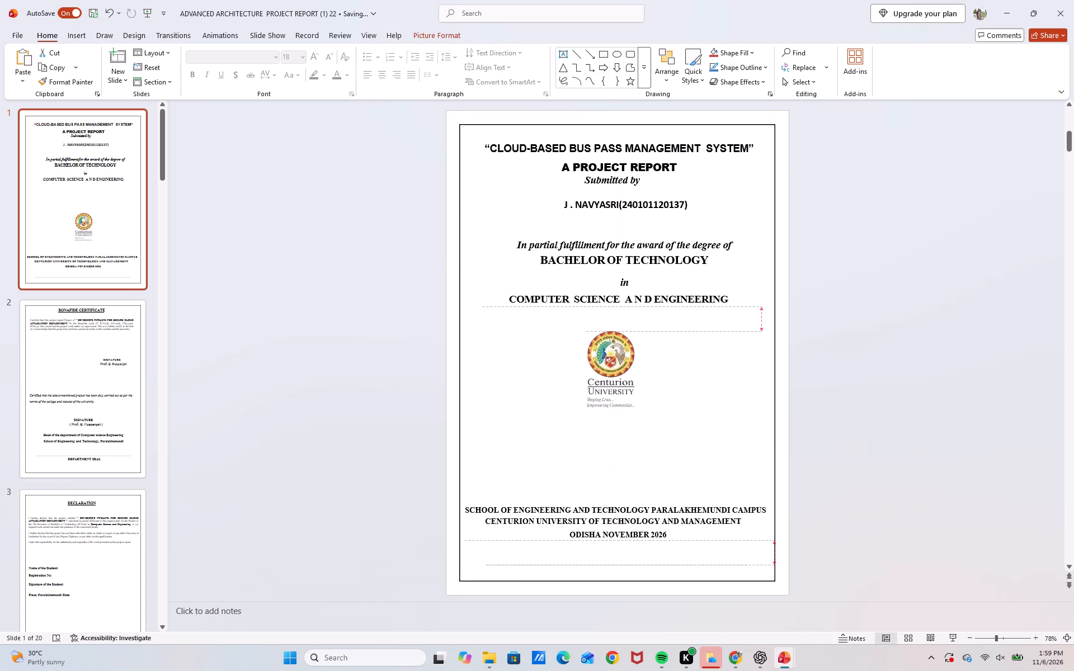
{"action": "left_click_drag", "start_coordinate": [604, 365], "coordinate": [615, 362]}
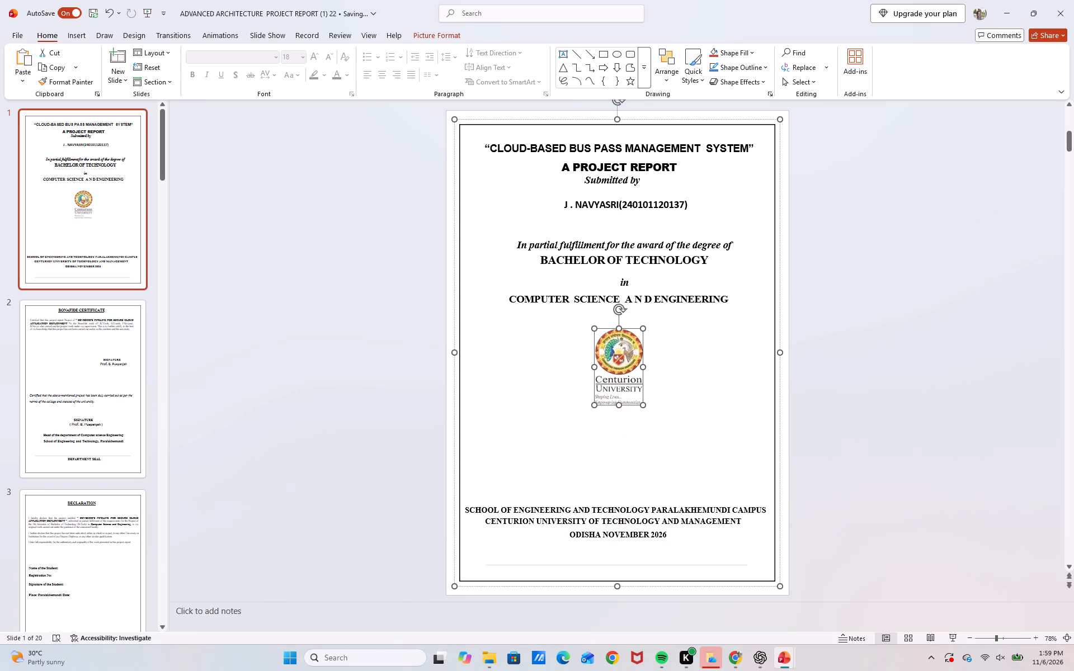
{"action": "left_click", "coordinate": [564, 448]}
{"action": "left_click", "coordinate": [588, 433]}
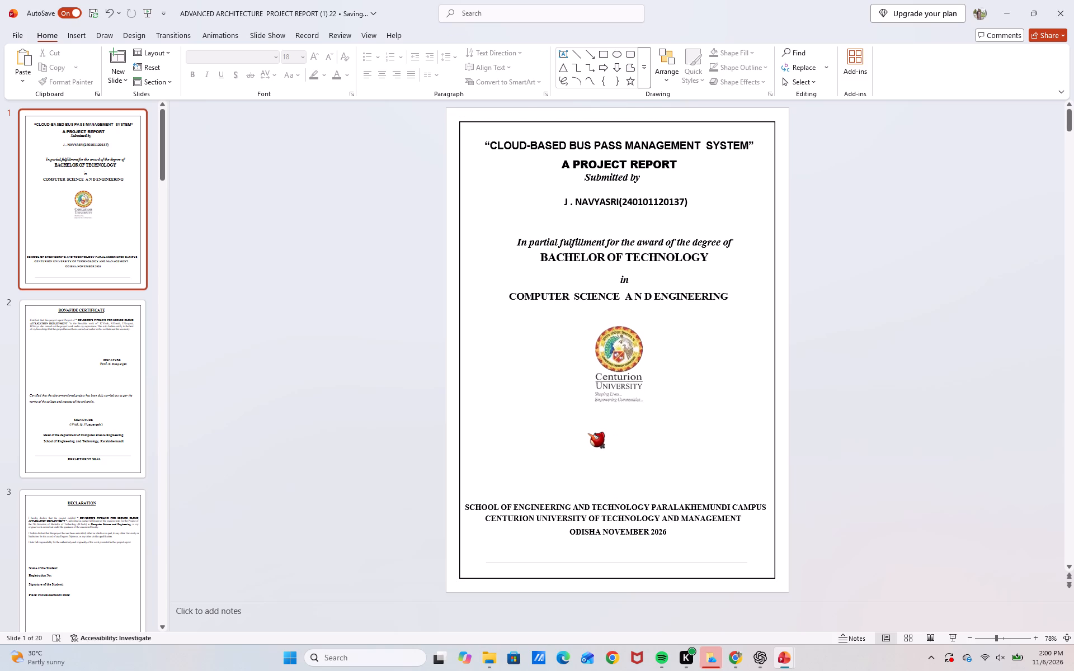
{"action": "left_click", "coordinate": [615, 426]}
{"action": "left_click", "coordinate": [659, 403]}
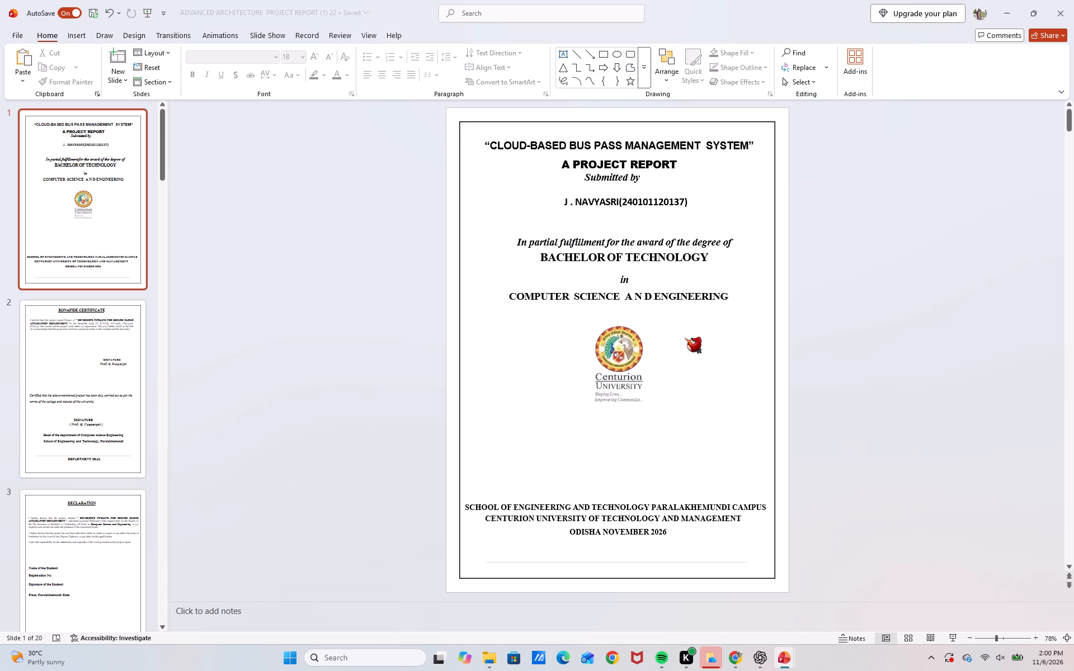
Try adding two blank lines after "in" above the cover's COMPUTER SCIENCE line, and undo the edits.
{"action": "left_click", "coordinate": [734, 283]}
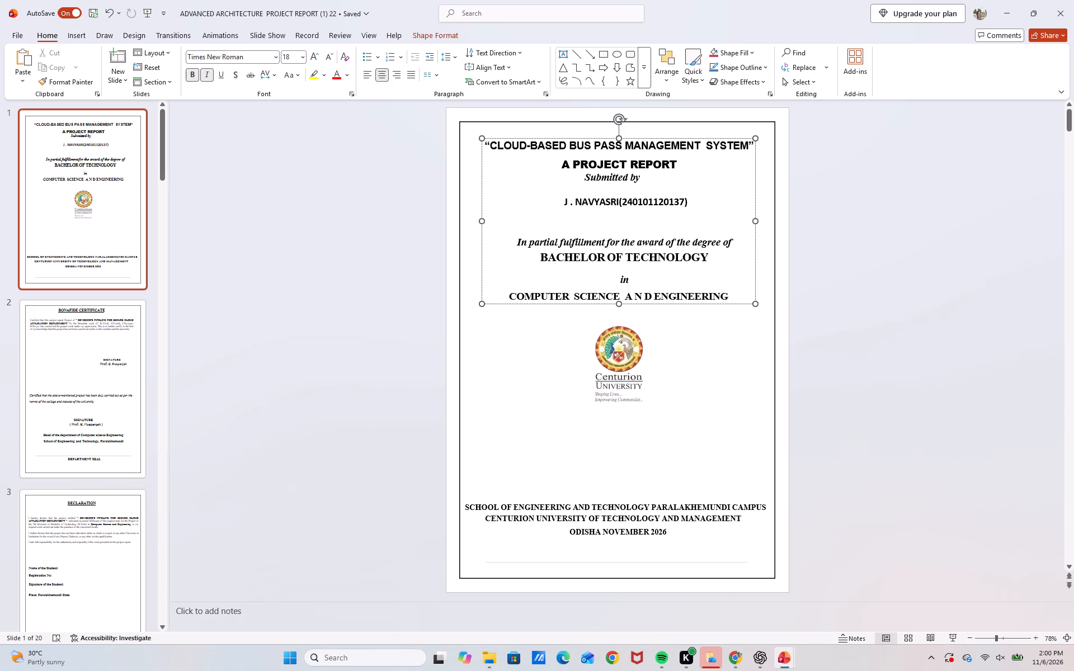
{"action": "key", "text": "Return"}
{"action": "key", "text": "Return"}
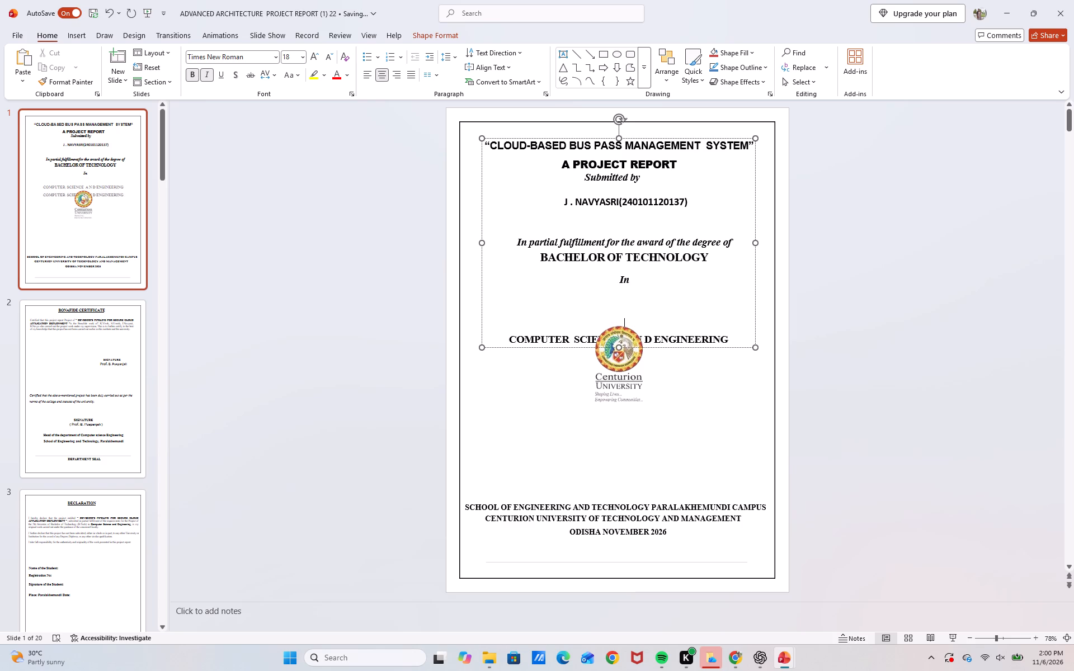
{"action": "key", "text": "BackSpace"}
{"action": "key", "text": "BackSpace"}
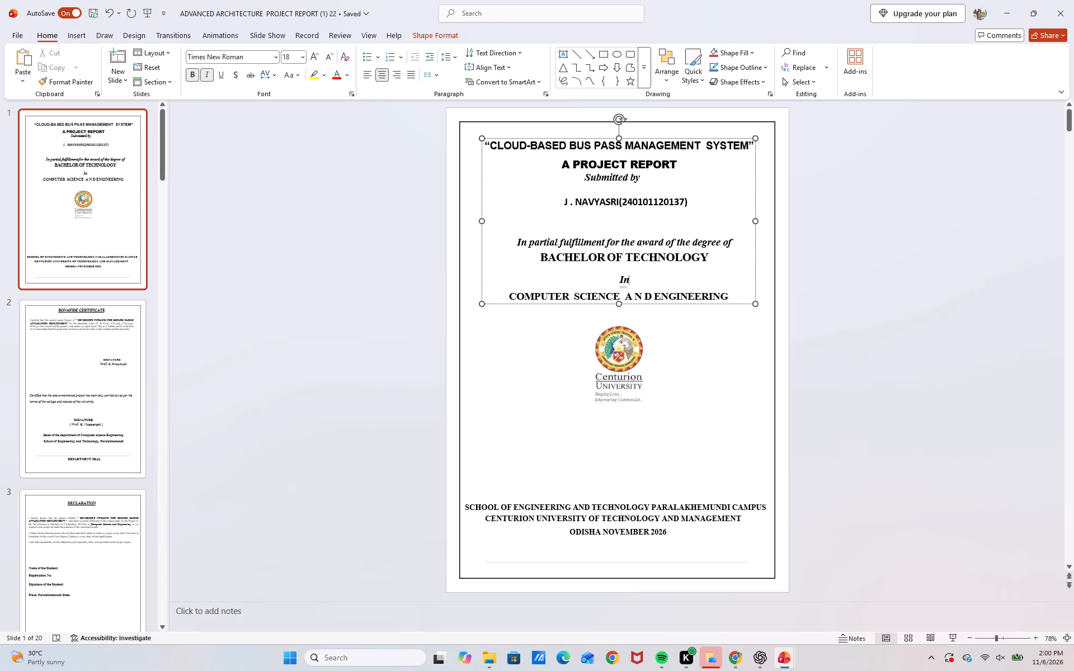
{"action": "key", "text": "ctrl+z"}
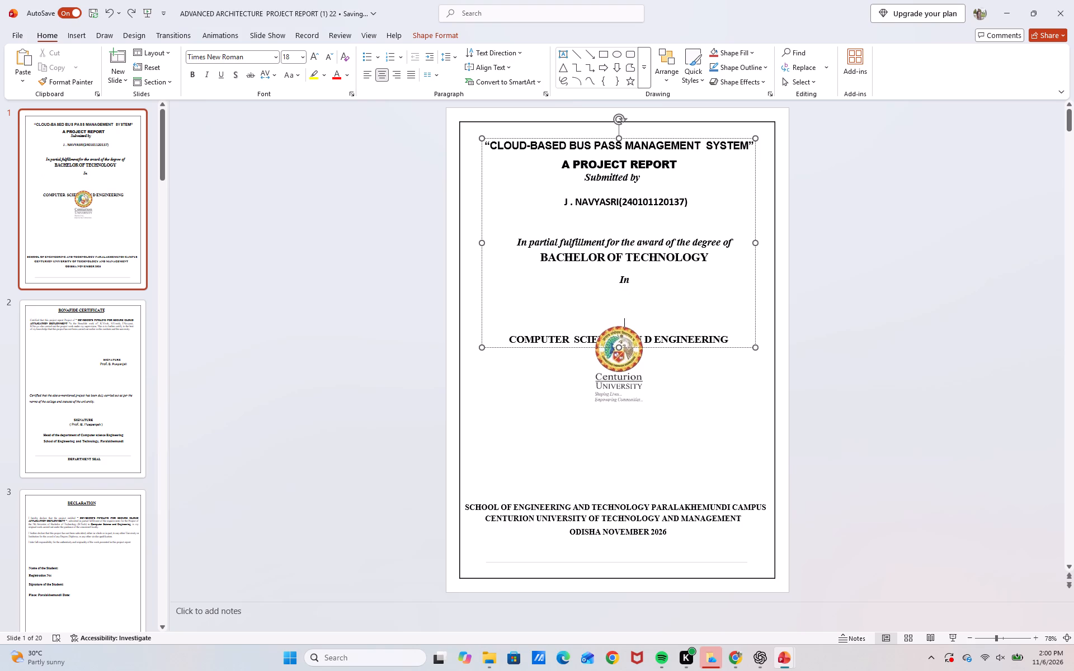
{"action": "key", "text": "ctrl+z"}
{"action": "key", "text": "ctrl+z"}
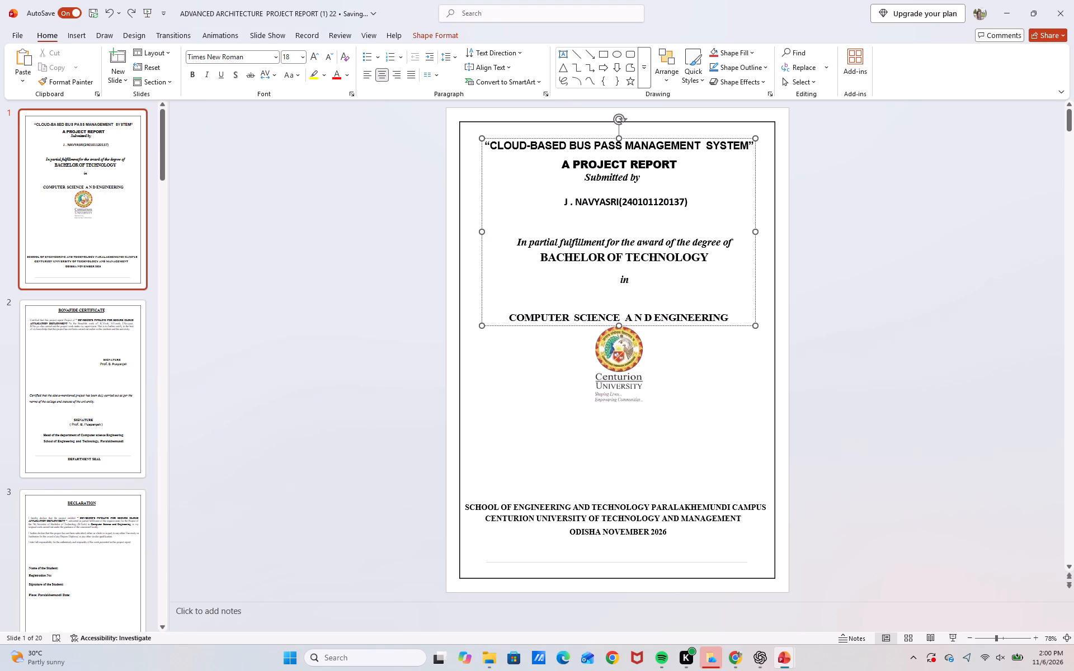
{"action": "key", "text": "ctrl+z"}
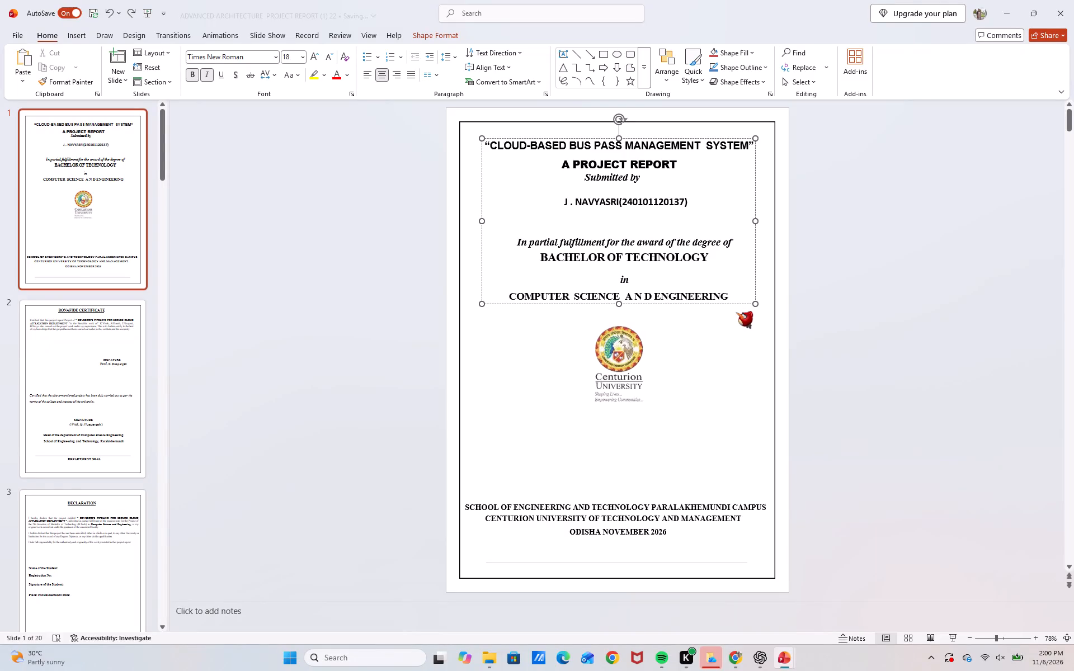
Add eleven blank lines after the COMPUTER SCIENCE A N D ENGINEERING line in the cover's main text box.
{"action": "key", "text": "Down"}
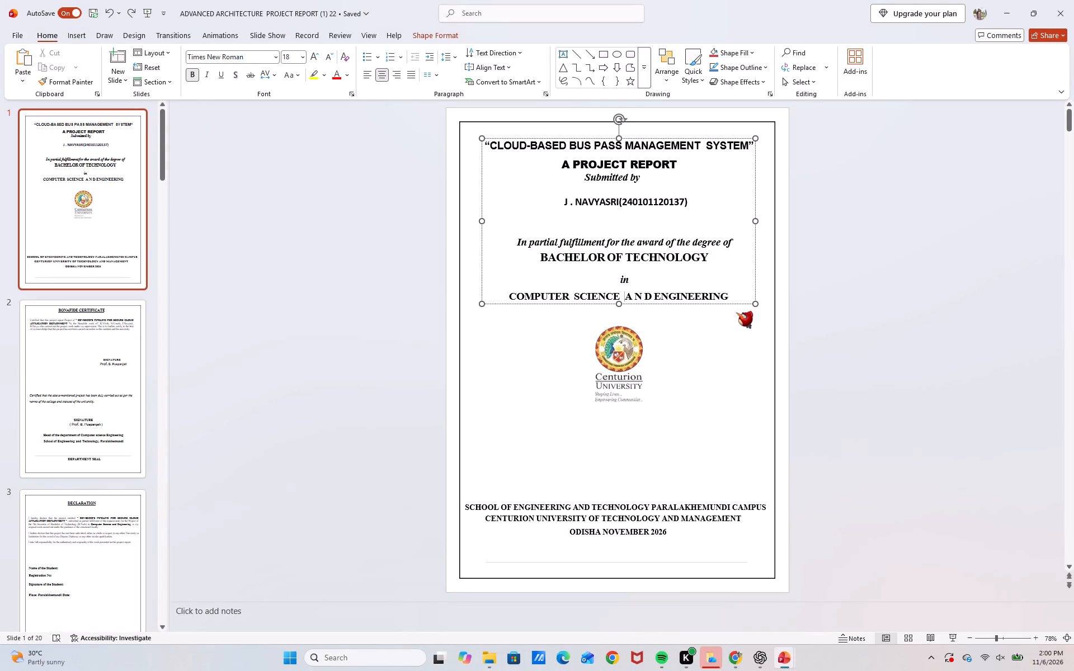
{"action": "key", "text": "Right"}
{"action": "key", "text": "Right"}
{"action": "key", "text": "Right"}
{"action": "key", "text": "Right"}
{"action": "key", "text": "Right"}
{"action": "key", "text": "Right"}
{"action": "key", "text": "Right"}
{"action": "key", "text": "Right"}
{"action": "key", "text": "Right"}
{"action": "key", "text": "Right"}
{"action": "key", "text": "Right"}
{"action": "key", "text": "Right"}
{"action": "key", "text": "Right"}
{"action": "key", "text": "Right"}
{"action": "key", "text": "Right"}
{"action": "key", "text": "Return"}
{"action": "key", "text": "Return"}
{"action": "key", "text": "Return"}
{"action": "key", "text": "Return"}
{"action": "key", "text": "Return"}
{"action": "key", "text": "Return"}
{"action": "key", "text": "Return"}
{"action": "key", "text": "Return"}
{"action": "key", "text": "Return"}
{"action": "key", "text": "Return"}
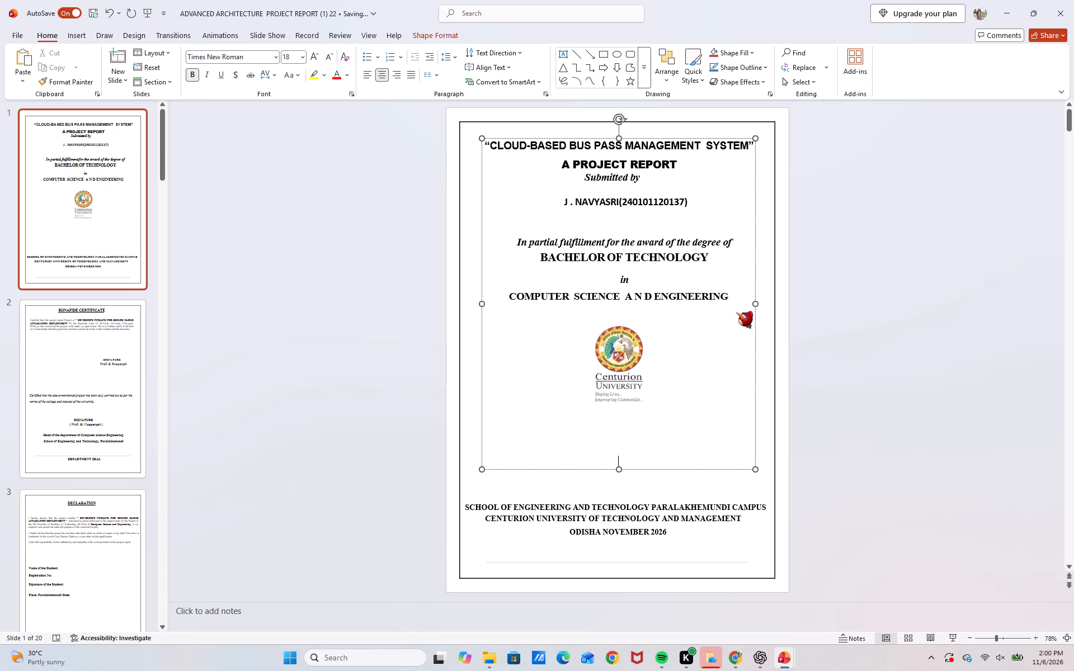
{"action": "key", "text": "Return"}
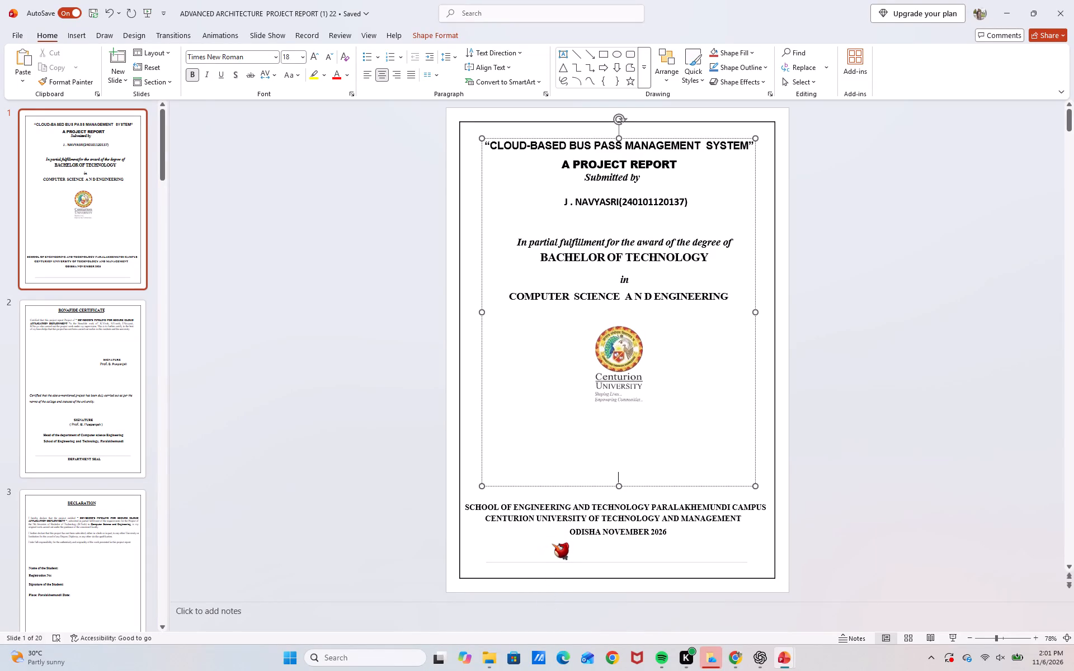
Paste the copied department, school and campus lines on the blank line just below the cover logo.
{"action": "left_click", "coordinate": [552, 424]}
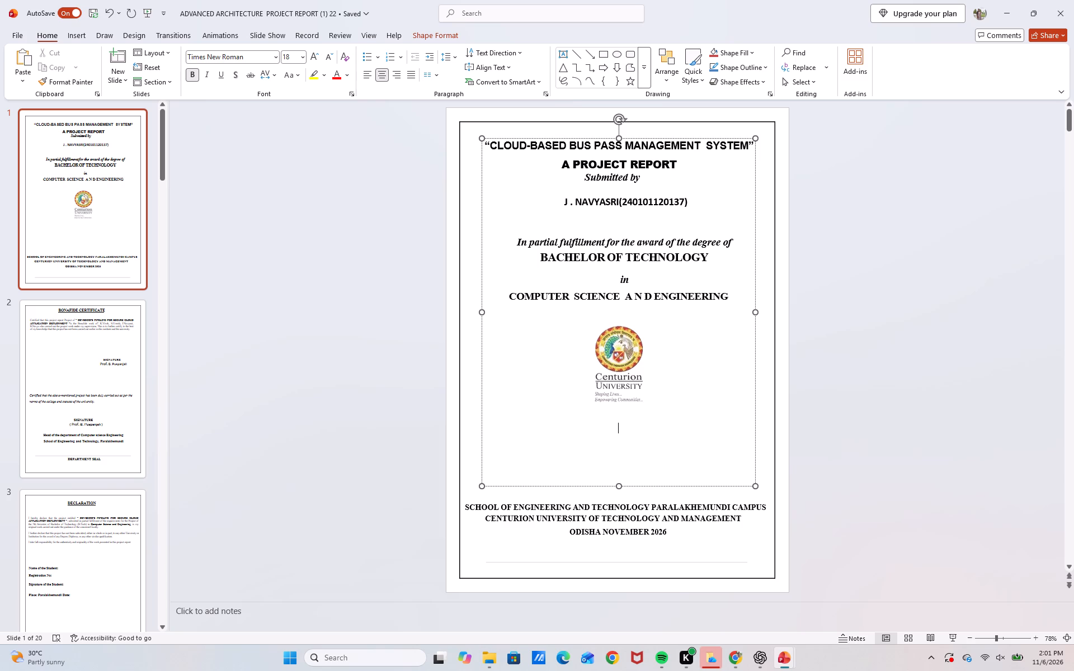
{"action": "left_click", "coordinate": [552, 424]}
{"action": "key", "text": "ctrl+v"}
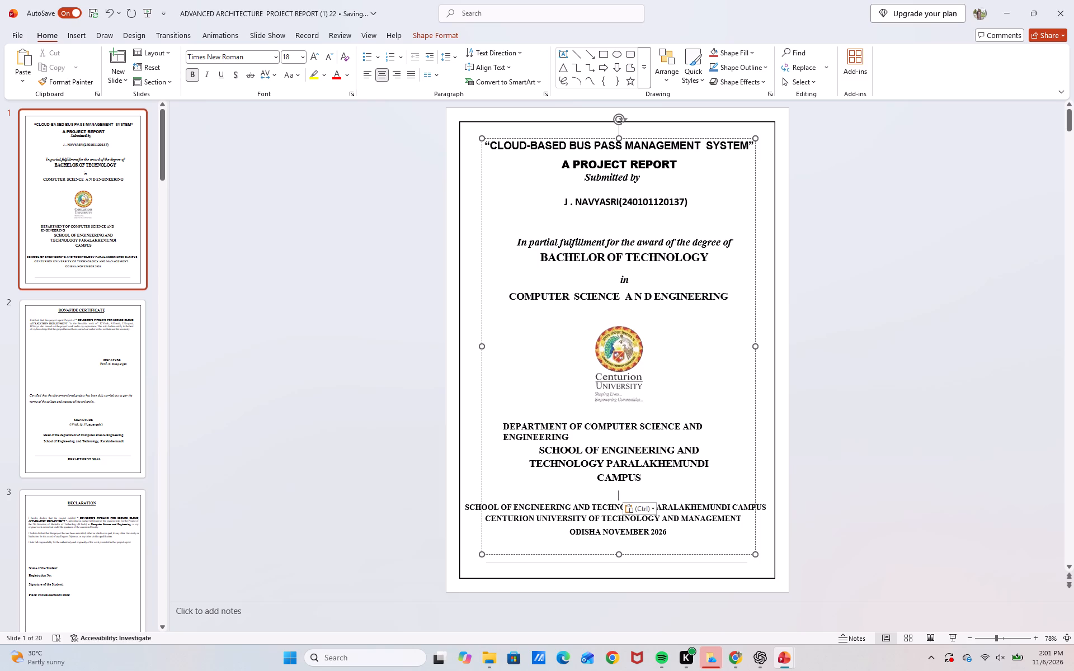
{"action": "left_click", "coordinate": [656, 441]}
{"action": "left_click", "coordinate": [538, 445]}
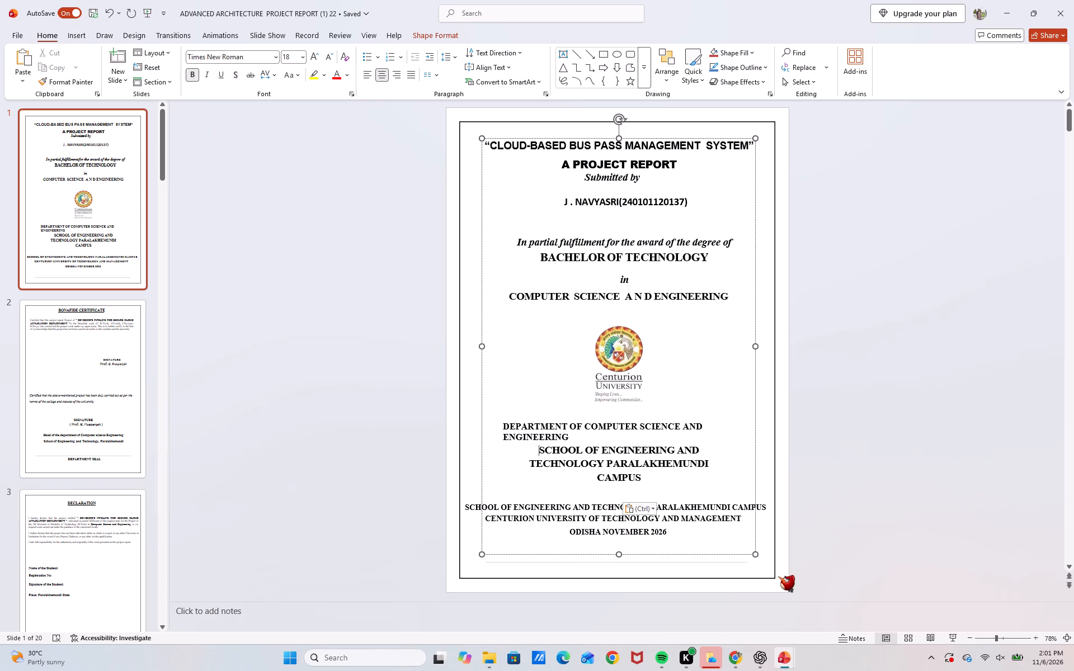
{"action": "left_click", "coordinate": [803, 585]}
{"action": "left_click", "coordinate": [679, 495]}
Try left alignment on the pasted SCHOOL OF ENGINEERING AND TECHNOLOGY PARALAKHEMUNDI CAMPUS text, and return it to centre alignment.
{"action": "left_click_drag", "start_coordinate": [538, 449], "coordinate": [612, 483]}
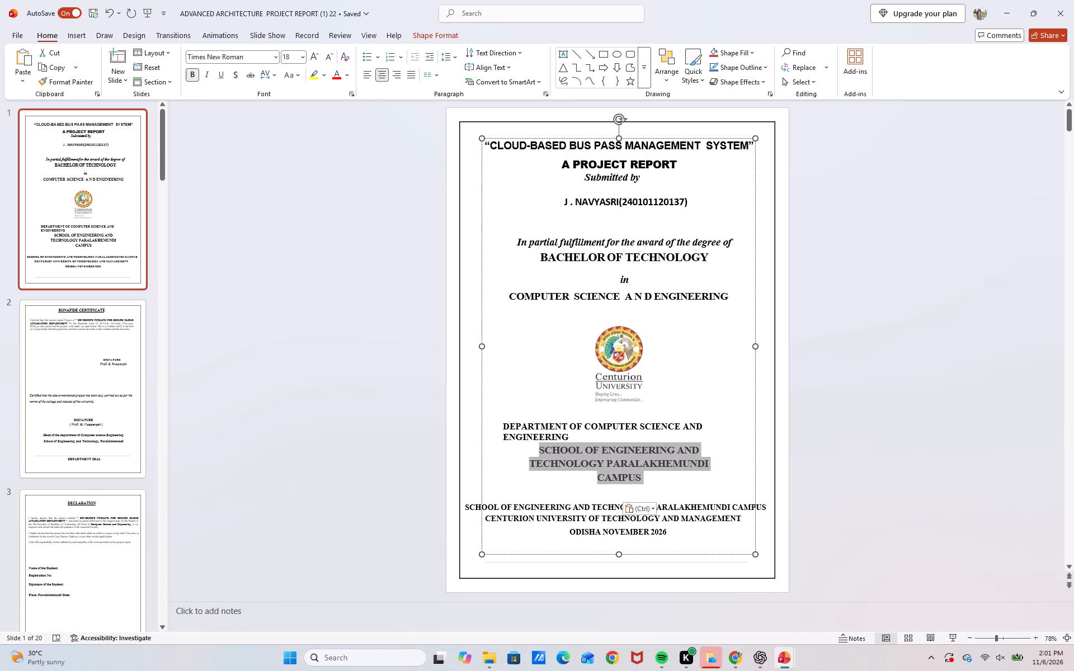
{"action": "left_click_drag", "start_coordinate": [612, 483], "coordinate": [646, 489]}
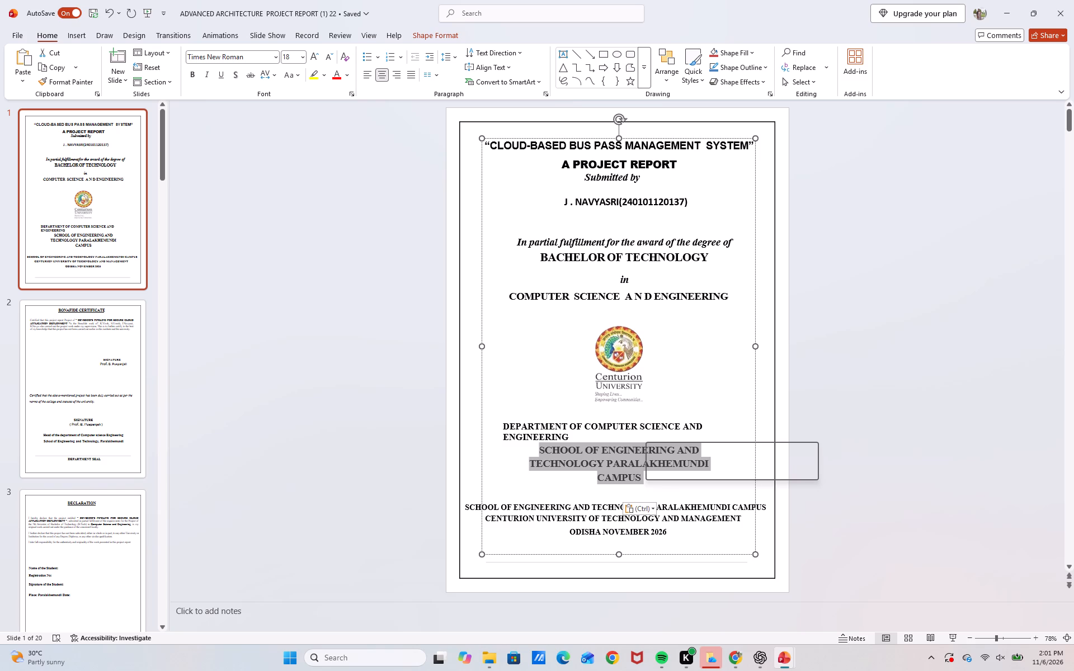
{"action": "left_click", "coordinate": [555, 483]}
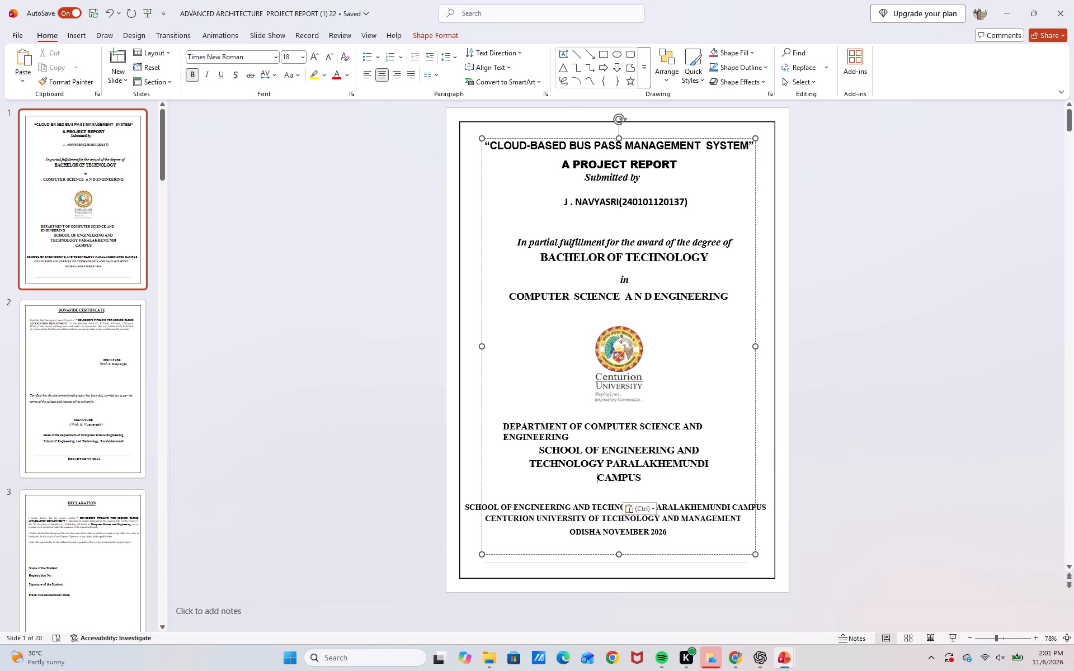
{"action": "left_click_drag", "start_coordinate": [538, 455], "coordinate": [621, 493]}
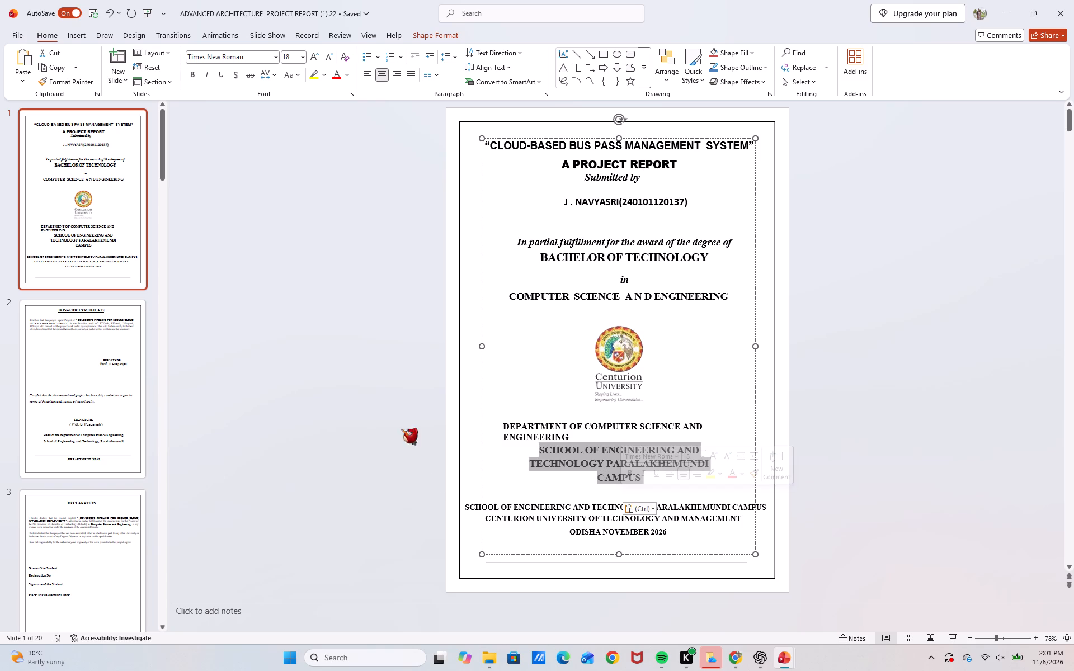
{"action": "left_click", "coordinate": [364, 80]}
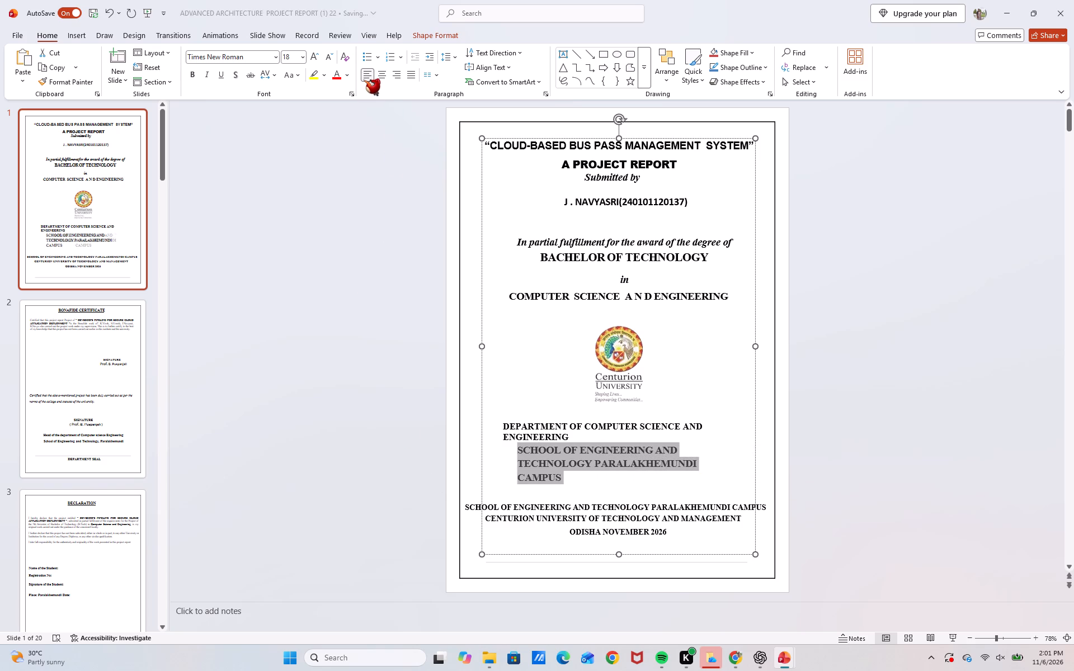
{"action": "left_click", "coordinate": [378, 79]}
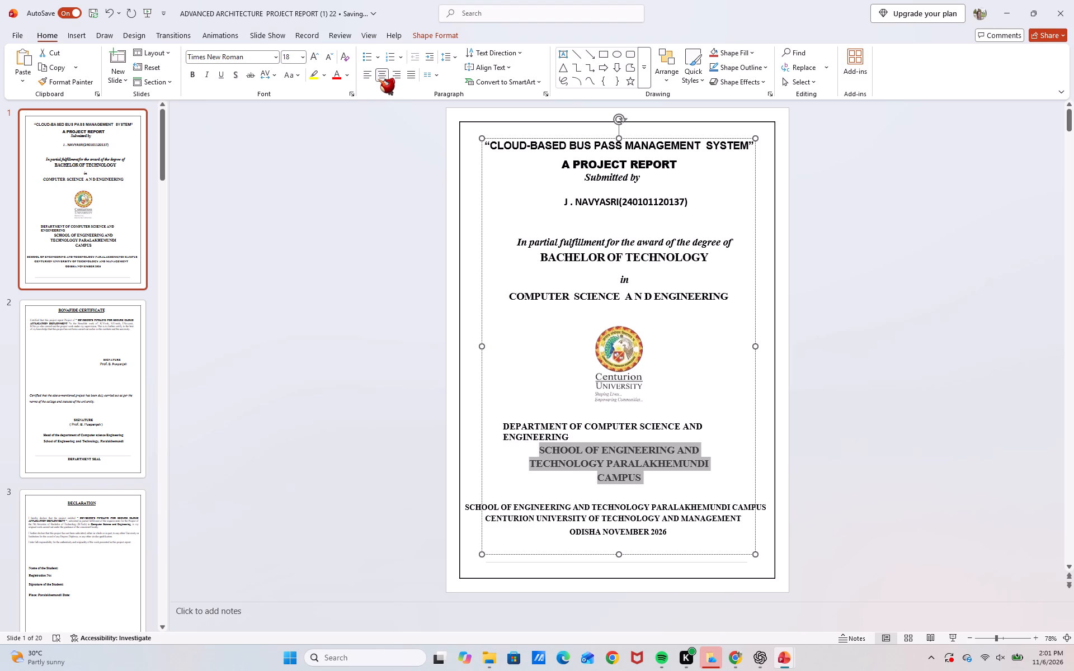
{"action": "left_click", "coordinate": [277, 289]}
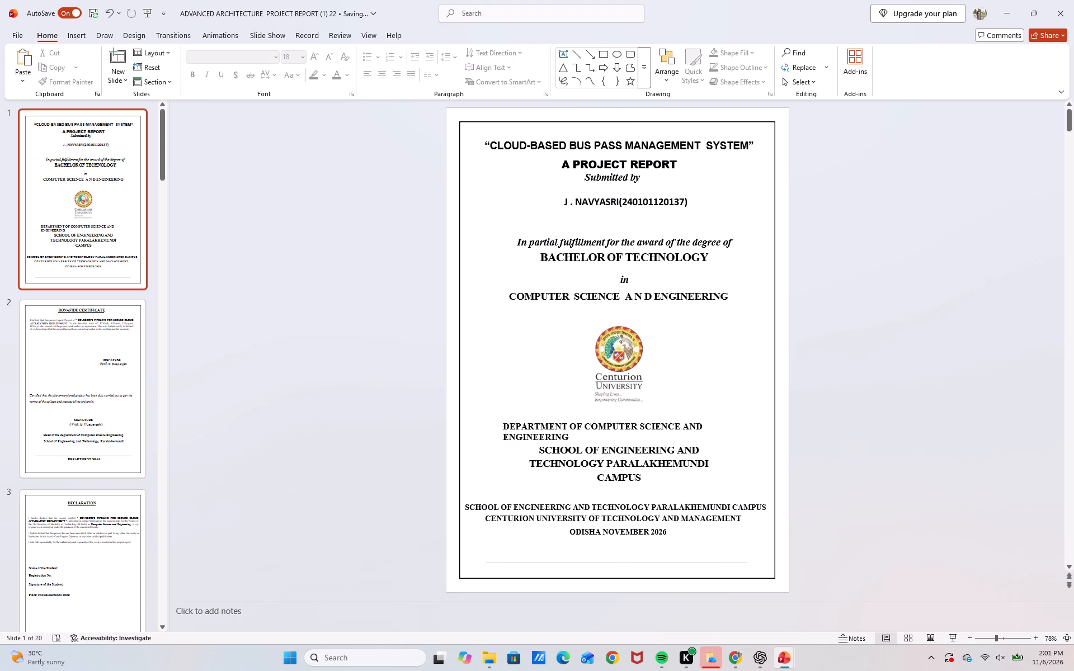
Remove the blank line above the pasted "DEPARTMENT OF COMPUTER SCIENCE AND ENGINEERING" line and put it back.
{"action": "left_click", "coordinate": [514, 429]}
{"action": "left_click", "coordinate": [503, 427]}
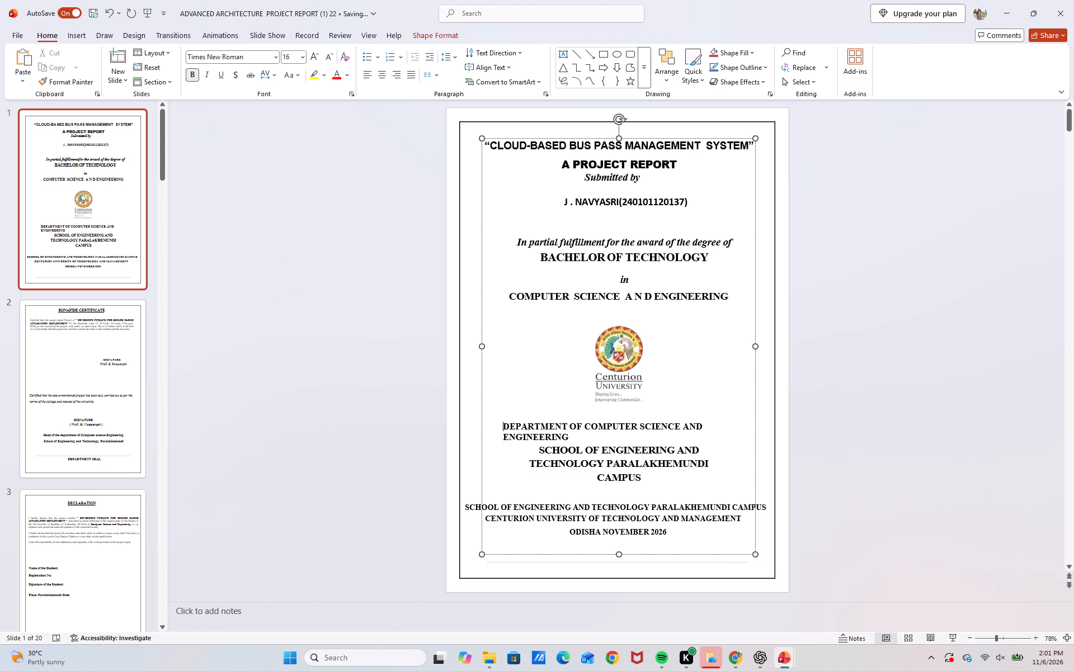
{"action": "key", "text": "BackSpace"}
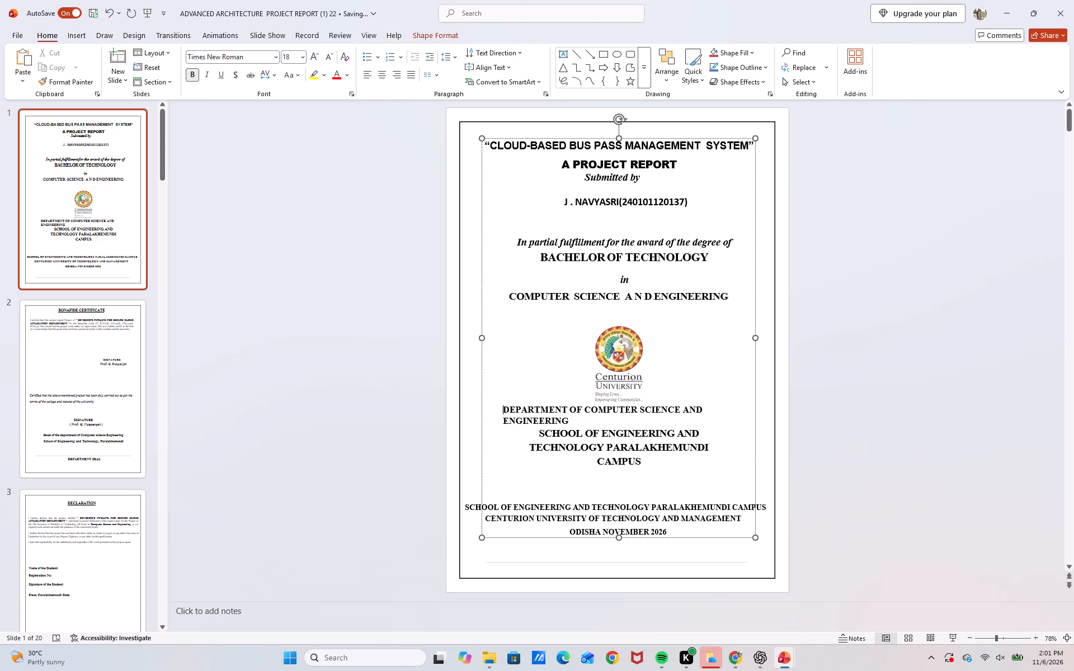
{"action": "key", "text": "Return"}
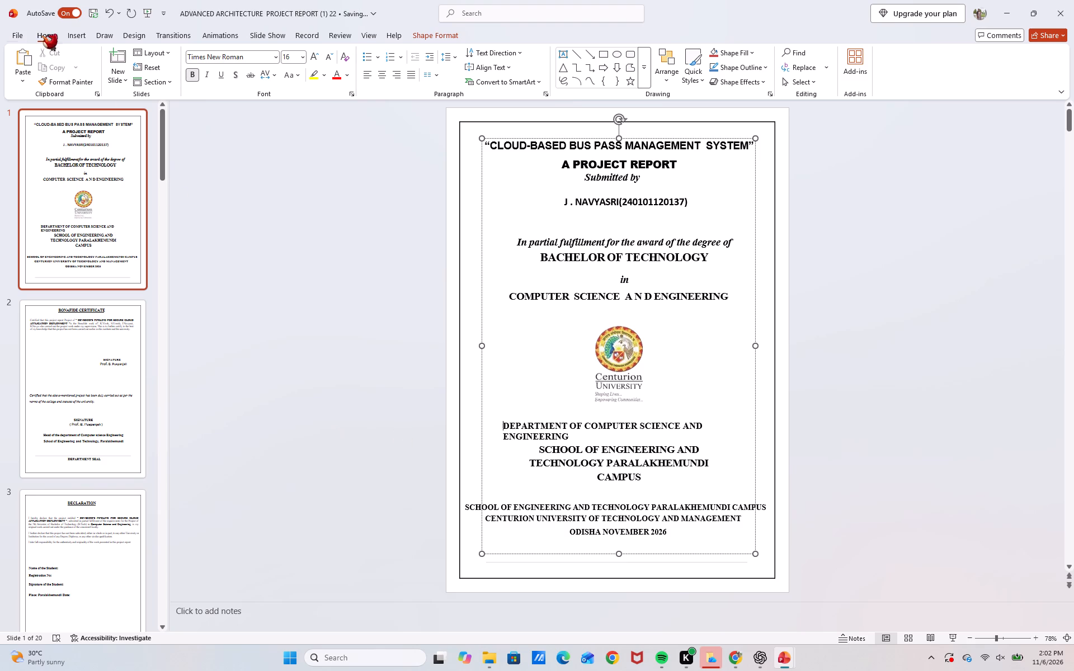
Open the intership navy presentation and examine the font sizes of the department, school and university lines on its cover.
{"action": "left_click", "coordinate": [12, 31]}
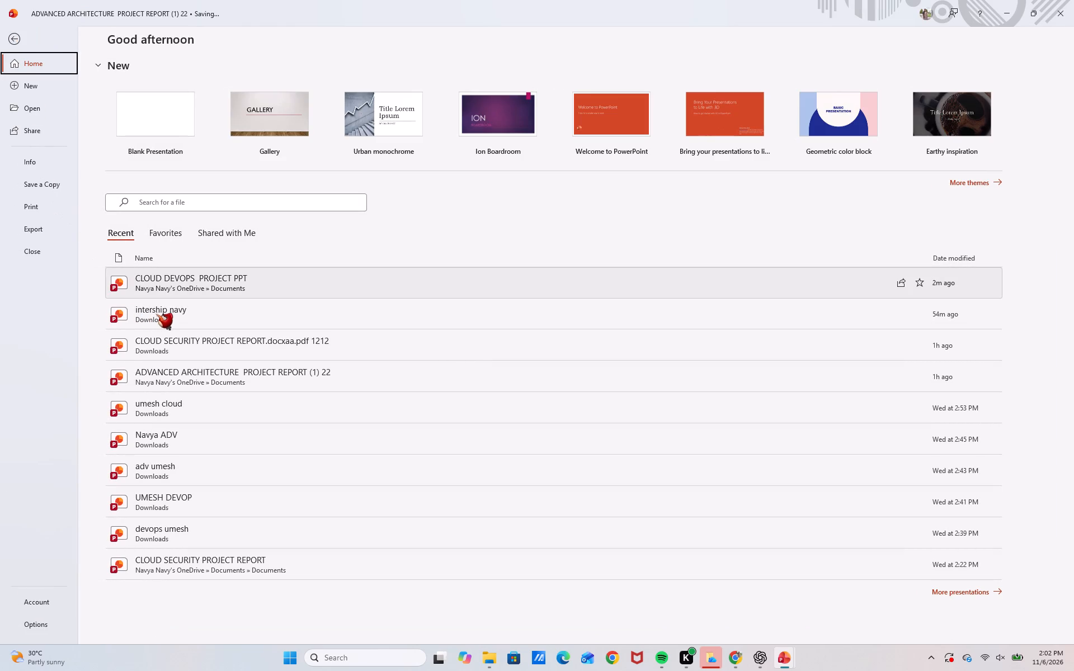
{"action": "left_click", "coordinate": [157, 313]}
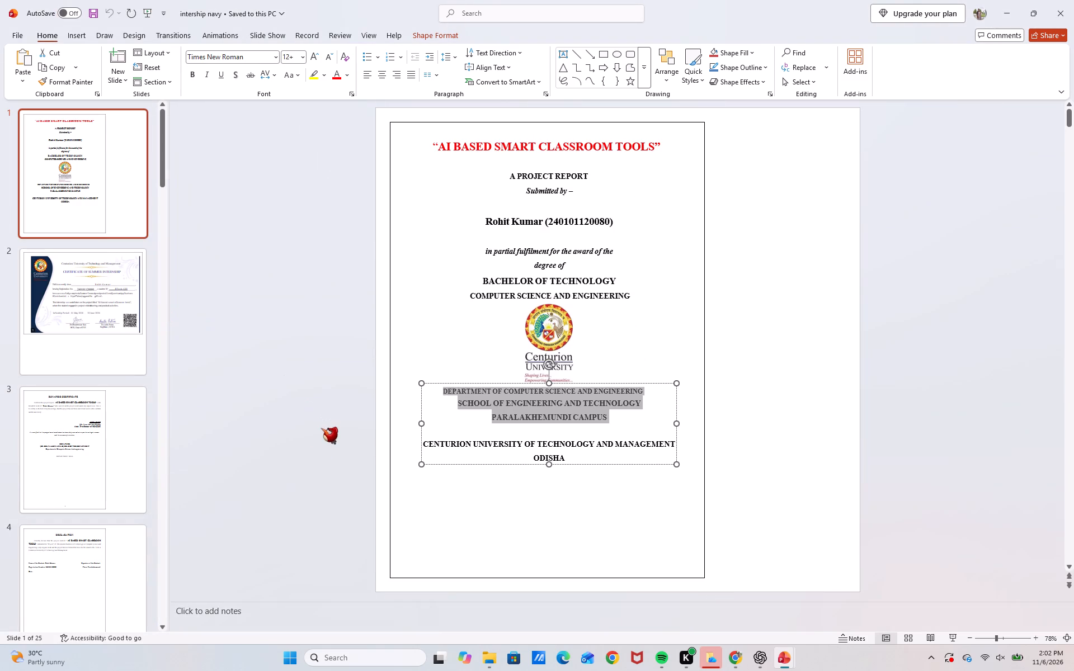
{"action": "left_click", "coordinate": [310, 451]}
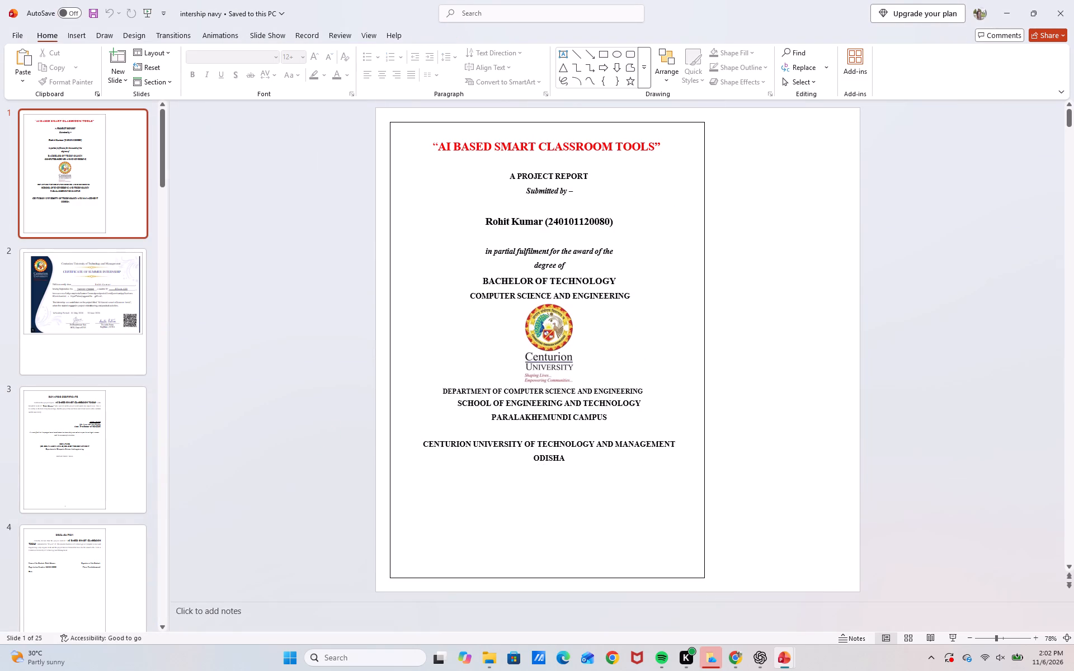
{"action": "left_click_drag", "start_coordinate": [444, 393], "coordinate": [467, 396]}
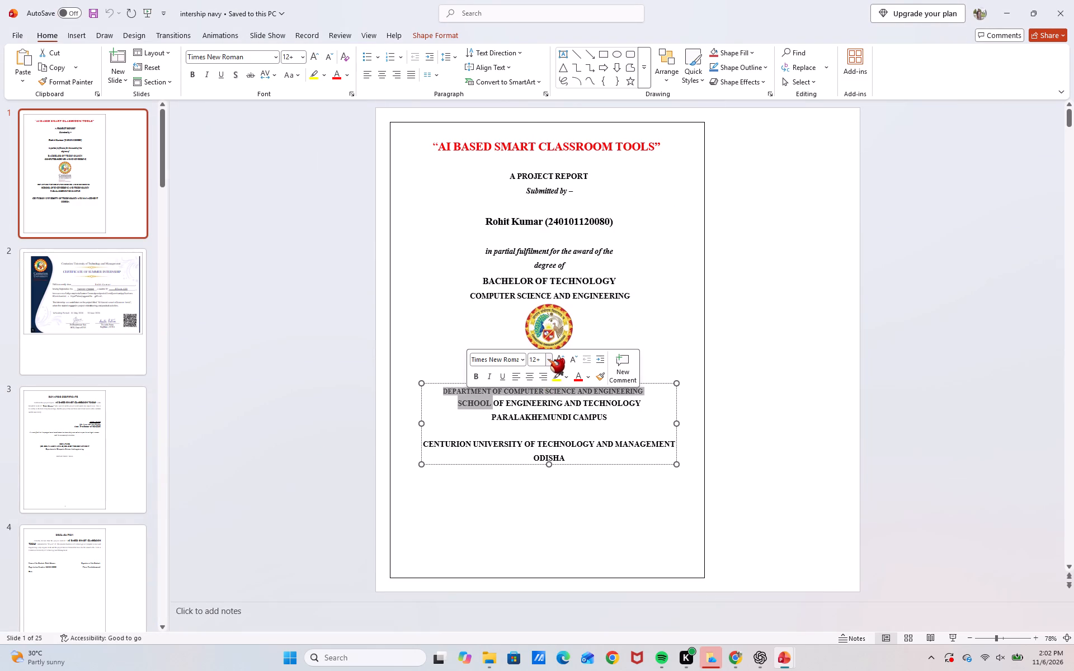
{"action": "left_click", "coordinate": [548, 360]}
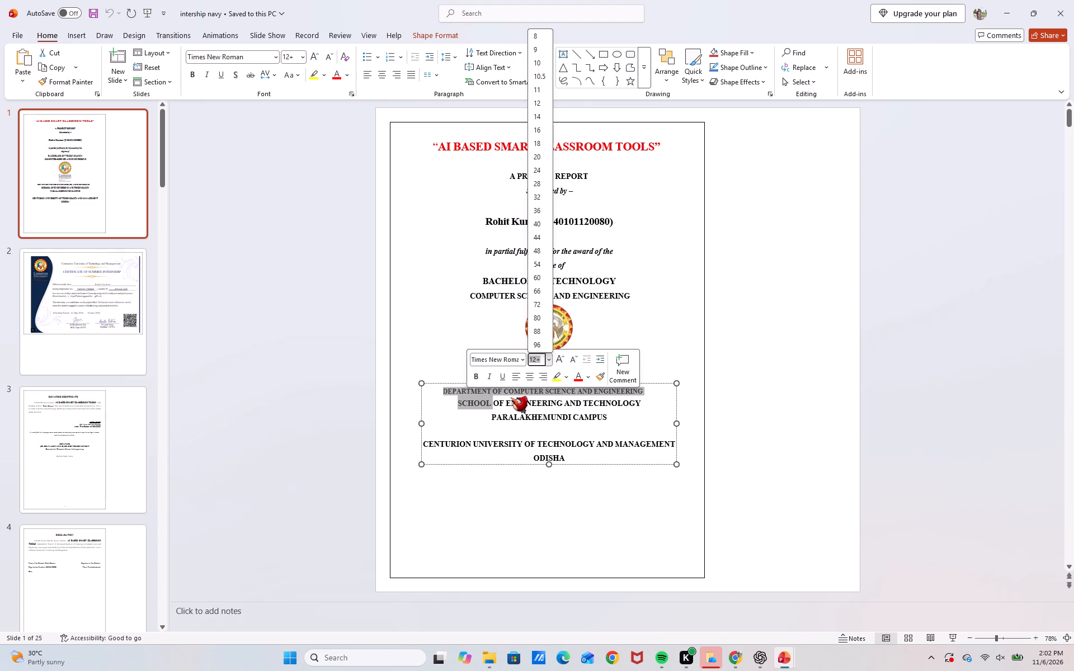
{"action": "left_click", "coordinate": [482, 428]}
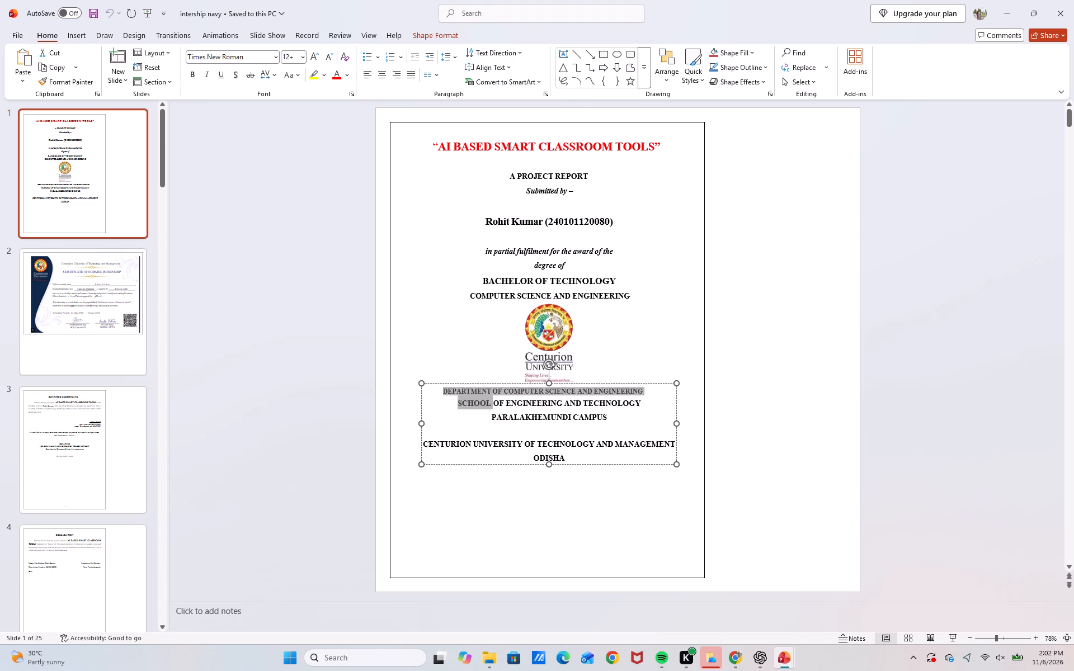
{"action": "left_click_drag", "start_coordinate": [429, 444], "coordinate": [524, 454]}
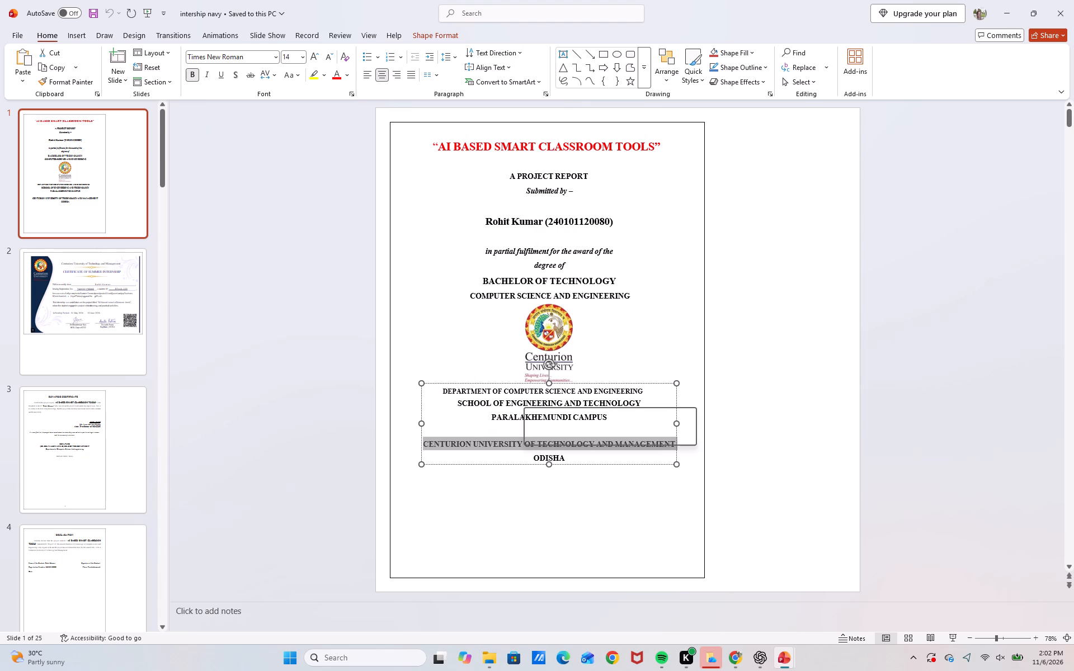
{"action": "left_click", "coordinate": [432, 541]}
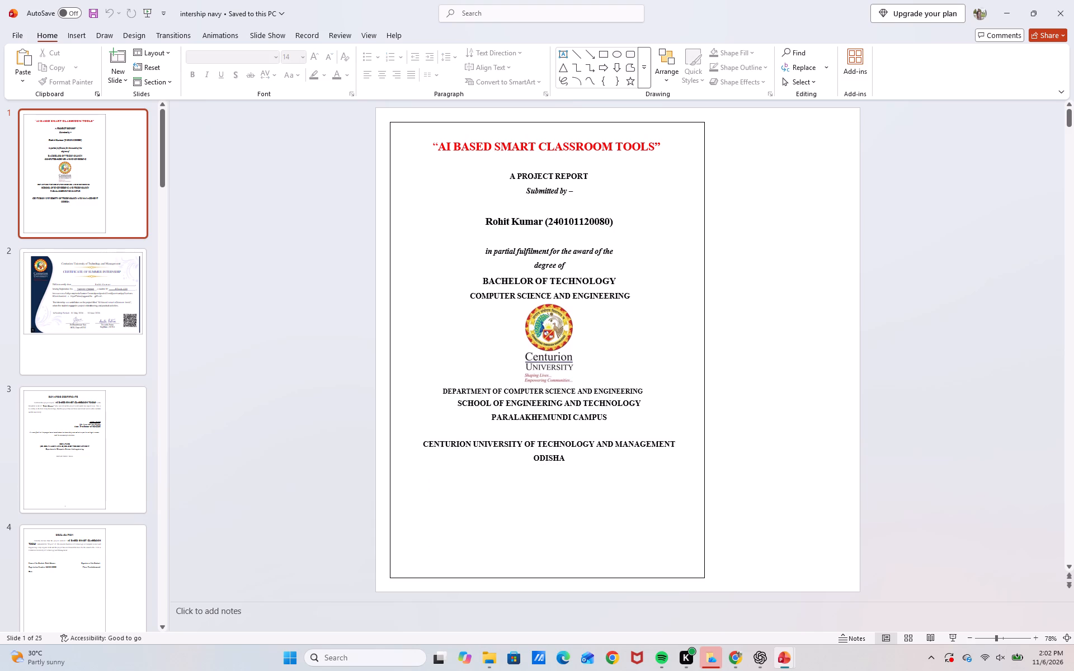
{"action": "left_click_drag", "start_coordinate": [444, 391], "coordinate": [547, 392]}
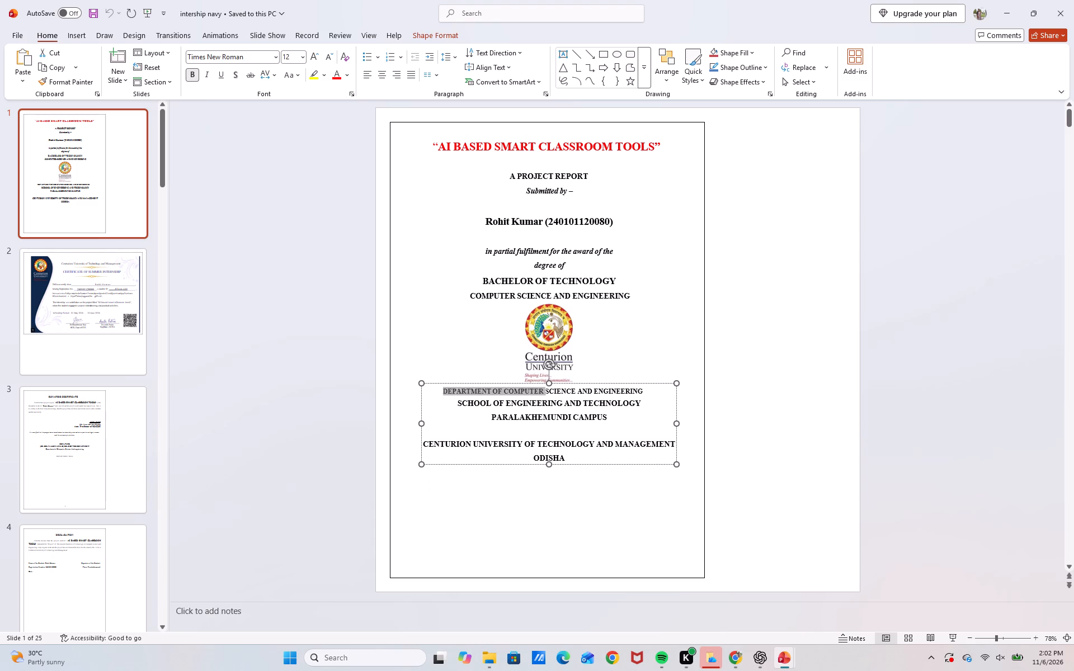
{"action": "left_click_drag", "start_coordinate": [547, 392], "coordinate": [626, 390]}
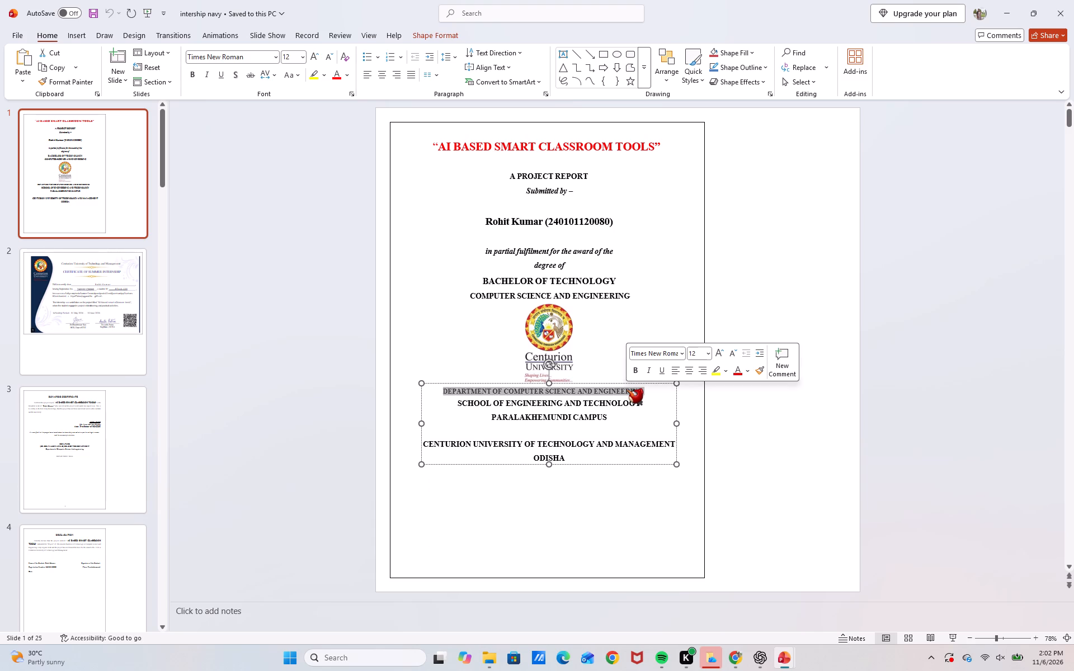
{"action": "left_click", "coordinate": [654, 406]}
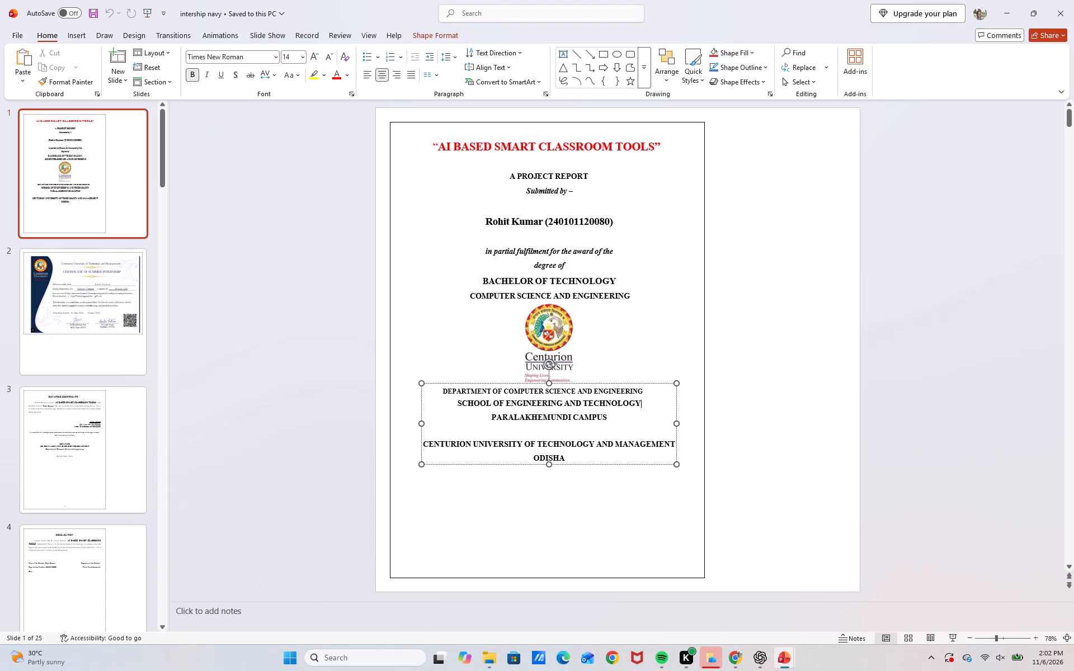
Copy the whole cover text box holding the department, school, campus, university and ODISHA lines.
{"action": "left_click", "coordinate": [653, 387]}
{"action": "left_click", "coordinate": [652, 384]}
{"action": "key", "text": "ctrl+c"}
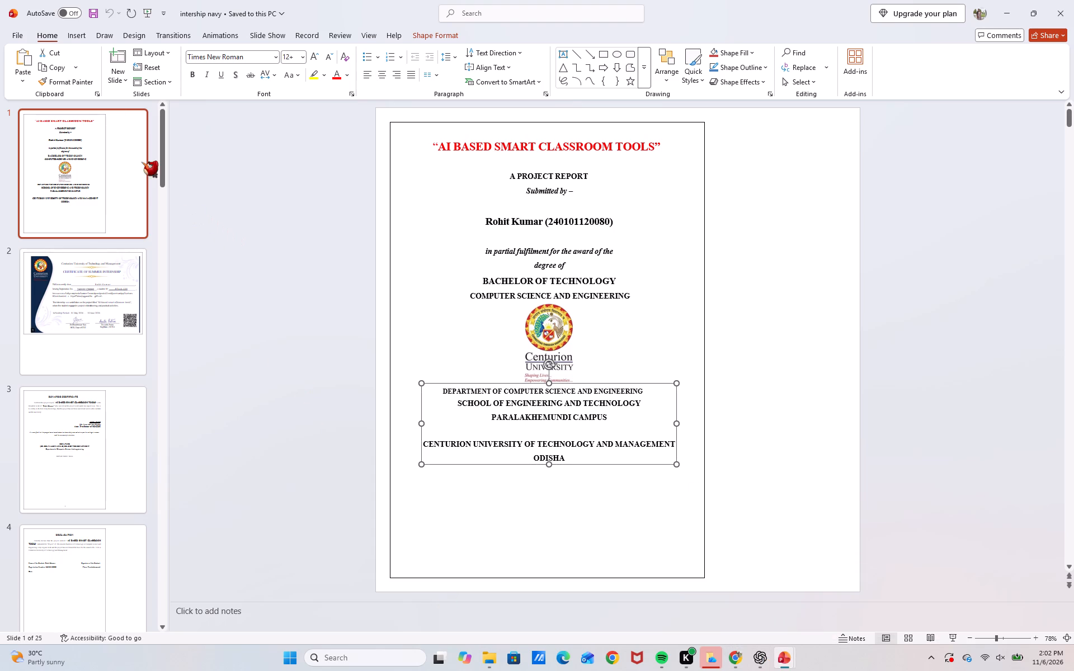
Back in ADVANCED ARCHITECTURE PROJECT REPORT (1) 22, replace the department, school and campus lines below the cover logo with the copied text box.
{"action": "left_click", "coordinate": [18, 28]}
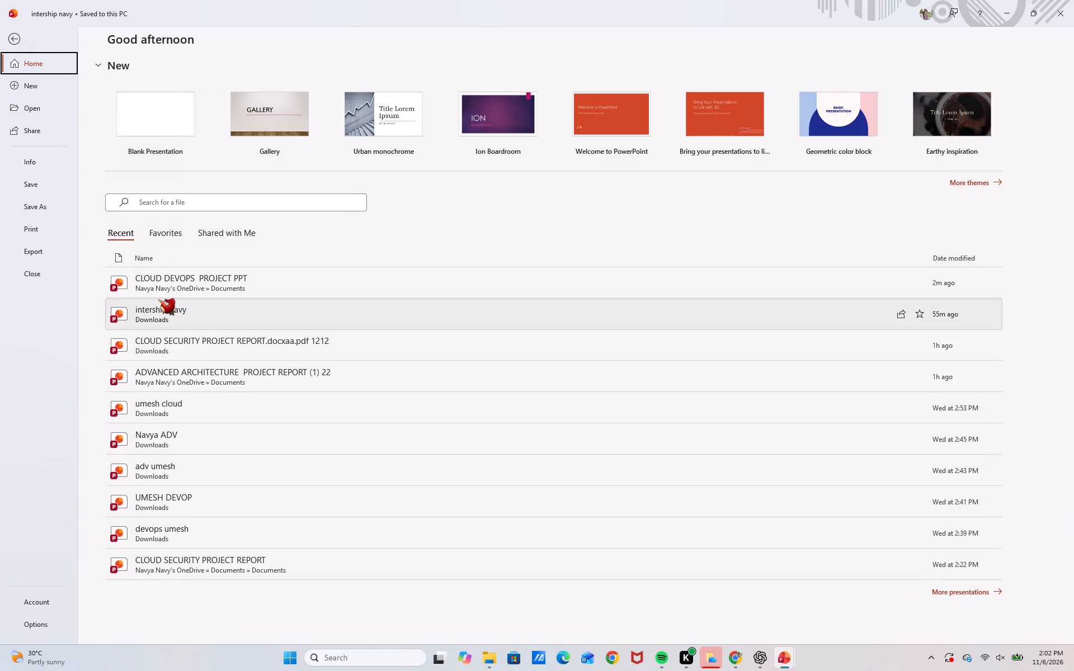
{"action": "left_click", "coordinate": [197, 381]}
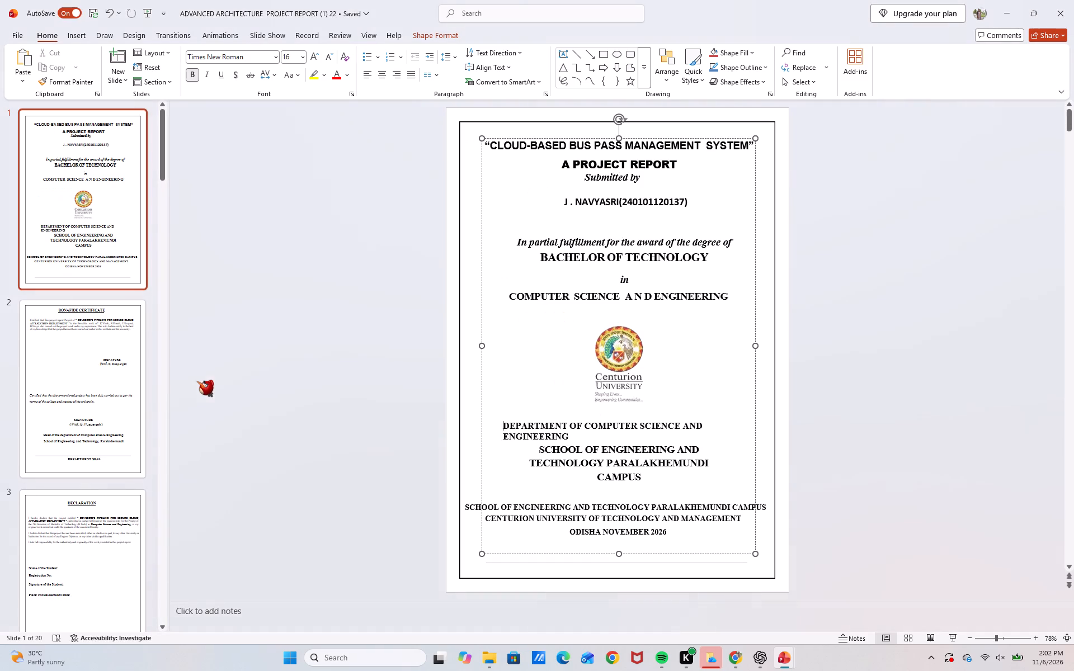
{"action": "left_click", "coordinate": [536, 460]}
{"action": "left_click_drag", "start_coordinate": [504, 425], "coordinate": [587, 493]}
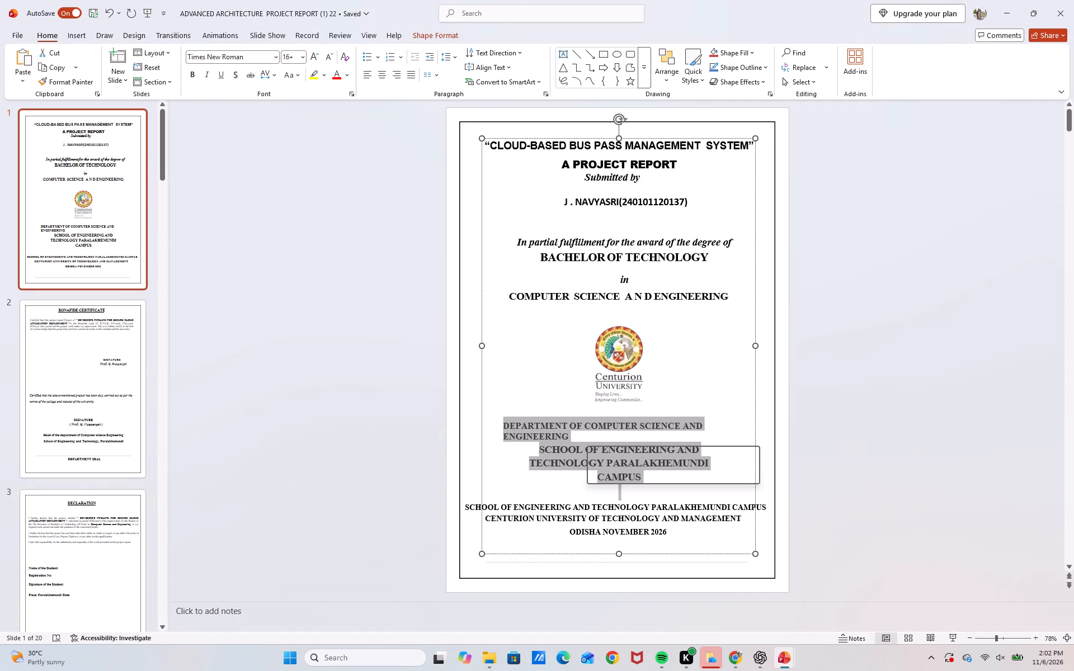
{"action": "key", "text": "BackSpace"}
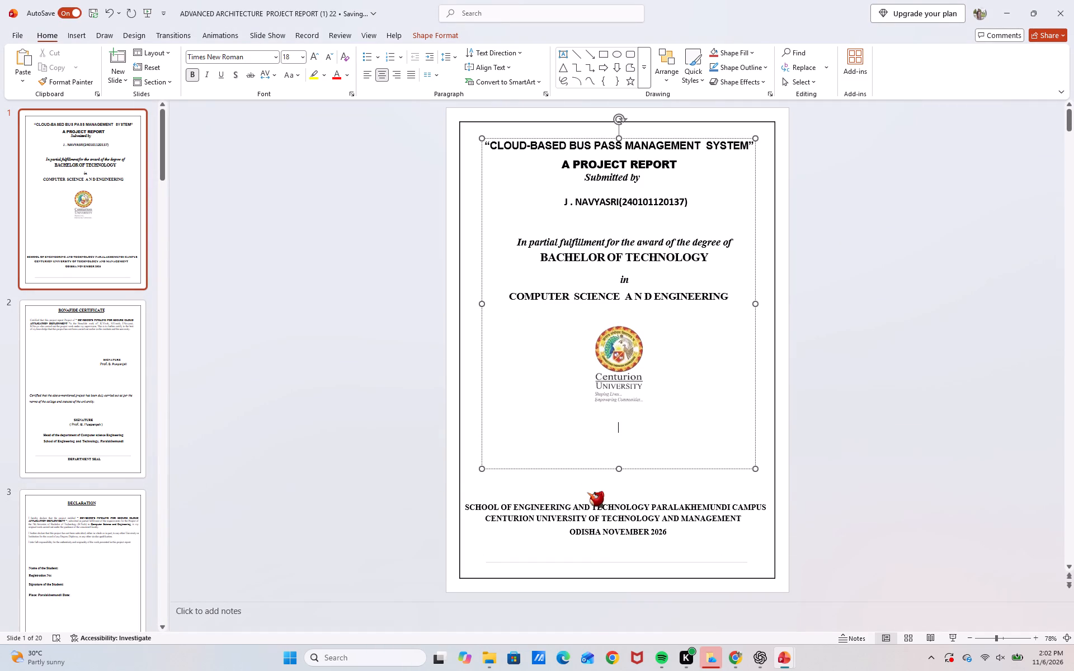
{"action": "key", "text": "ctrl+v"}
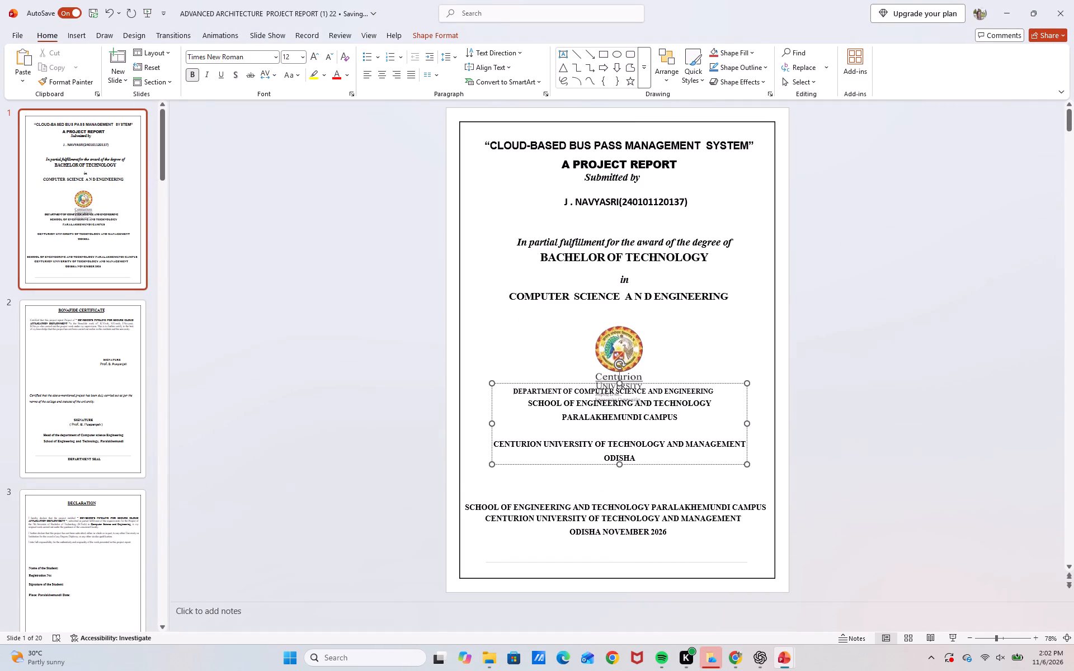
Delete the old text box near the cover's bottom containing the school, university and ODISHA NOVEMBER 2026 lines.
{"action": "left_click", "coordinate": [556, 514]}
{"action": "key", "text": "BackSpace"}
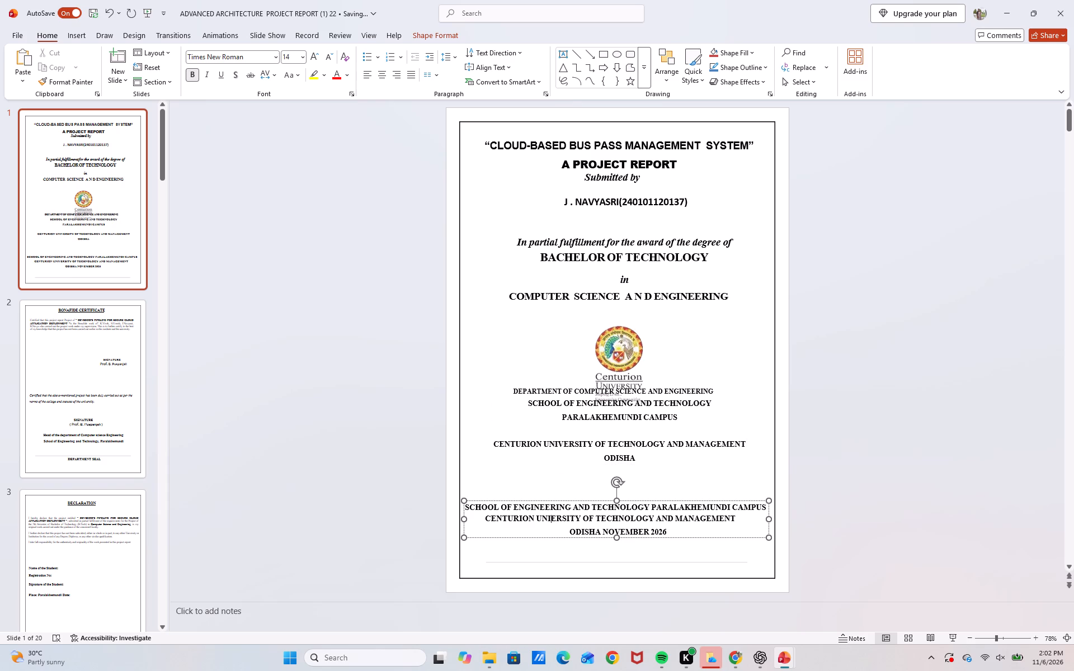
{"action": "left_click", "coordinate": [568, 536]}
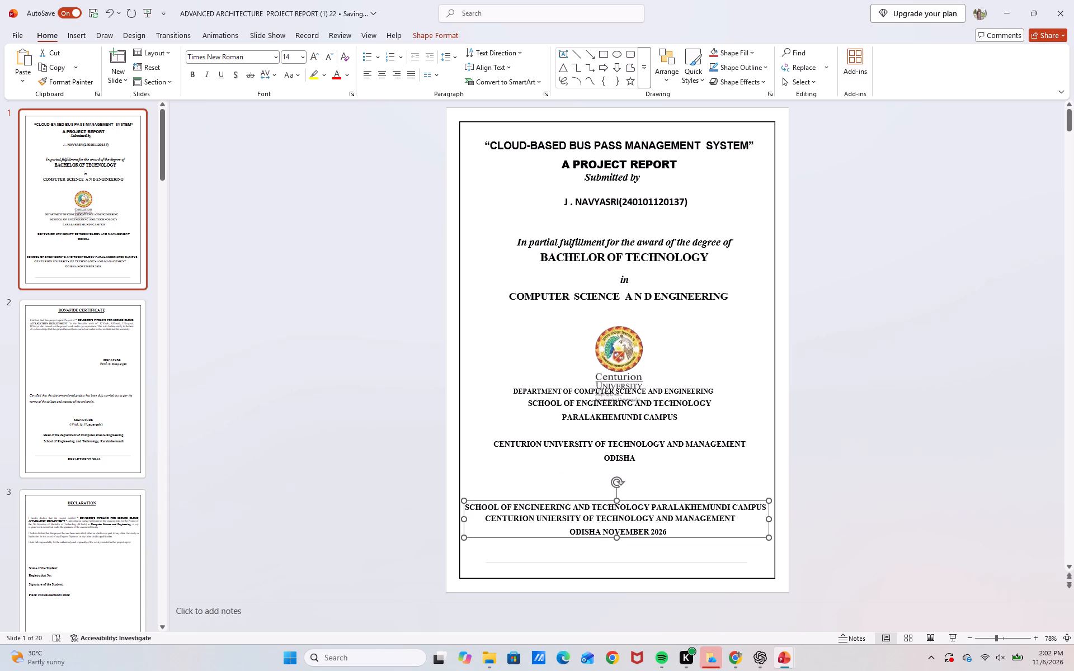
{"action": "key", "text": "BackSpace"}
Delete the thin horizontal line near the bottom of the cover page.
{"action": "left_click", "coordinate": [570, 561]}
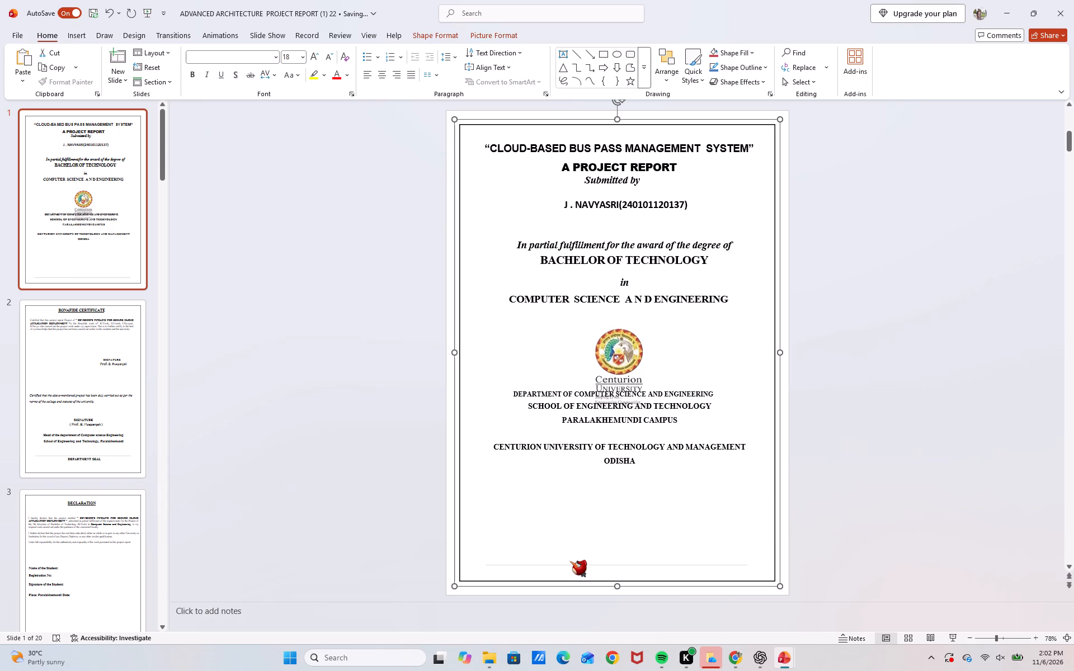
{"action": "double_click", "coordinate": [563, 561]}
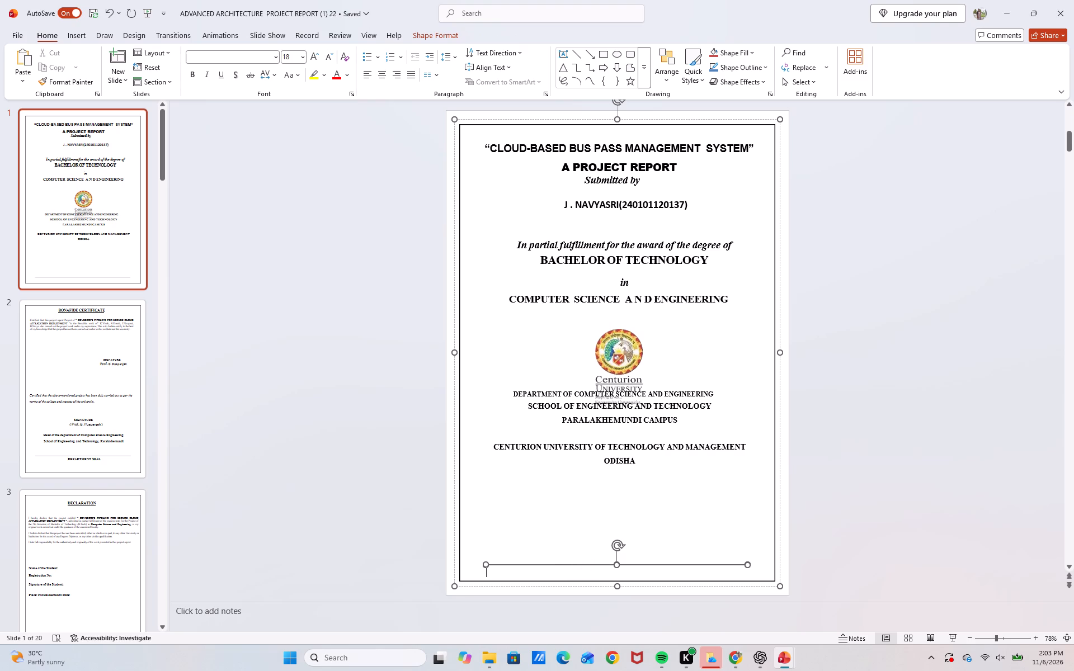
{"action": "left_click_drag", "start_coordinate": [575, 565], "coordinate": [580, 551]}
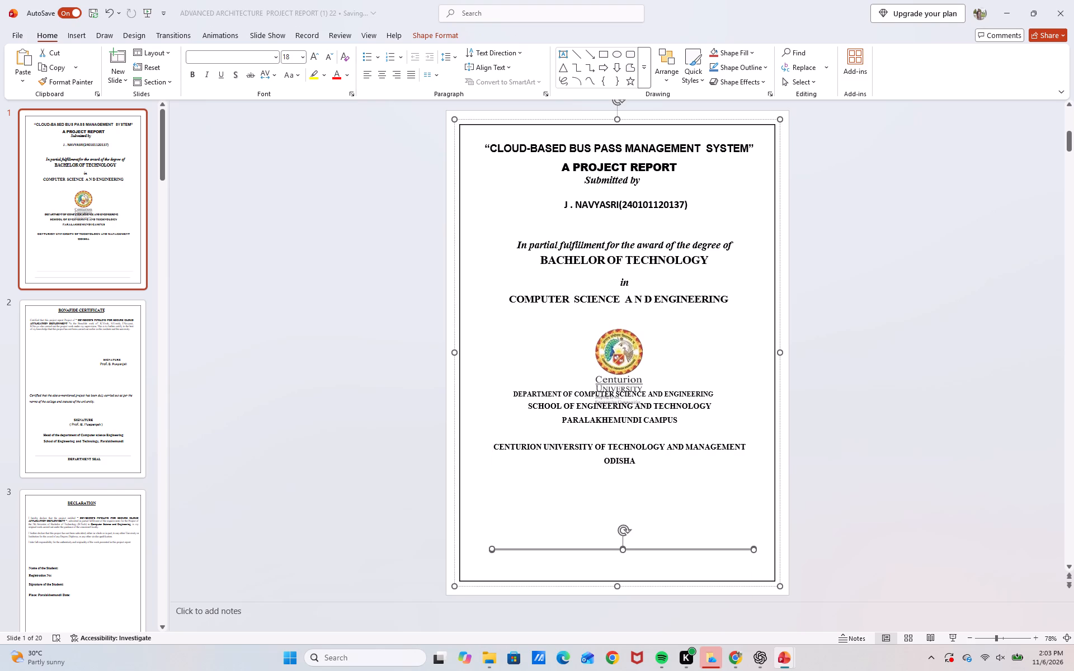
{"action": "key", "text": "BackSpace"}
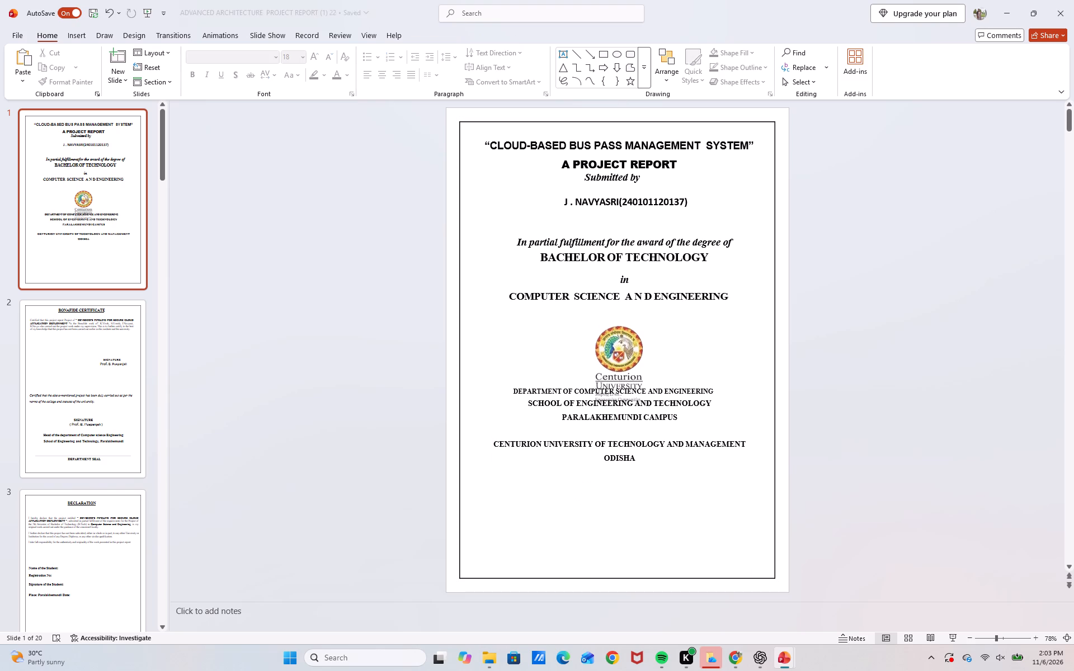
Move the pasted department and university text box down clear of the logo and centre it beneath the logo.
{"action": "left_click", "coordinate": [558, 434]}
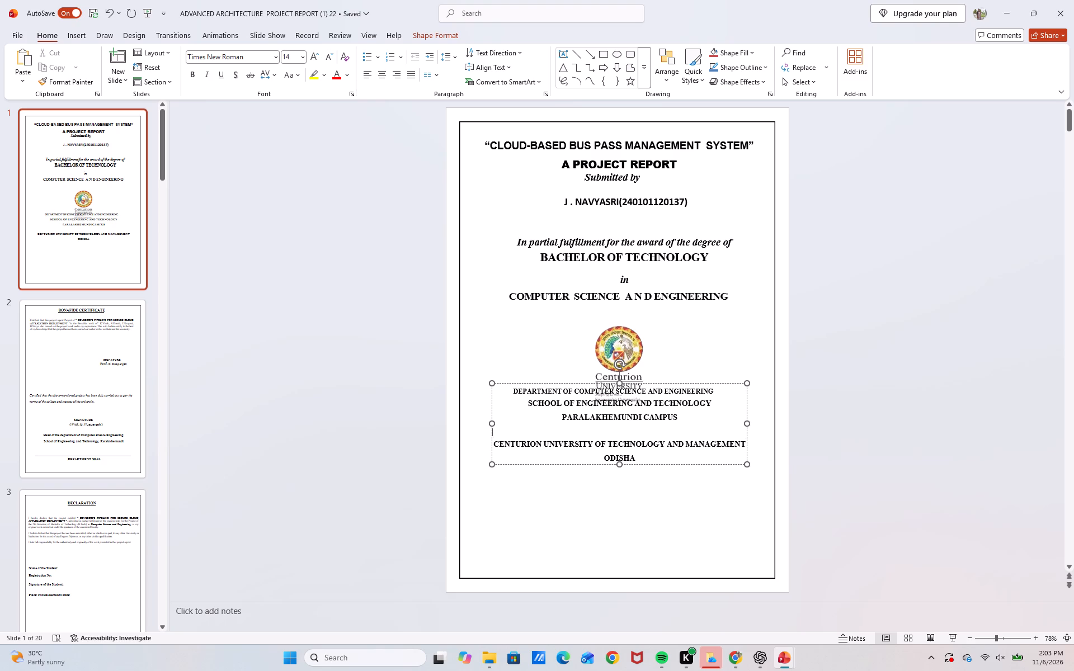
{"action": "left_click_drag", "start_coordinate": [527, 382], "coordinate": [535, 442]}
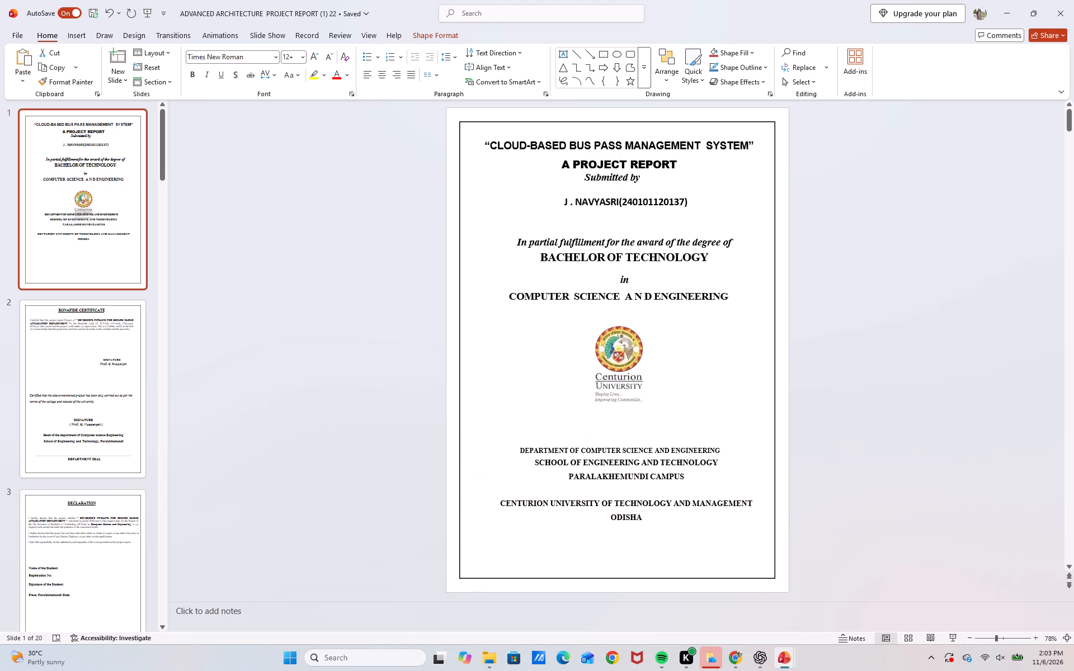
{"action": "left_click_drag", "start_coordinate": [535, 442], "coordinate": [531, 446]}
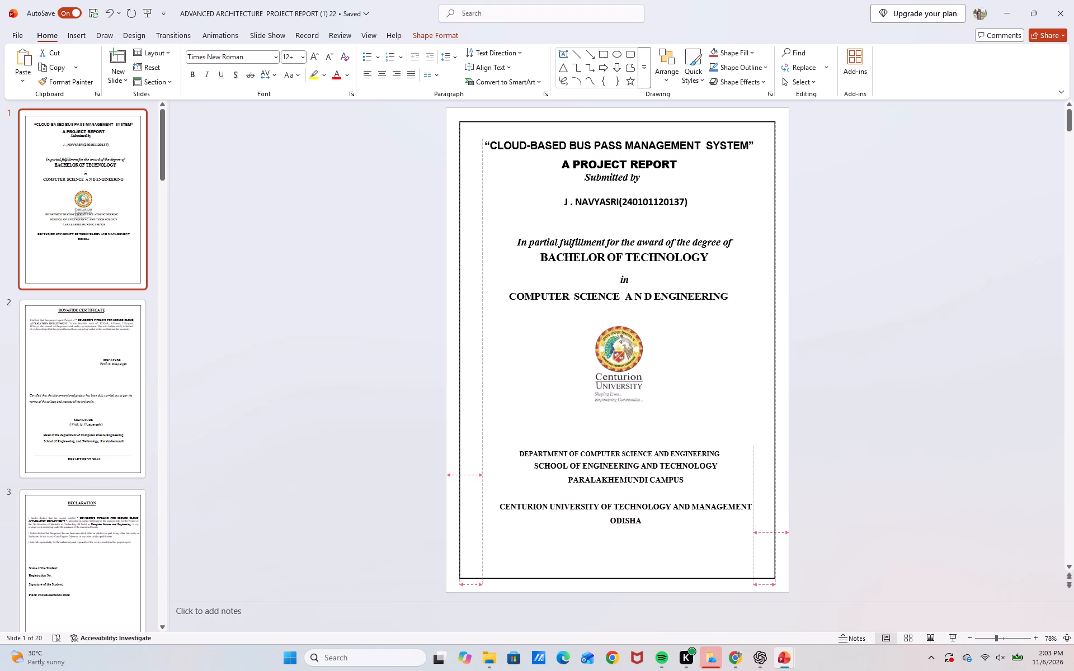
{"action": "left_click_drag", "start_coordinate": [531, 446], "coordinate": [530, 447]}
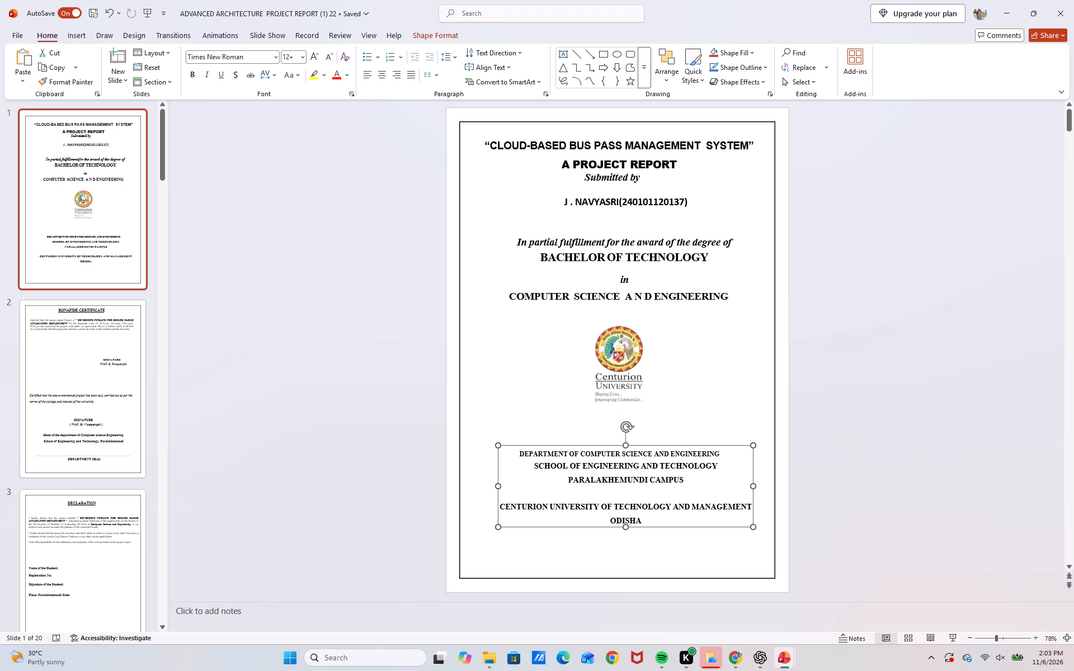
{"action": "left_click_drag", "start_coordinate": [526, 446], "coordinate": [520, 448]}
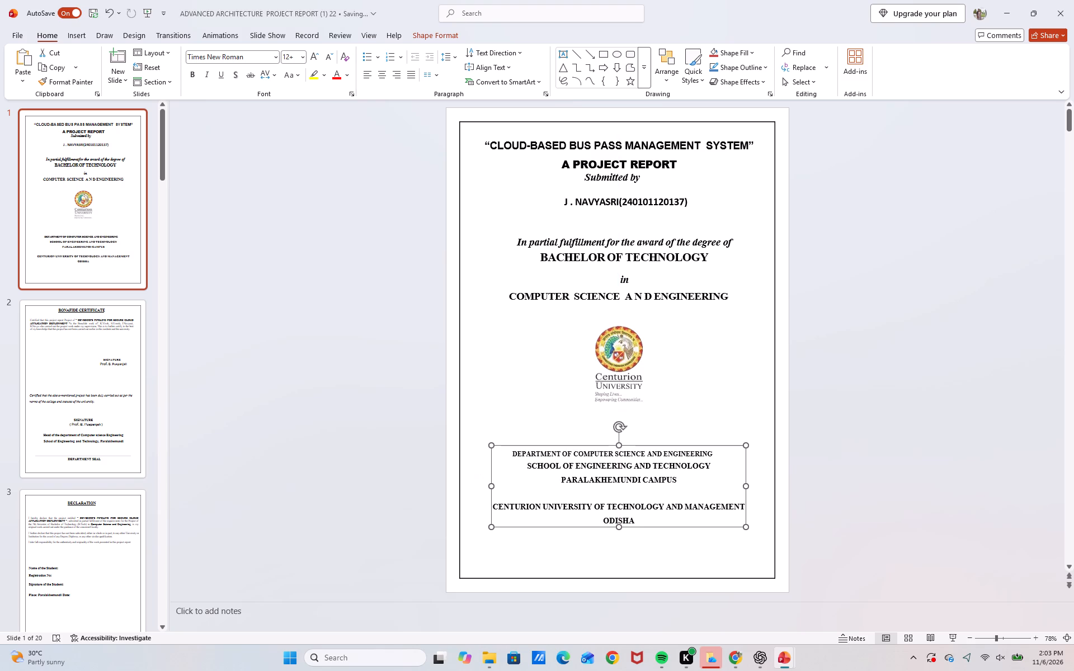
Move the grouped Centurion University logo and page border slightly down and left, bringing the logo closer to the department text.
{"action": "left_click_drag", "start_coordinate": [615, 377], "coordinate": [611, 395]}
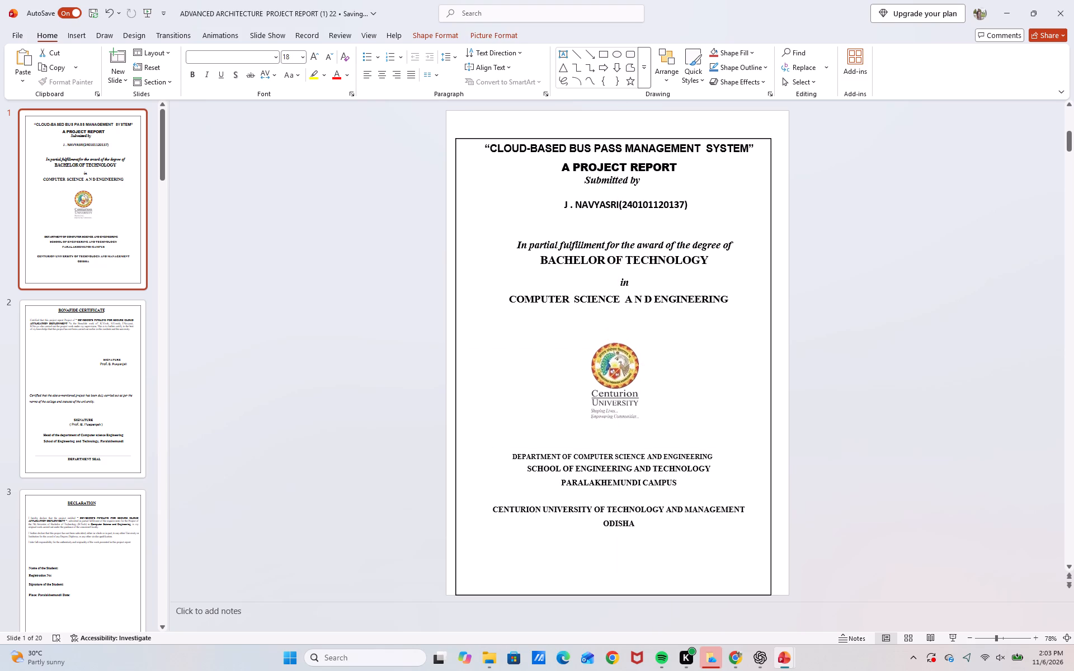
{"action": "left_click_drag", "start_coordinate": [611, 395], "coordinate": [611, 396]}
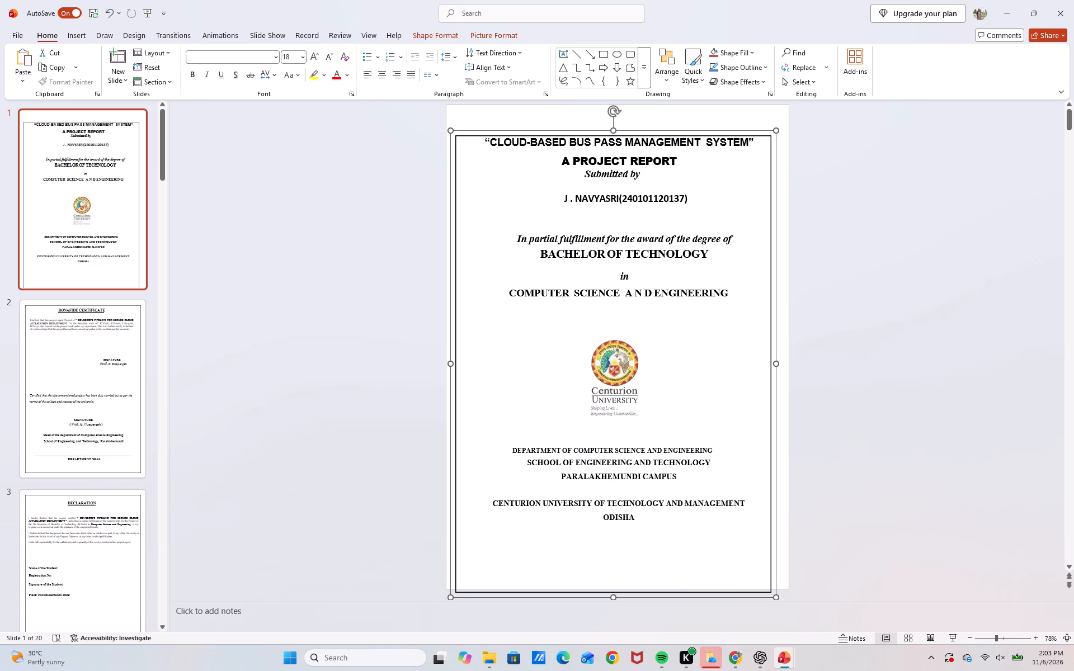
{"action": "left_click", "coordinate": [903, 305]}
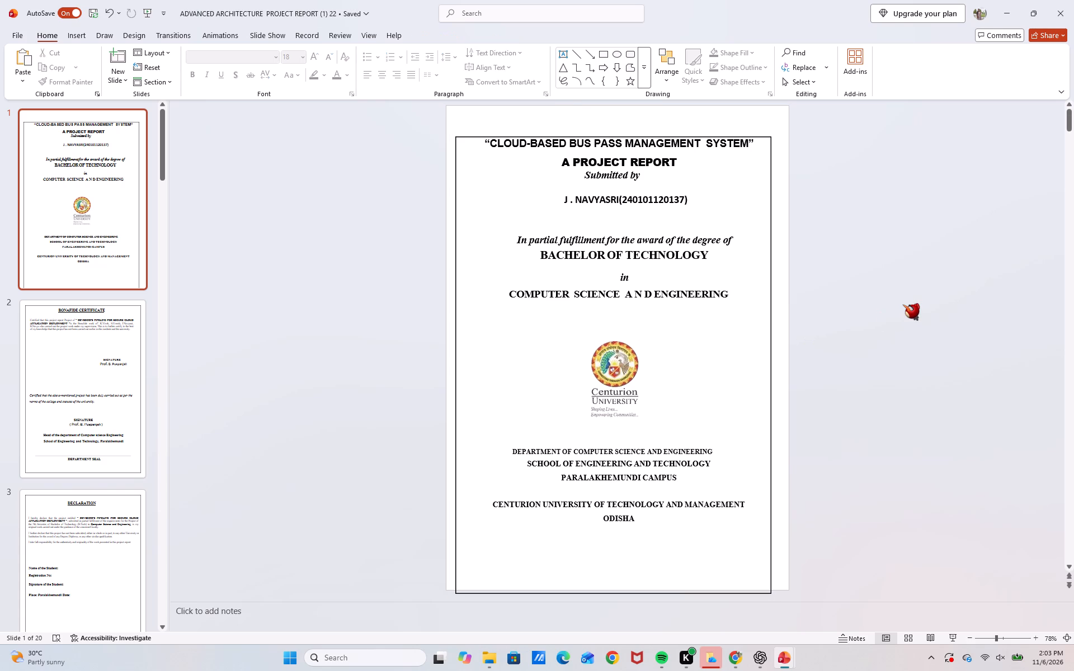
{"action": "double_click", "coordinate": [704, 138]}
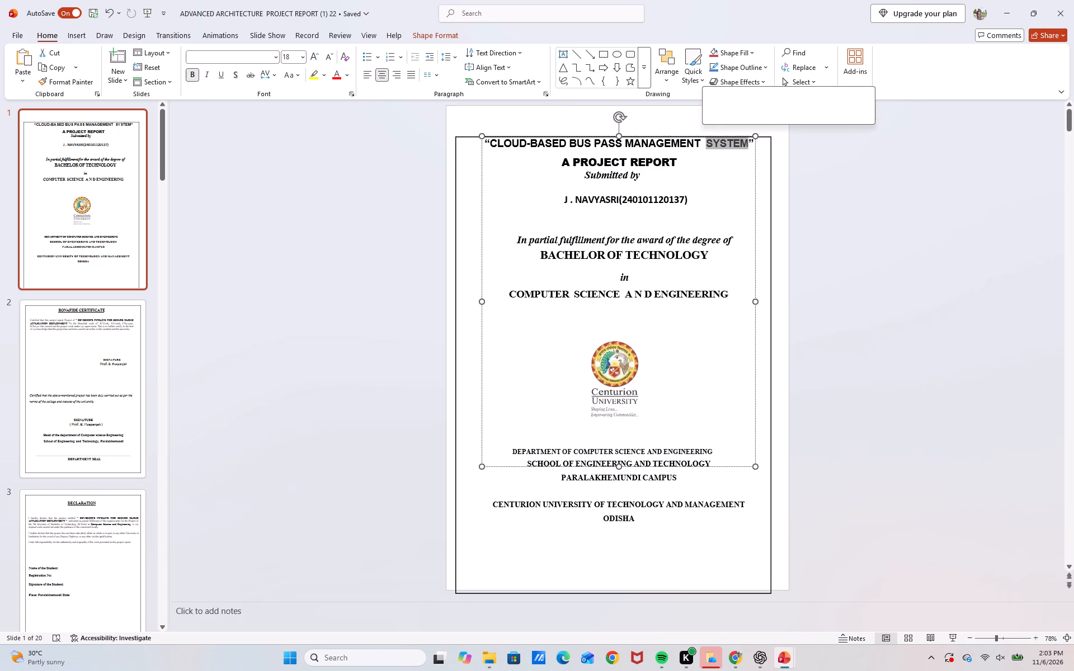
{"action": "left_click", "coordinate": [863, 188]}
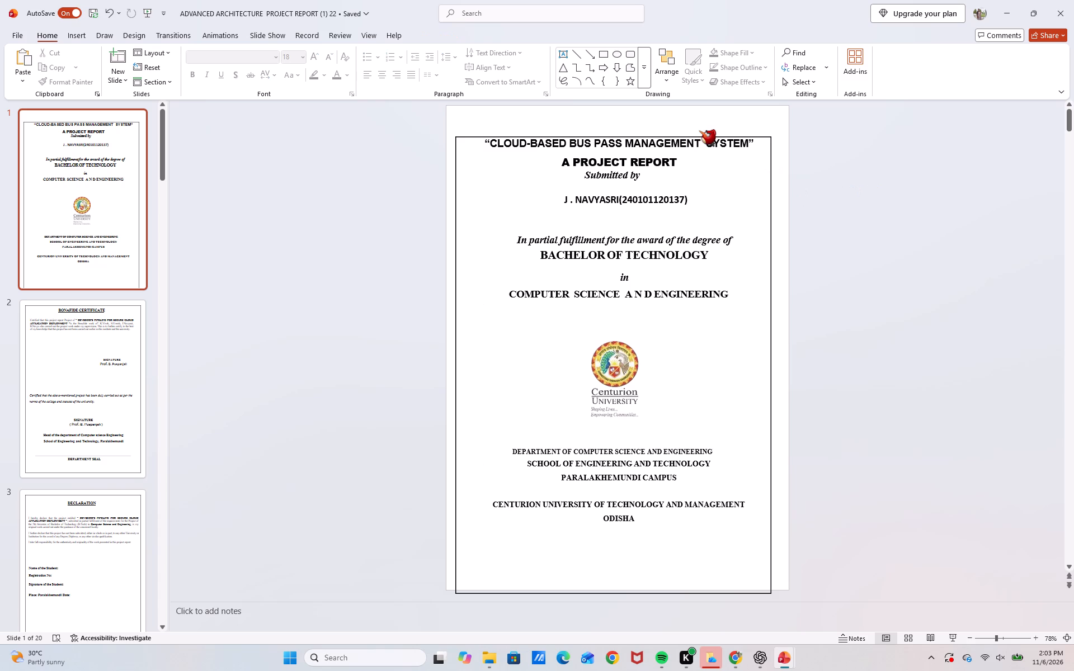
Move the grouped logo and page border up and slightly right so the border frames all cover text and sits centred on the page.
{"action": "left_click_drag", "start_coordinate": [701, 135], "coordinate": [700, 121]}
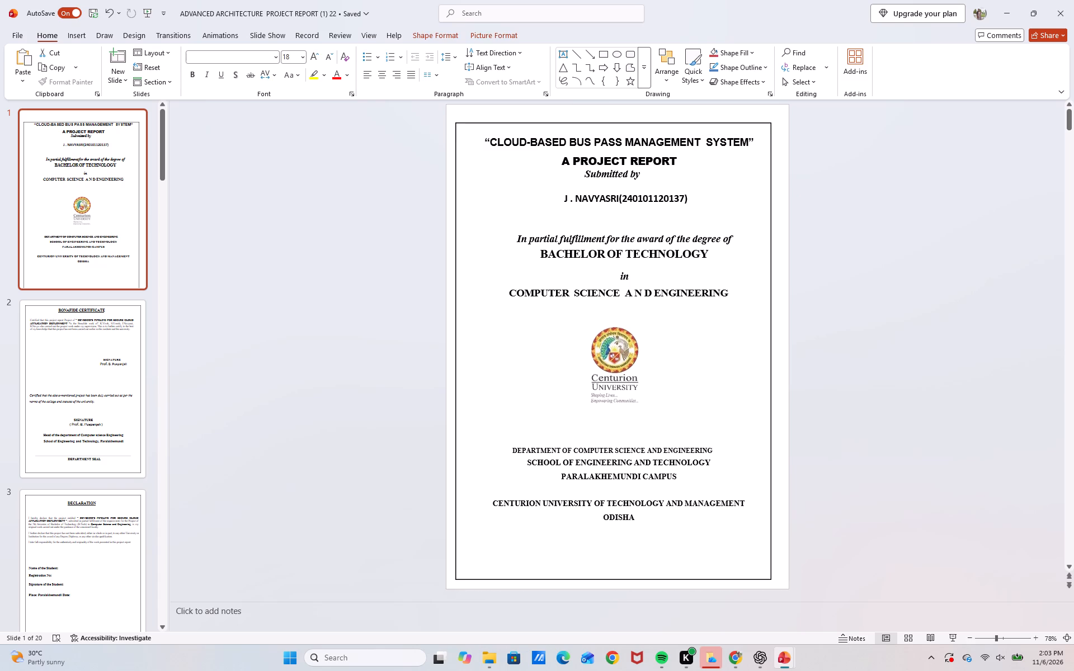
{"action": "left_click_drag", "start_coordinate": [700, 121], "coordinate": [699, 118]}
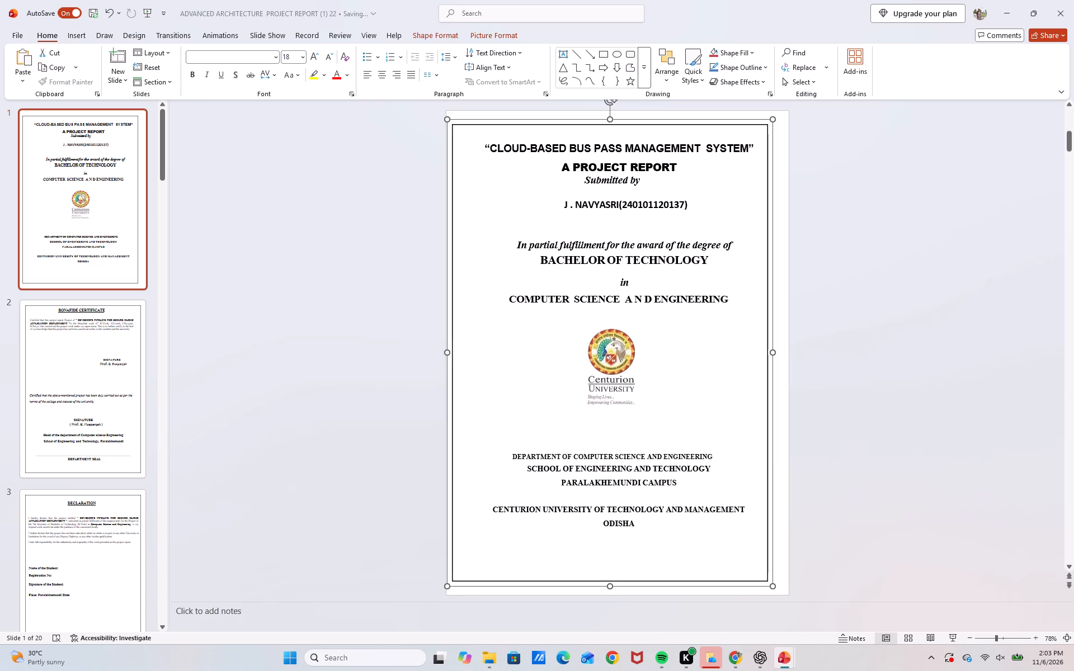
{"action": "left_click", "coordinate": [387, 360]}
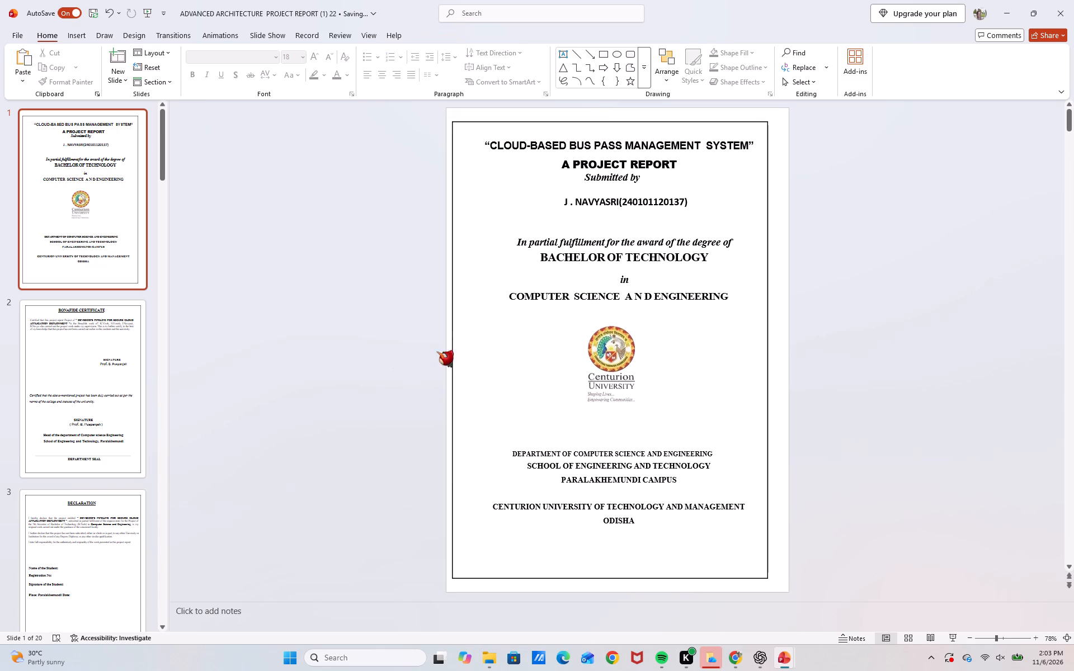
{"action": "left_click_drag", "start_coordinate": [453, 358], "coordinate": [457, 358]}
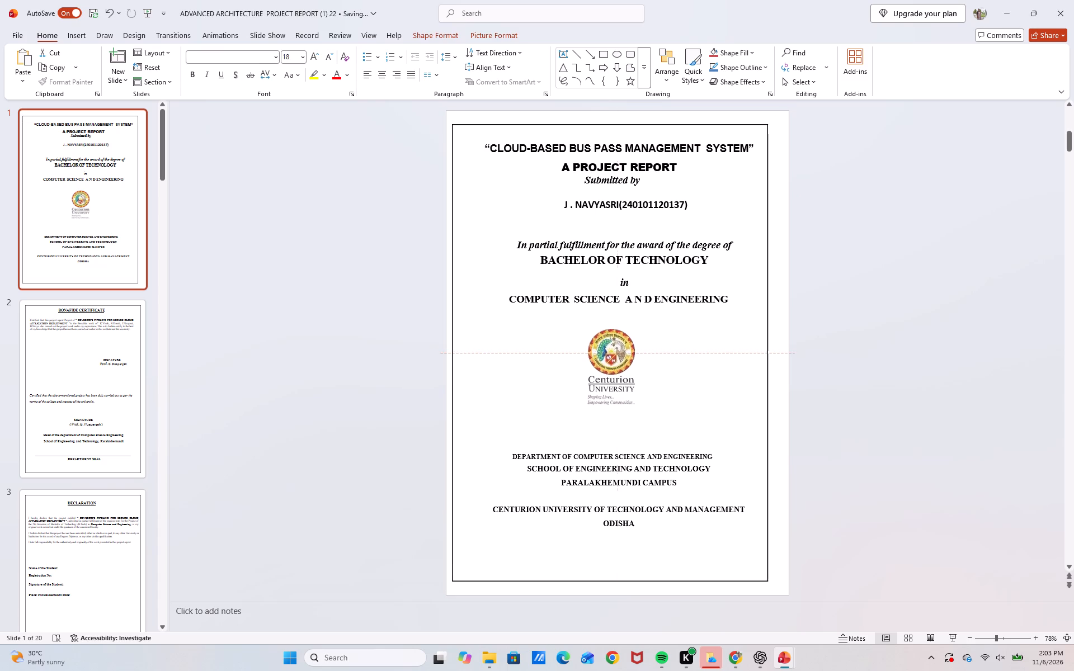
{"action": "left_click_drag", "start_coordinate": [457, 358], "coordinate": [460, 358]}
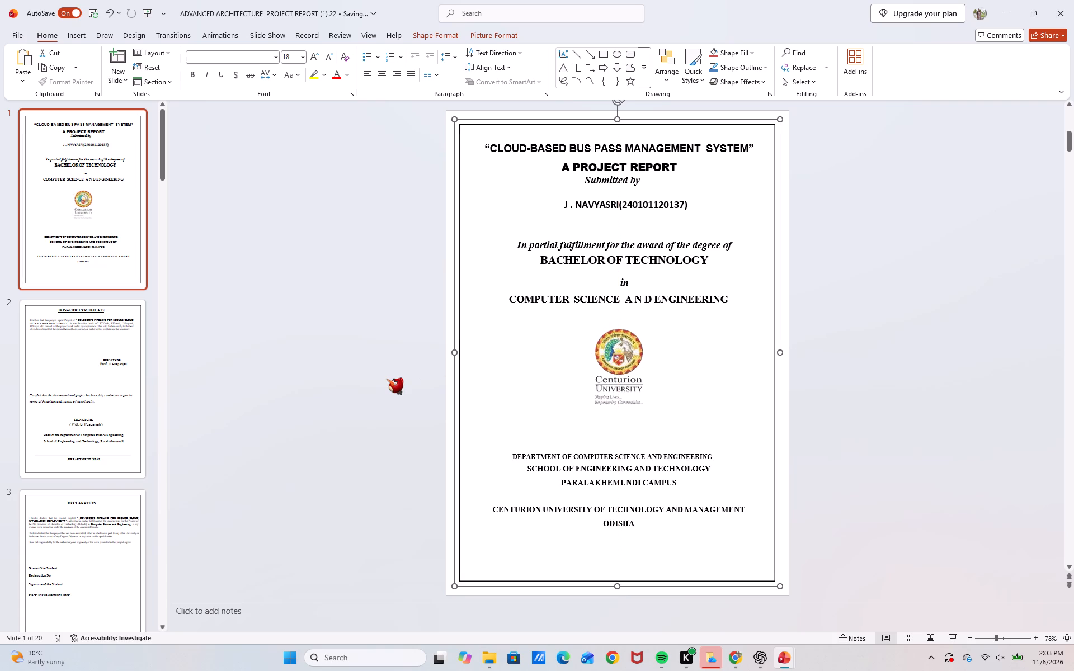
{"action": "left_click", "coordinate": [387, 379]}
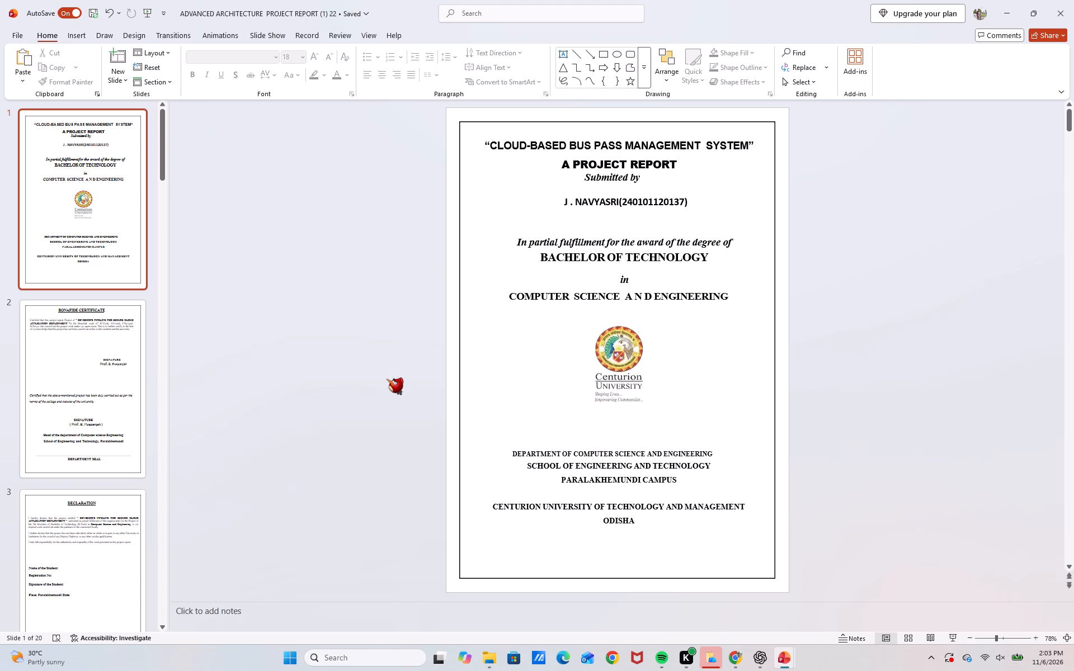
Delete the Centurion University logo from its group on the cover page, keeping the page border.
{"action": "left_click", "coordinate": [613, 400]}
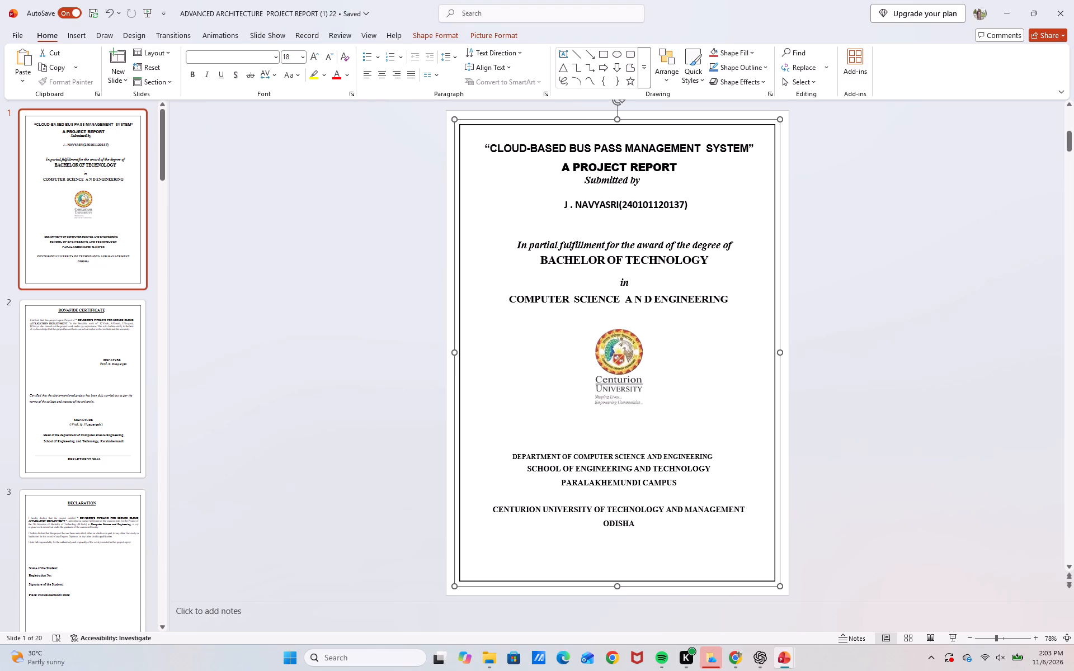
{"action": "left_click", "coordinate": [617, 365]}
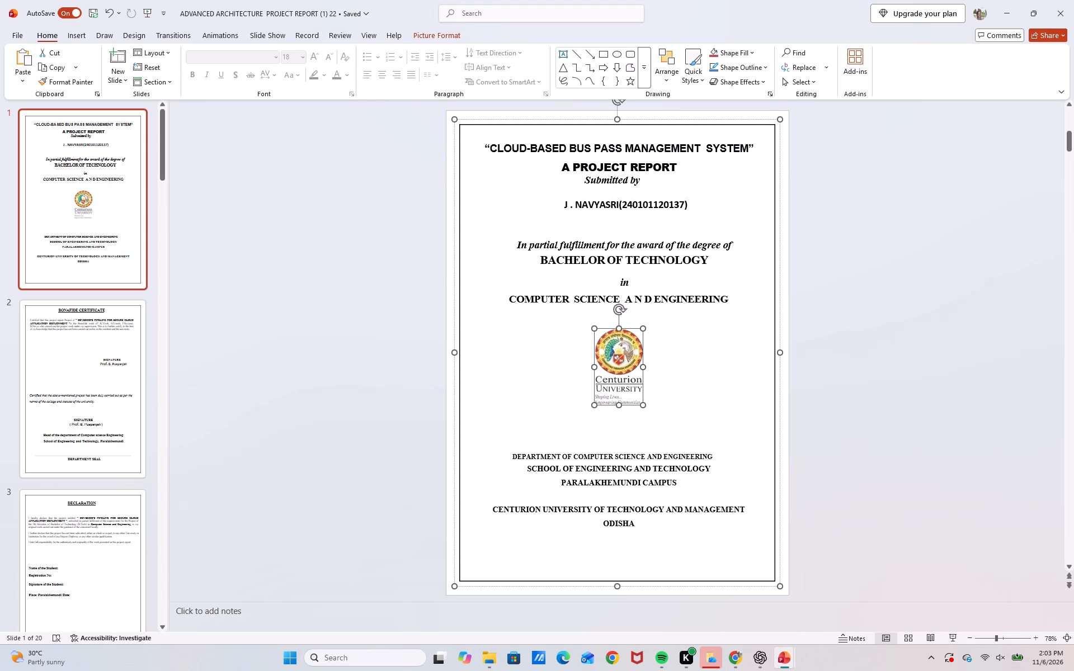
{"action": "key", "text": "BackSpace"}
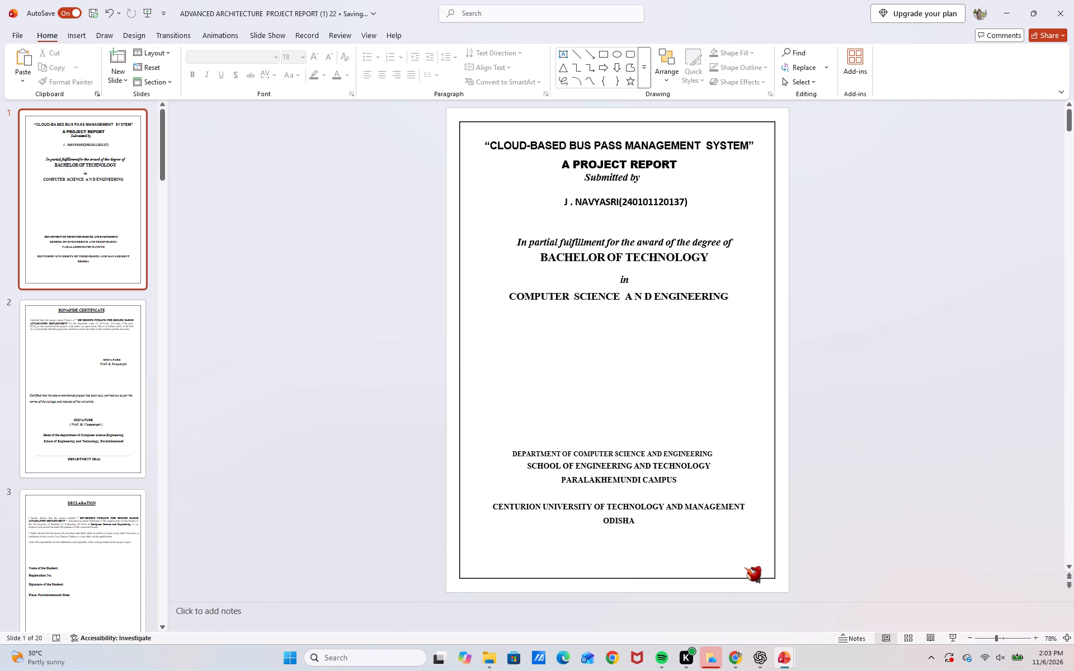
Copy the Centurion University logo from the intership navy presentation's cover and paste it onto the ADVANCED ARCHITECTURE PROJECT REPORT (1) 22 cover.
{"action": "left_click", "coordinate": [13, 35]}
{"action": "left_click", "coordinate": [180, 307]}
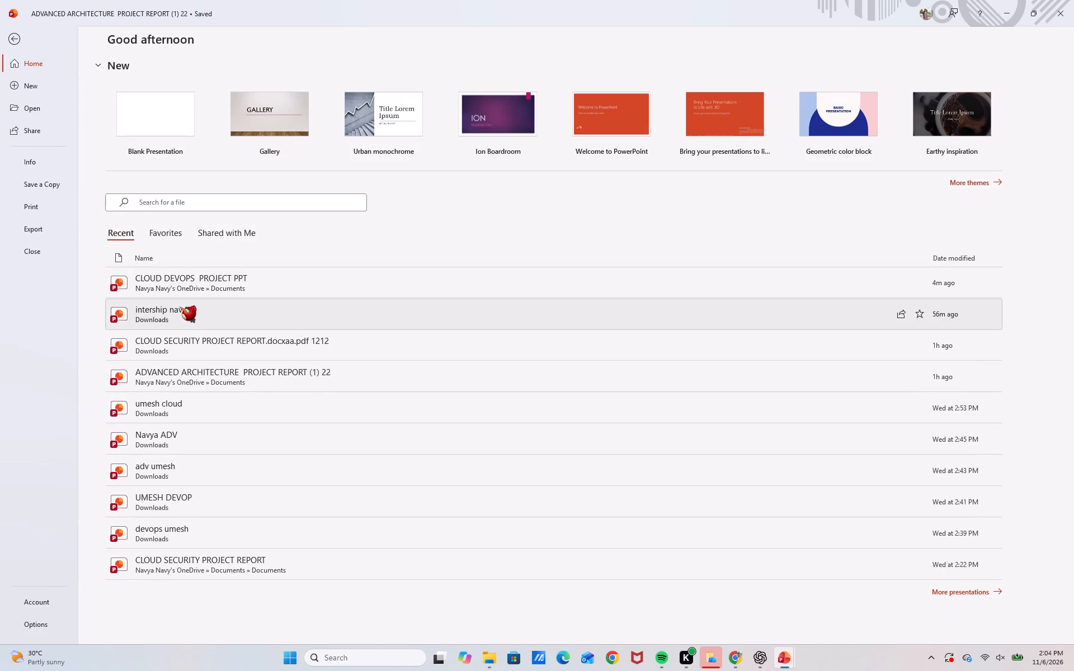
{"action": "left_click", "coordinate": [541, 344]}
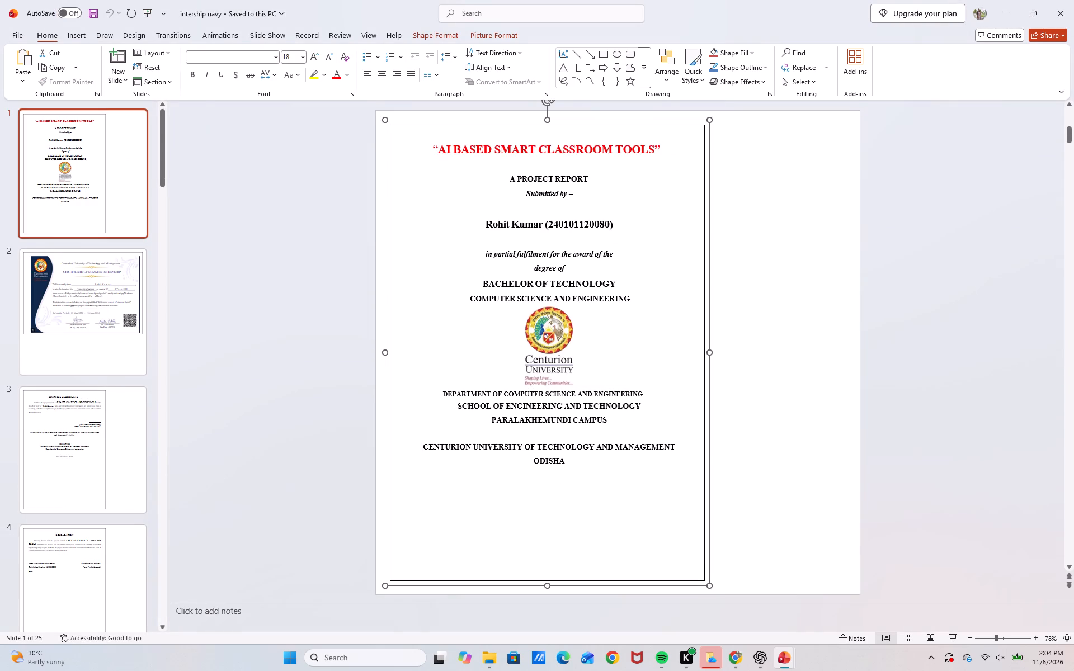
{"action": "left_click", "coordinate": [542, 341]}
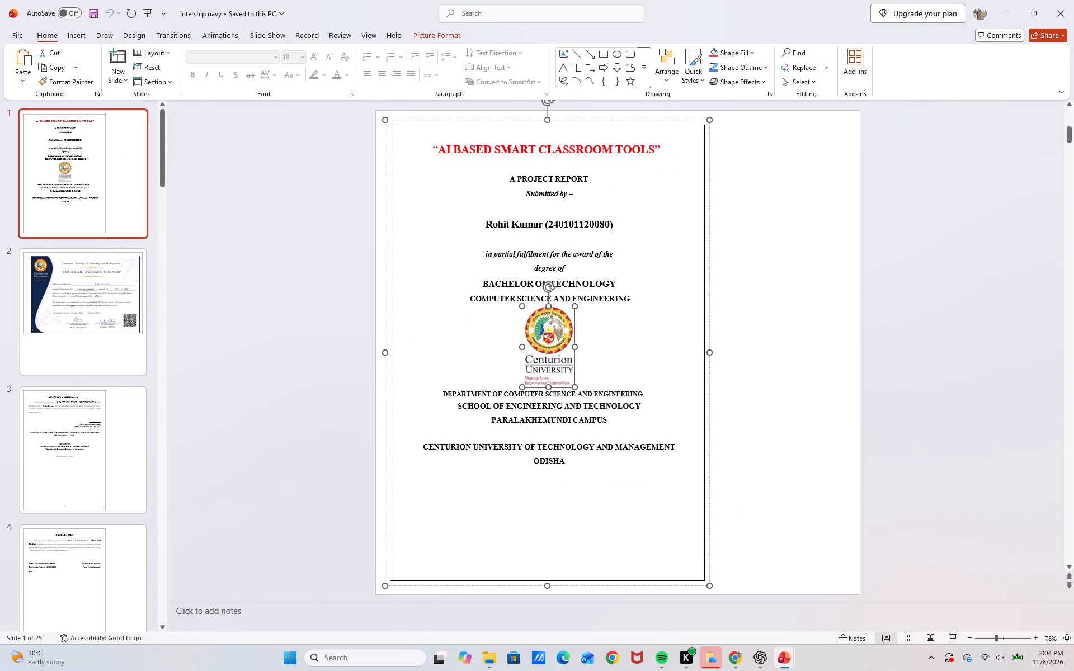
{"action": "key", "text": "ctrl+c"}
{"action": "left_click", "coordinate": [17, 39]}
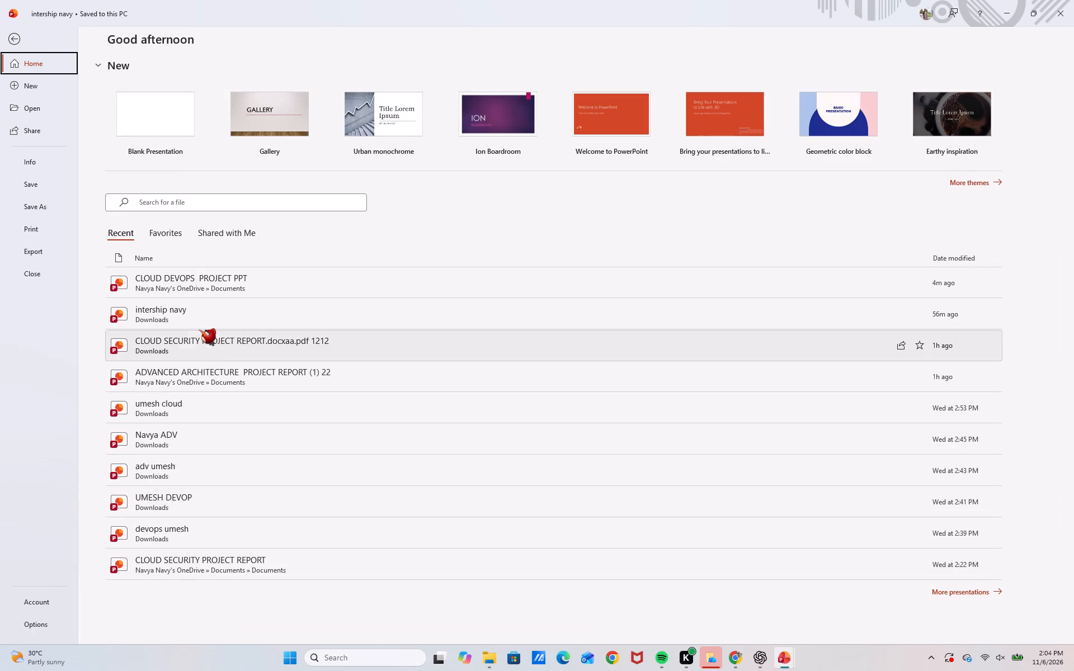
{"action": "left_click", "coordinate": [216, 367]}
{"action": "left_click", "coordinate": [216, 367]}
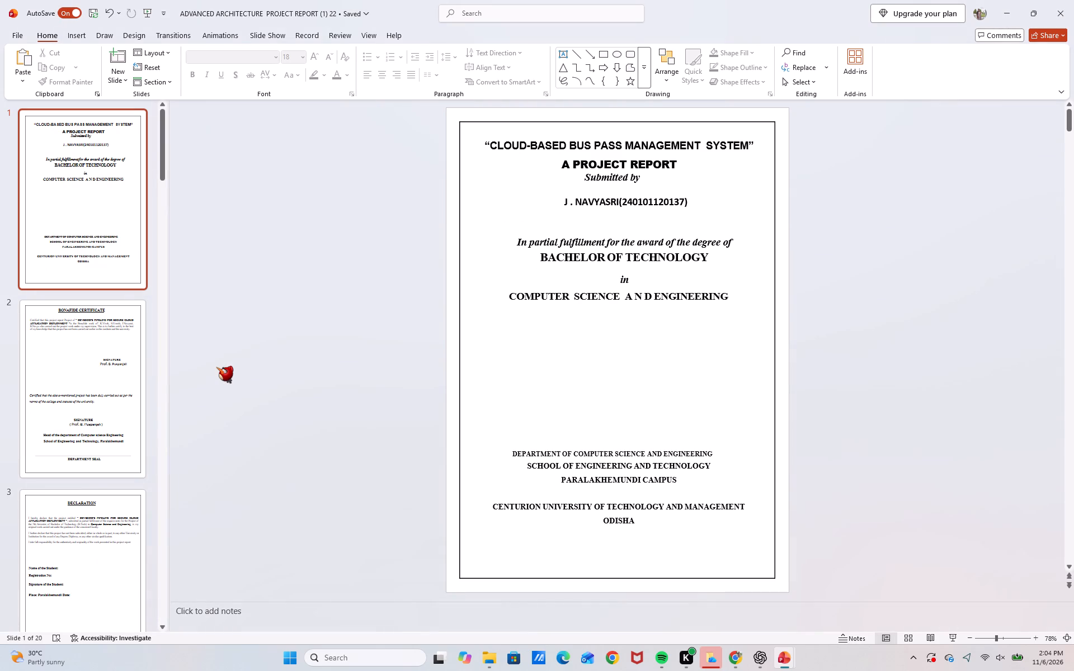
{"action": "left_click", "coordinate": [525, 382]}
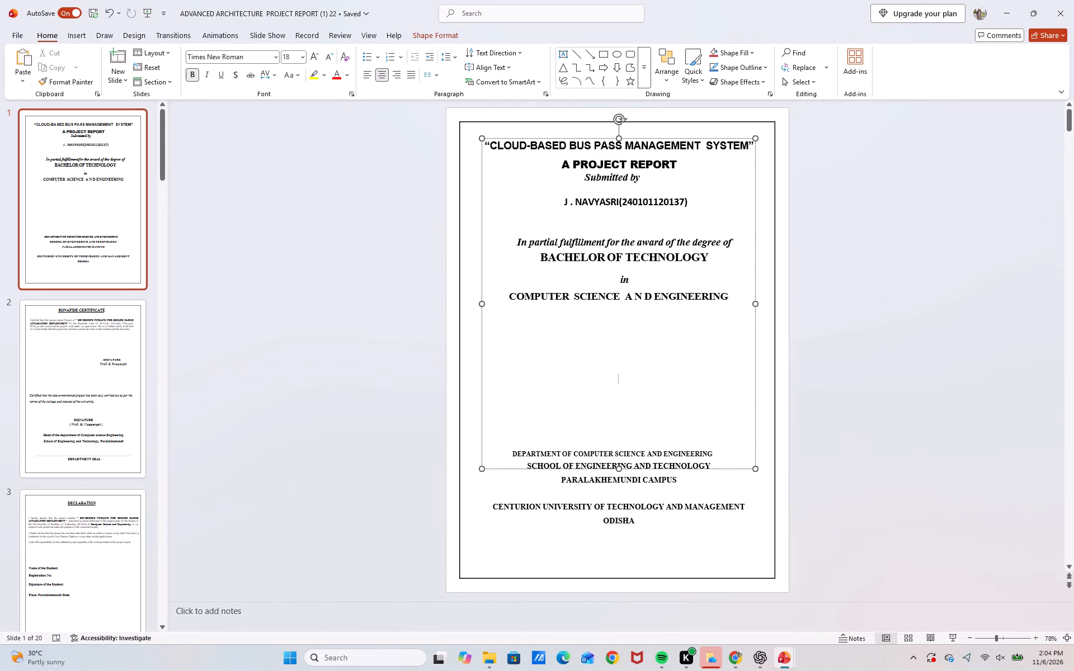
{"action": "key", "text": "ctrl+v"}
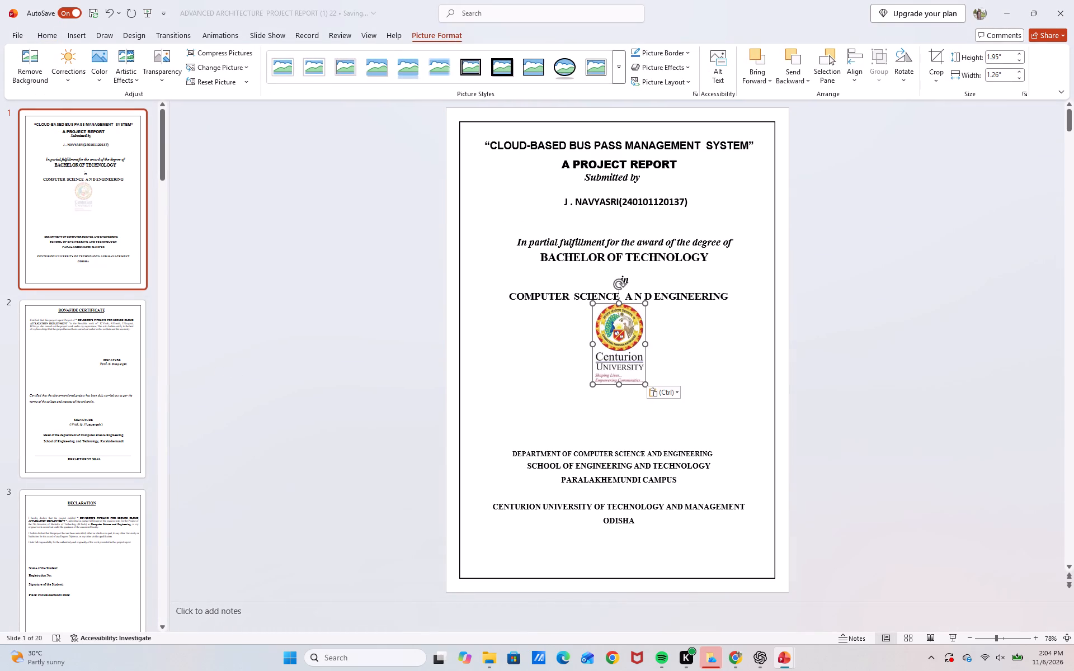
Centre the pasted logo between the COMPUTER SCIENCE AND ENGINEERING line and the department text, and enlarge it to about 2.17" by 1.43".
{"action": "left_click_drag", "start_coordinate": [635, 350], "coordinate": [620, 408]}
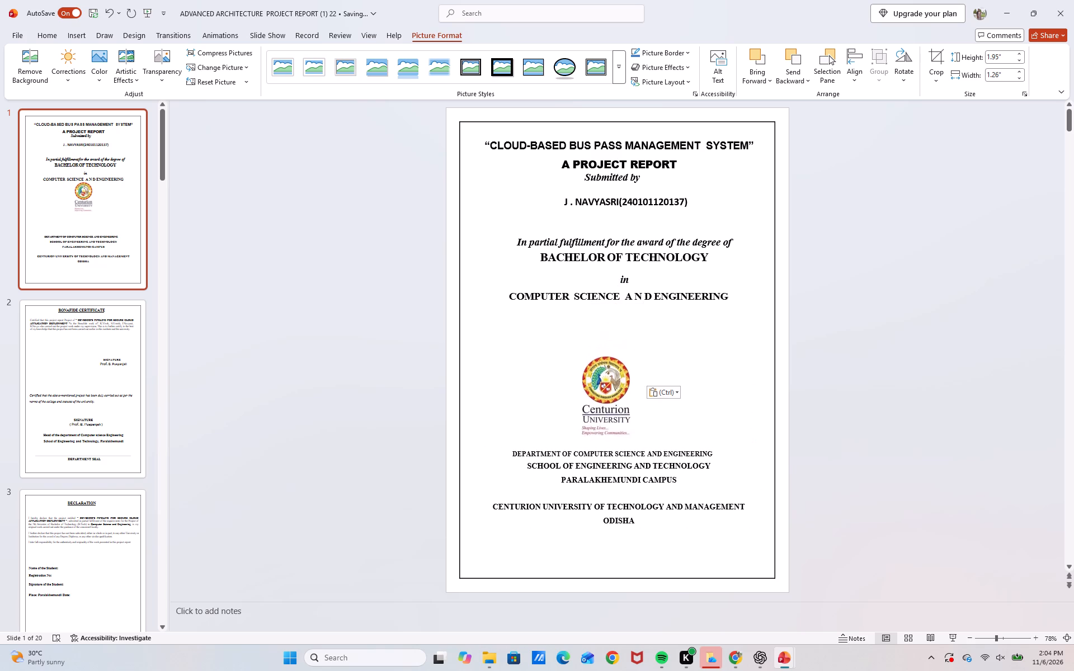
{"action": "left_click_drag", "start_coordinate": [620, 408], "coordinate": [648, 375]}
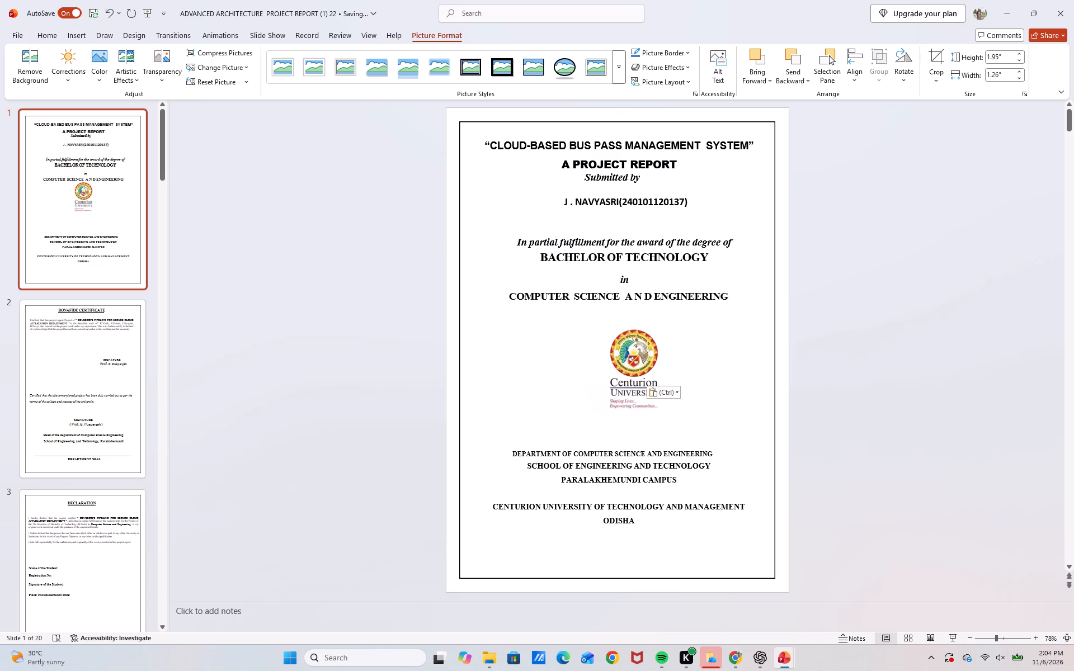
{"action": "left_click_drag", "start_coordinate": [648, 375], "coordinate": [637, 371]}
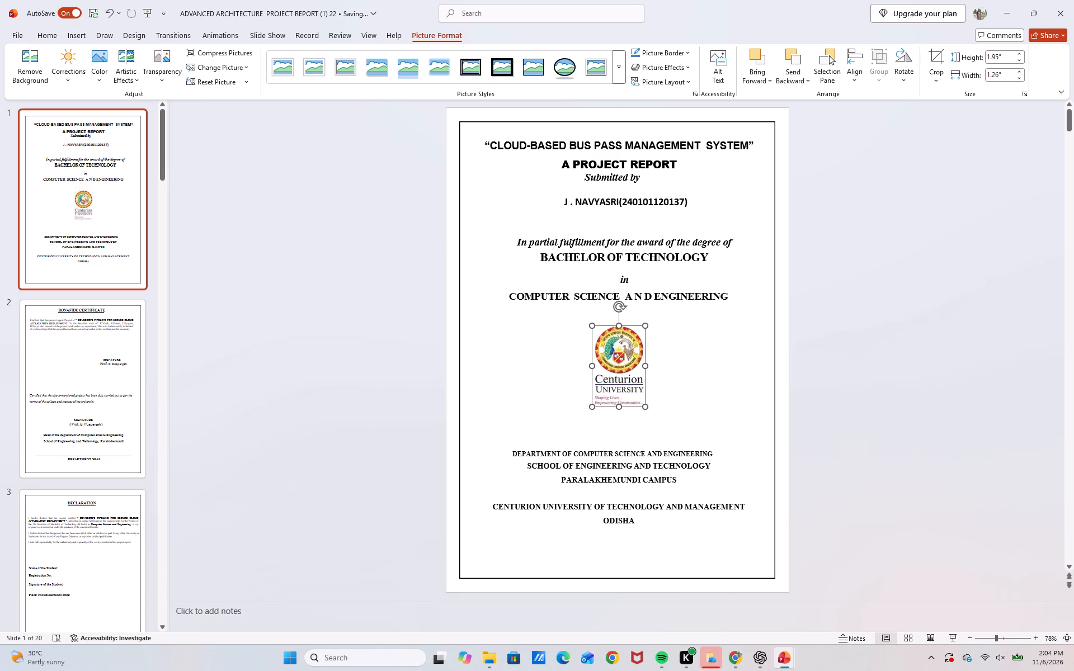
{"action": "left_click_drag", "start_coordinate": [644, 406], "coordinate": [653, 417]}
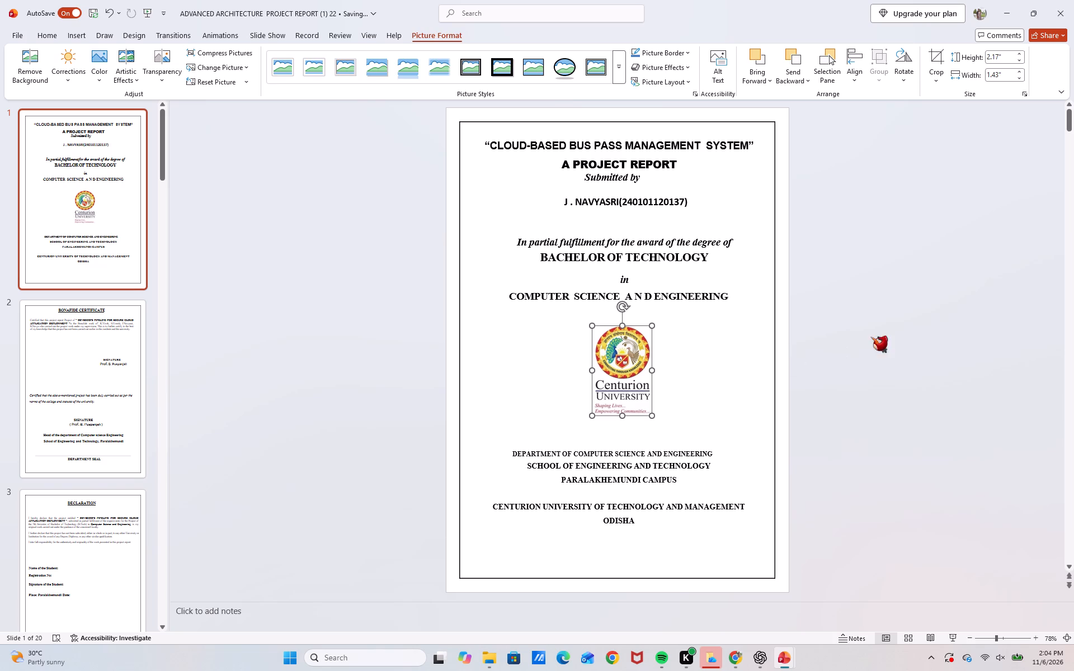
{"action": "left_click", "coordinate": [889, 333]}
Move the cover's department and university text box slightly up and right, closer beneath the enlarged logo.
{"action": "left_click", "coordinate": [689, 438]}
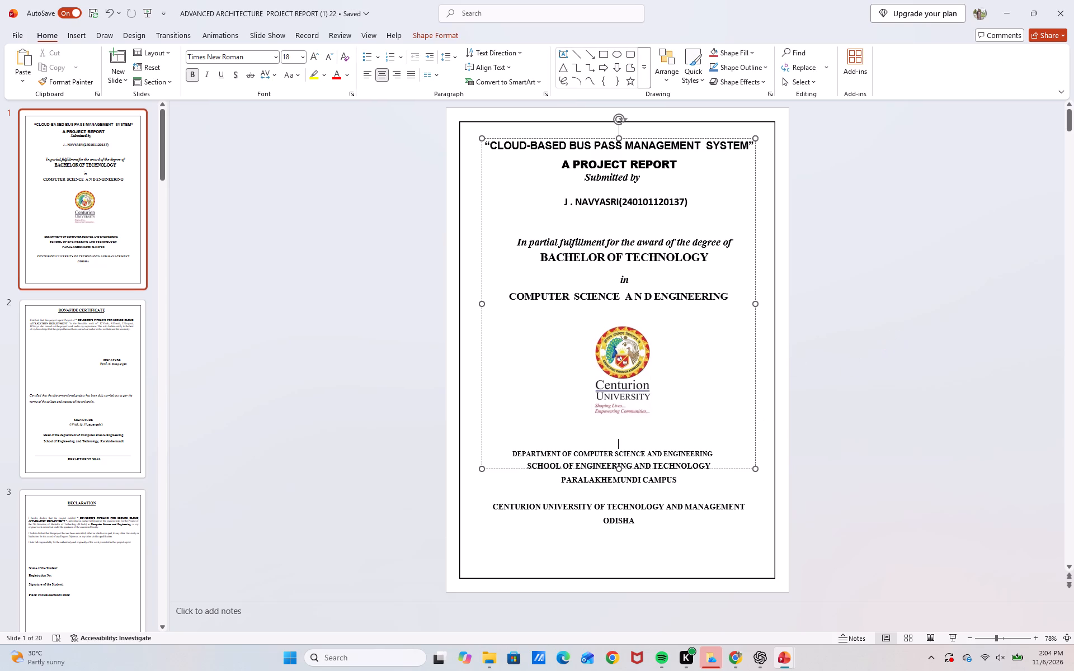
{"action": "left_click", "coordinate": [649, 475]}
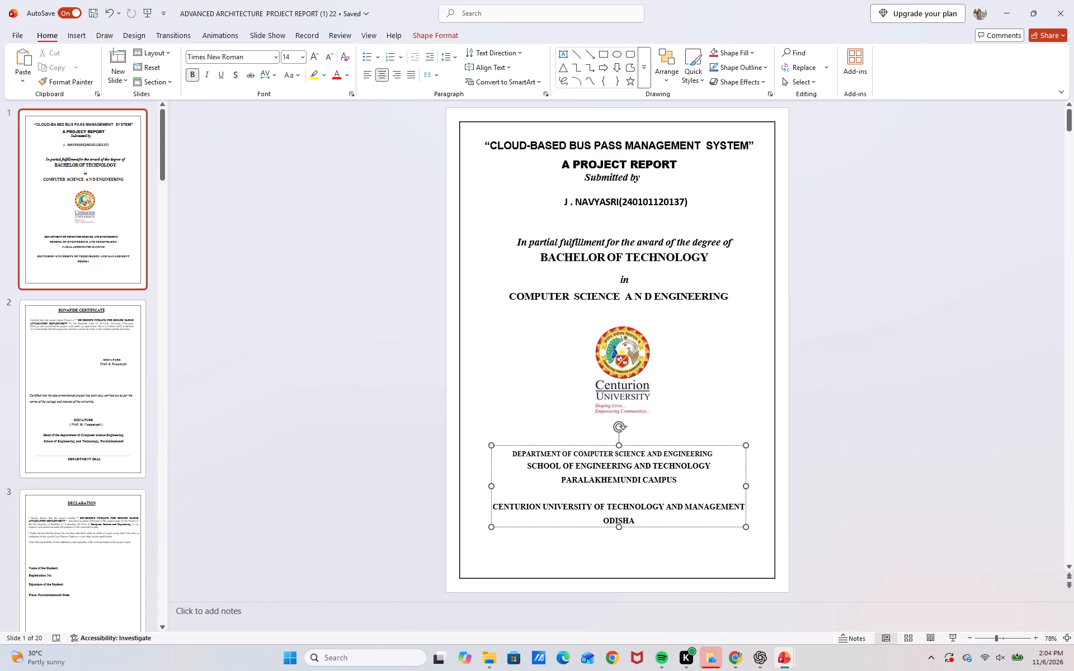
{"action": "left_click_drag", "start_coordinate": [632, 443], "coordinate": [635, 433]}
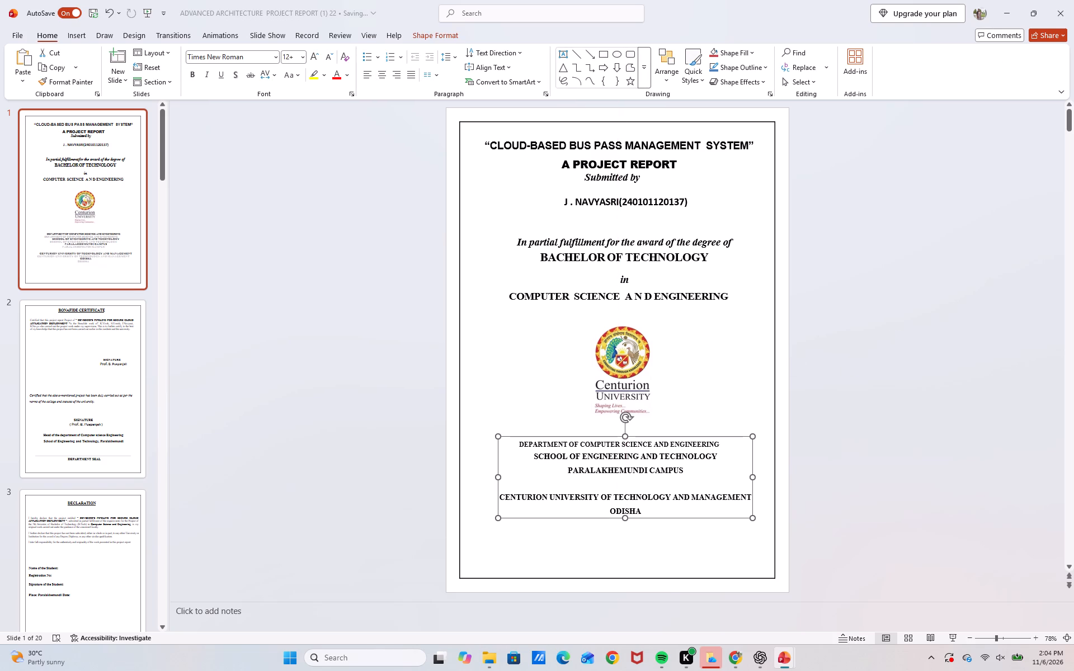
{"action": "left_click", "coordinate": [870, 331]}
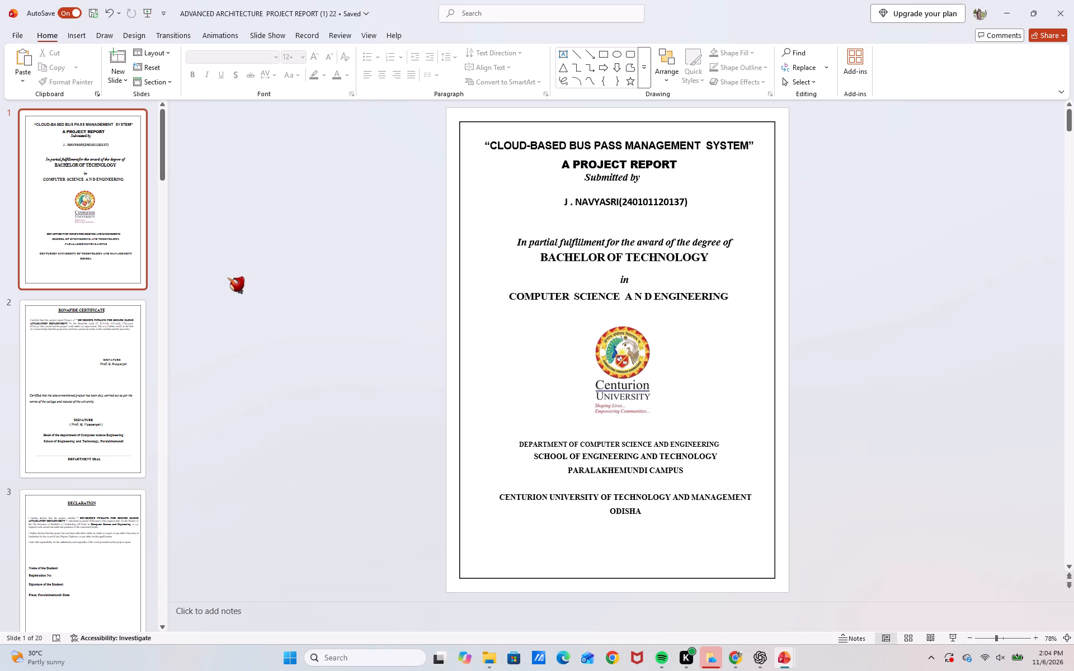
Insert a blank slide directly after the cover page.
{"action": "key", "text": "Return"}
{"action": "left_click", "coordinate": [128, 271]}
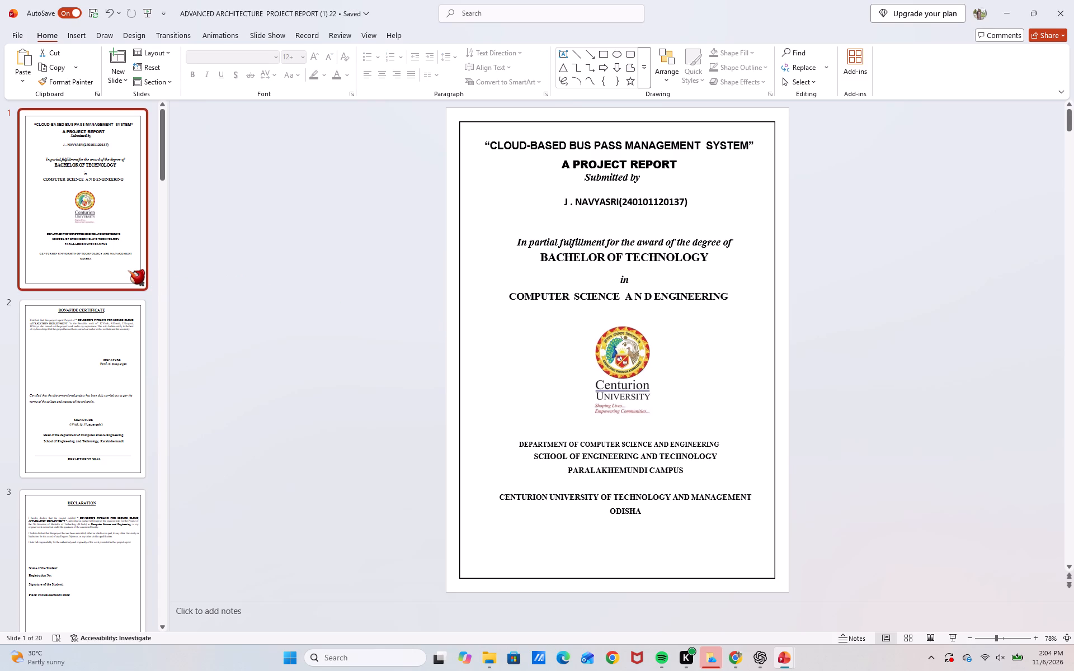
{"action": "key", "text": "Return"}
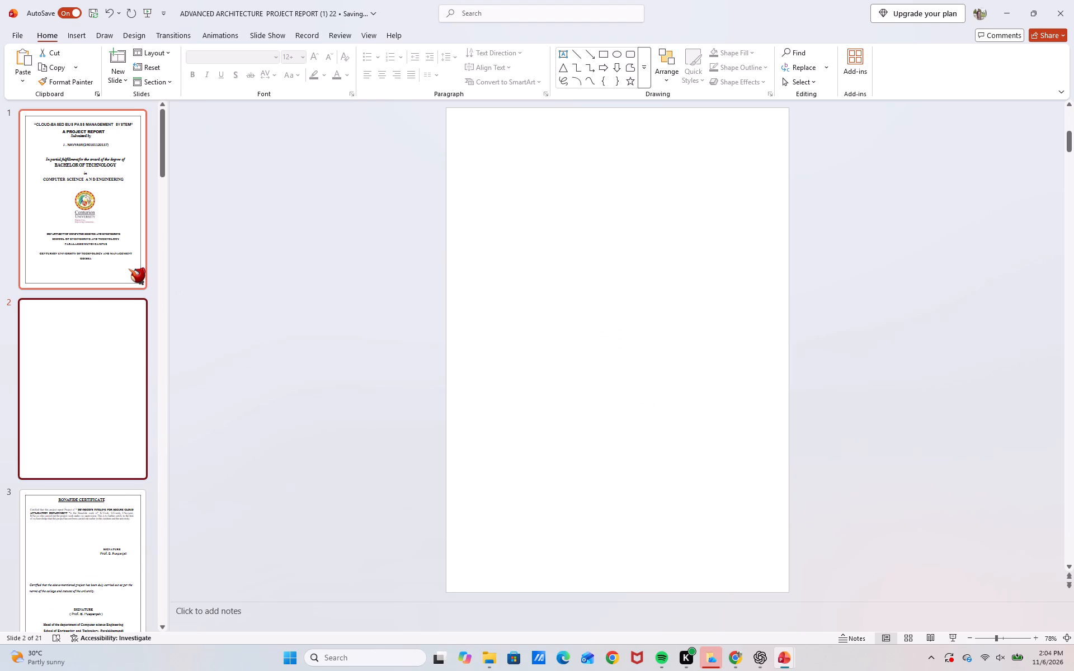
Copy the page border rectangle from the cover and paste it onto the blank slide 2.
{"action": "left_click", "coordinate": [129, 269]}
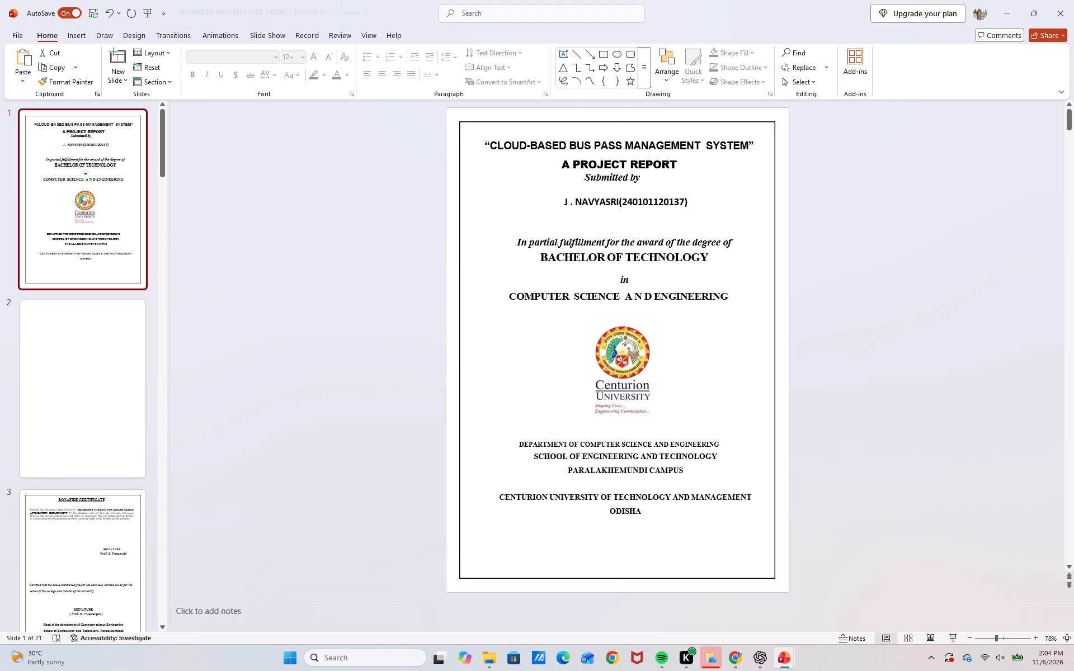
{"action": "left_click", "coordinate": [458, 337]}
{"action": "key", "text": "ctrl+c"}
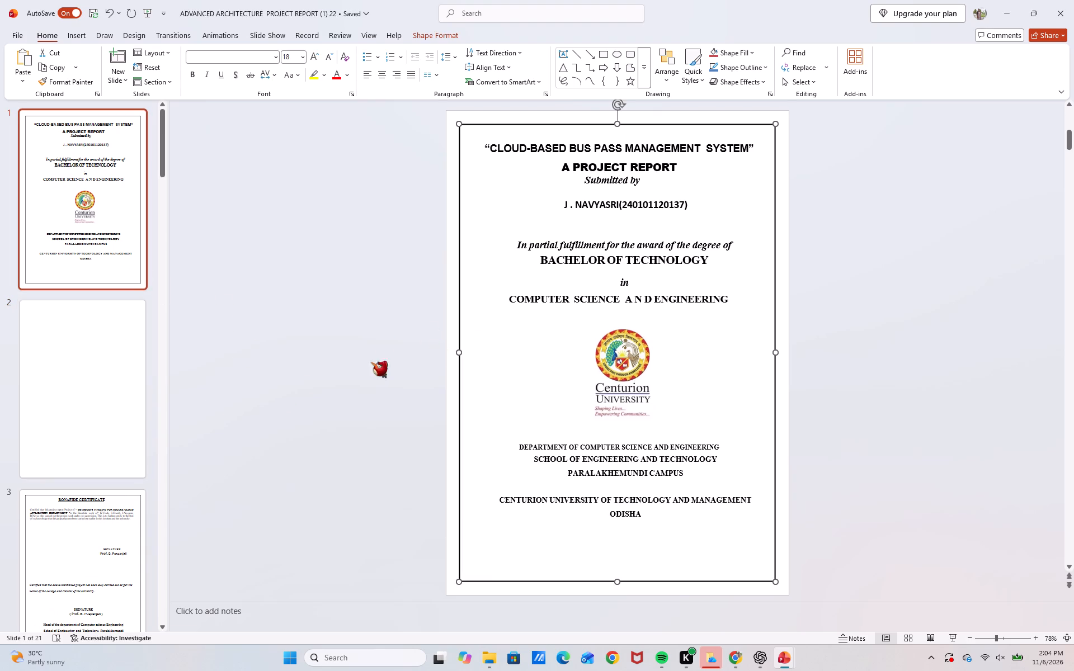
{"action": "left_click", "coordinate": [113, 421]}
{"action": "key", "text": "ctrl+v"}
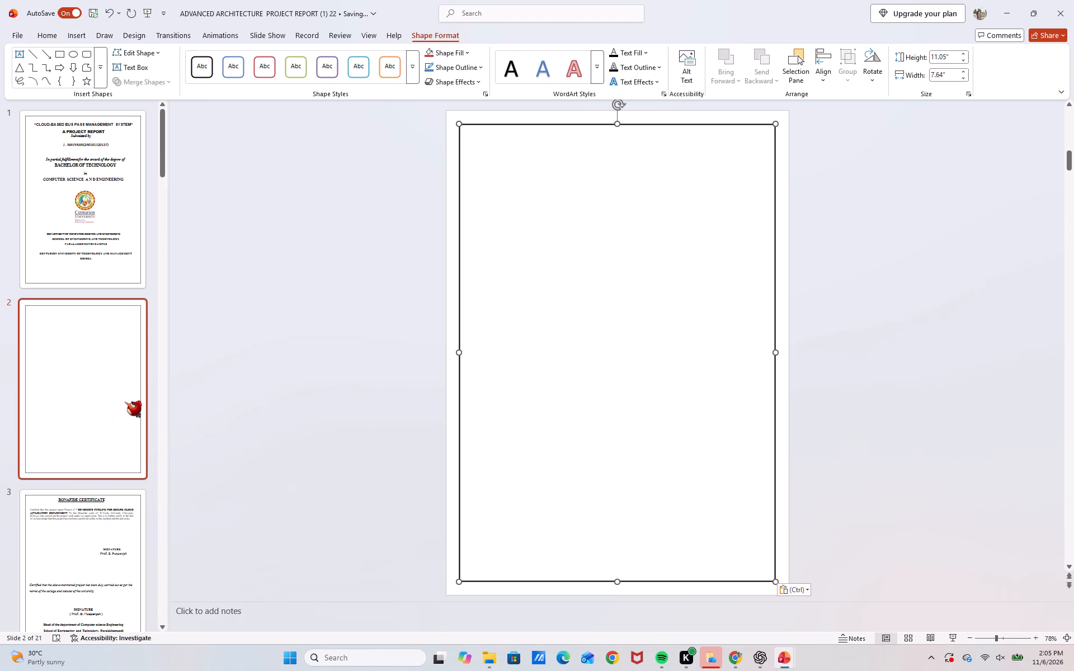
{"action": "left_click", "coordinate": [106, 397]}
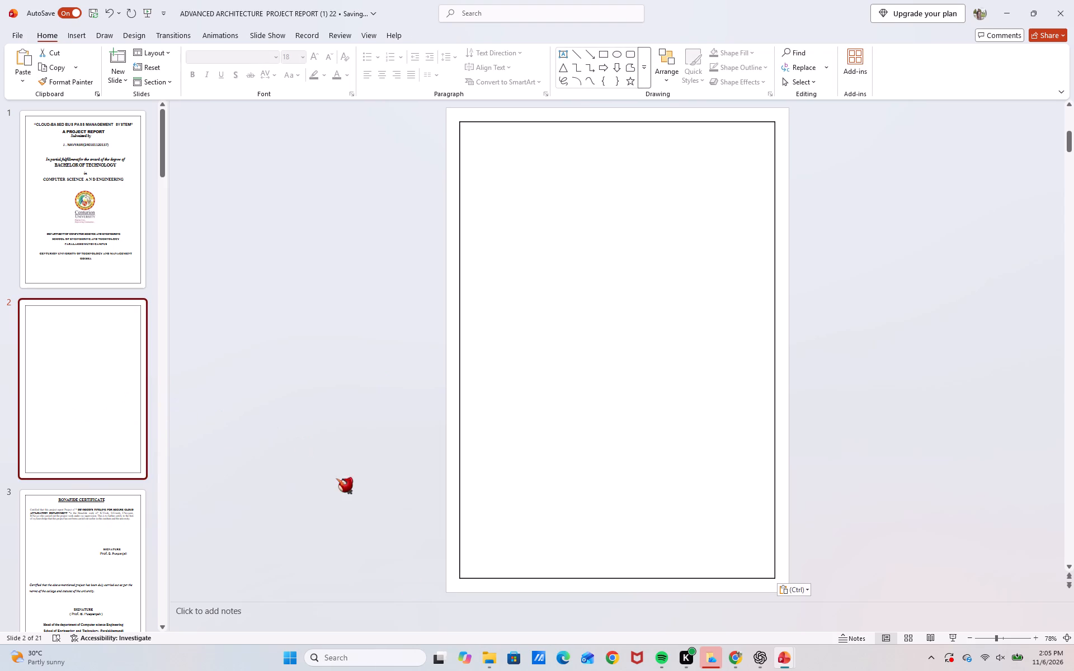
Bring up the Windows app launcher with its recent files.
{"action": "left_click", "coordinate": [295, 658]}
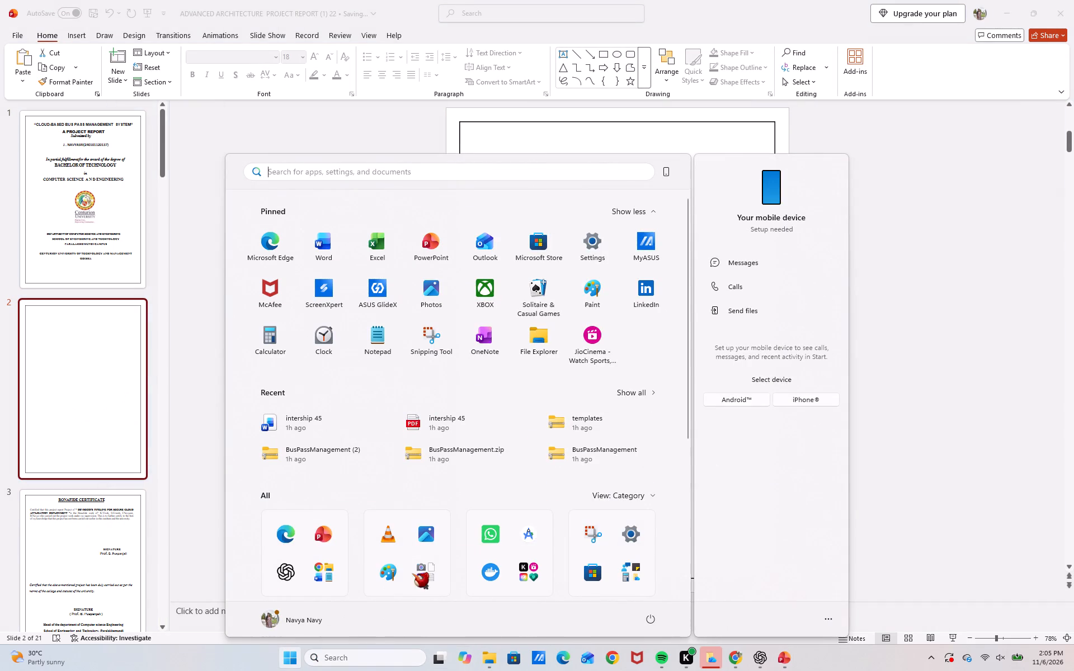
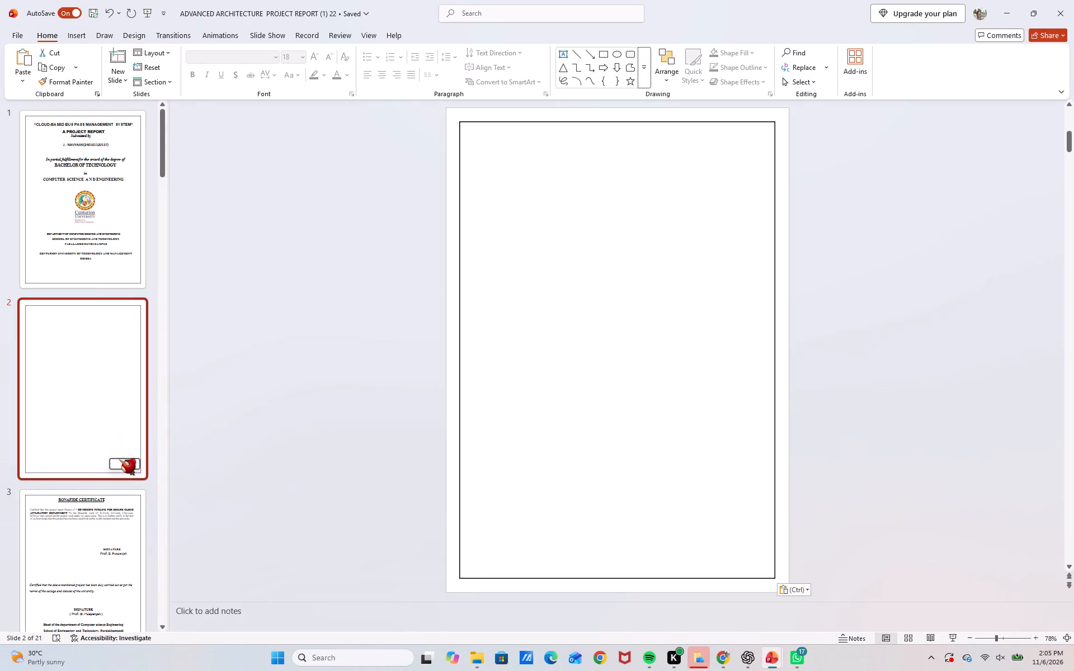
Copy the text box with the BONAFIDE CERTIFICATE heading and paragraph from slide 3 of the "intership navy" presentation.
{"action": "left_click", "coordinate": [117, 500]}
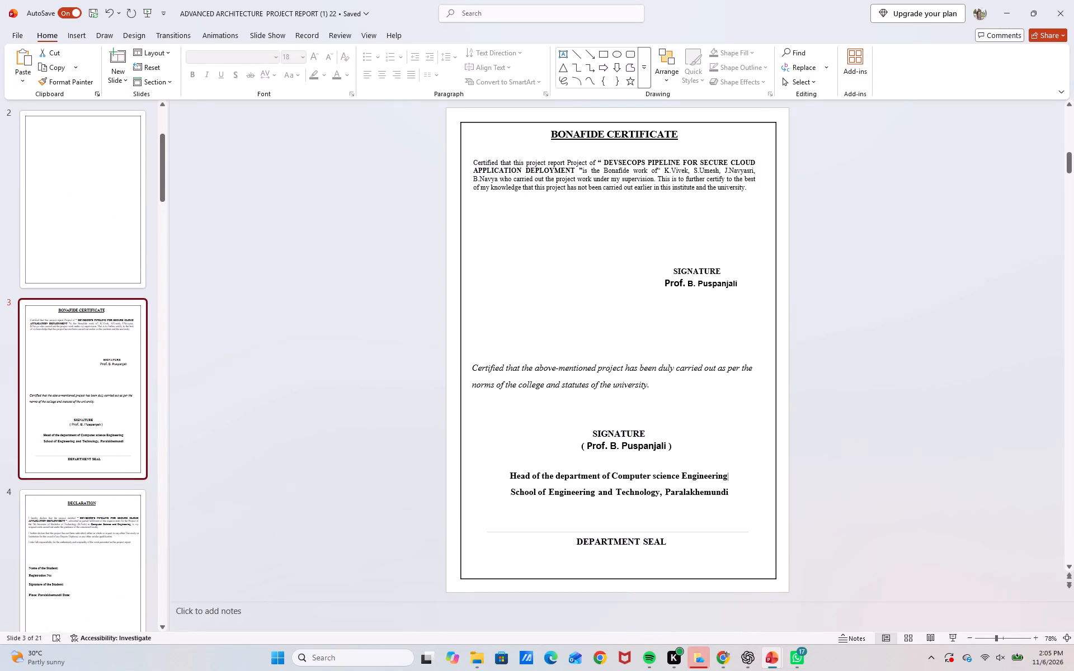
{"action": "left_click", "coordinate": [782, 611]}
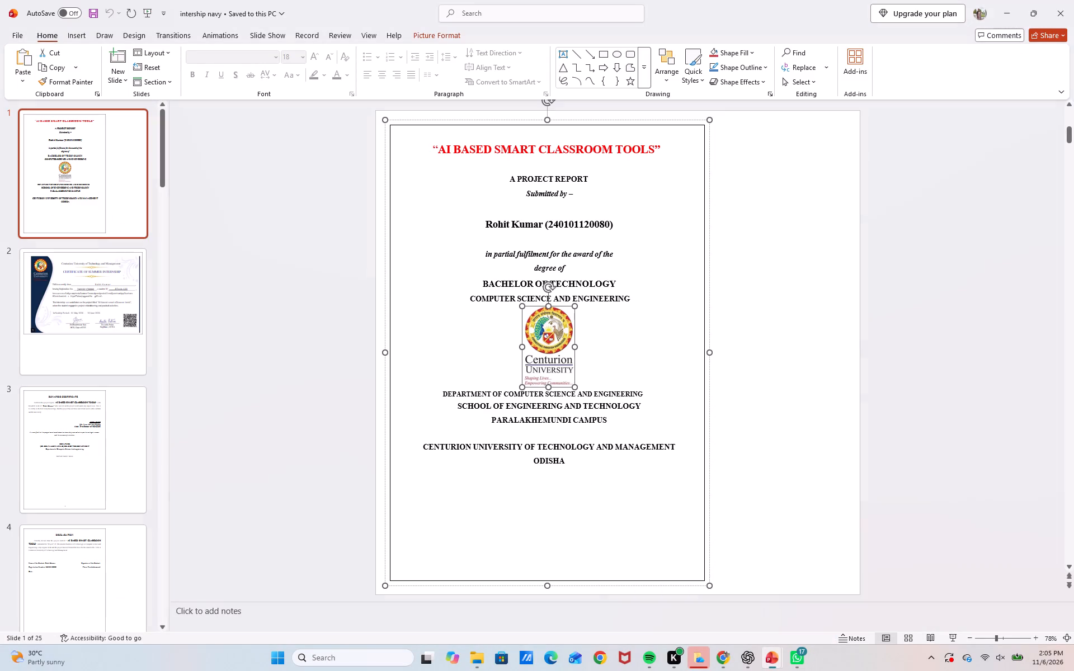
{"action": "left_click", "coordinate": [122, 453]}
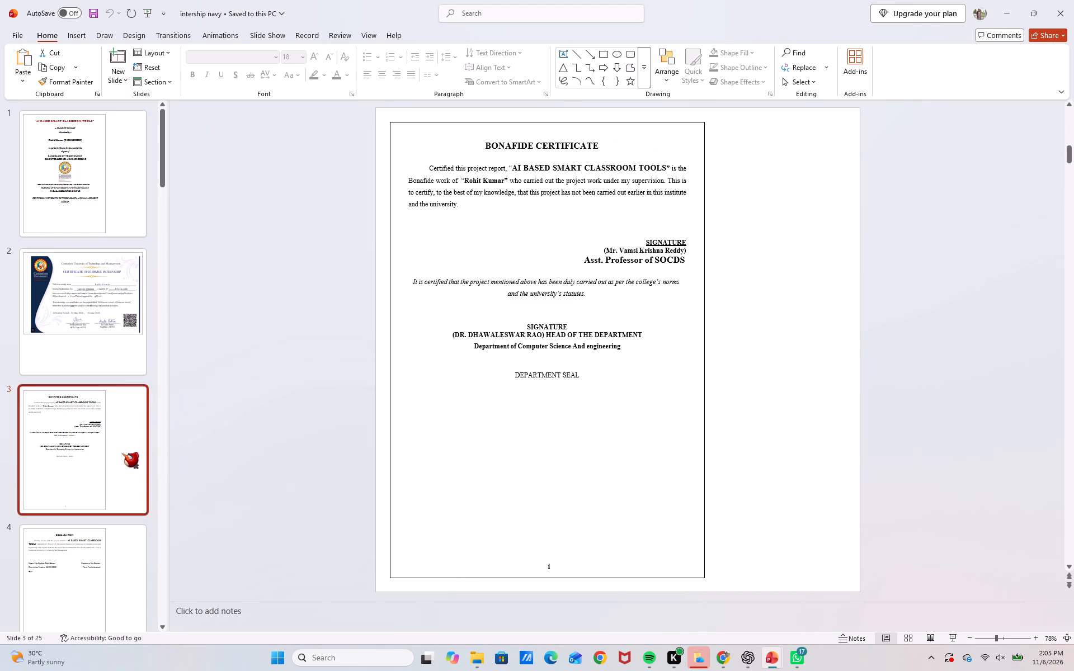
{"action": "left_click", "coordinate": [486, 153]}
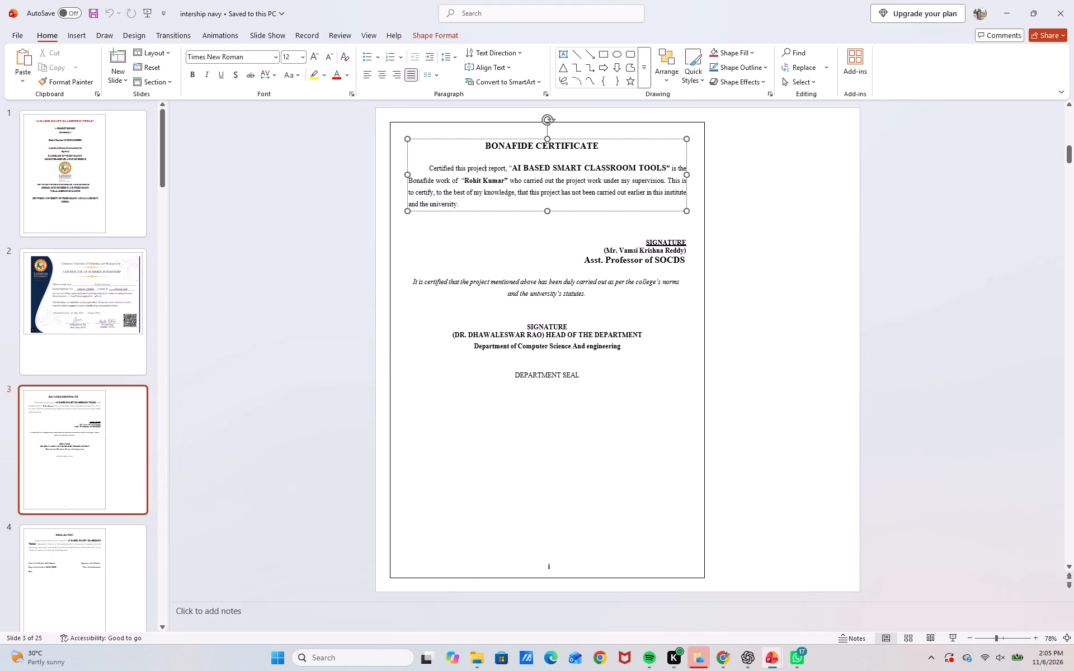
{"action": "left_click", "coordinate": [473, 135]}
{"action": "key", "text": "ctrl+c"}
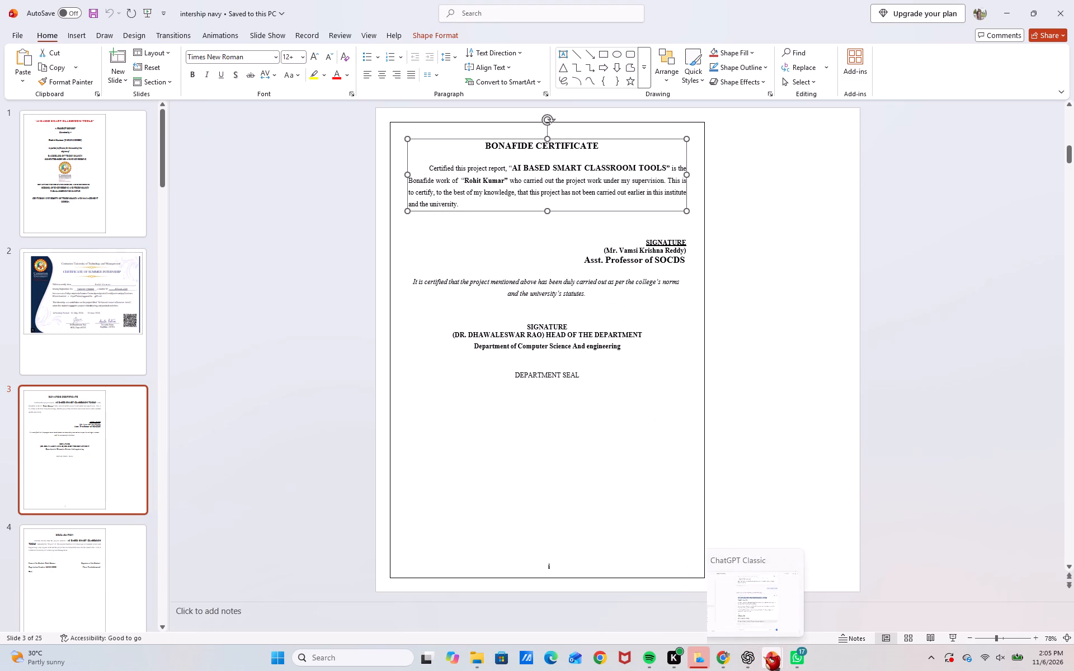
Back in the ADVANCED ARCHITECTURE PROJECT REPORT presentation, delete the DevSecOps certification paragraph from the bonafide certificate on slide 3.
{"action": "left_click", "coordinate": [693, 607]}
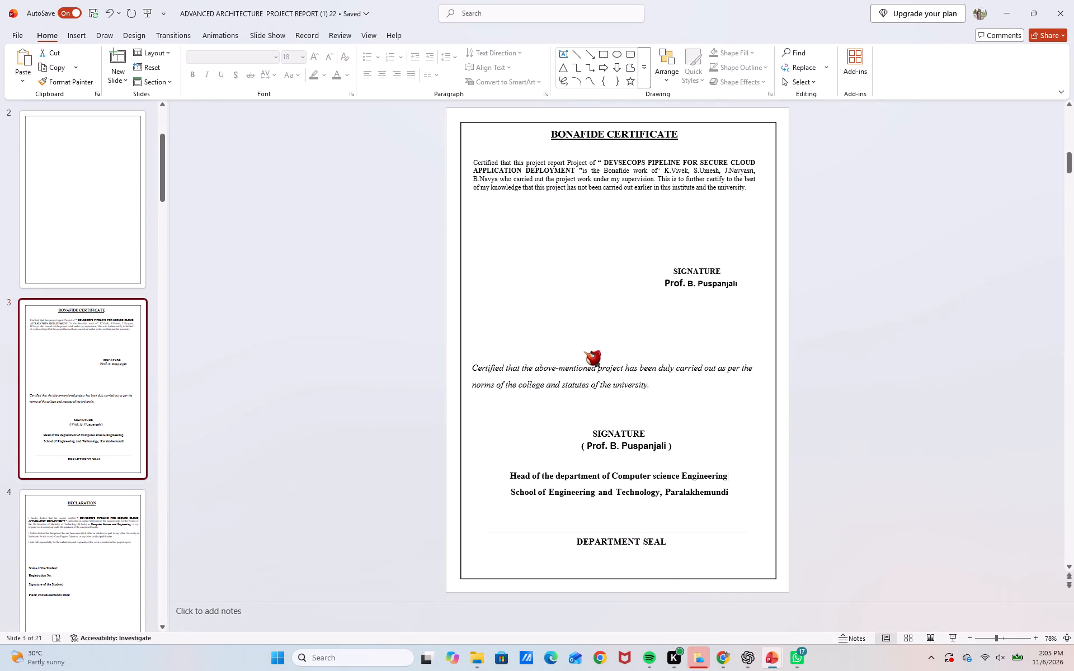
{"action": "left_click", "coordinate": [503, 187]}
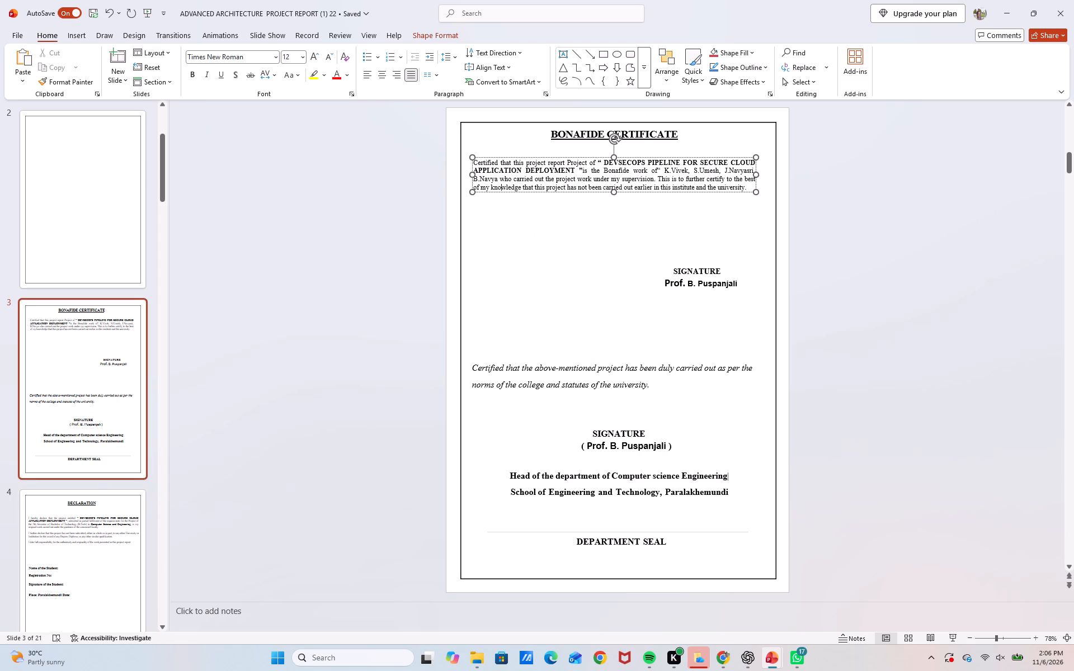
{"action": "key", "text": "BackSpace"}
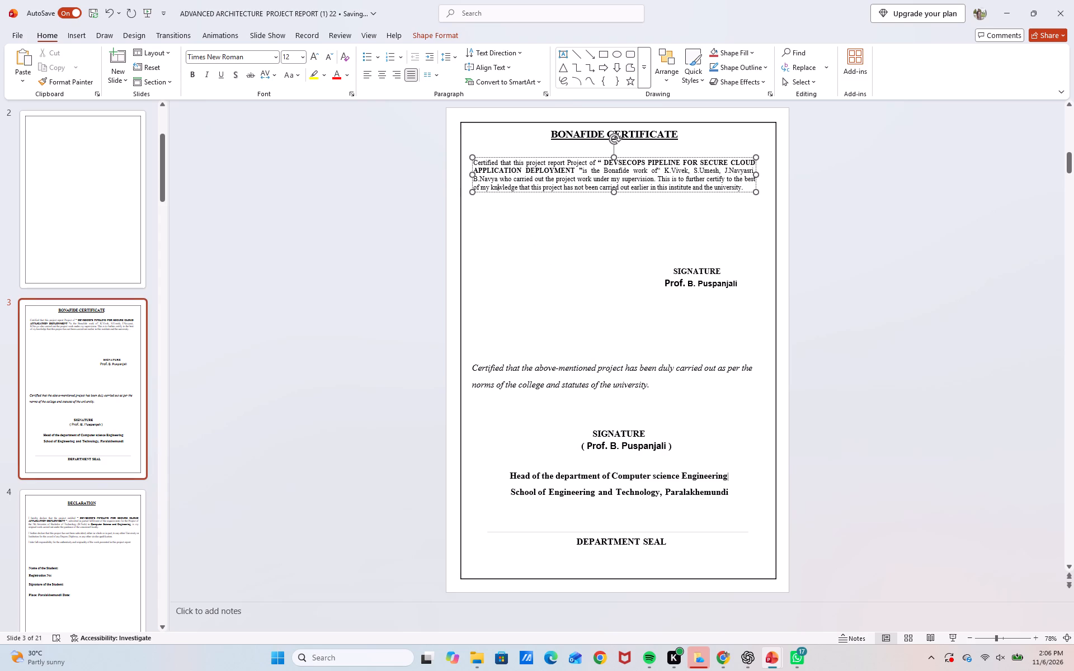
{"action": "left_click", "coordinate": [510, 157]}
{"action": "key", "text": "BackSpace"}
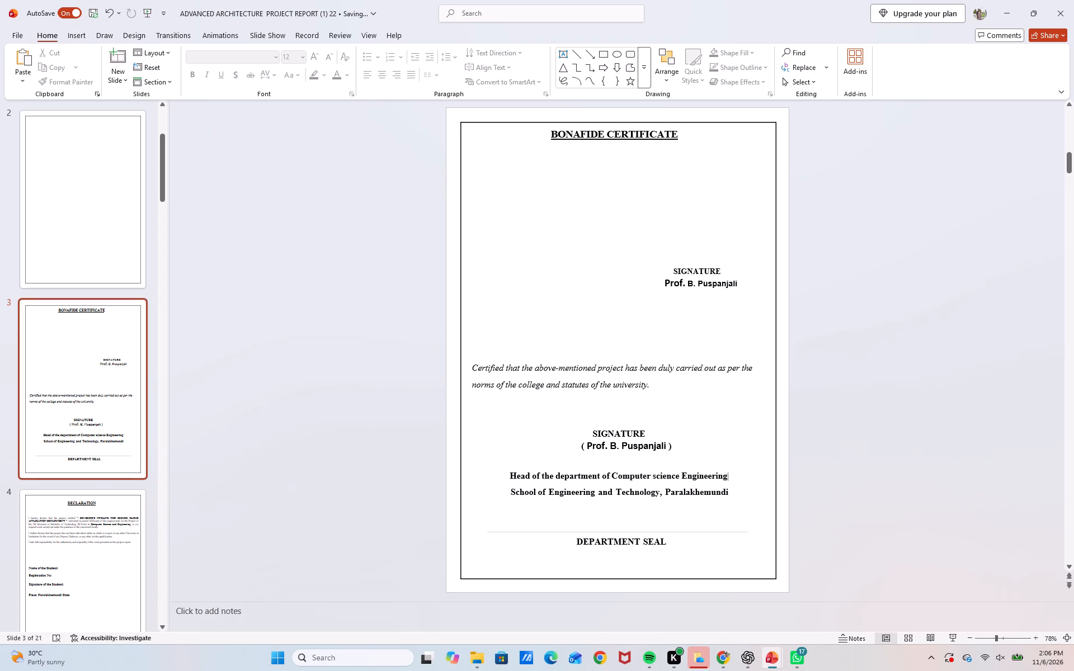
Paste the copied certificate heading and paragraph text box onto slide 3.
{"action": "left_click", "coordinate": [591, 131]}
{"action": "left_click", "coordinate": [592, 158]}
{"action": "key", "text": "ctrl+v"}
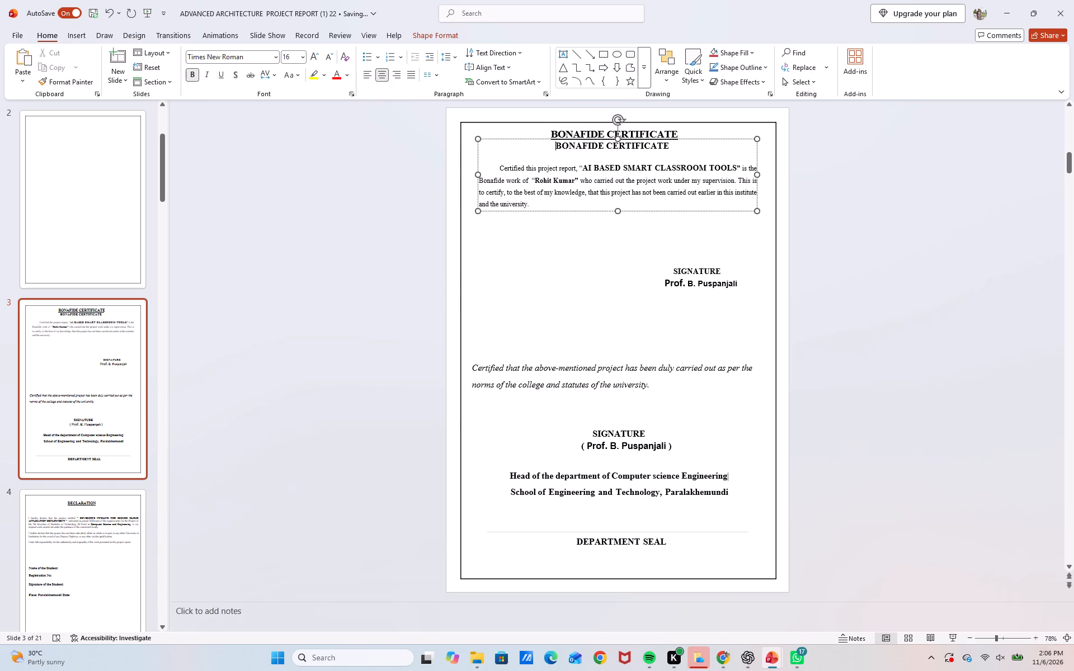
{"action": "left_click", "coordinate": [658, 135]}
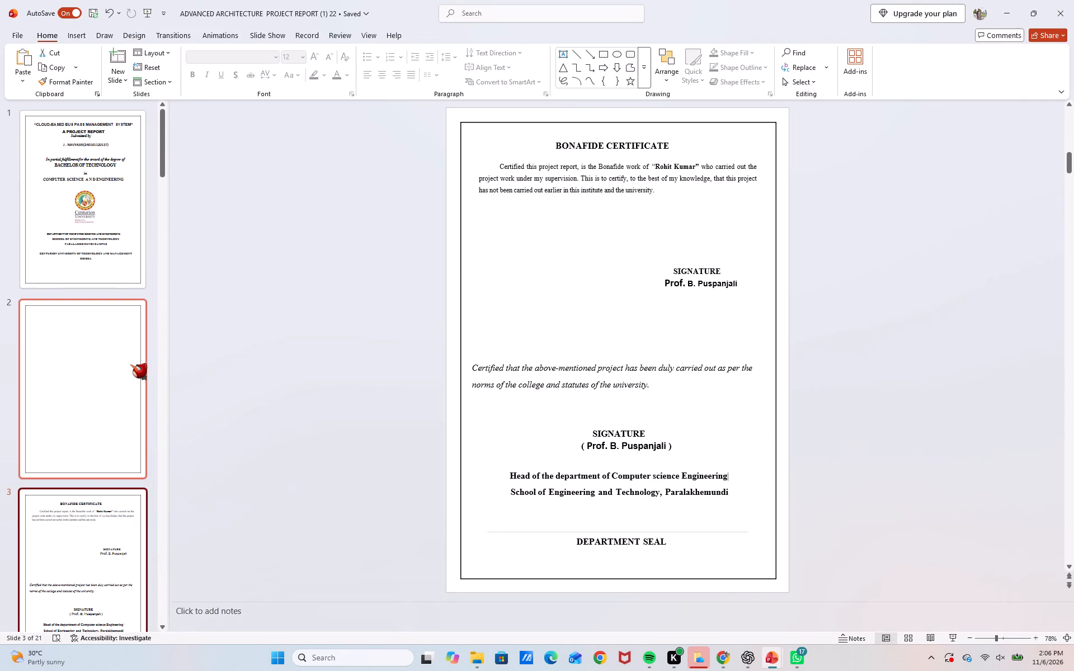
{"action": "scroll", "coordinate": [130, 365], "scroll_direction": "up", "scroll_amount": 1}
{"action": "left_click", "coordinate": [104, 221]}
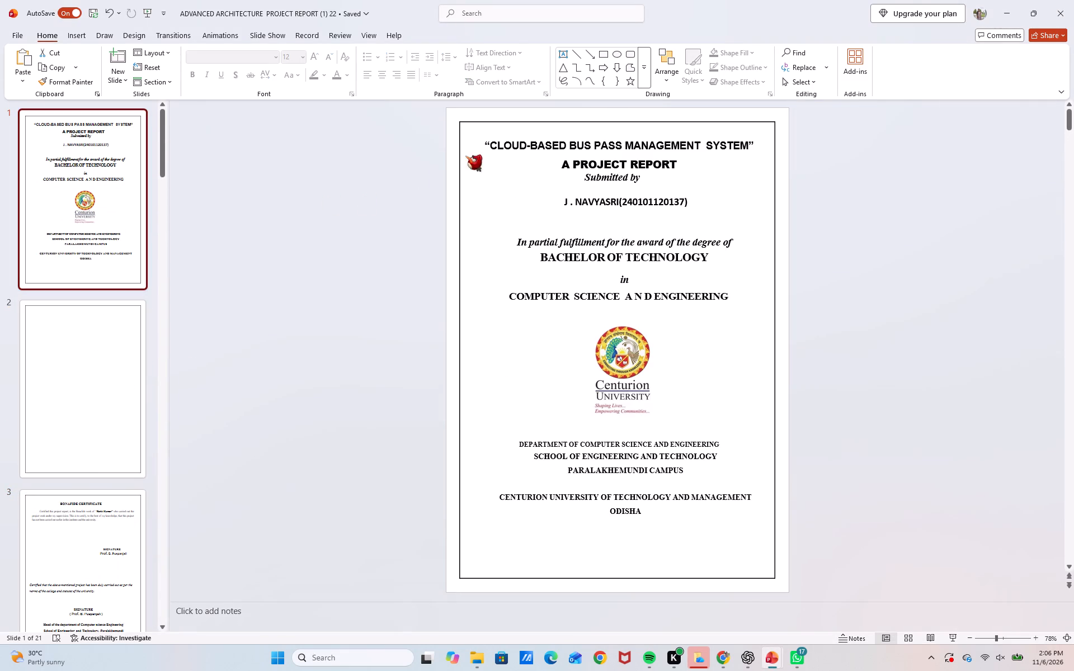
{"action": "left_click_drag", "start_coordinate": [484, 141], "coordinate": [633, 140]}
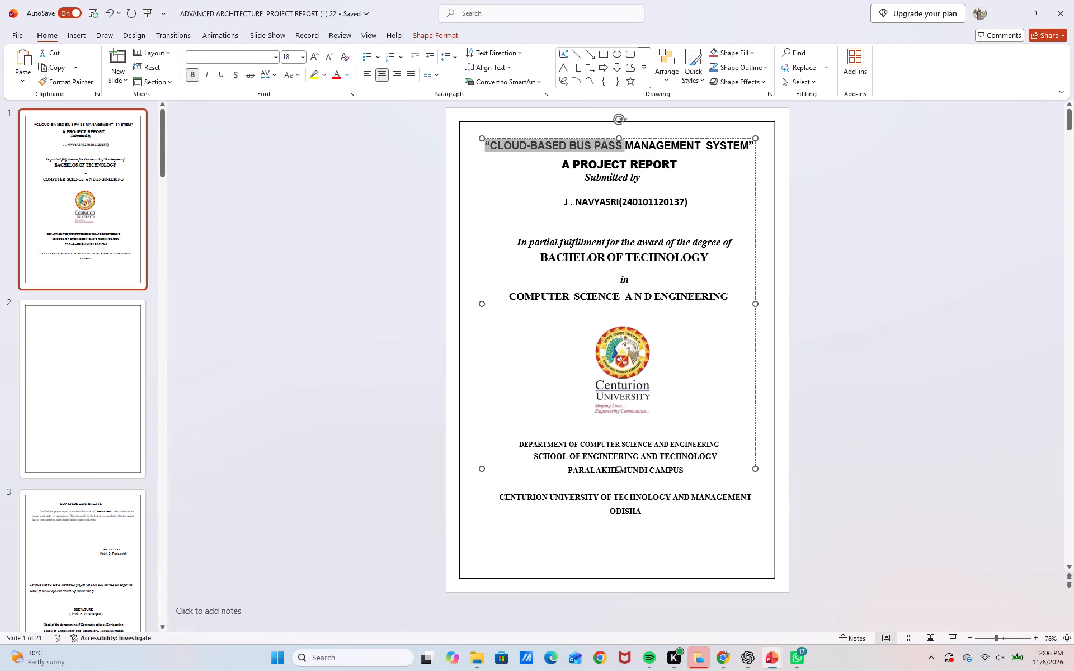
{"action": "left_click_drag", "start_coordinate": [633, 140], "coordinate": [772, 138]}
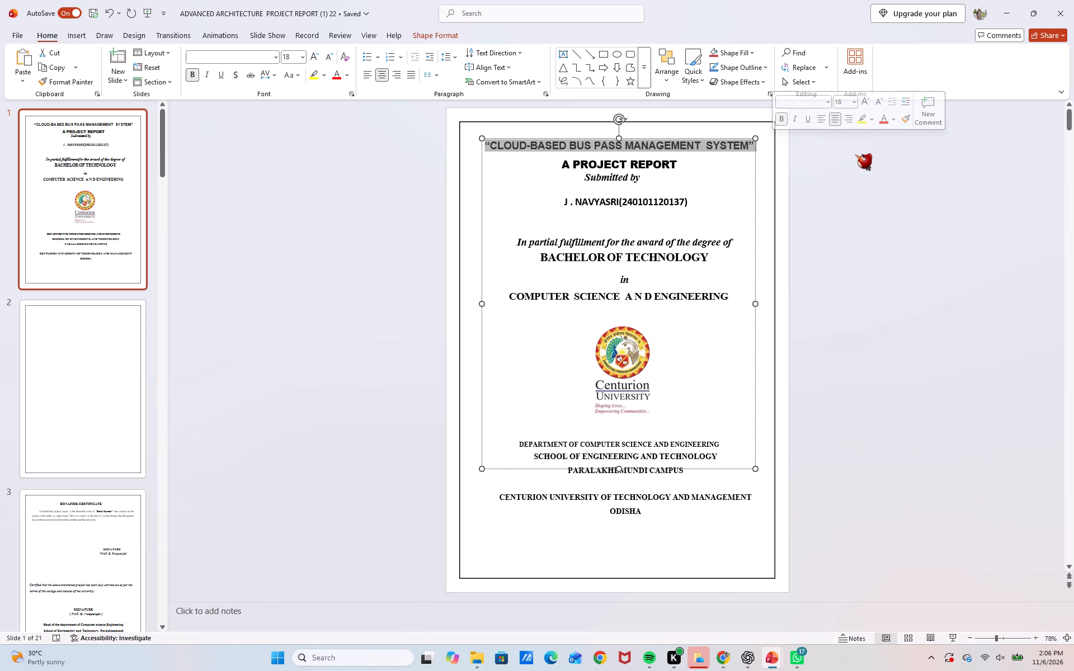
{"action": "left_click", "coordinate": [893, 120]}
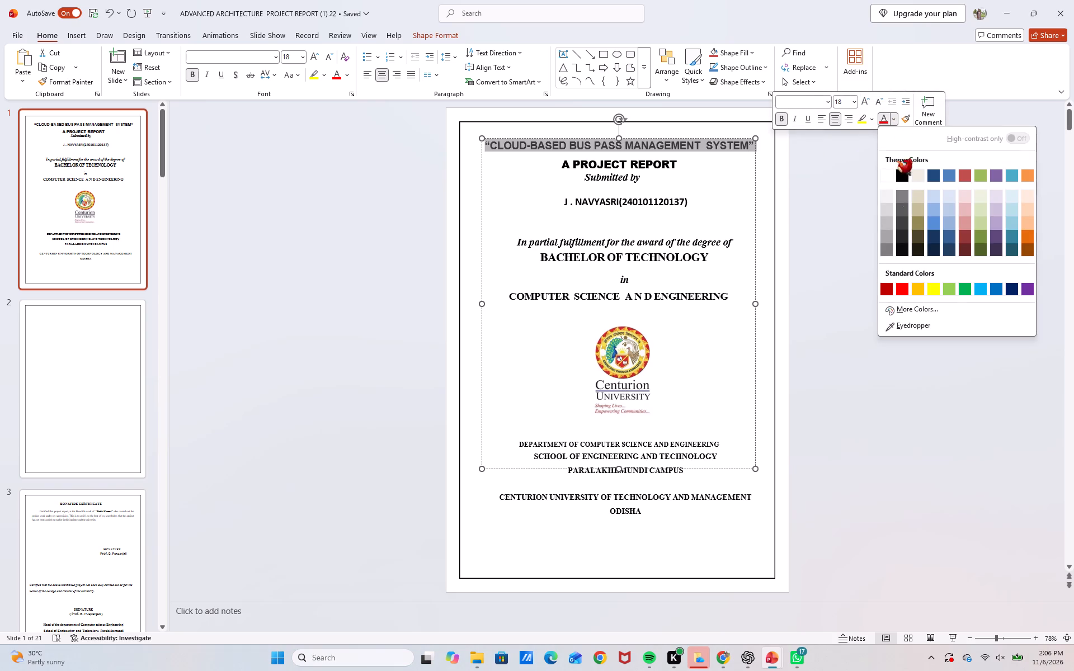
{"action": "left_click", "coordinate": [906, 291]}
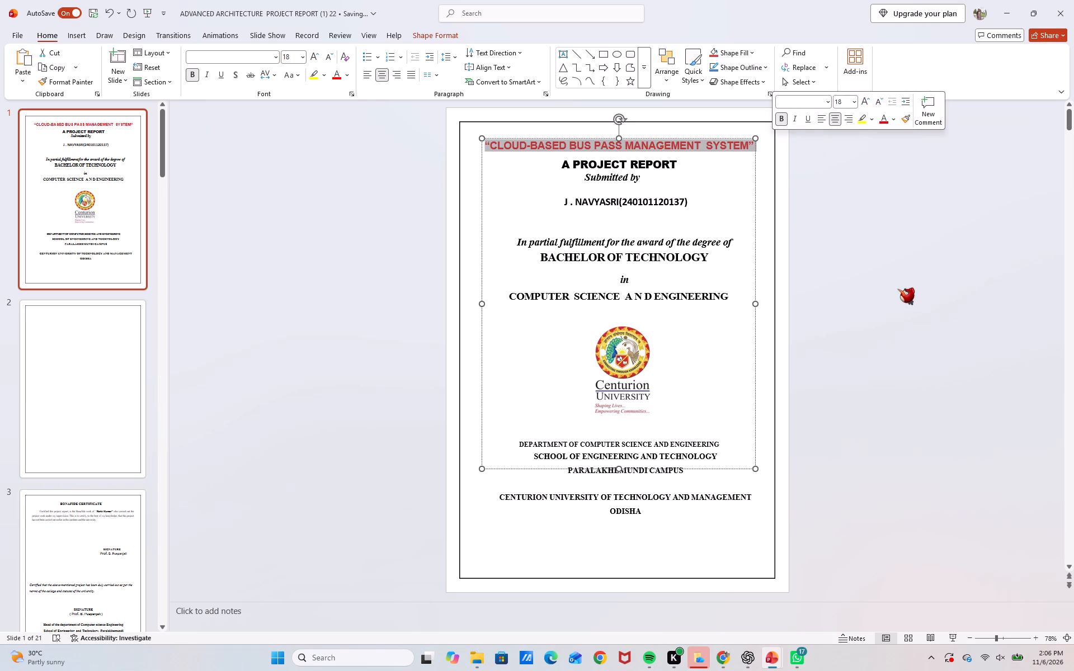
{"action": "left_click", "coordinate": [864, 272]}
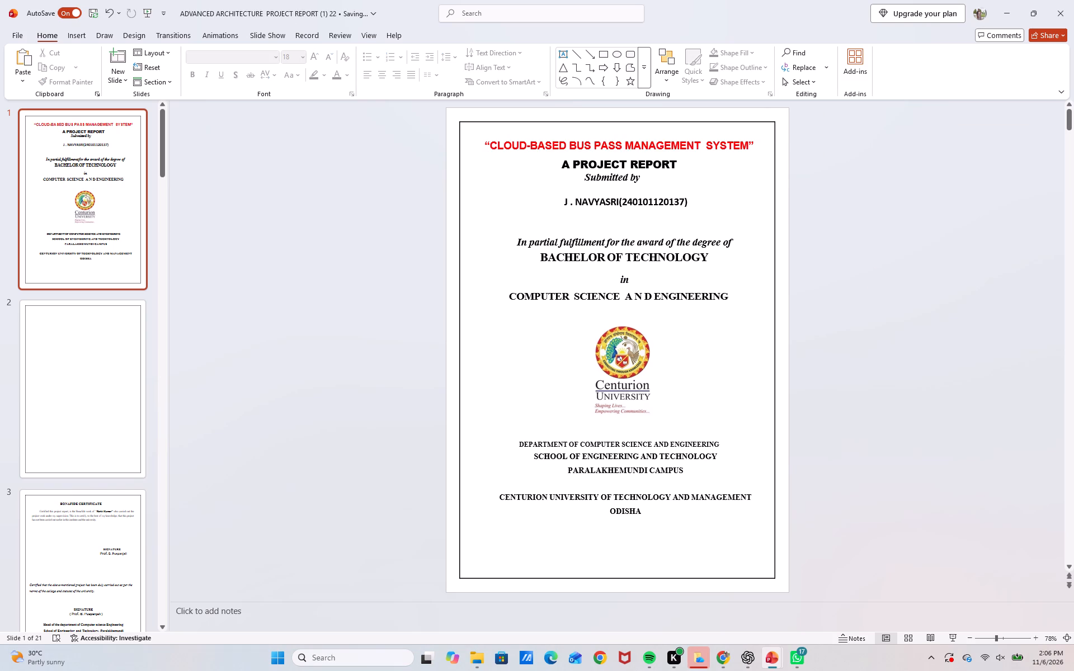
Copy the cover title "CLOUD-BASED BUS PASS MANAGEMENT SYSTEM" into slide 3's certificate paragraph, after "Certified this project report,".
{"action": "left_click_drag", "start_coordinate": [484, 143], "coordinate": [563, 152]}
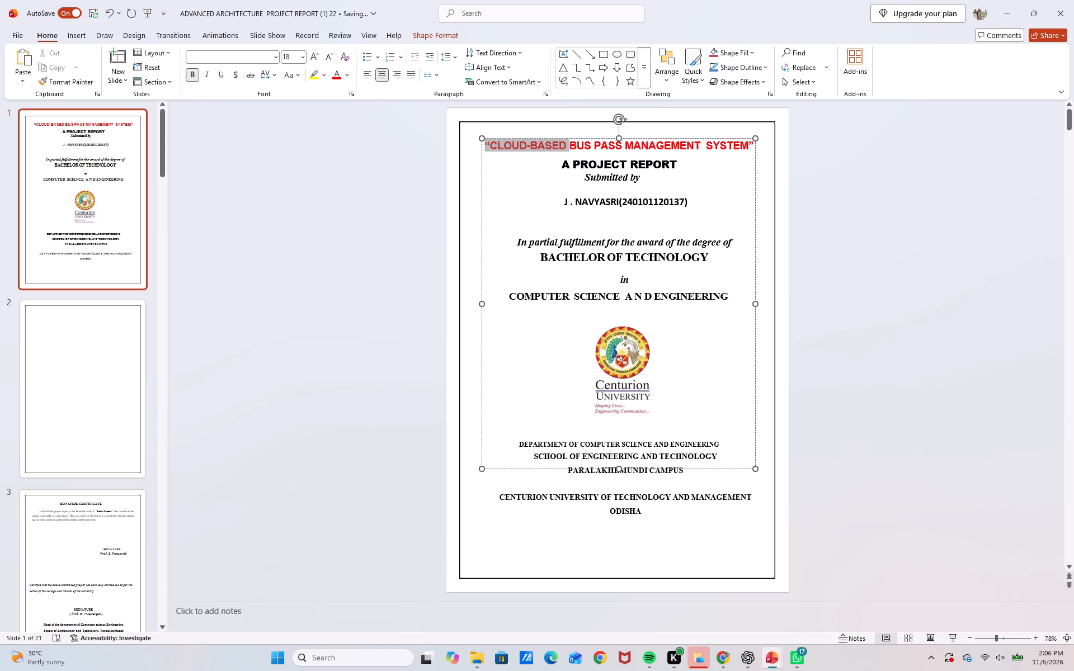
{"action": "left_click_drag", "start_coordinate": [563, 152], "coordinate": [776, 143]}
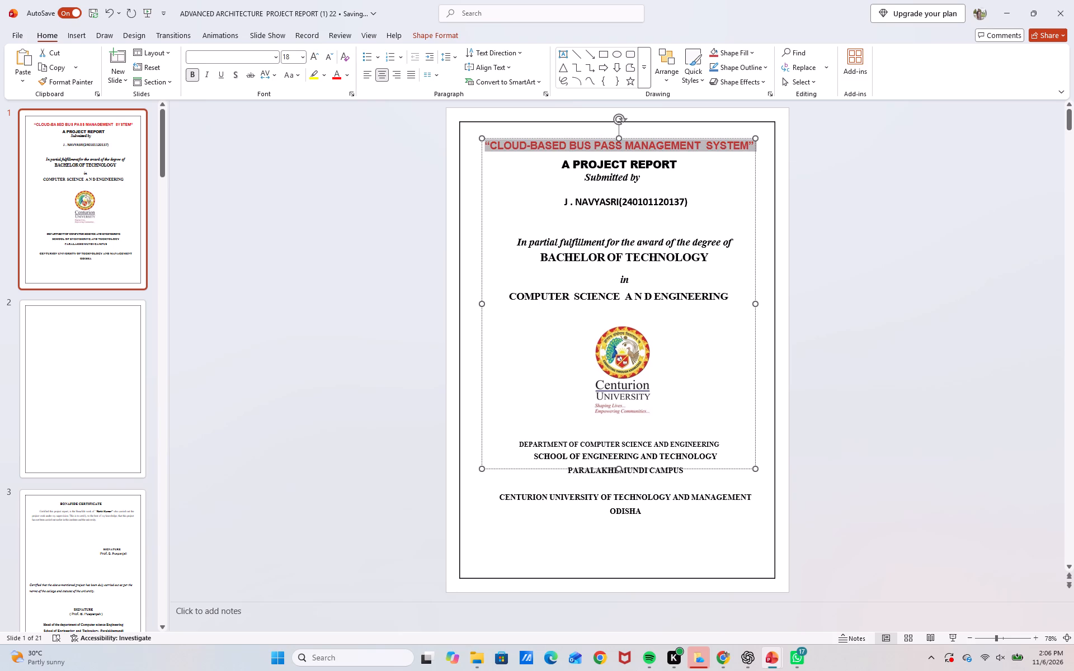
{"action": "left_click_drag", "start_coordinate": [776, 143], "coordinate": [782, 143]}
{"action": "key", "text": "ctrl+c"}
{"action": "left_click", "coordinate": [131, 558]}
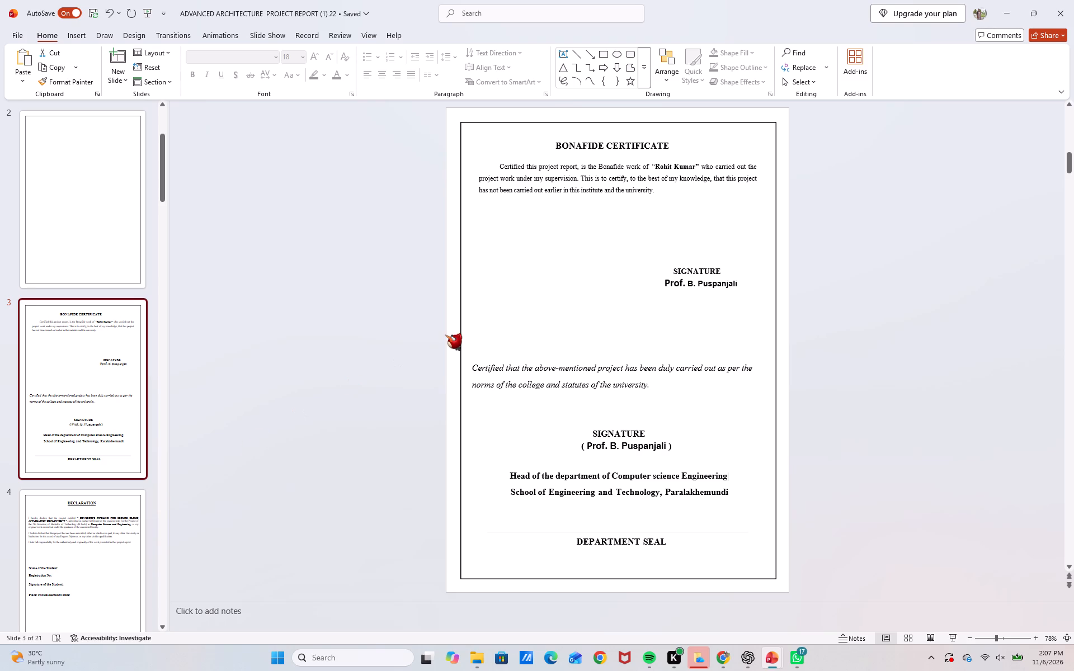
{"action": "left_click", "coordinate": [582, 168]}
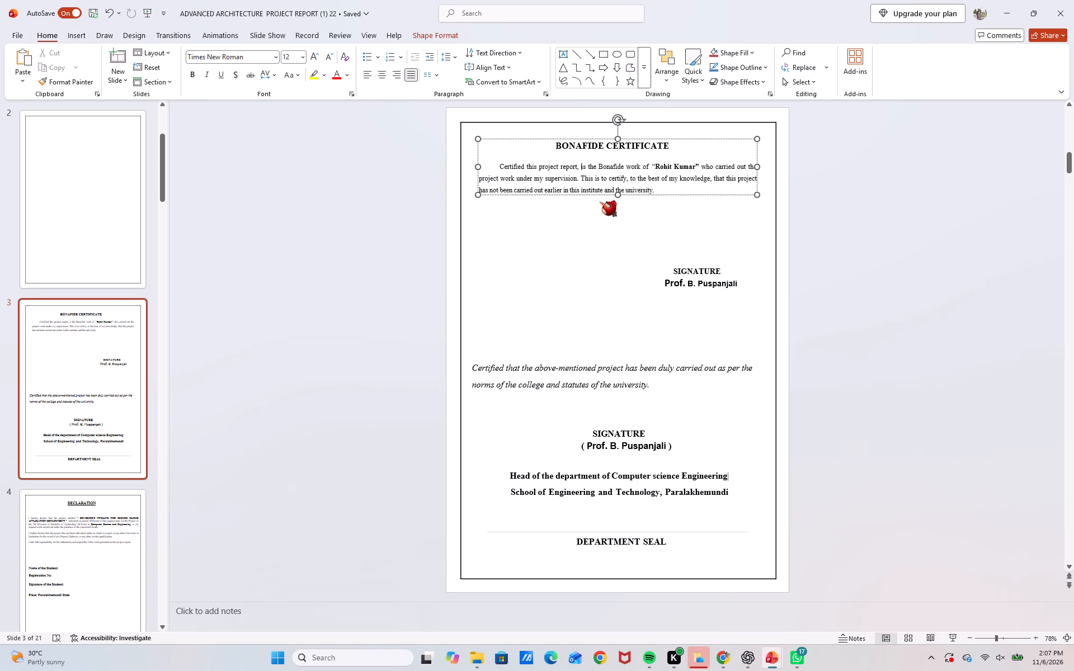
{"action": "key", "text": "ctrl+v"}
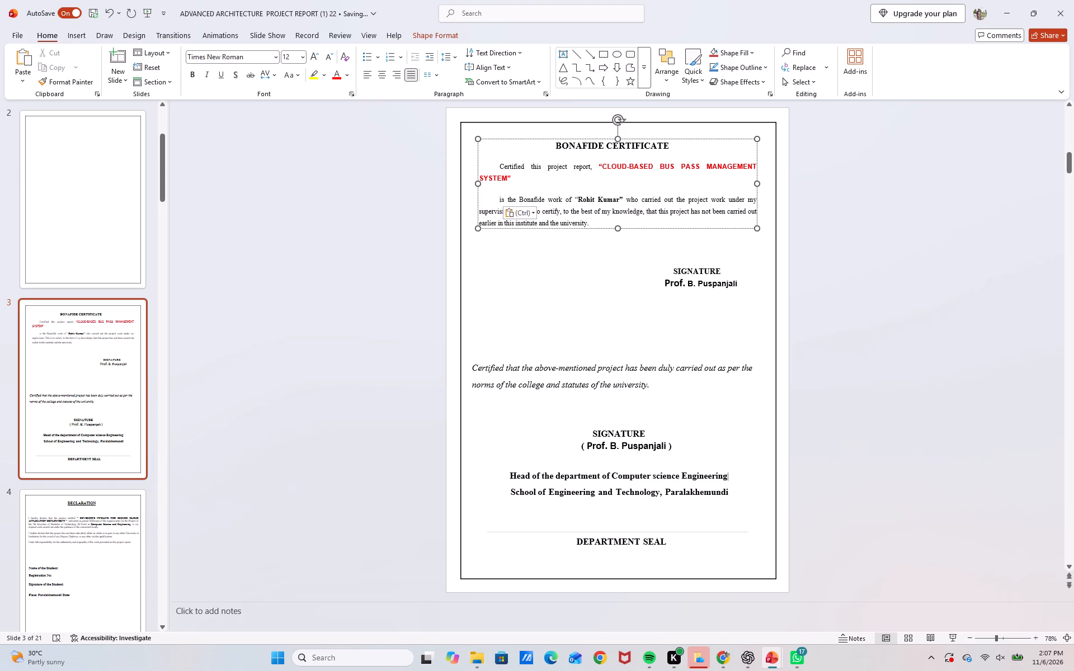
Colour the pasted project title in the certificate paragraph black.
{"action": "left_click", "coordinate": [572, 184]}
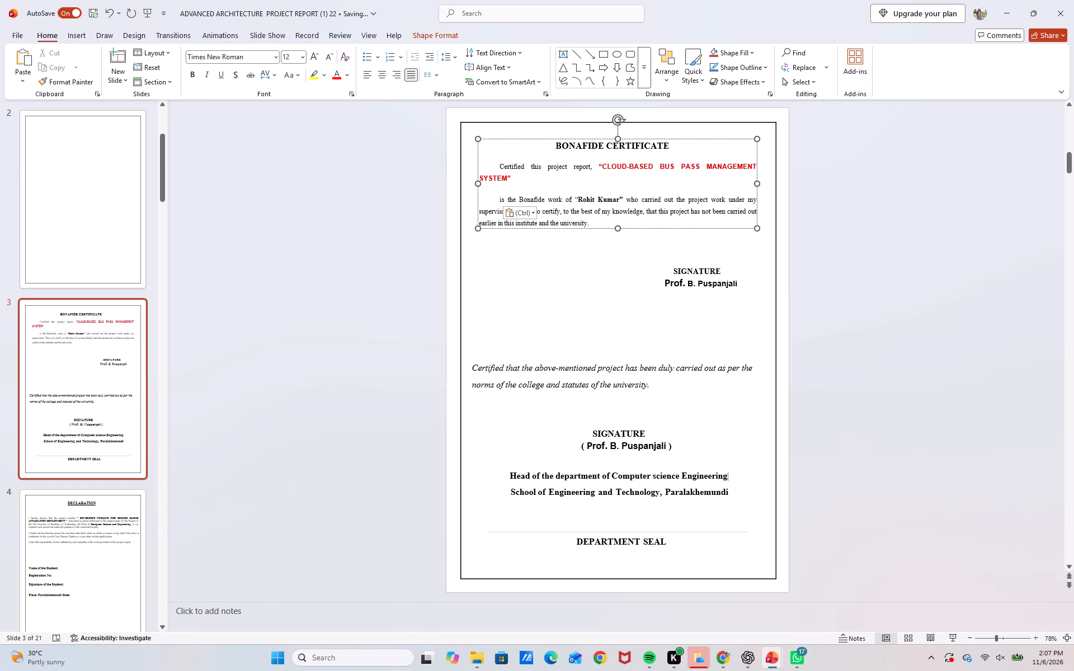
{"action": "left_click", "coordinate": [546, 186]}
{"action": "left_click_drag", "start_coordinate": [598, 166], "coordinate": [610, 178]}
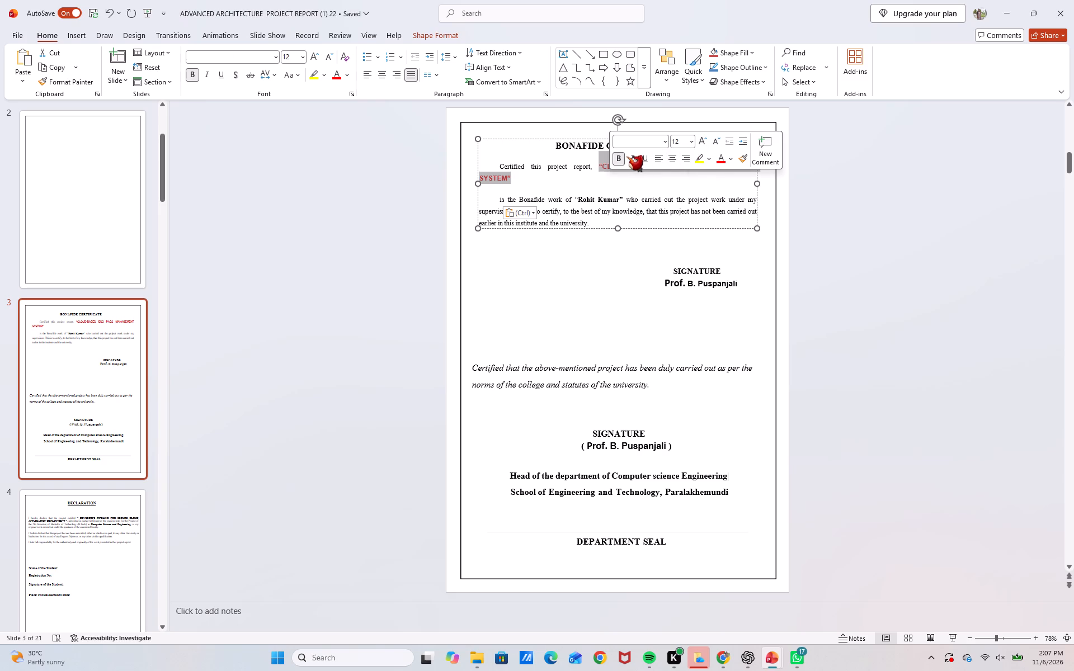
{"action": "left_click", "coordinate": [730, 159]}
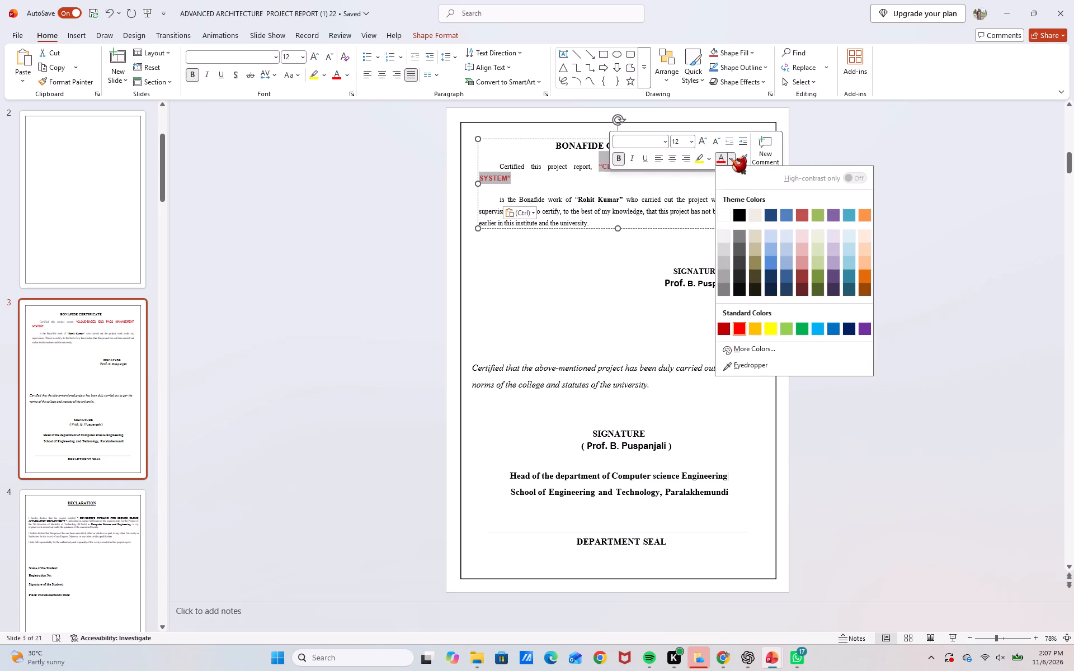
{"action": "left_click", "coordinate": [736, 215]}
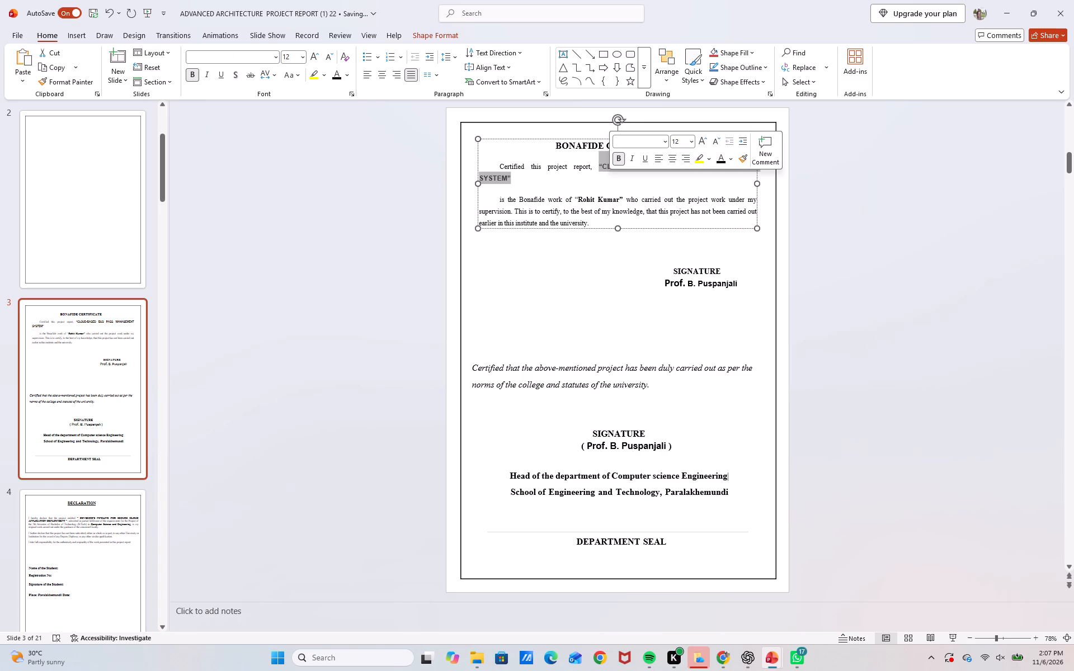
{"action": "left_click", "coordinate": [689, 295]}
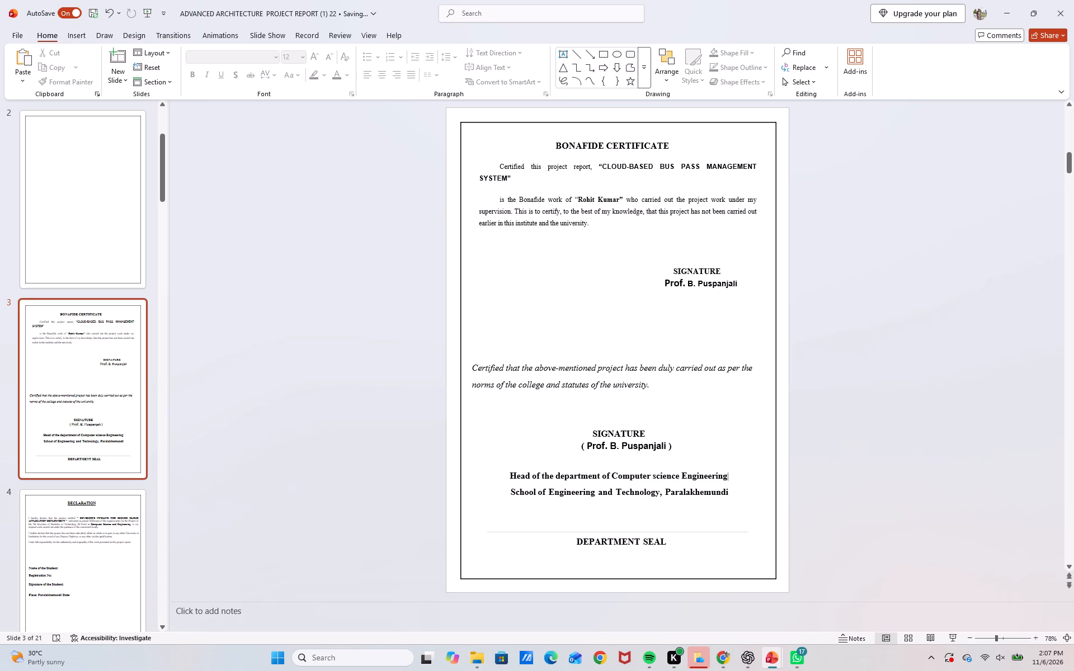
Join the paragraph starting "is the Bonafide work of" to the end of the project title line.
{"action": "left_click", "coordinate": [498, 199]}
{"action": "key", "text": "BackSpace"}
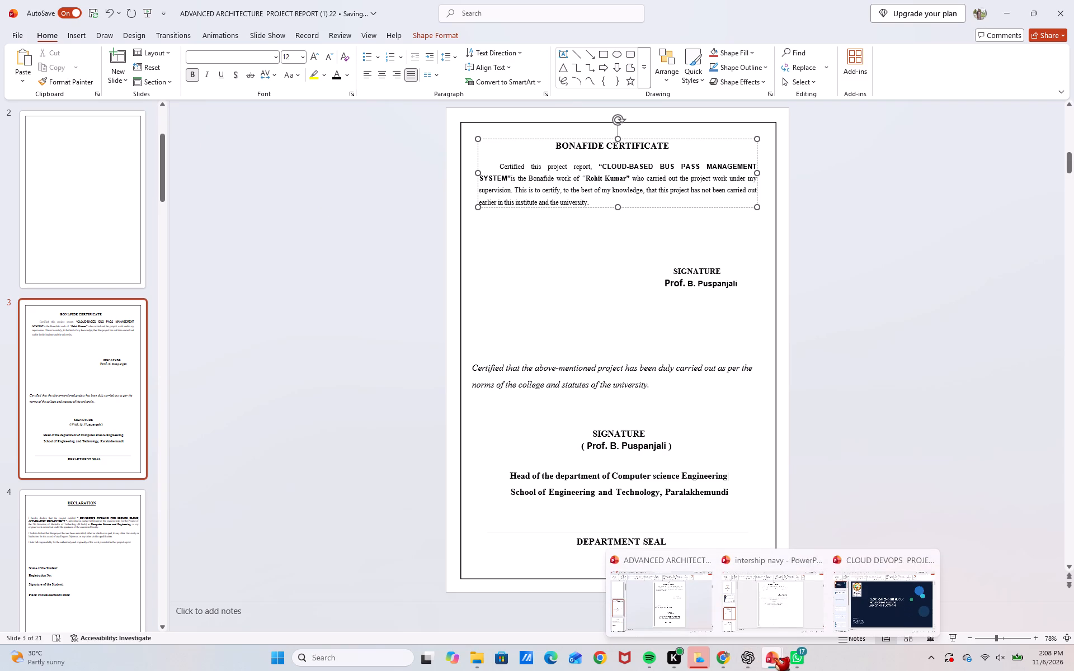
Switch to the "intership navy" presentation and copy the text box holding the supervisor's signature block and the italic certification statement.
{"action": "left_click", "coordinate": [803, 612]}
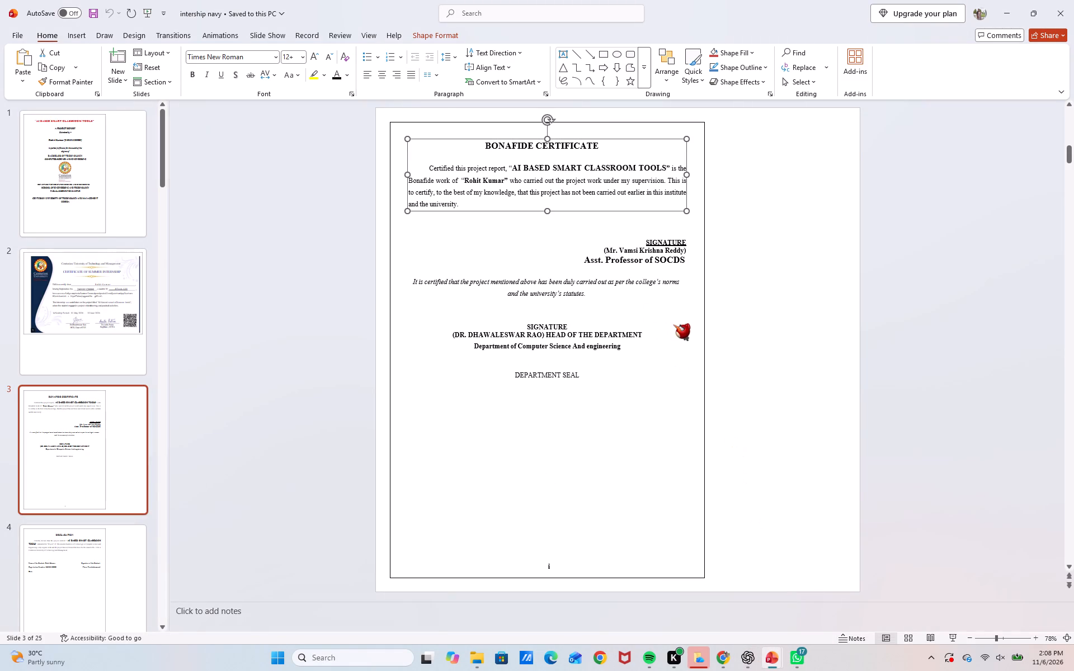
{"action": "left_click", "coordinate": [602, 245]}
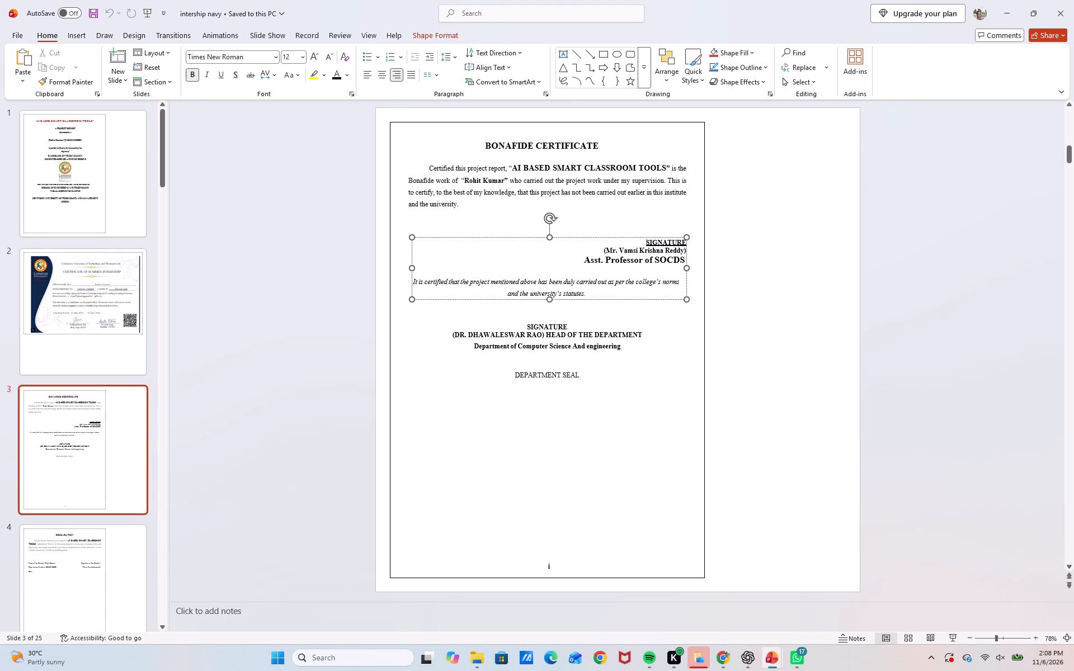
{"action": "left_click", "coordinate": [570, 235]}
{"action": "key", "text": "ctrl+c"}
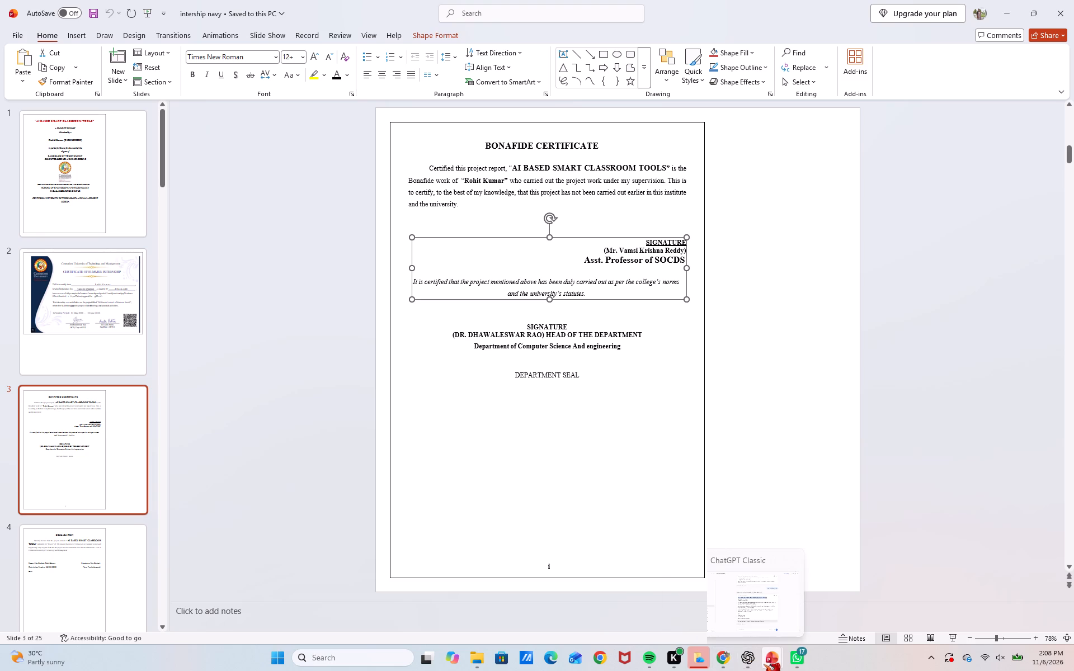
Return to the ADVANCED ARCHITECTURE PROJECT REPORT presentation and delete the upper professor signature box from slide 3.
{"action": "left_click", "coordinate": [679, 603]}
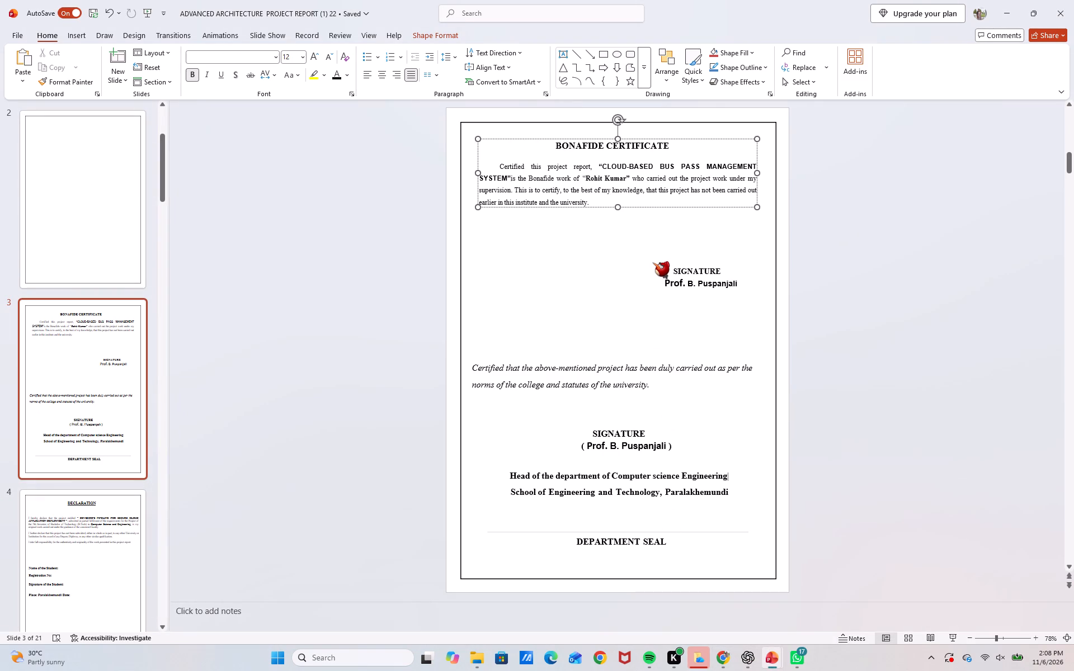
{"action": "left_click", "coordinate": [653, 263]}
{"action": "left_click", "coordinate": [664, 283]}
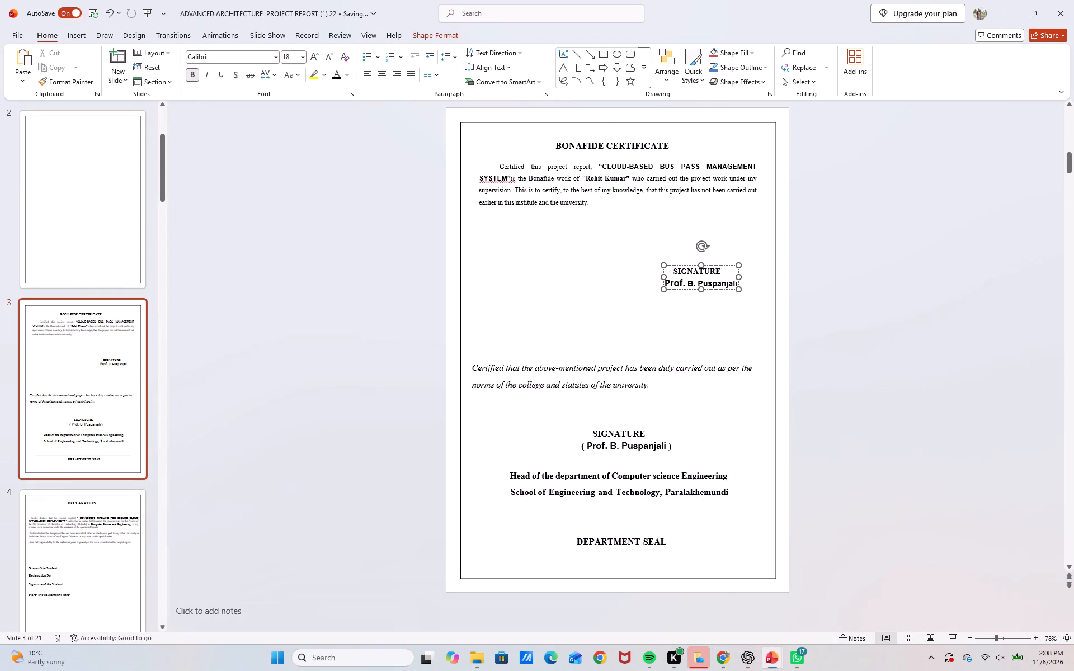
{"action": "left_click", "coordinate": [679, 264]}
{"action": "key", "text": "BackSpace"}
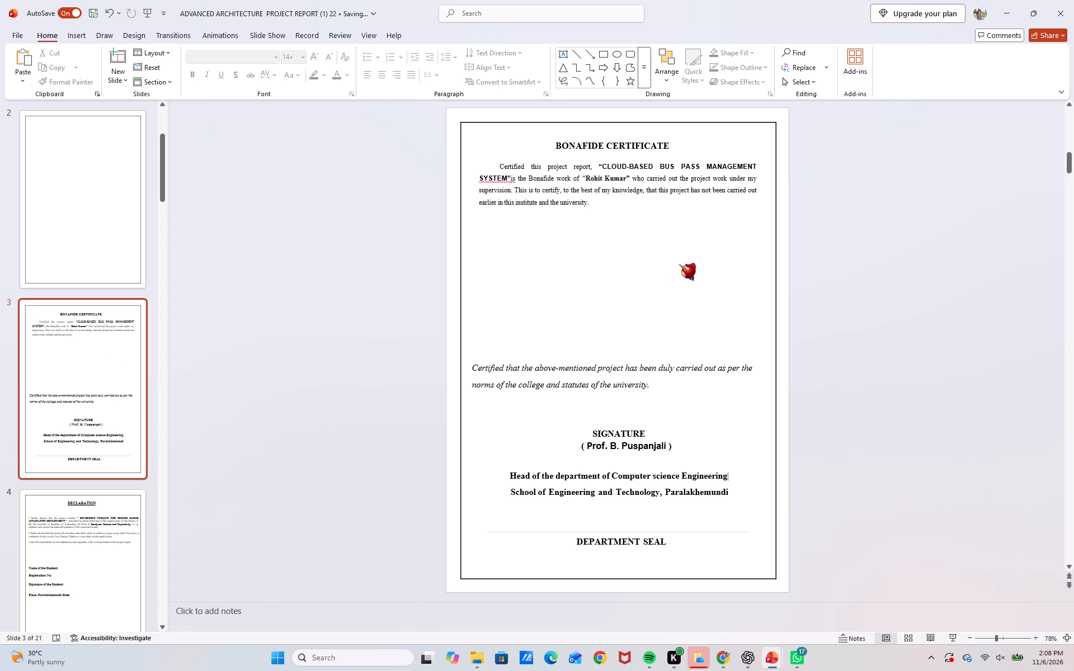
Paste the copied supervisor signature and certification statement text box onto slide 3.
{"action": "key", "text": "ctrl+v"}
{"action": "left_click", "coordinate": [672, 325]}
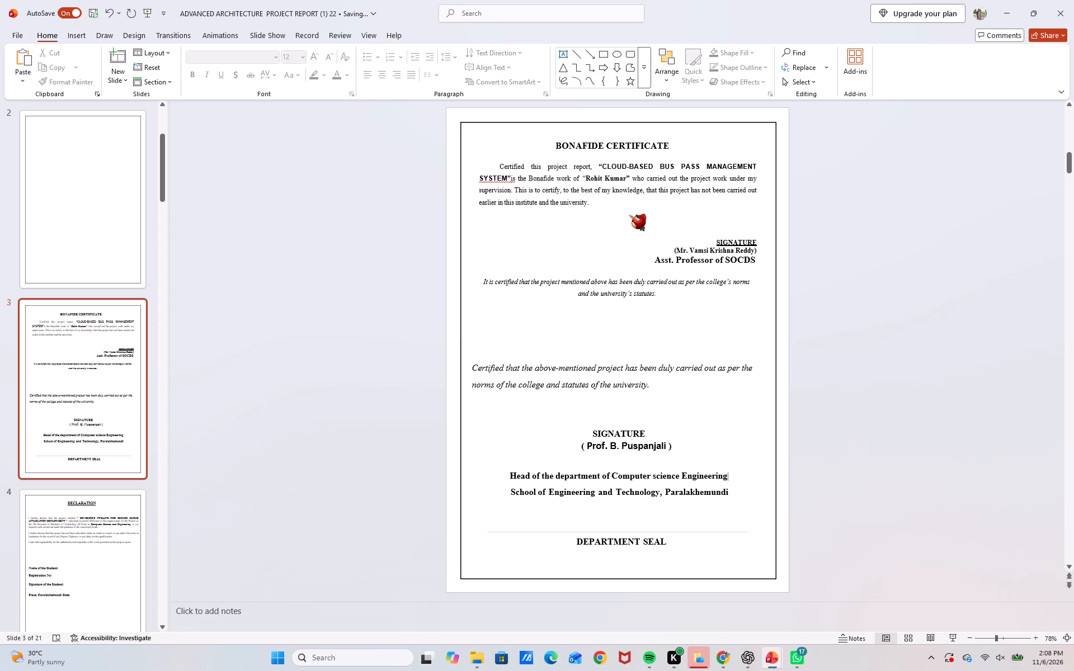
Set the font of the quoted project title in the certificate paragraph to Times New Roman.
{"action": "left_click_drag", "start_coordinate": [600, 162], "coordinate": [616, 169]}
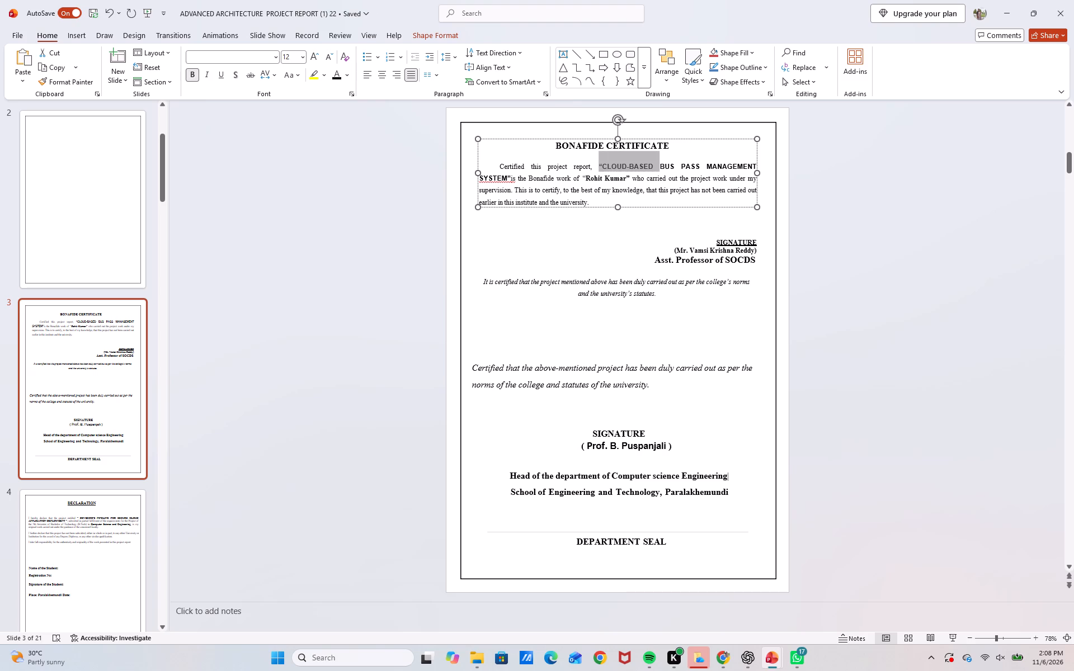
{"action": "left_click_drag", "start_coordinate": [616, 169], "coordinate": [531, 173]}
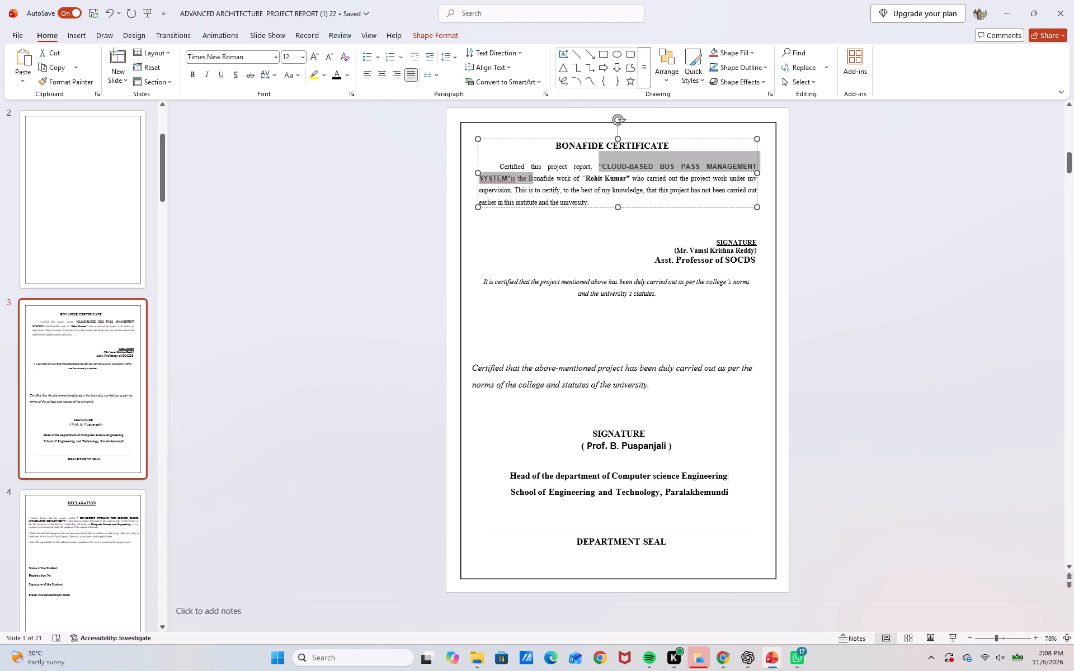
{"action": "left_click_drag", "start_coordinate": [531, 173], "coordinate": [508, 176]}
{"action": "left_click_drag", "start_coordinate": [508, 176], "coordinate": [511, 177]}
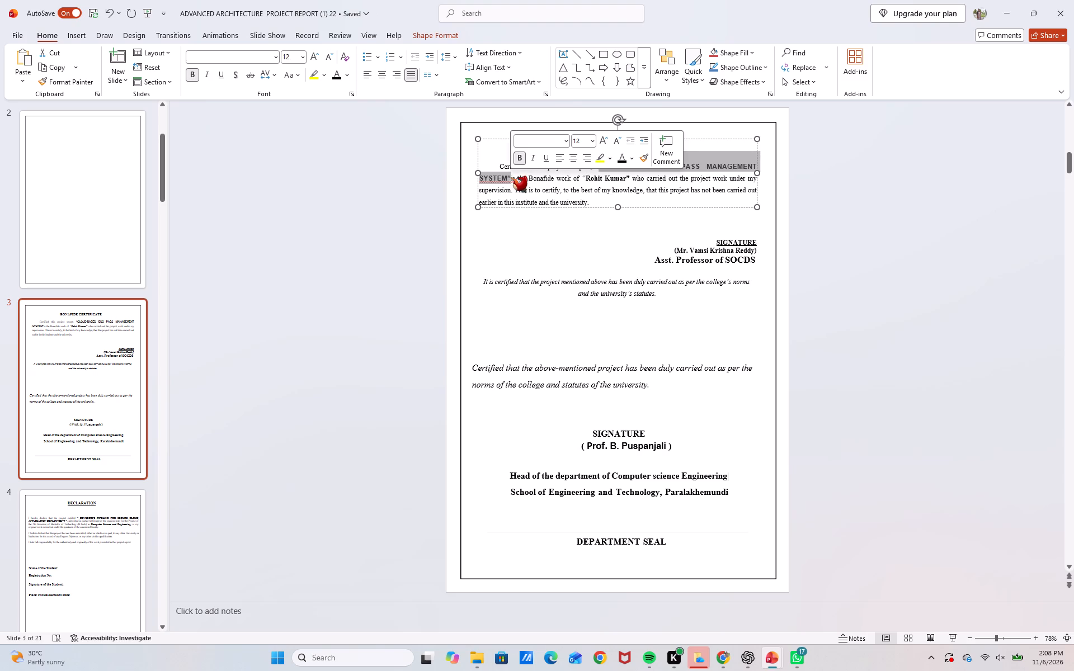
{"action": "left_click", "coordinate": [565, 145]}
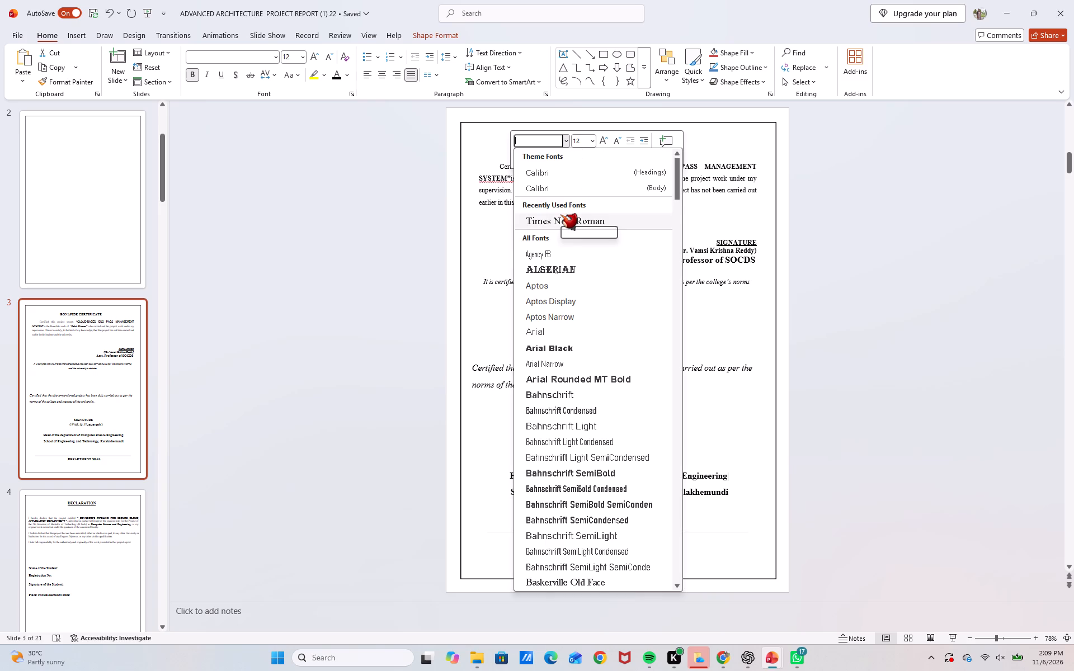
{"action": "left_click", "coordinate": [560, 215]}
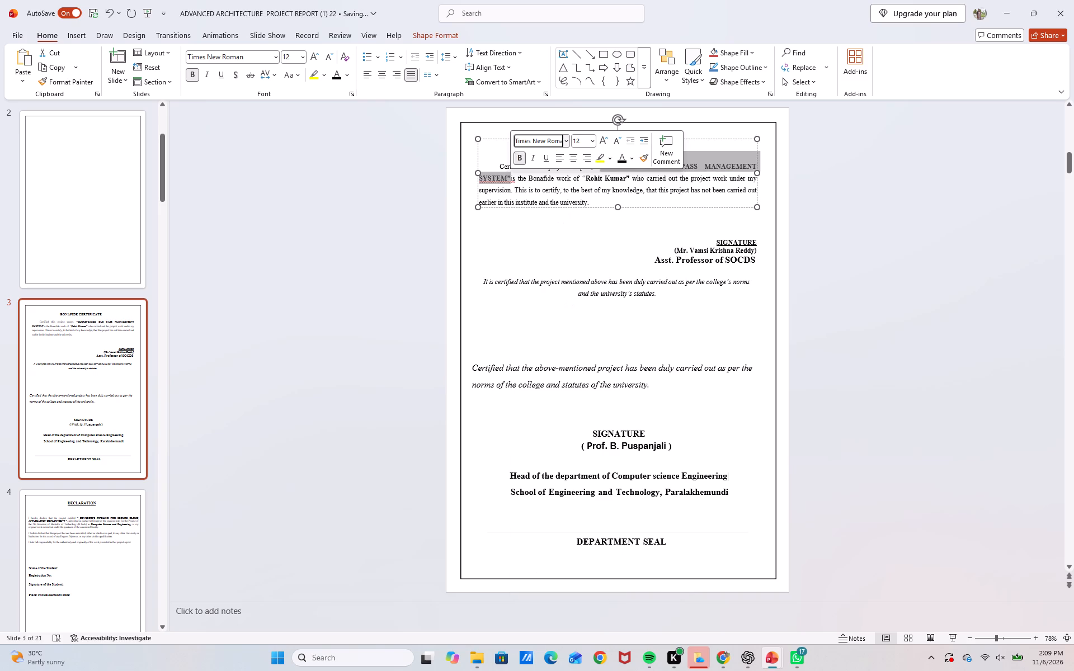
{"action": "left_click", "coordinate": [544, 235]}
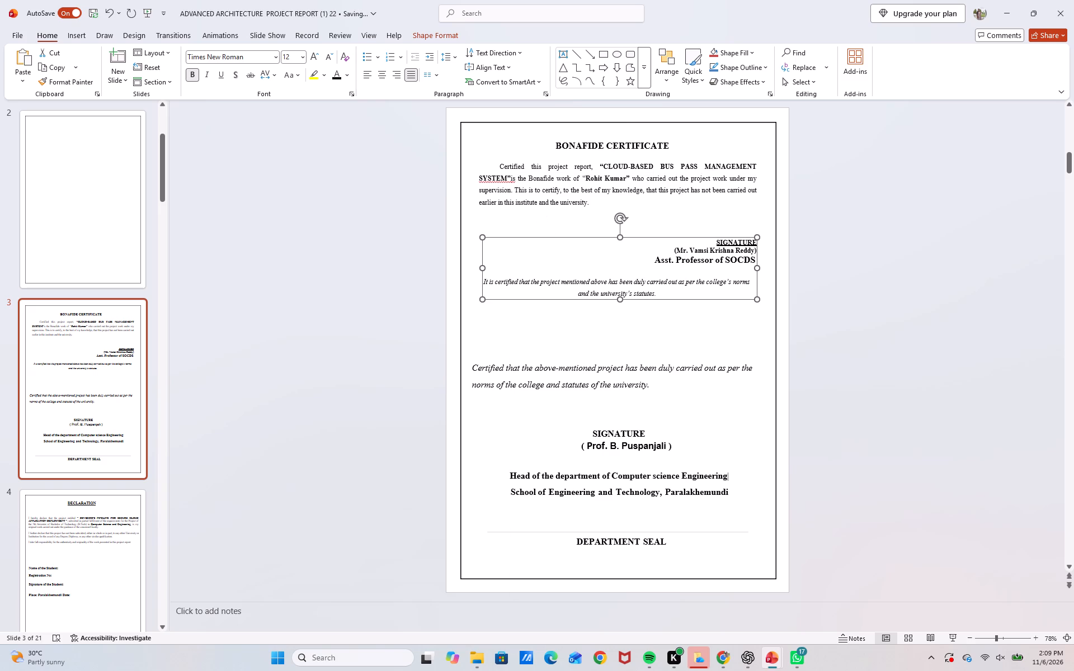
Fix the spacing in the certificate sentence by retyping the space before "BUS" and adding one between the title's closing quote and "is".
{"action": "left_click", "coordinate": [659, 167]}
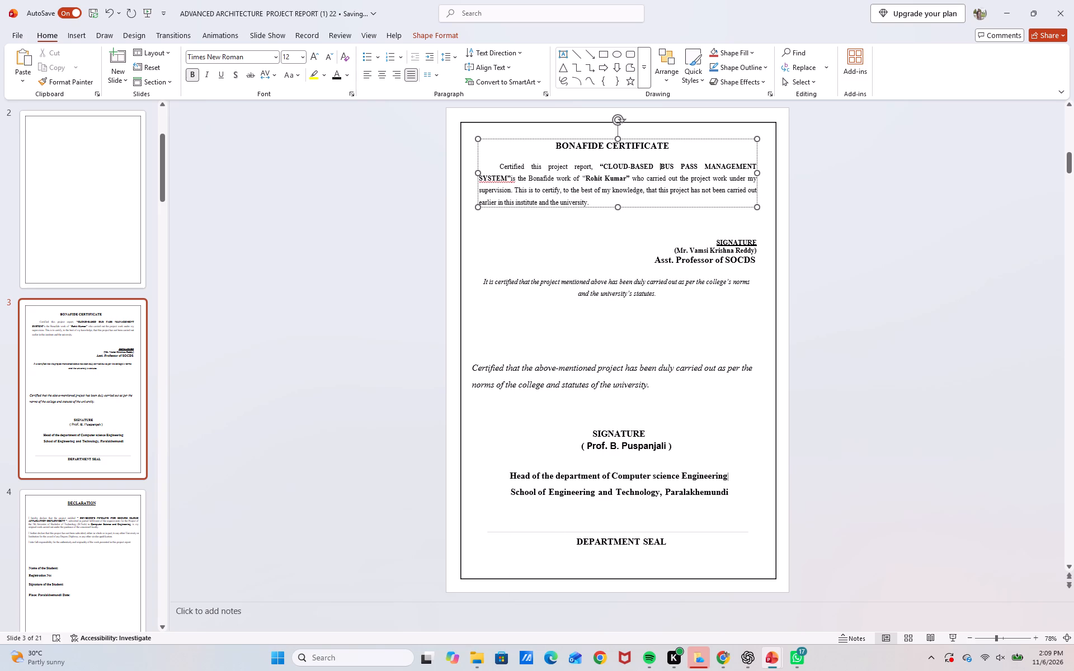
{"action": "key", "text": "BackSpace"}
{"action": "key", "text": "space"}
{"action": "left_click", "coordinate": [511, 177]}
{"action": "key", "text": "space"}
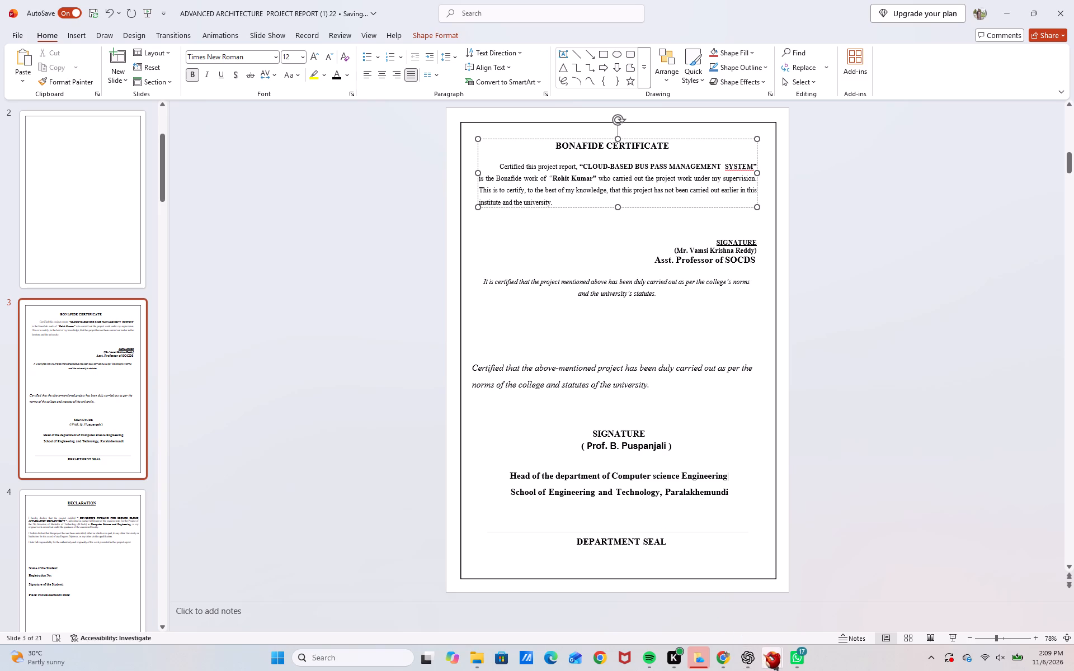
In the intership navy presentation, copy the slide 3 text box containing the head of department's signature block and DEPARTMENT SEAL.
{"action": "left_click", "coordinate": [776, 603]}
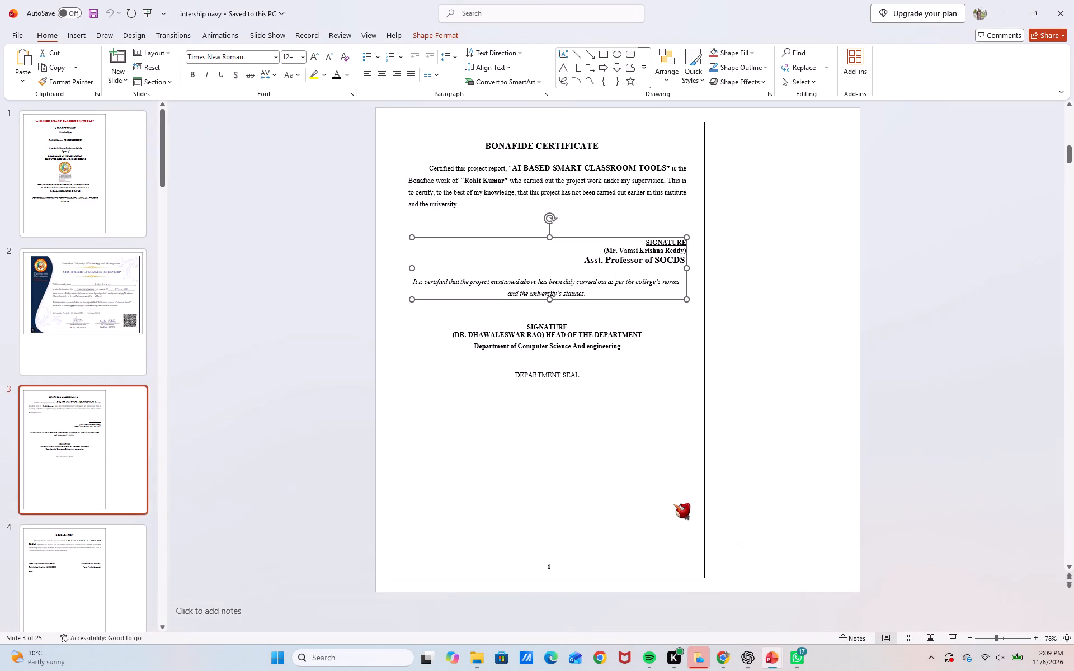
{"action": "left_click", "coordinate": [465, 316]}
{"action": "left_click", "coordinate": [475, 330]}
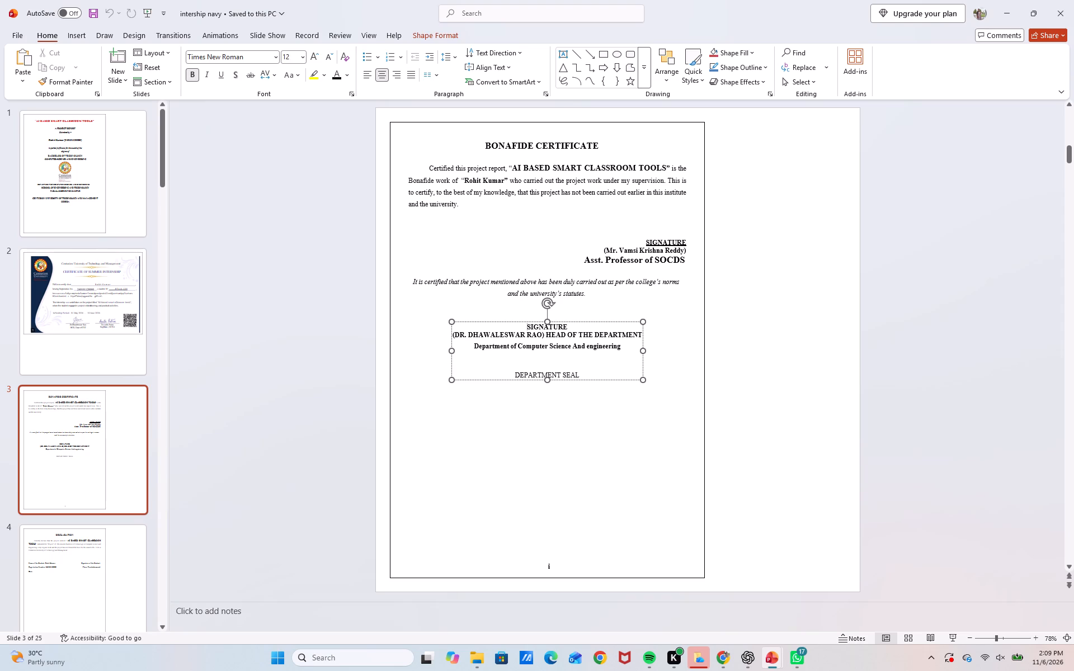
{"action": "left_click", "coordinate": [487, 320]}
{"action": "key", "text": "ctrl+c"}
Switch back to the ADVANCED ARCHITECTURE PROJECT REPORT presentation.
{"action": "left_click", "coordinate": [764, 670]}
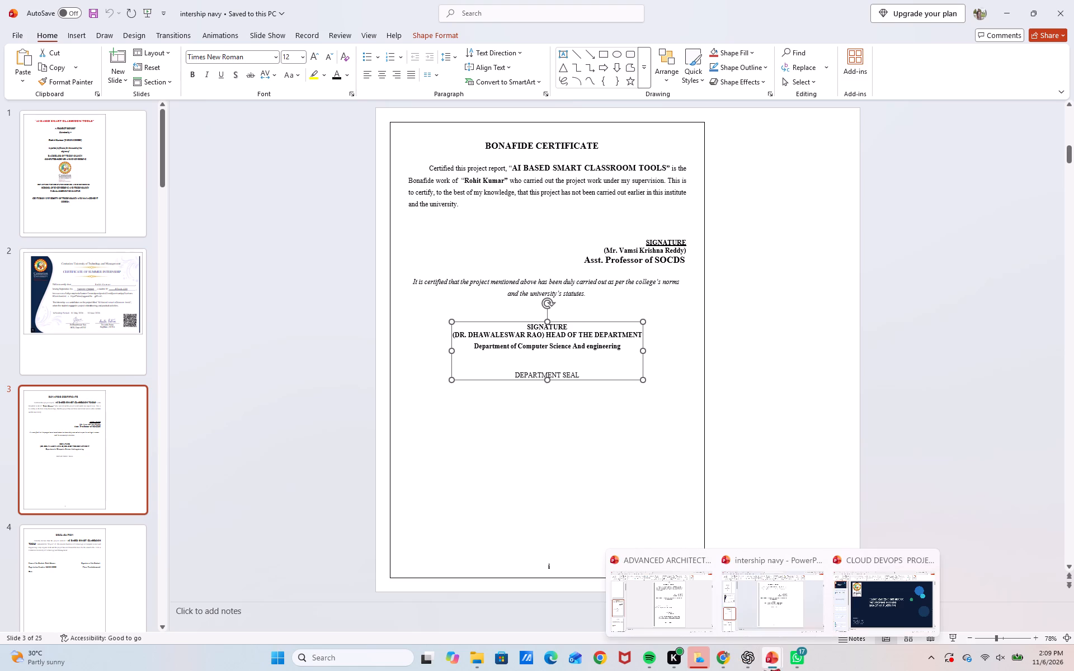
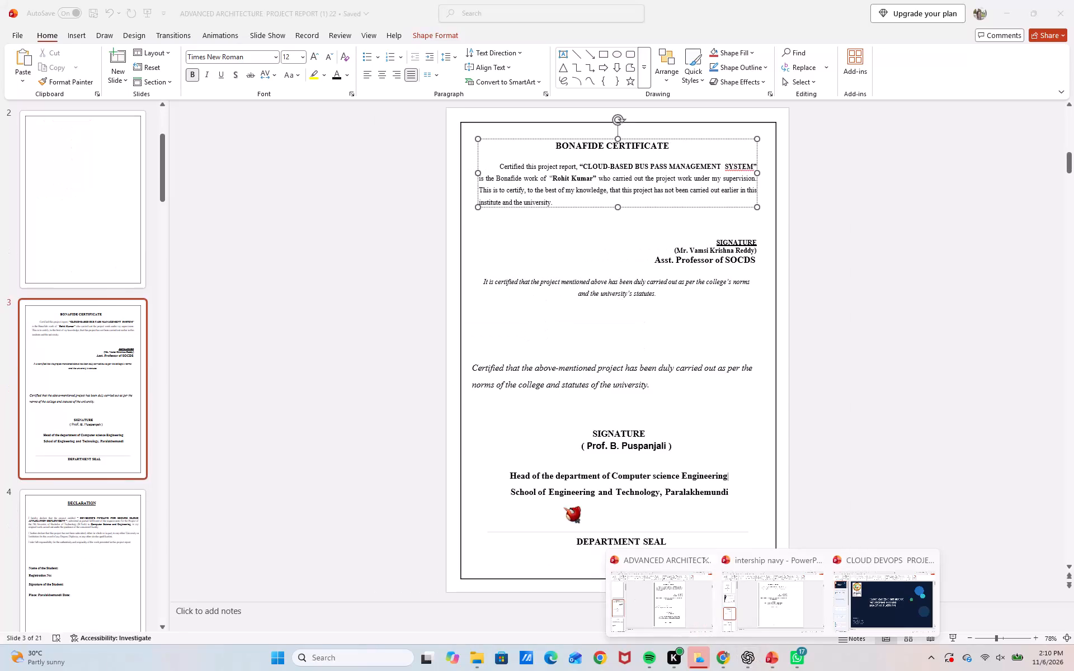
Copy the head-of-department signature and department seal text box from intership navy's slide 3, and return to the ADVANCED ARCHITECTURE PROJECT REPORT presentation.
{"action": "left_click", "coordinate": [498, 381]}
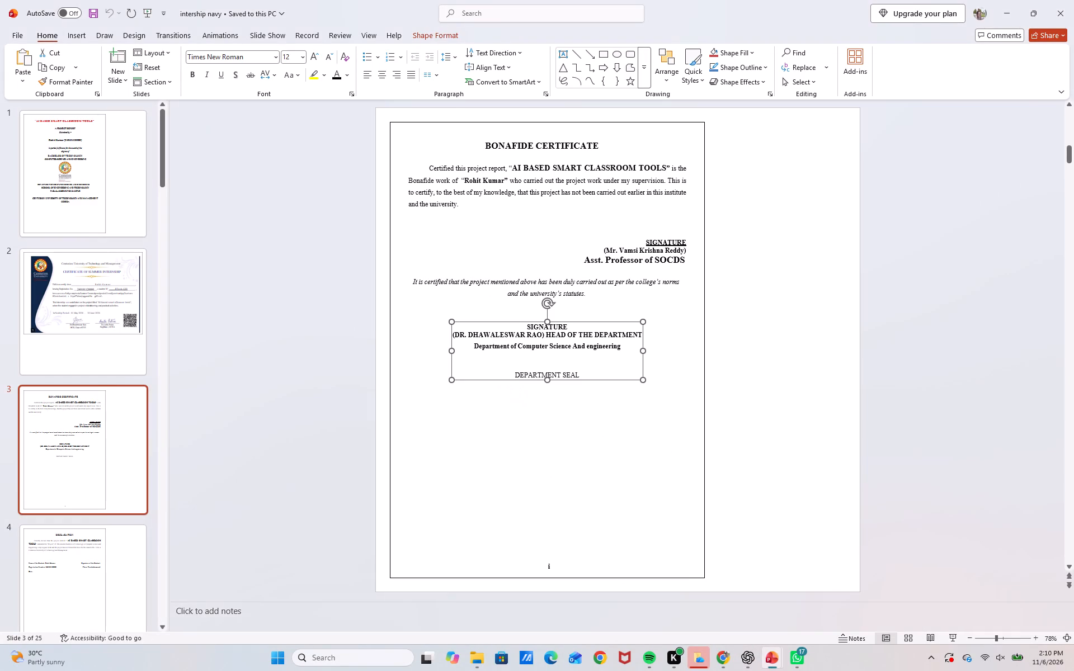
{"action": "key", "text": "ctrl+c"}
{"action": "left_click", "coordinate": [698, 616]}
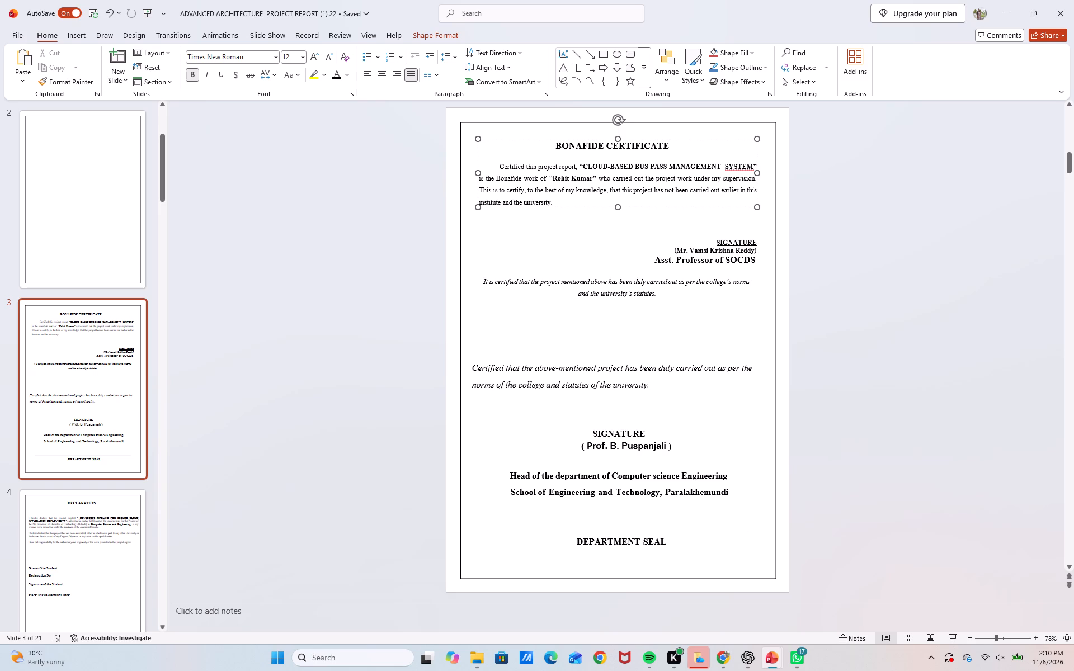
Replace slide 3's old department-head signature block with the copied SIGNATURE and HEAD OF THE DEPARTMENT box, placed below the larger italic certification statement.
{"action": "left_click", "coordinate": [628, 457]}
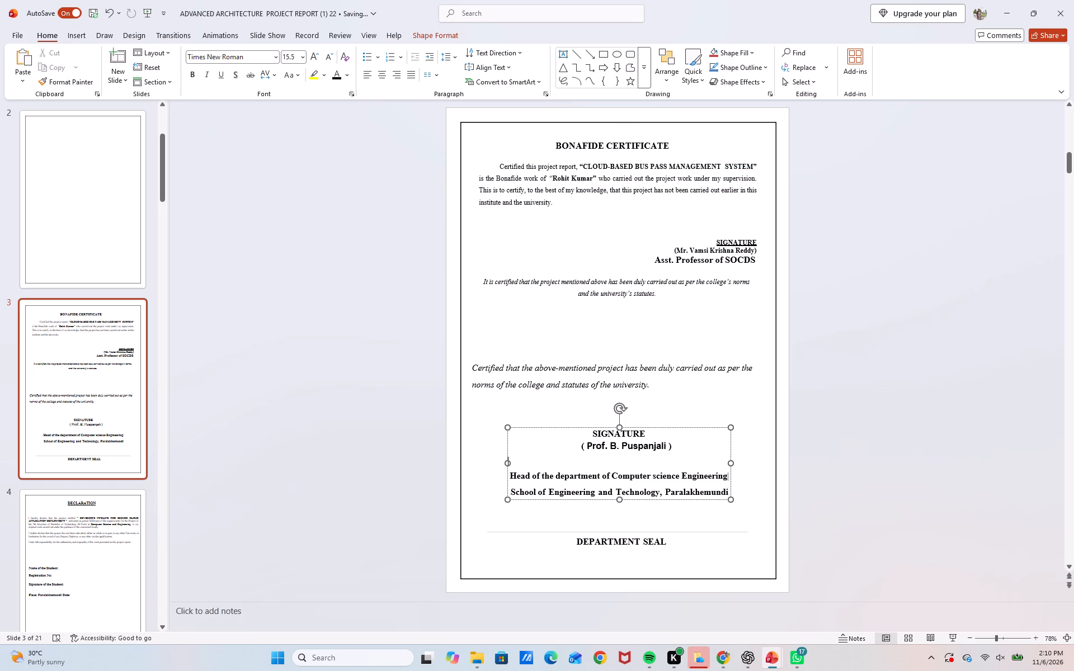
{"action": "key", "text": "BackSpace"}
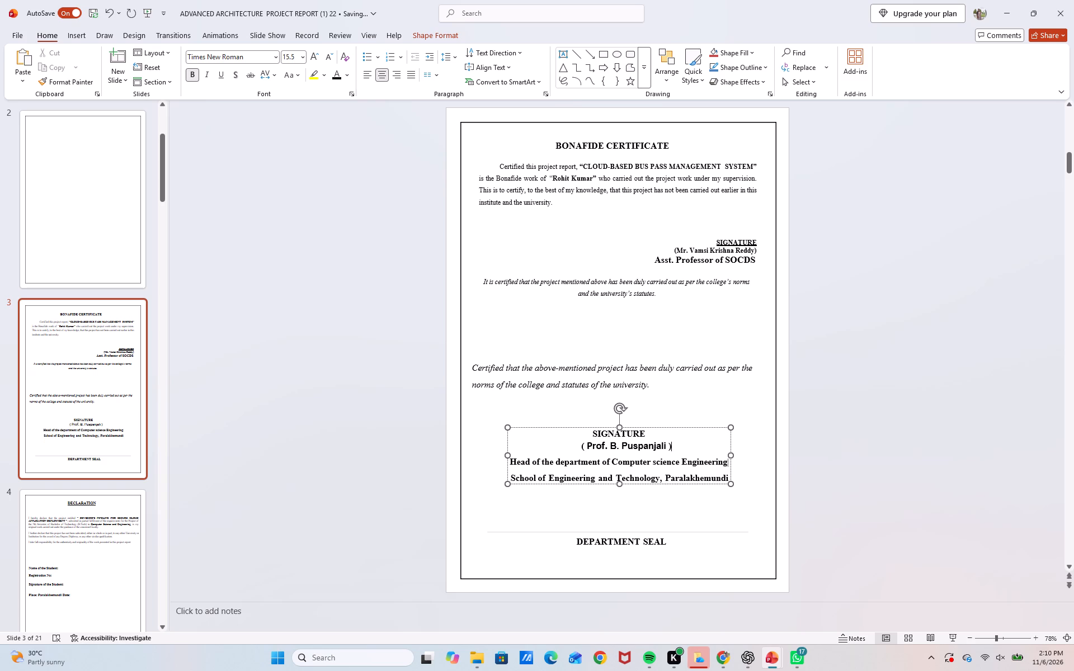
{"action": "left_click", "coordinate": [660, 429]}
{"action": "key", "text": "BackSpace"}
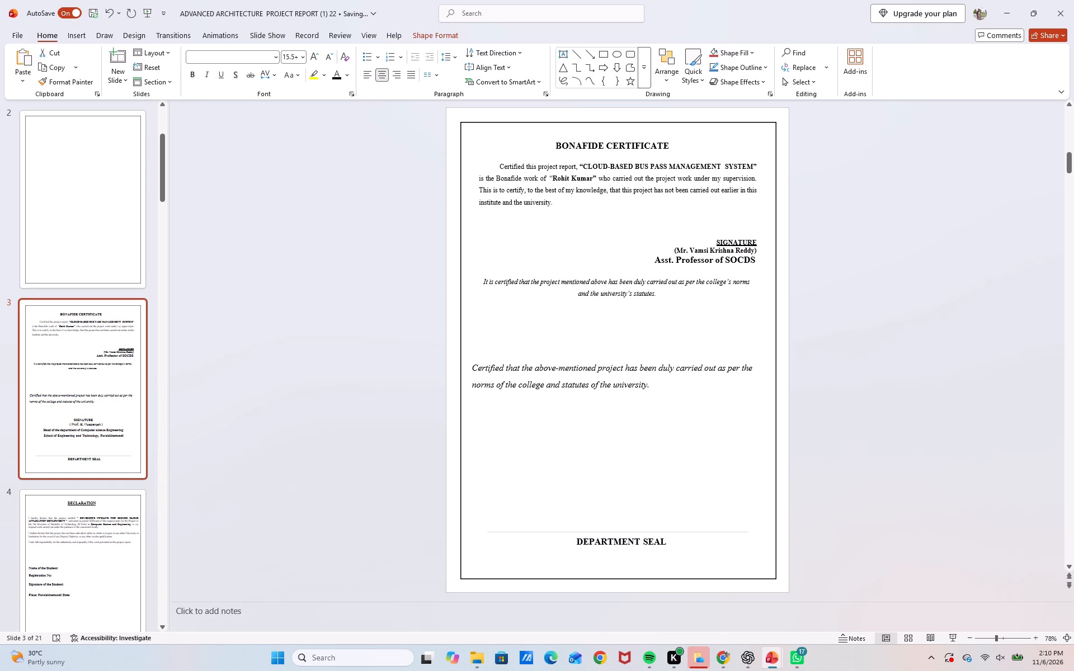
{"action": "key", "text": "ctrl+v"}
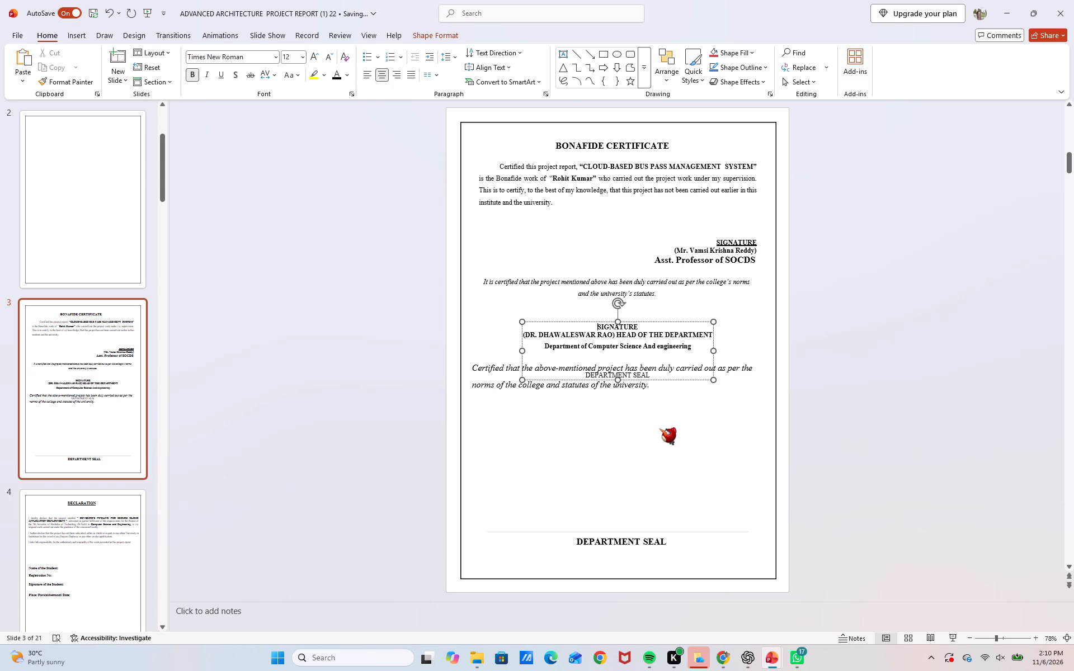
{"action": "left_click_drag", "start_coordinate": [585, 318], "coordinate": [593, 372]}
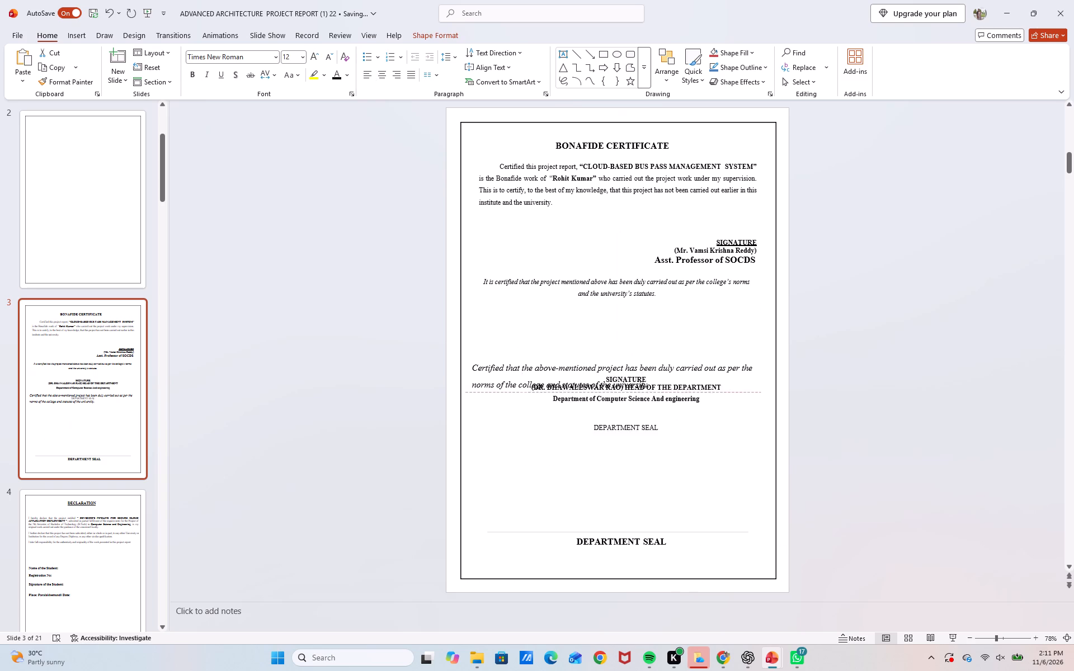
{"action": "left_click_drag", "start_coordinate": [593, 372], "coordinate": [586, 430]}
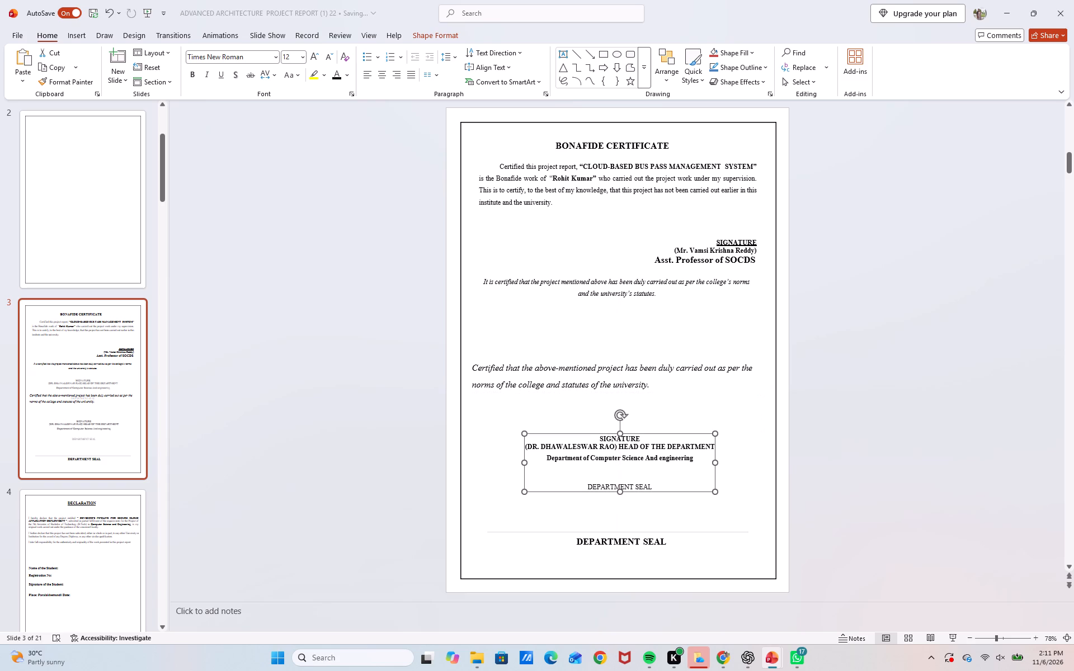
Delete the separate bold DEPARTMENT SEAL text box near the bottom of the certificate page.
{"action": "left_click", "coordinate": [615, 537]}
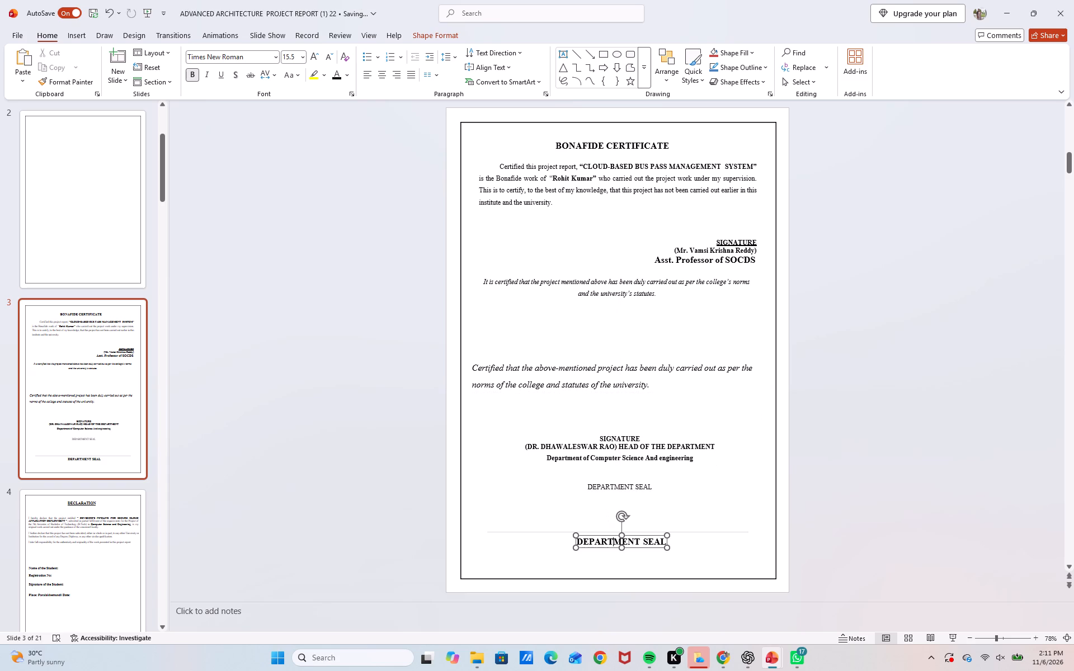
{"action": "key", "text": "BackSpace"}
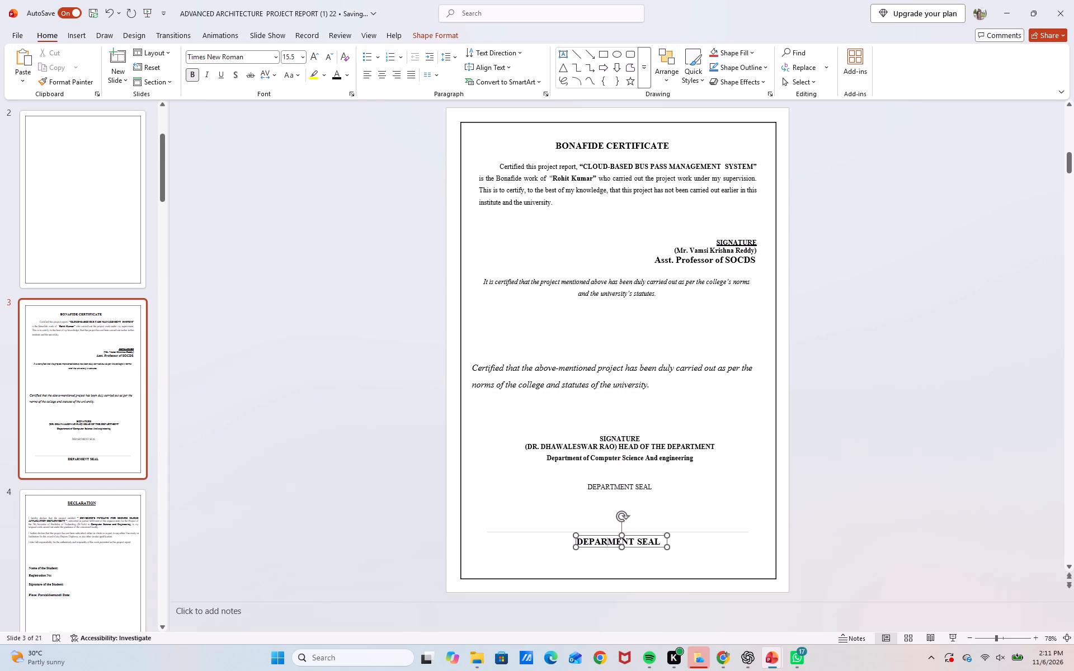
{"action": "left_click", "coordinate": [607, 537]}
{"action": "key", "text": "BackSpace"}
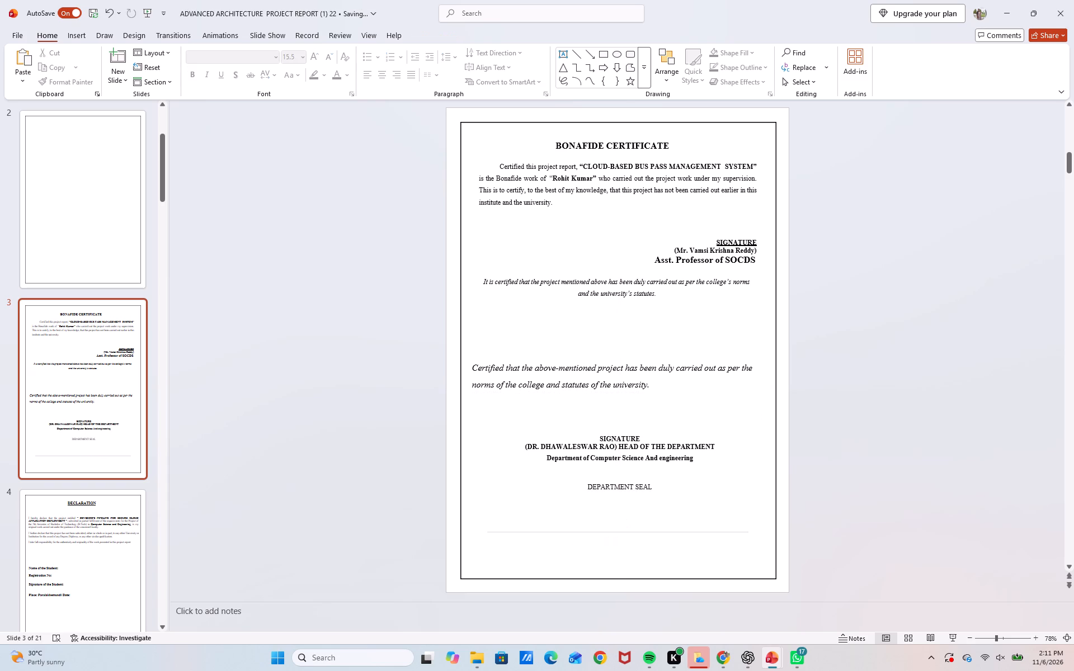
Delete the thin horizontal line near the bottom of the certificate page.
{"action": "double_click", "coordinate": [603, 533]}
{"action": "key", "text": "BackSpace"}
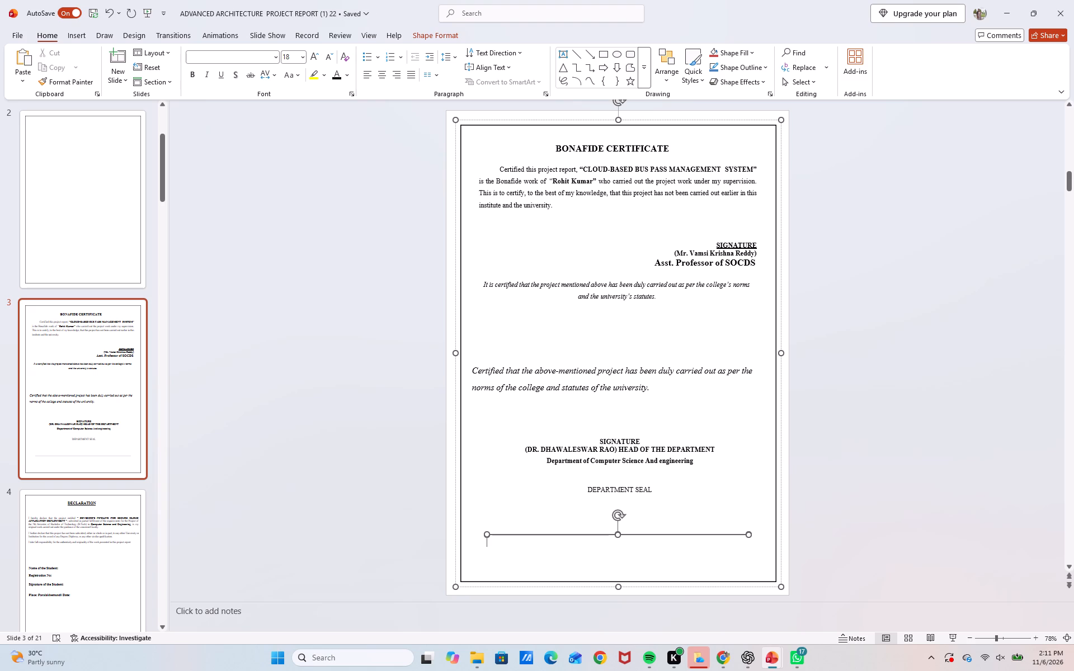
{"action": "key", "text": "BackSpace"}
{"action": "left_click", "coordinate": [603, 533]}
{"action": "left_click_drag", "start_coordinate": [634, 535], "coordinate": [652, 527]}
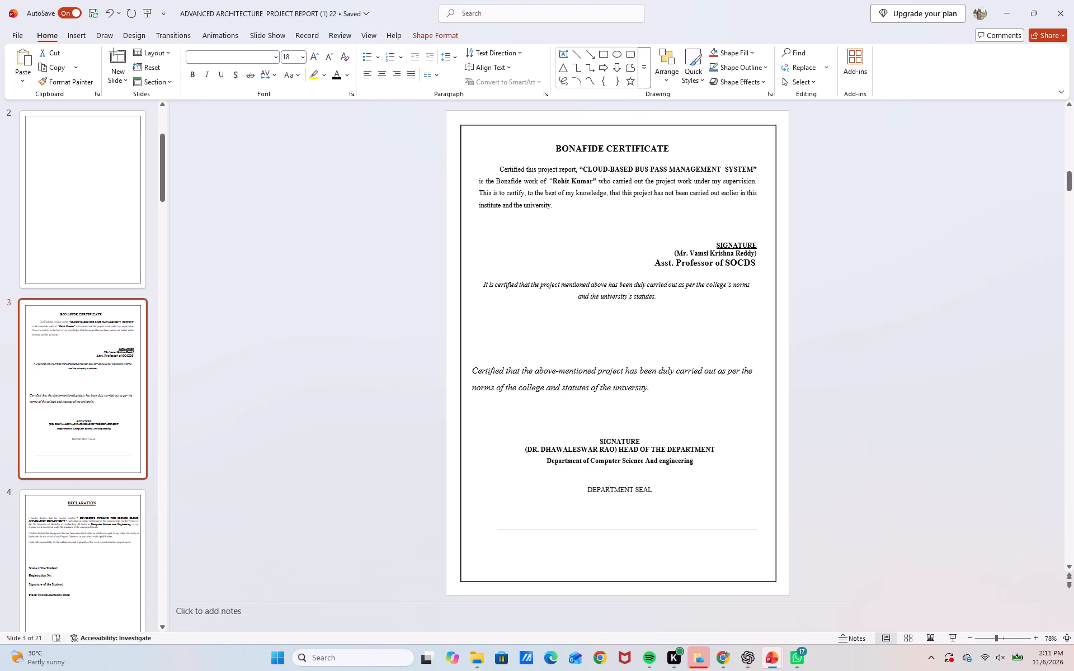
{"action": "left_click_drag", "start_coordinate": [652, 527], "coordinate": [653, 526]}
{"action": "key", "text": "BackSpace"}
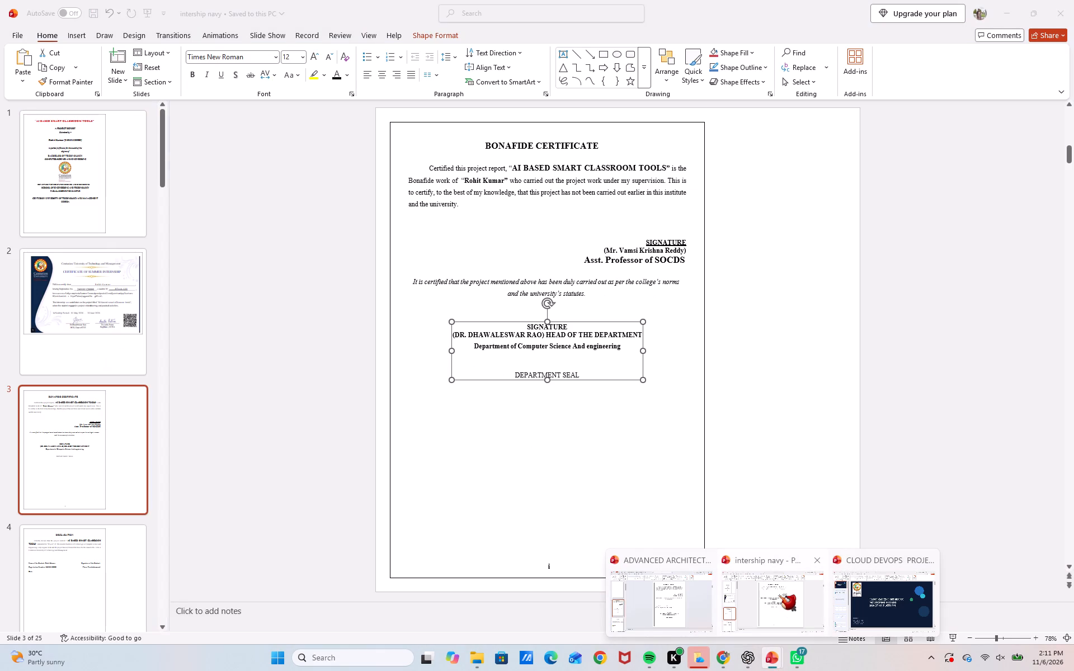
Compare the statement and signature blocks on slide 3 with the bonafide certificate in the intership navy presentation.
{"action": "left_click", "coordinate": [691, 615]}
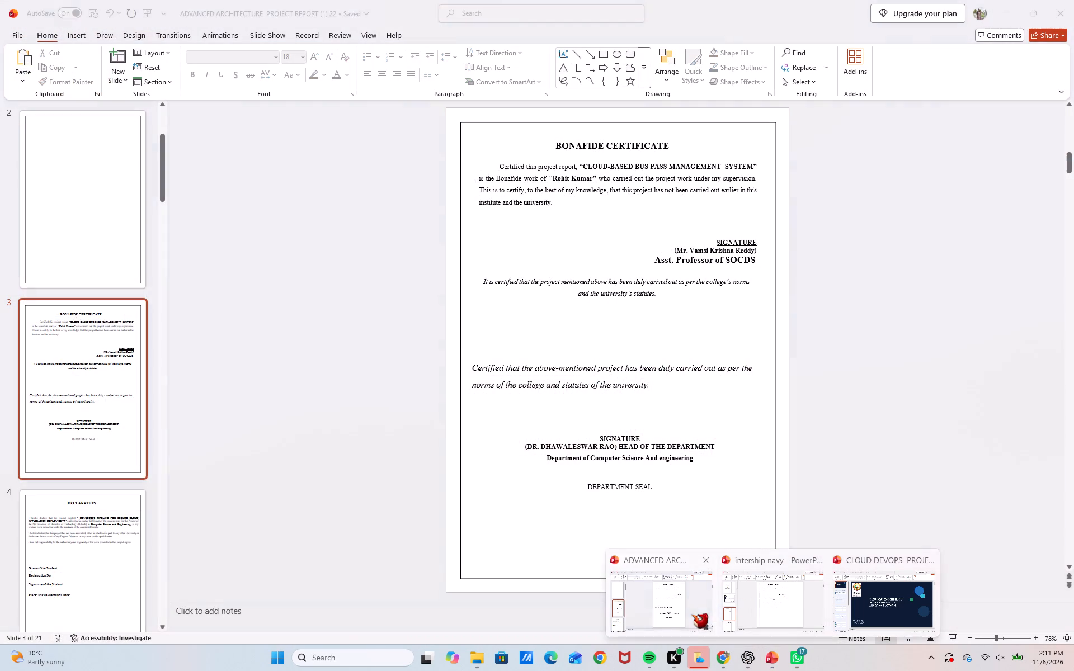
{"action": "left_click", "coordinate": [637, 402]}
{"action": "left_click", "coordinate": [622, 382]}
{"action": "left_click", "coordinate": [624, 433]}
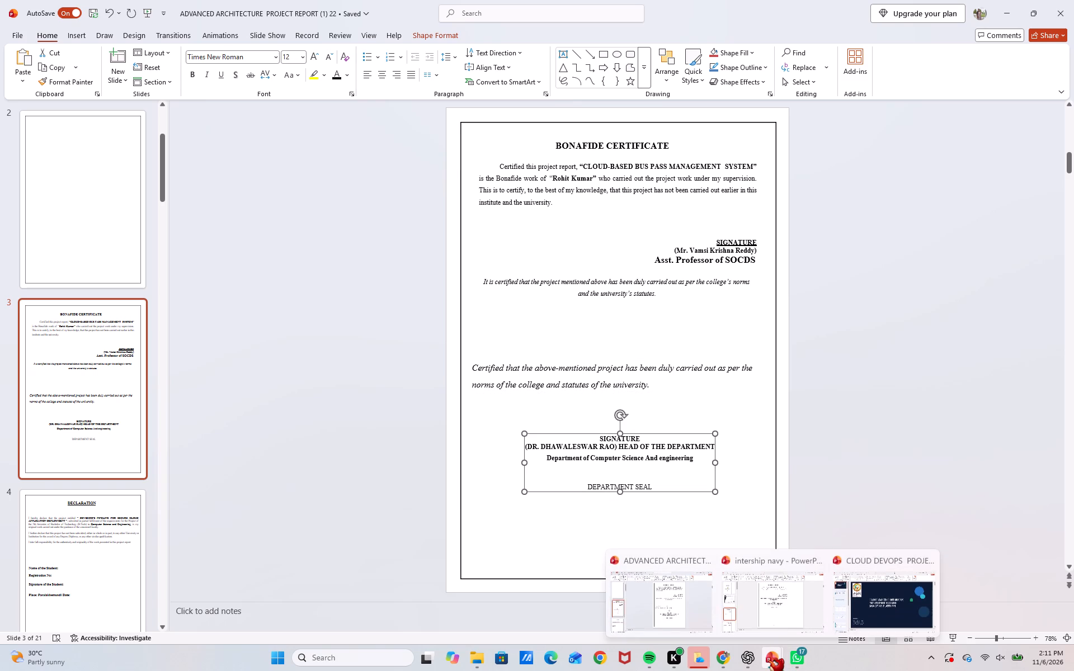
{"action": "left_click", "coordinate": [786, 603]}
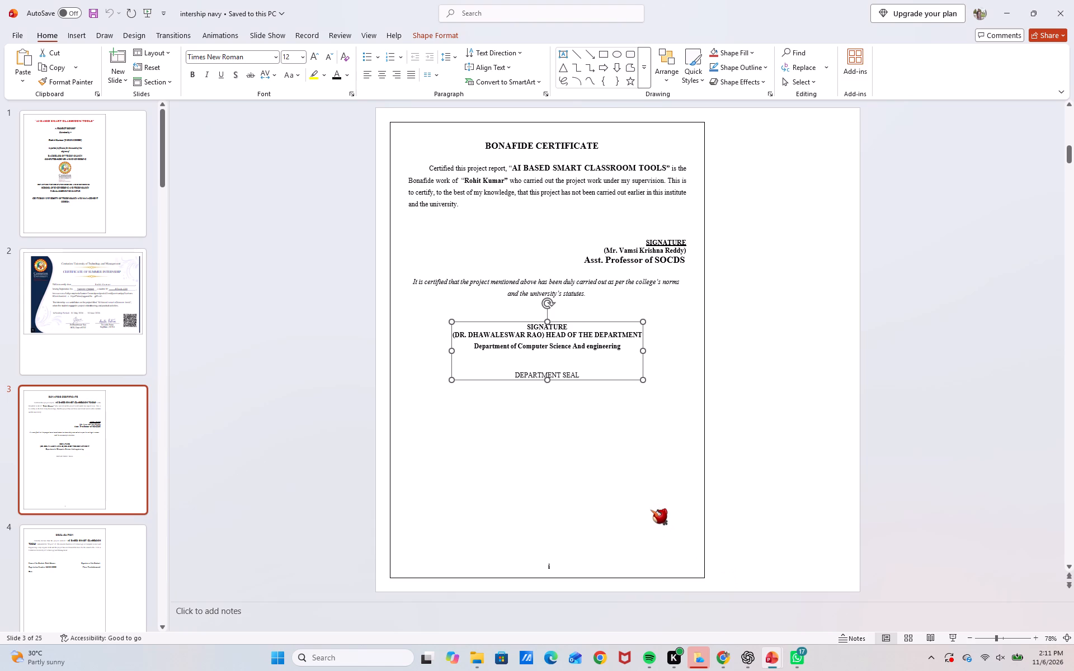
{"action": "left_click", "coordinate": [596, 295]}
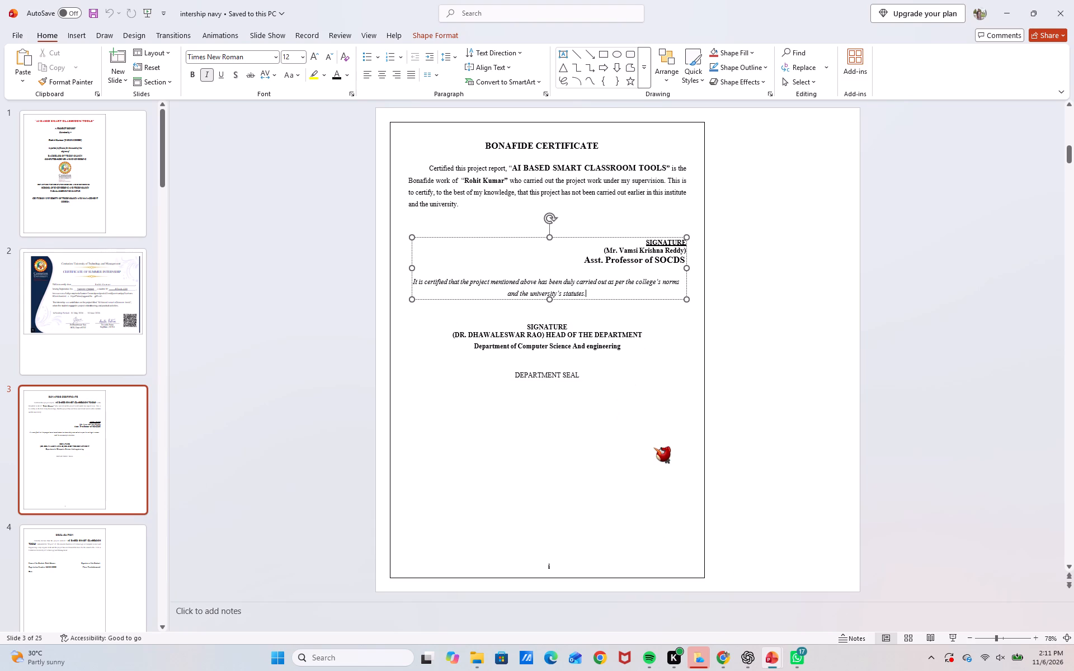
{"action": "left_click", "coordinate": [609, 362]}
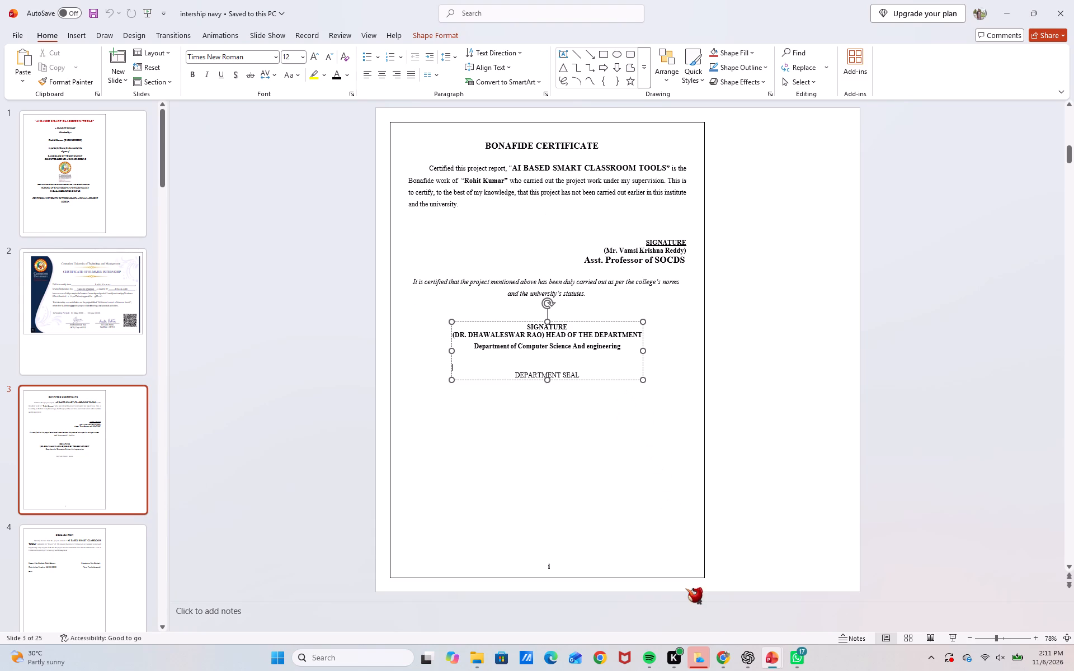
{"action": "left_click", "coordinate": [684, 607]}
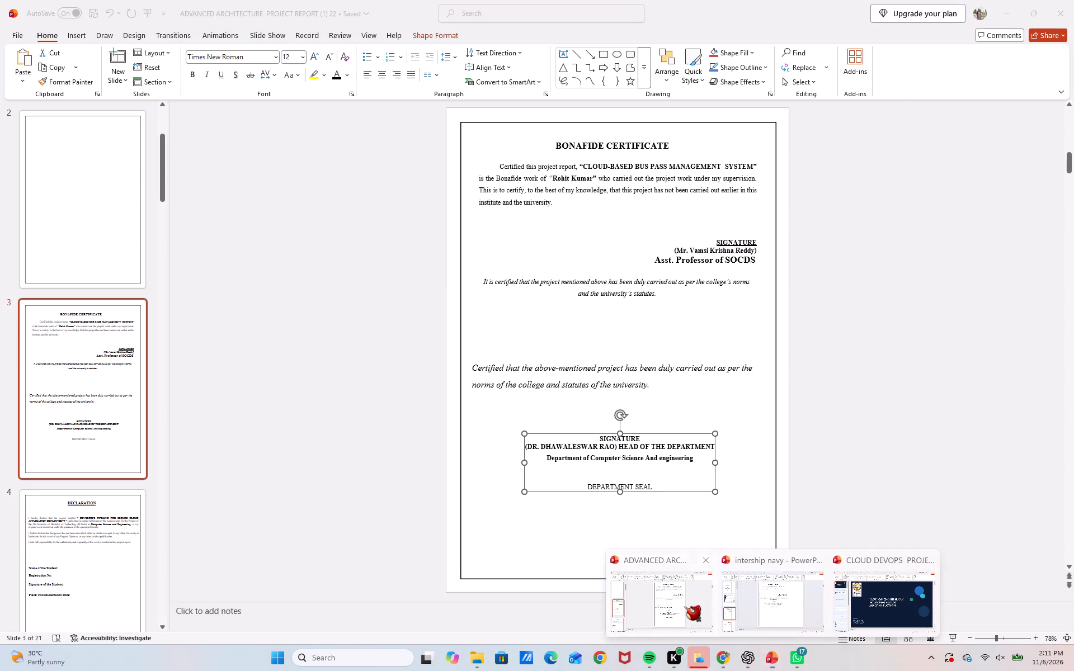
Delete the old "Certified that the above-mentioned project" statement text box from slide 3 of the ADVANCED ARCHITECTURE PROJECT REPORT.
{"action": "left_click", "coordinate": [576, 371]}
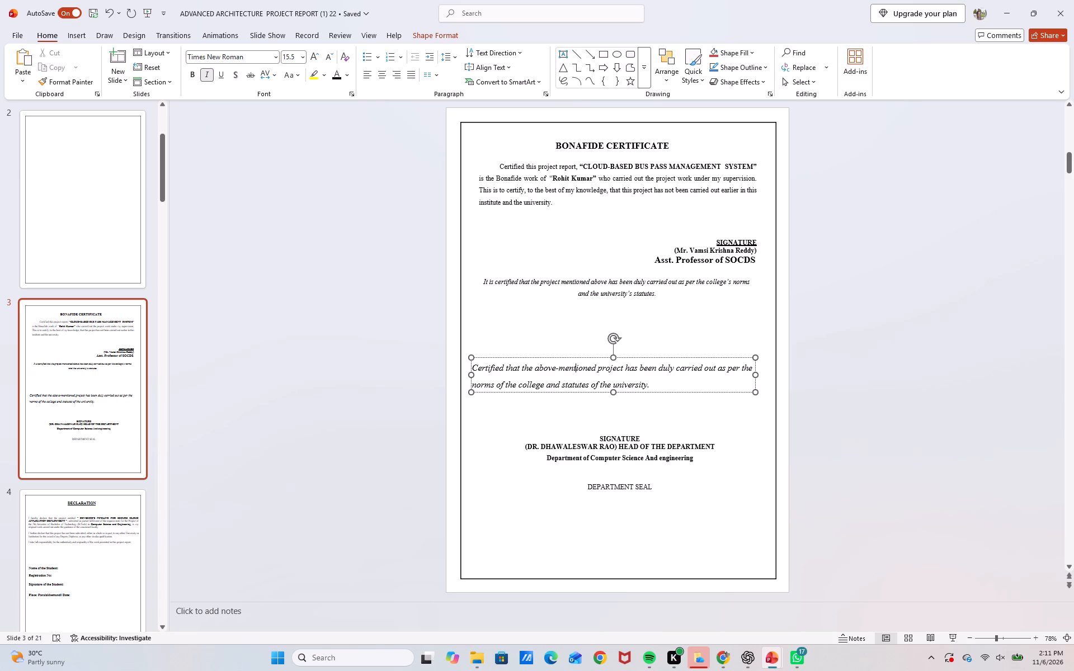
{"action": "left_click", "coordinate": [569, 358]}
{"action": "key", "text": "BackSpace"}
Move the head-of-department signature block up into the gap left by the deleted statement.
{"action": "left_click", "coordinate": [595, 434]}
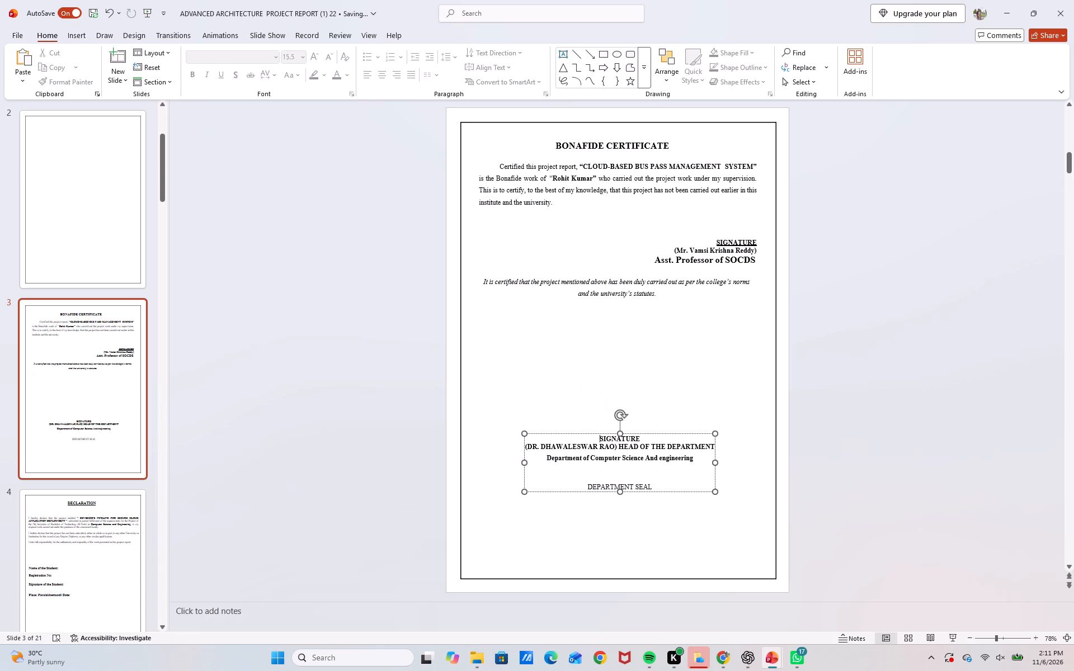
{"action": "left_click", "coordinate": [591, 432]}
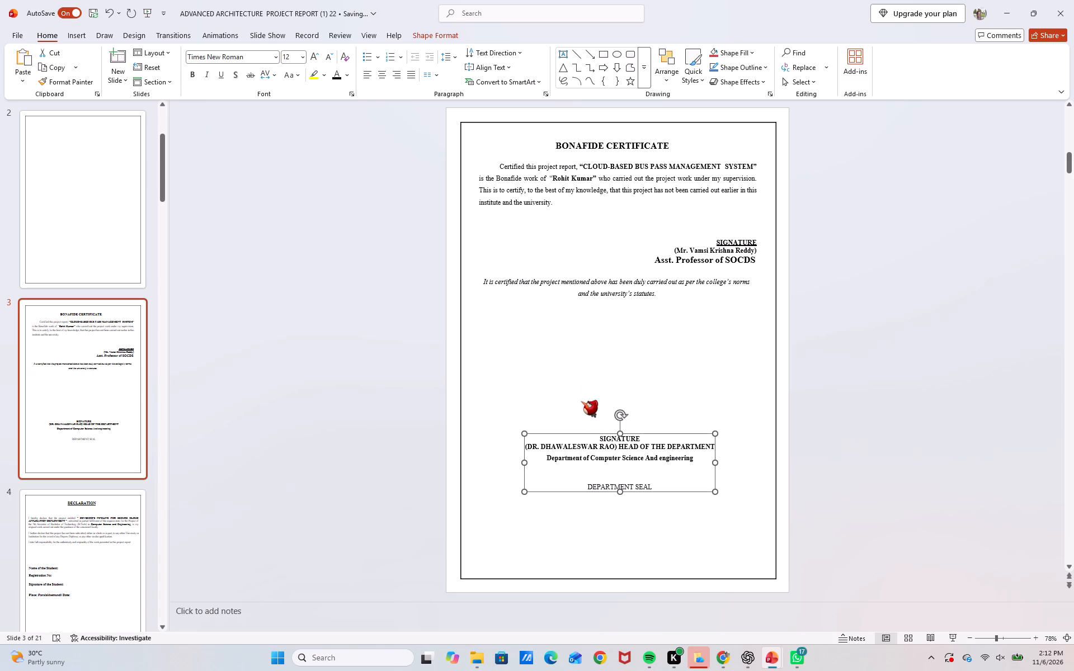
{"action": "left_click_drag", "start_coordinate": [586, 432], "coordinate": [581, 409]}
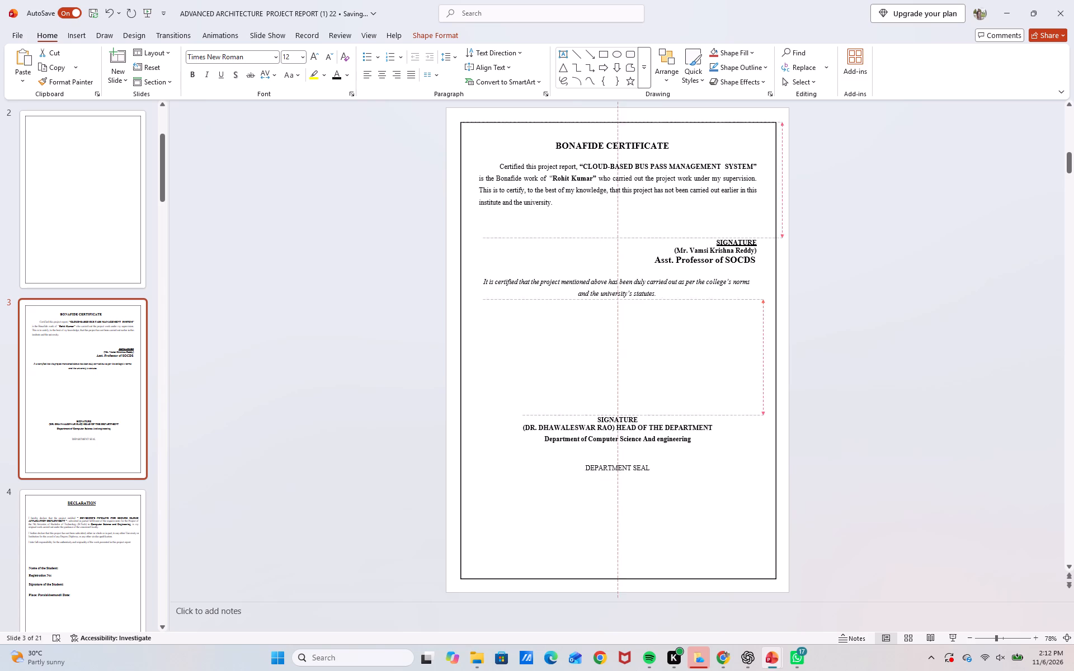
{"action": "left_click_drag", "start_coordinate": [581, 409], "coordinate": [579, 361]}
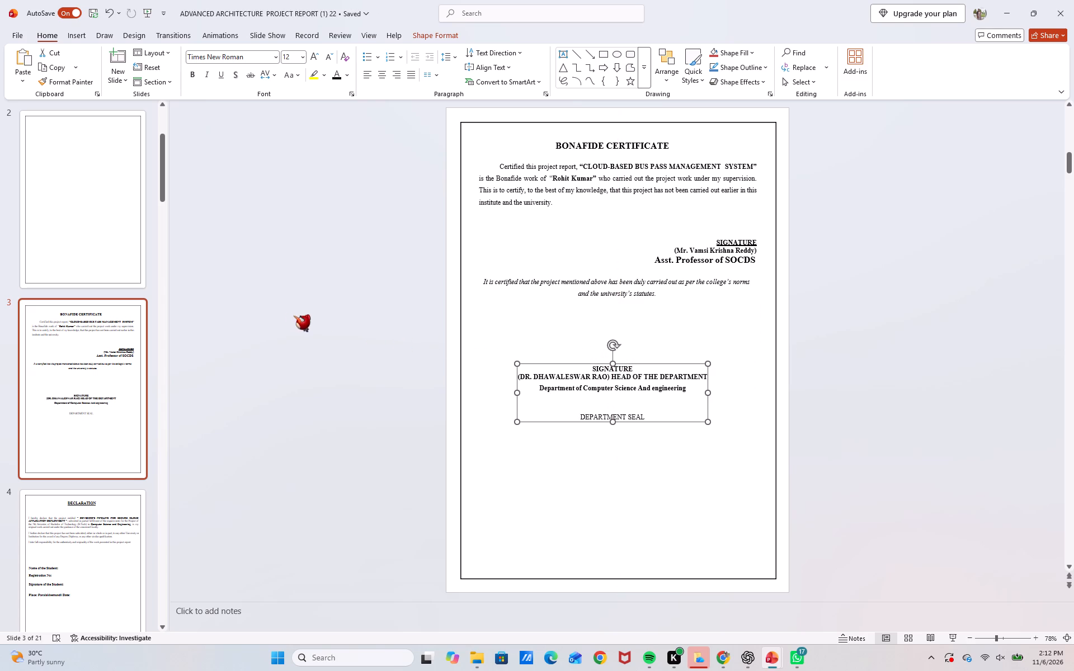
Review the report's cover page, the blank second page and the text blocks of the bonafide certificate.
{"action": "scroll", "coordinate": [132, 319], "scroll_direction": "up", "scroll_amount": 6}
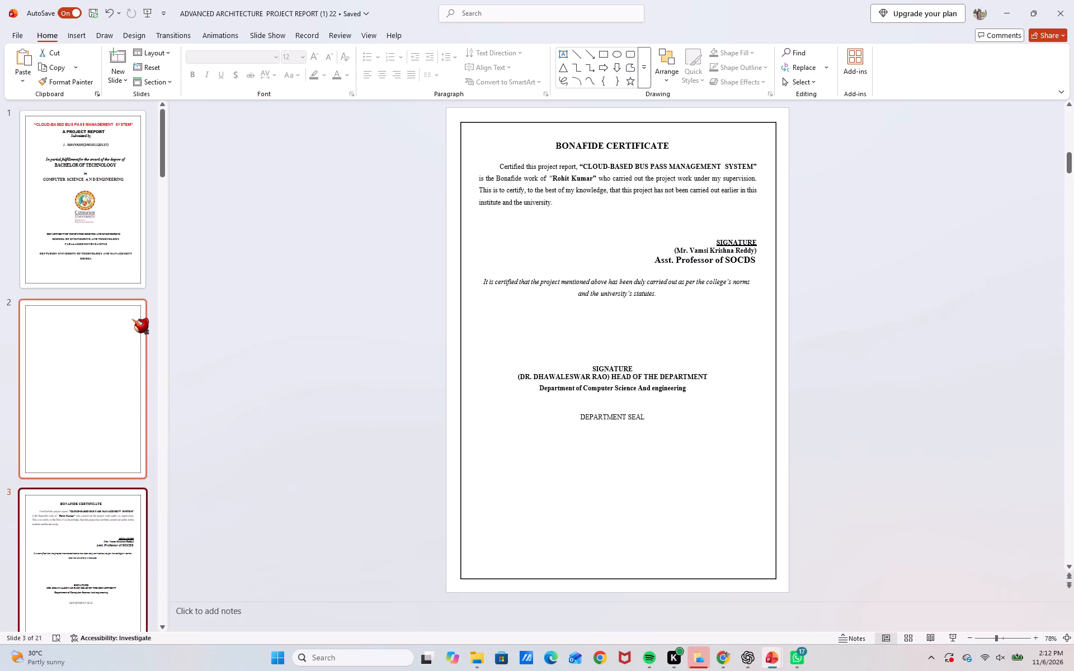
{"action": "left_click", "coordinate": [100, 253]}
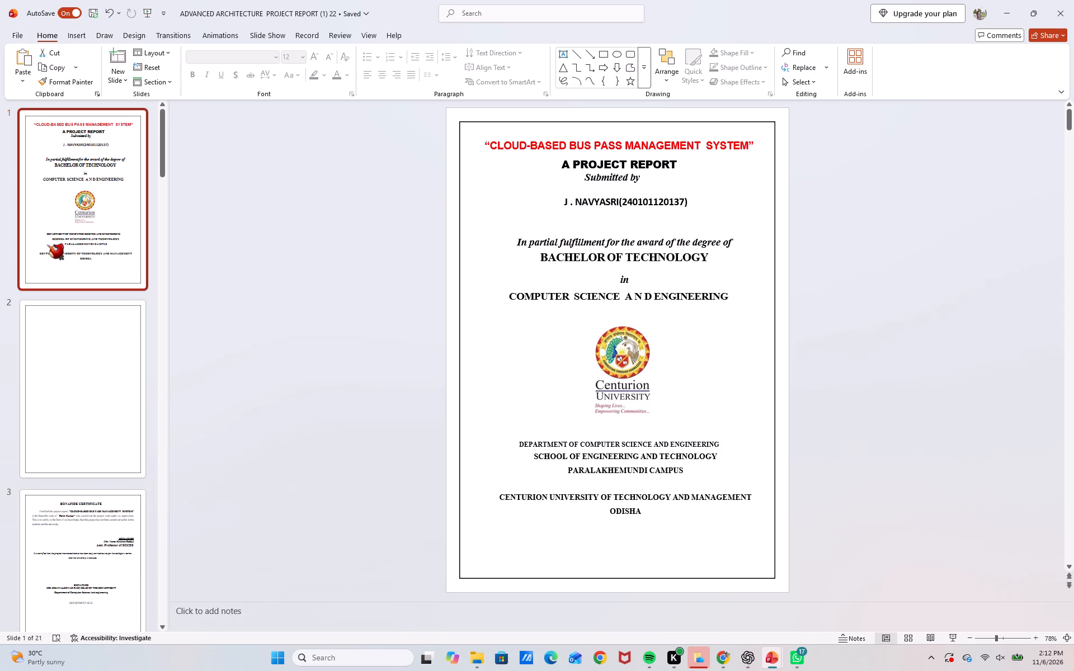
{"action": "left_click", "coordinate": [63, 364]}
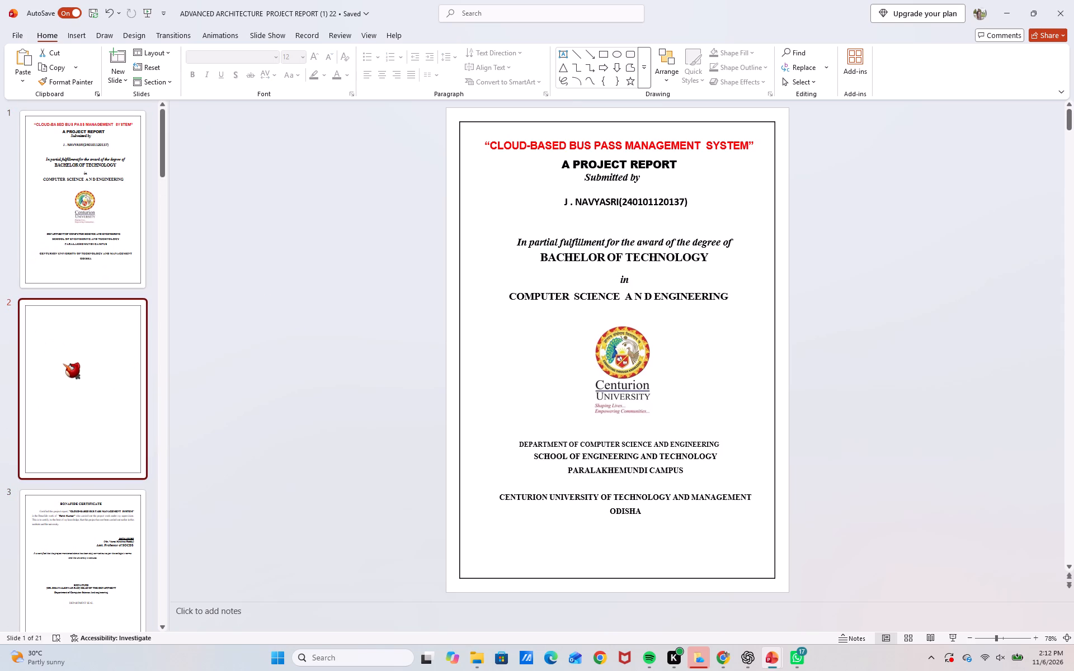
{"action": "left_click", "coordinate": [64, 541]}
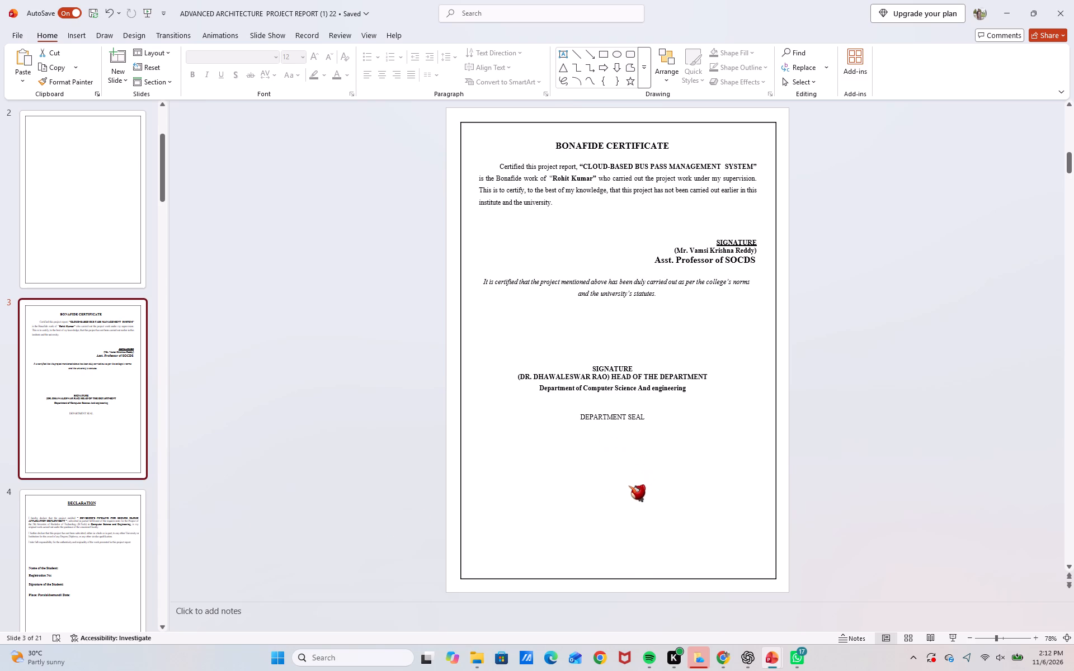
{"action": "left_click", "coordinate": [619, 310]}
{"action": "left_click", "coordinate": [616, 293]}
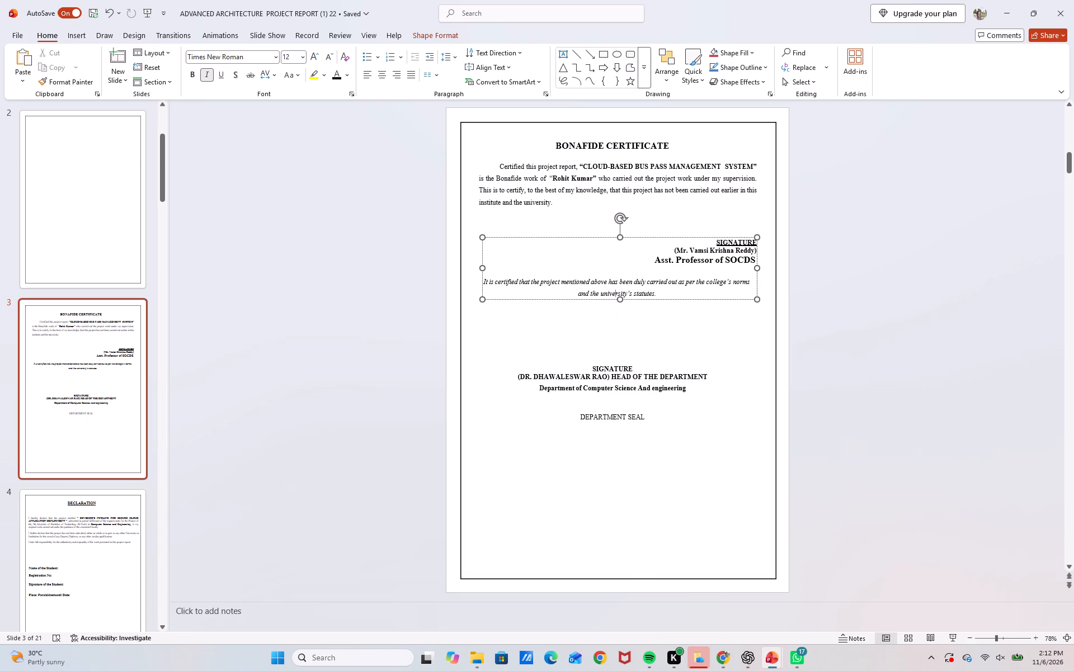
{"action": "left_click", "coordinate": [652, 398]}
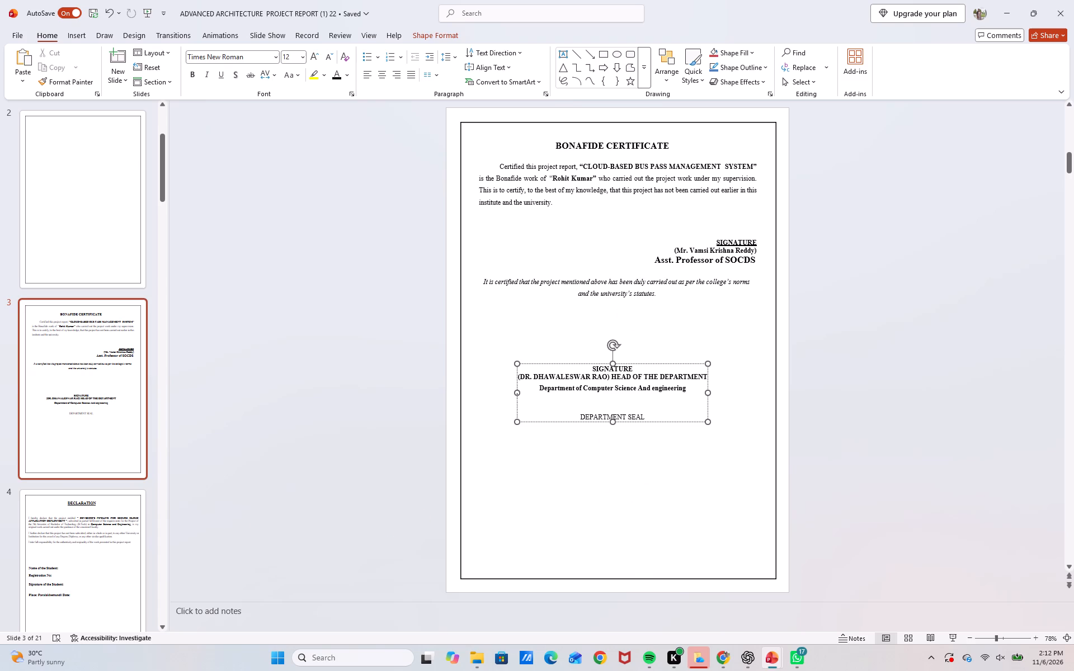
Copy the declaration text box, including its heading, from slide 4 of the intership navy presentation.
{"action": "left_click", "coordinate": [97, 546]}
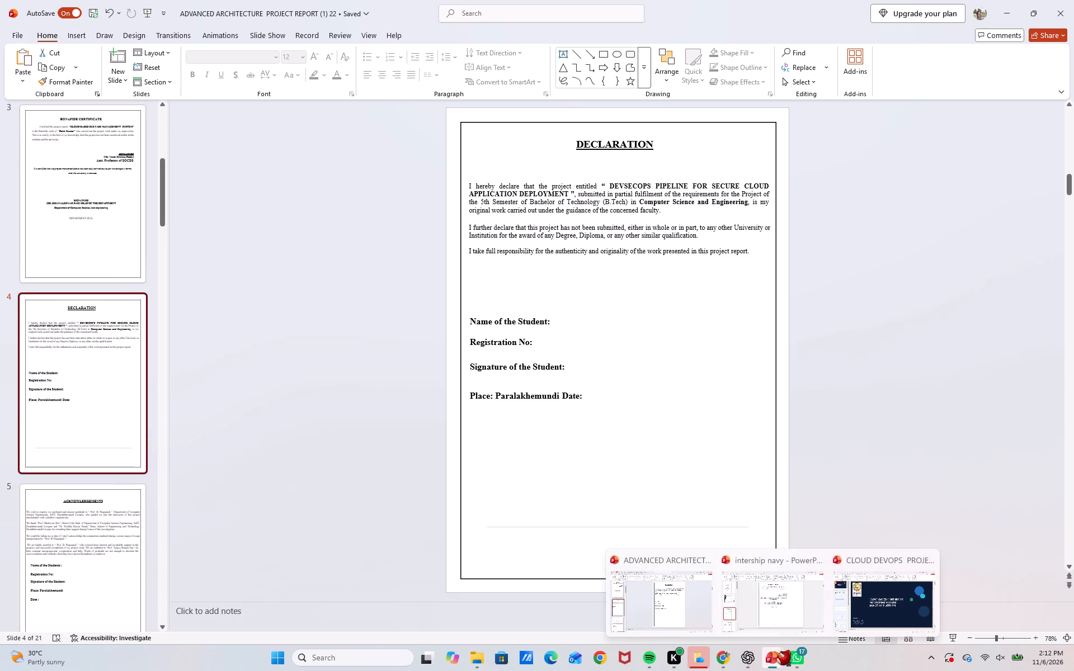
{"action": "left_click", "coordinate": [781, 625]}
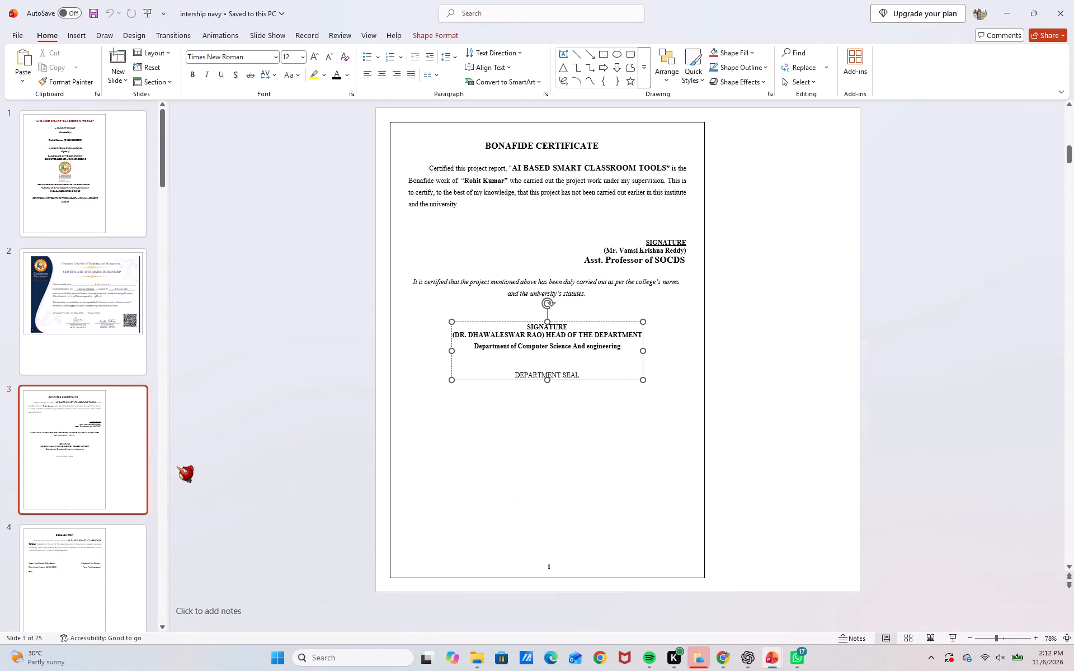
{"action": "left_click", "coordinate": [94, 557]}
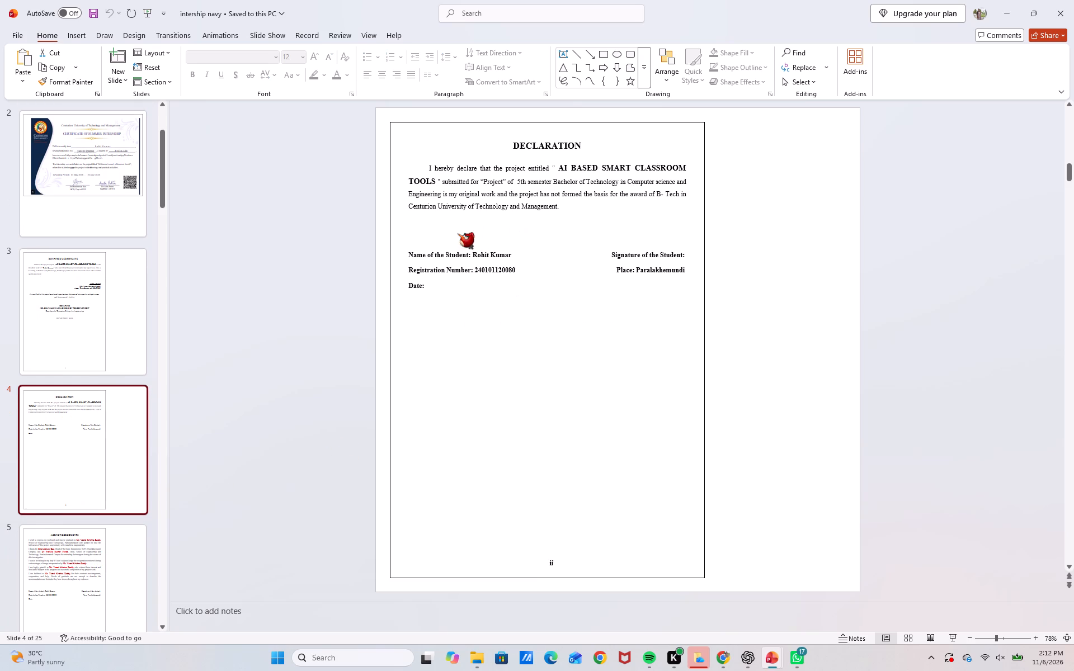
{"action": "left_click", "coordinate": [97, 346]}
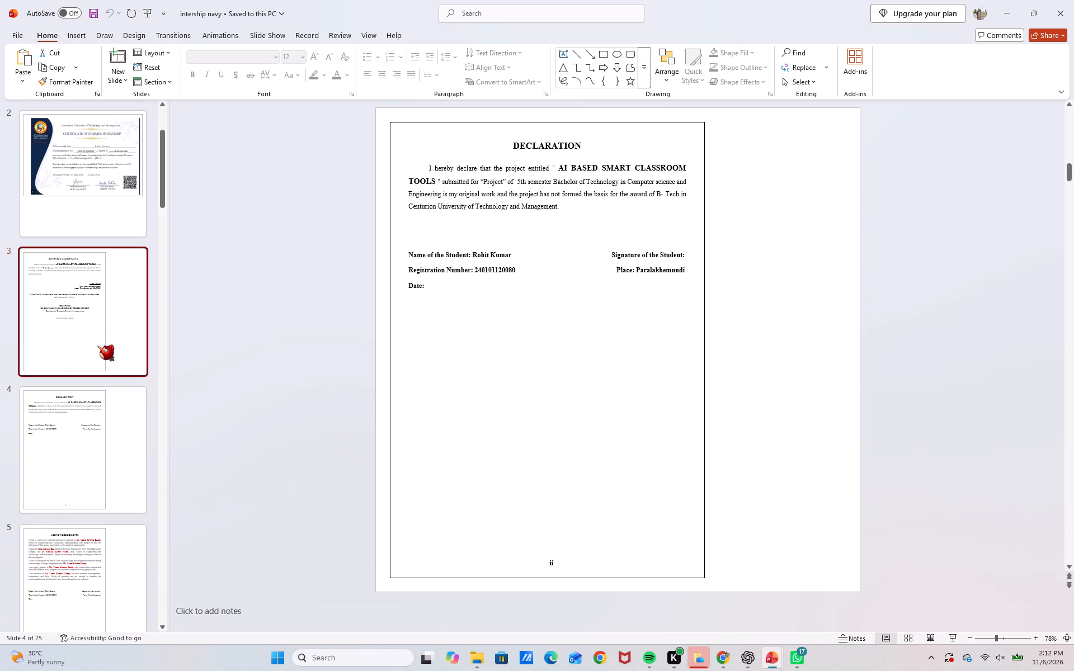
{"action": "left_click", "coordinate": [97, 430]}
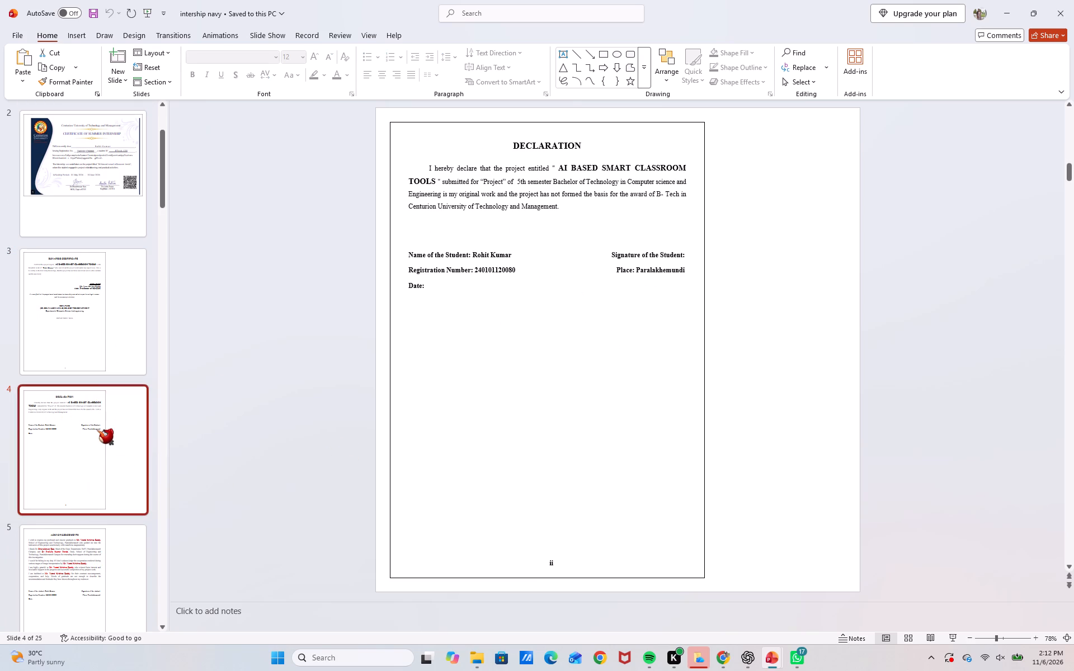
{"action": "left_click", "coordinate": [563, 171]}
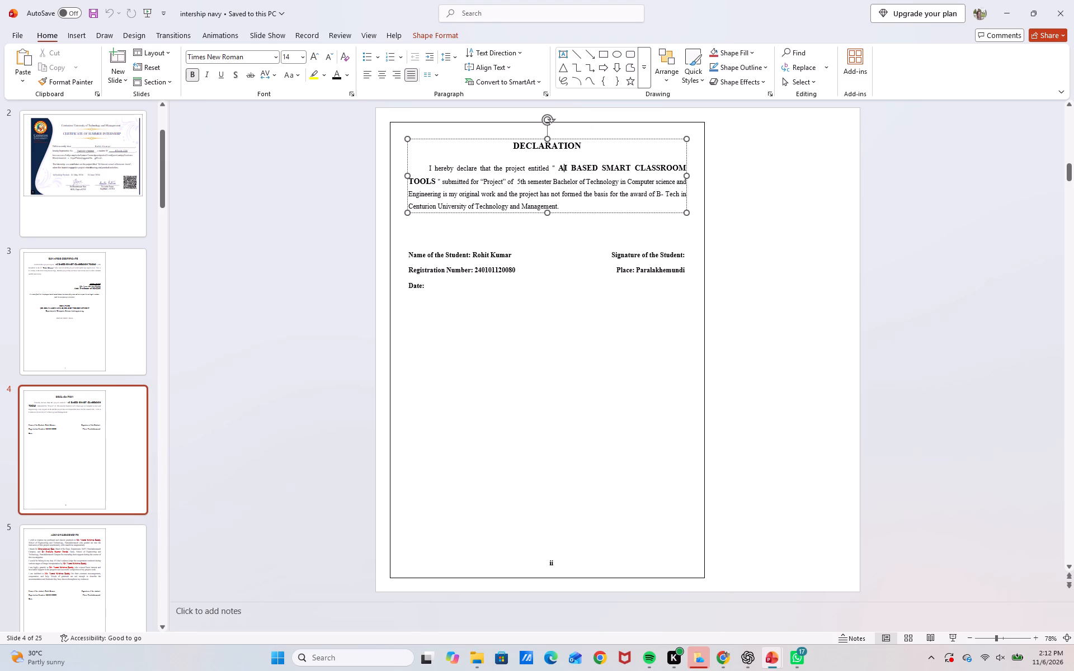
{"action": "left_click", "coordinate": [588, 139]}
{"action": "key", "text": "ctrl+c"}
{"action": "left_click", "coordinate": [696, 617]}
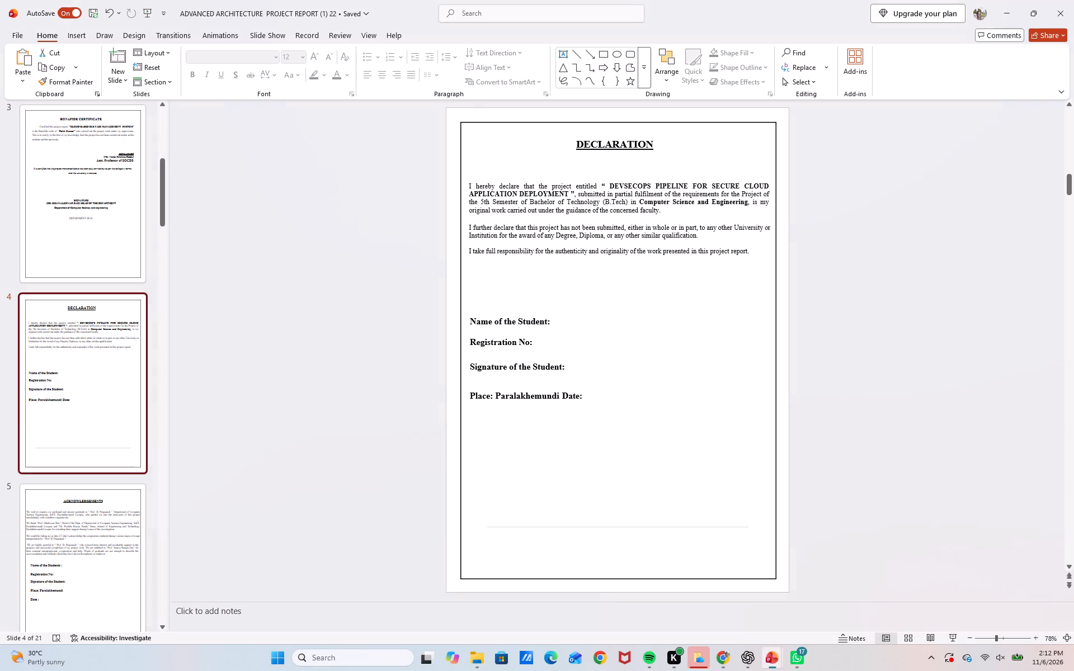
{"action": "left_click", "coordinate": [560, 189]}
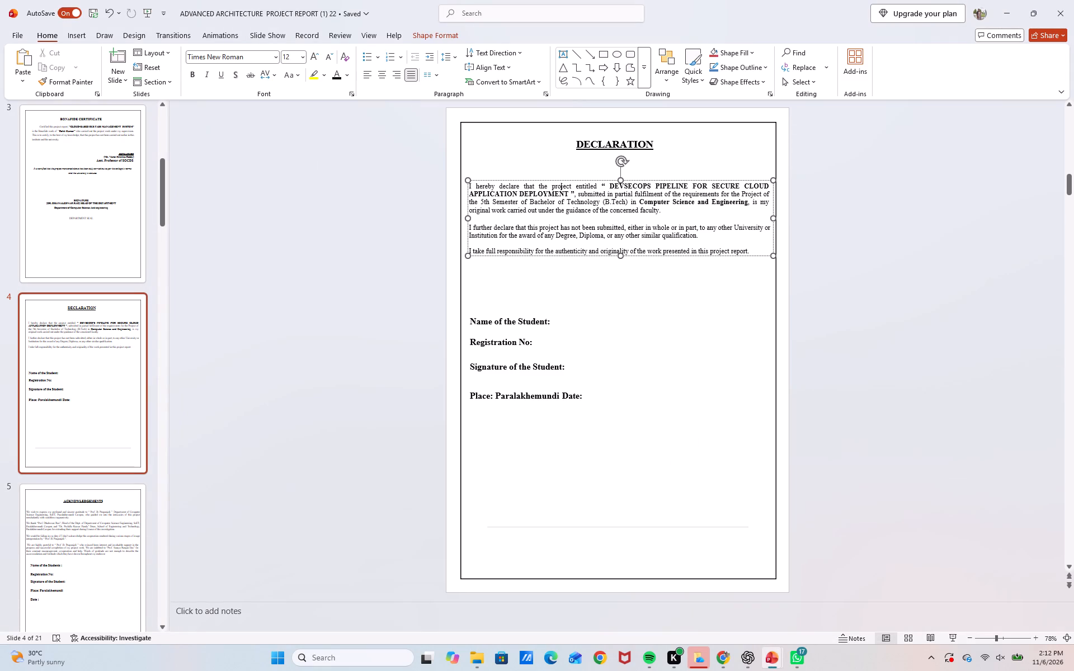
{"action": "left_click", "coordinate": [560, 180]}
{"action": "key", "text": "BackSpace"}
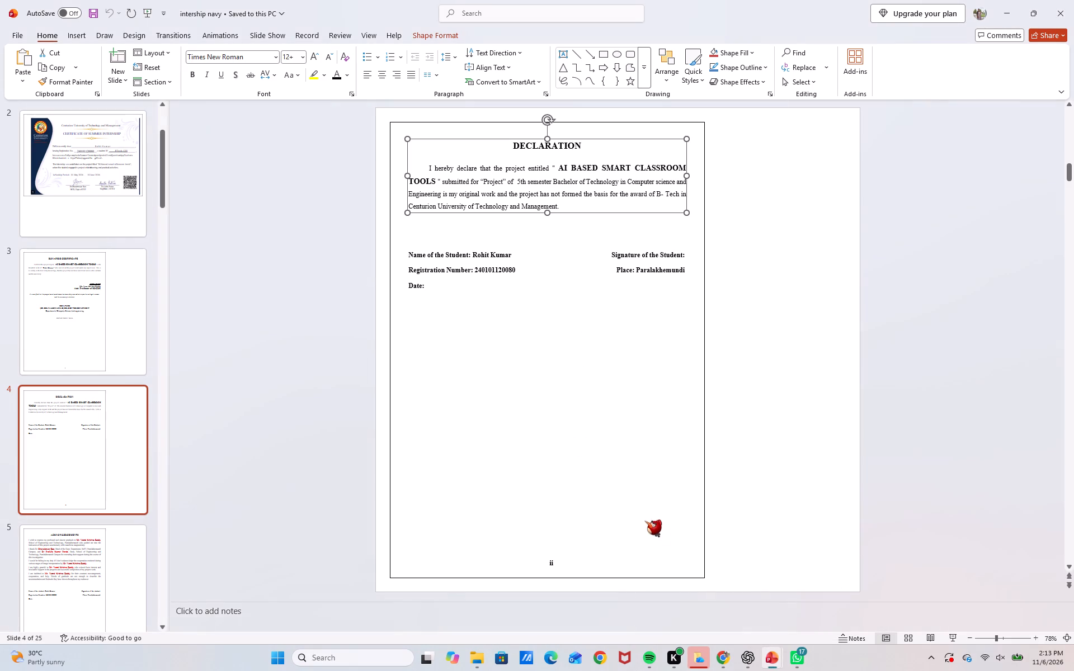
{"action": "left_click", "coordinate": [448, 265]}
{"action": "left_click", "coordinate": [452, 293]}
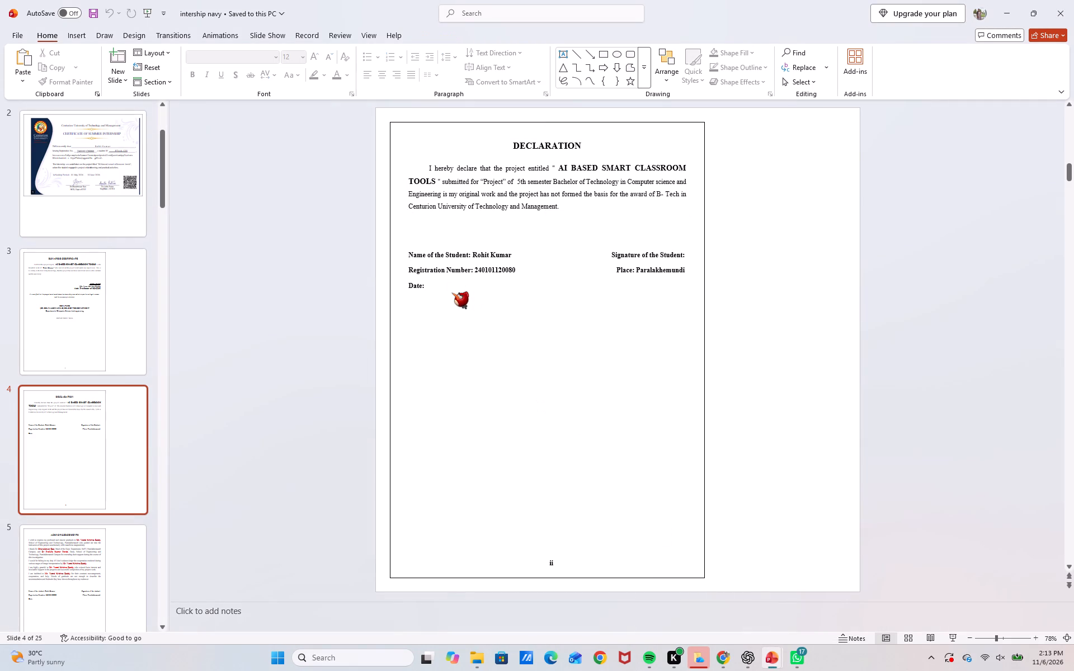
{"action": "left_click", "coordinate": [445, 262]}
{"action": "left_click", "coordinate": [441, 251]}
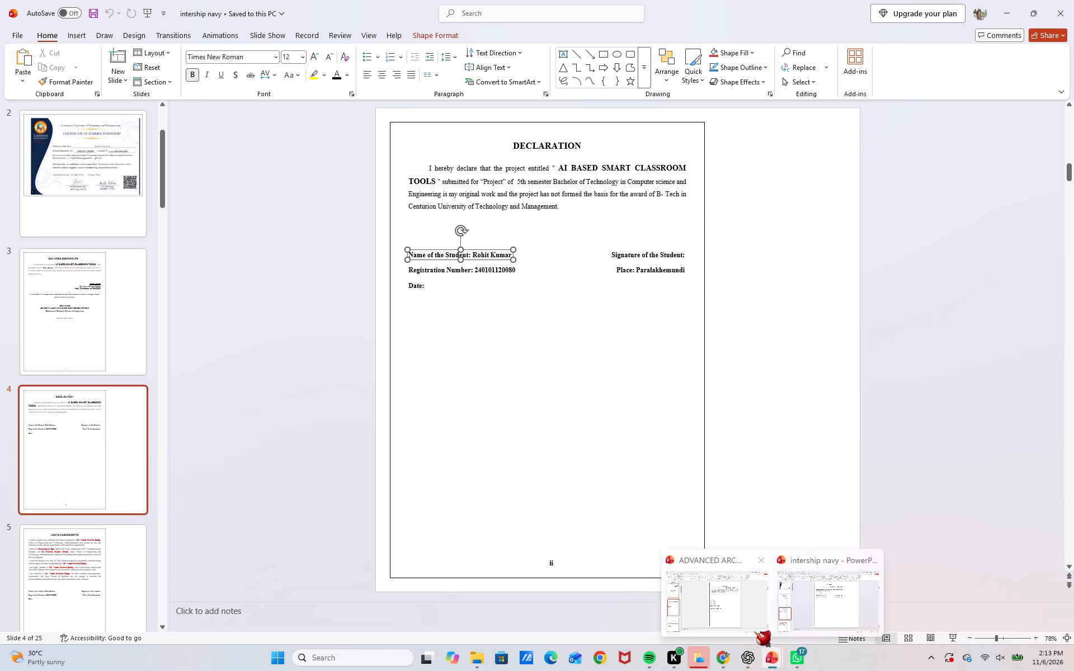
Widen the student details box on the report's declaration page, keeping "Signature of the Student:" on its own line.
{"action": "left_click", "coordinate": [740, 623]}
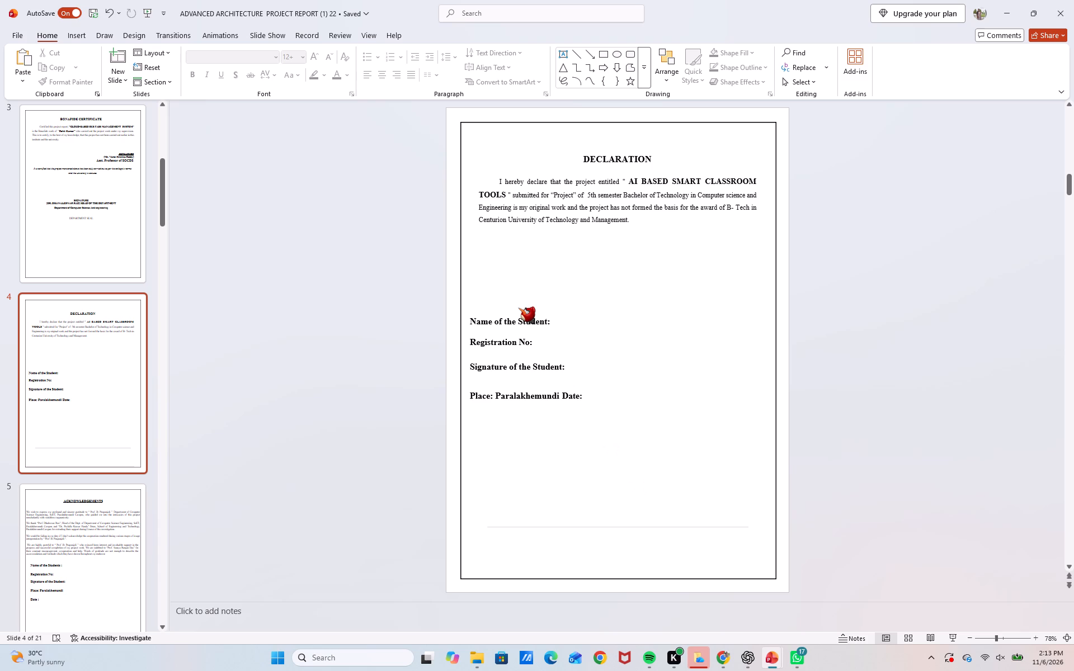
{"action": "left_click", "coordinate": [568, 324]}
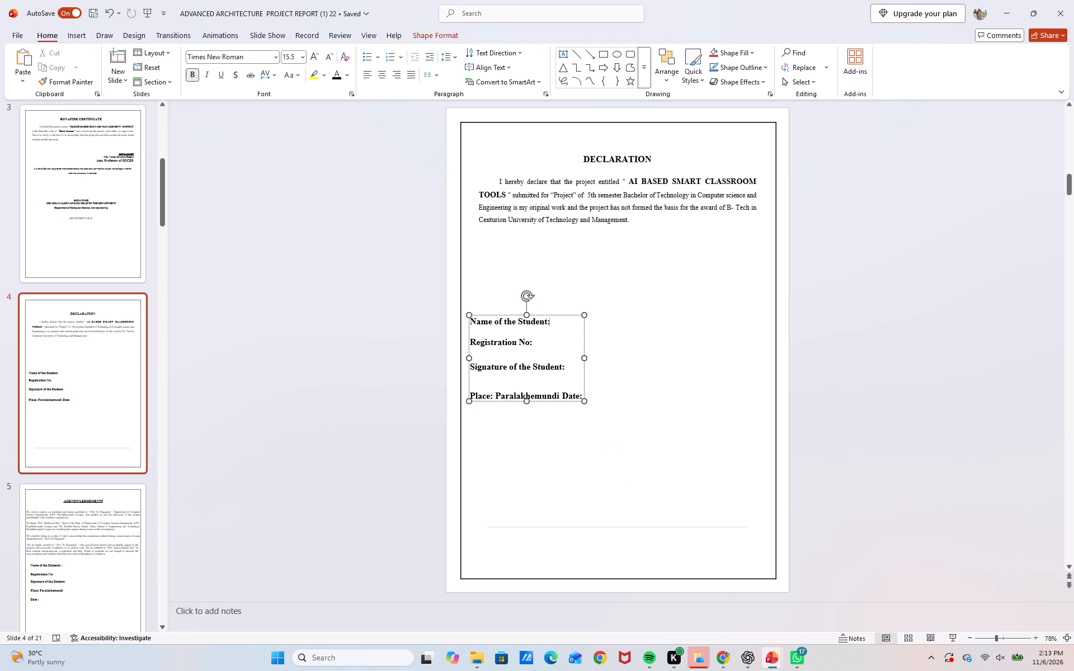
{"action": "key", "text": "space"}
{"action": "left_click_drag", "start_coordinate": [587, 360], "coordinate": [610, 361]}
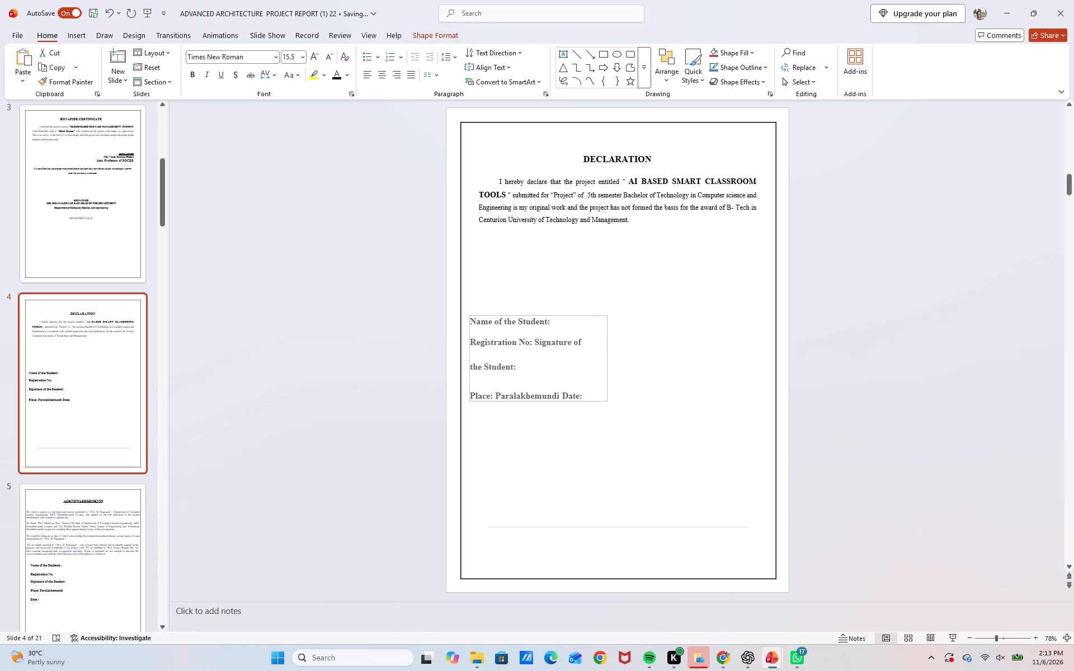
{"action": "left_click_drag", "start_coordinate": [610, 361], "coordinate": [643, 365]}
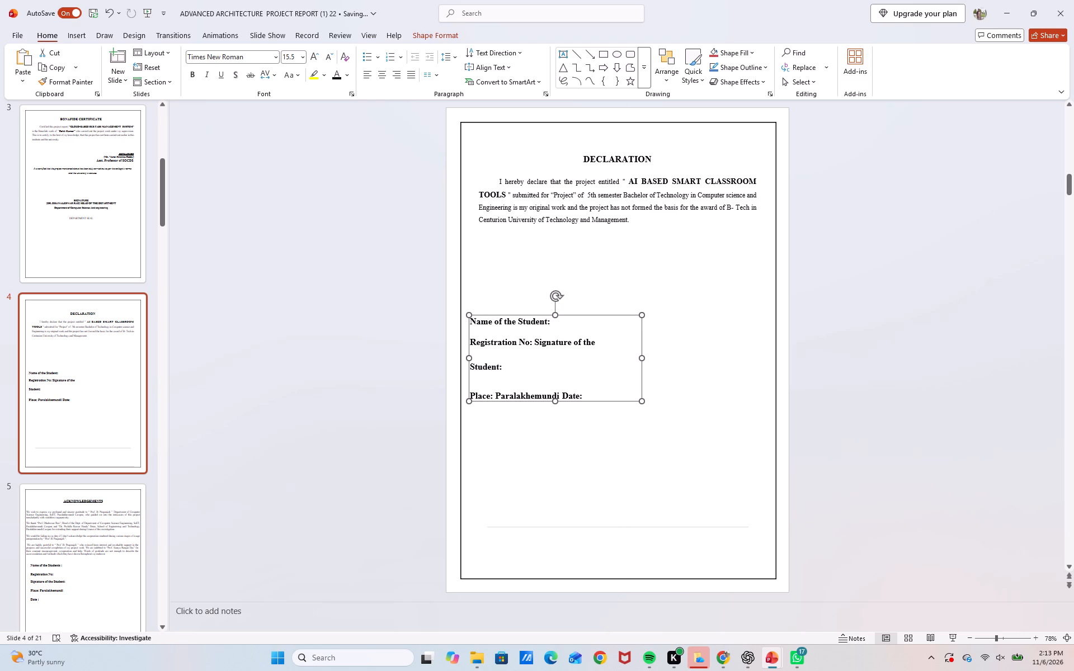
{"action": "left_click", "coordinate": [536, 342]}
{"action": "key", "text": "Return"}
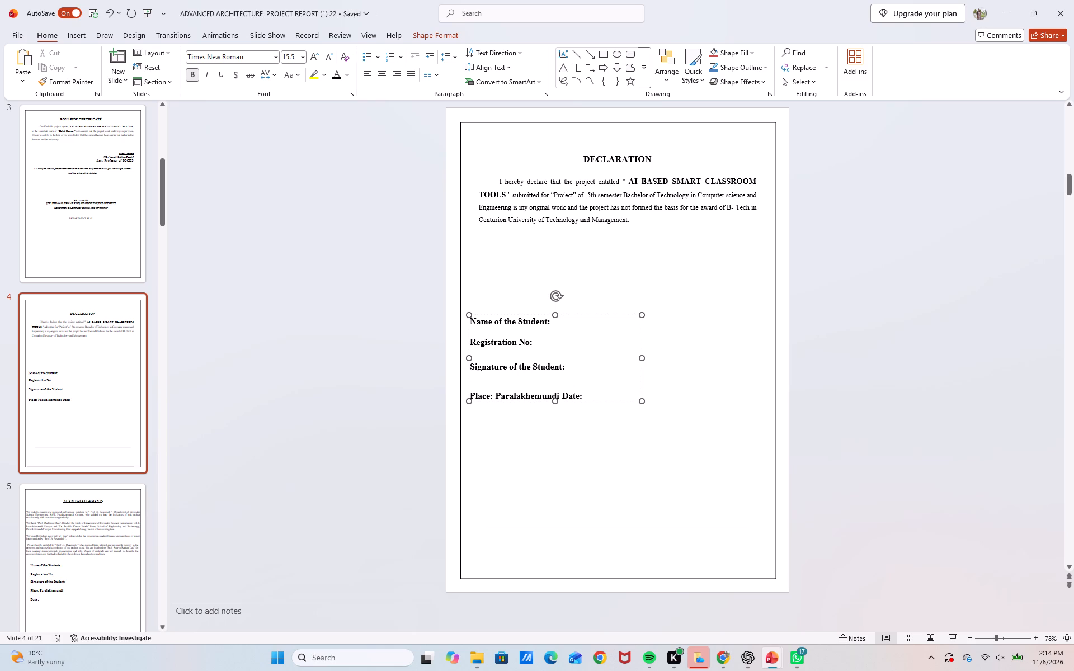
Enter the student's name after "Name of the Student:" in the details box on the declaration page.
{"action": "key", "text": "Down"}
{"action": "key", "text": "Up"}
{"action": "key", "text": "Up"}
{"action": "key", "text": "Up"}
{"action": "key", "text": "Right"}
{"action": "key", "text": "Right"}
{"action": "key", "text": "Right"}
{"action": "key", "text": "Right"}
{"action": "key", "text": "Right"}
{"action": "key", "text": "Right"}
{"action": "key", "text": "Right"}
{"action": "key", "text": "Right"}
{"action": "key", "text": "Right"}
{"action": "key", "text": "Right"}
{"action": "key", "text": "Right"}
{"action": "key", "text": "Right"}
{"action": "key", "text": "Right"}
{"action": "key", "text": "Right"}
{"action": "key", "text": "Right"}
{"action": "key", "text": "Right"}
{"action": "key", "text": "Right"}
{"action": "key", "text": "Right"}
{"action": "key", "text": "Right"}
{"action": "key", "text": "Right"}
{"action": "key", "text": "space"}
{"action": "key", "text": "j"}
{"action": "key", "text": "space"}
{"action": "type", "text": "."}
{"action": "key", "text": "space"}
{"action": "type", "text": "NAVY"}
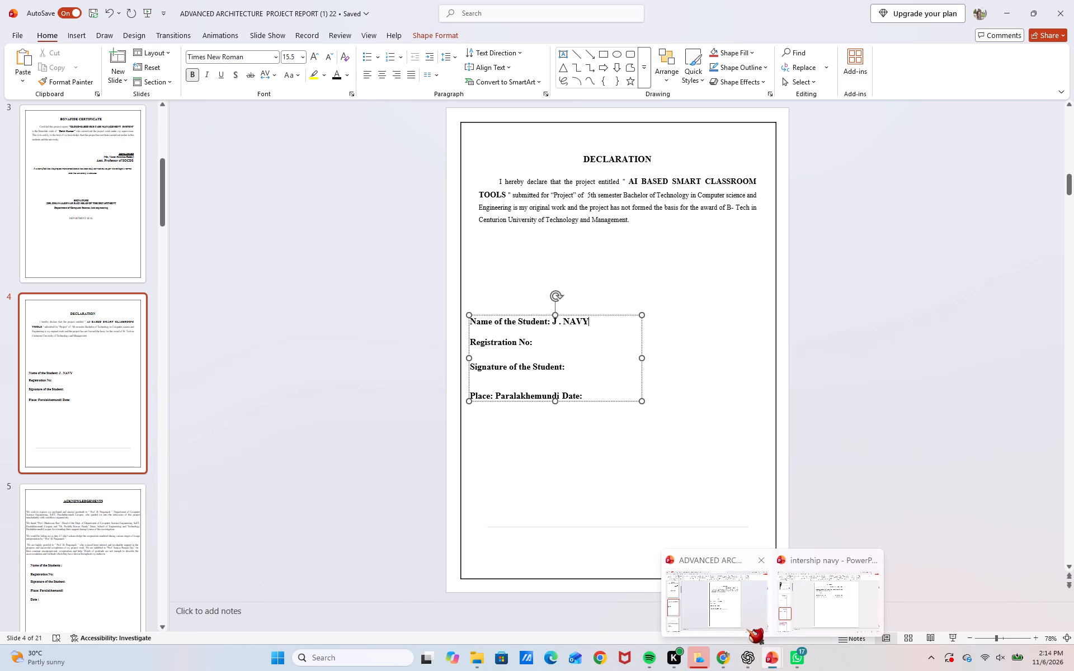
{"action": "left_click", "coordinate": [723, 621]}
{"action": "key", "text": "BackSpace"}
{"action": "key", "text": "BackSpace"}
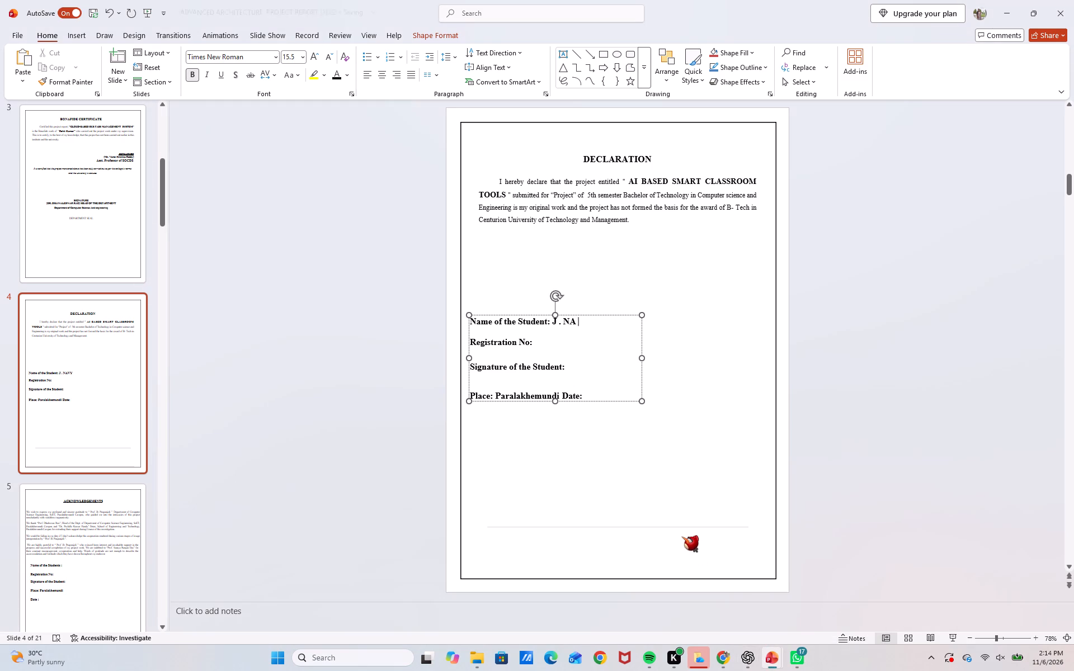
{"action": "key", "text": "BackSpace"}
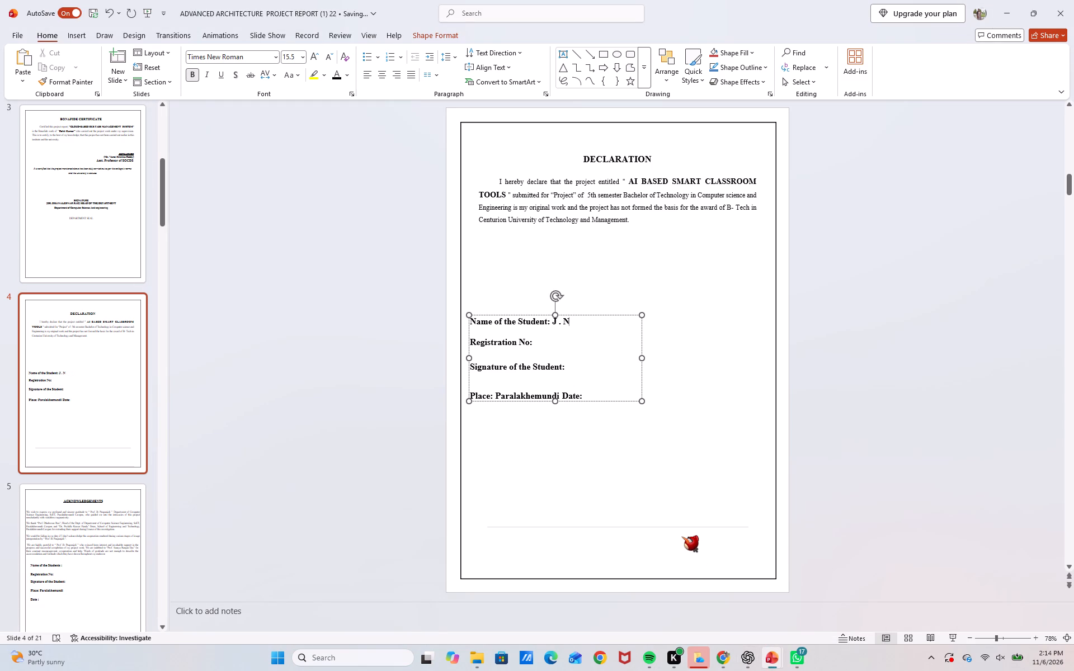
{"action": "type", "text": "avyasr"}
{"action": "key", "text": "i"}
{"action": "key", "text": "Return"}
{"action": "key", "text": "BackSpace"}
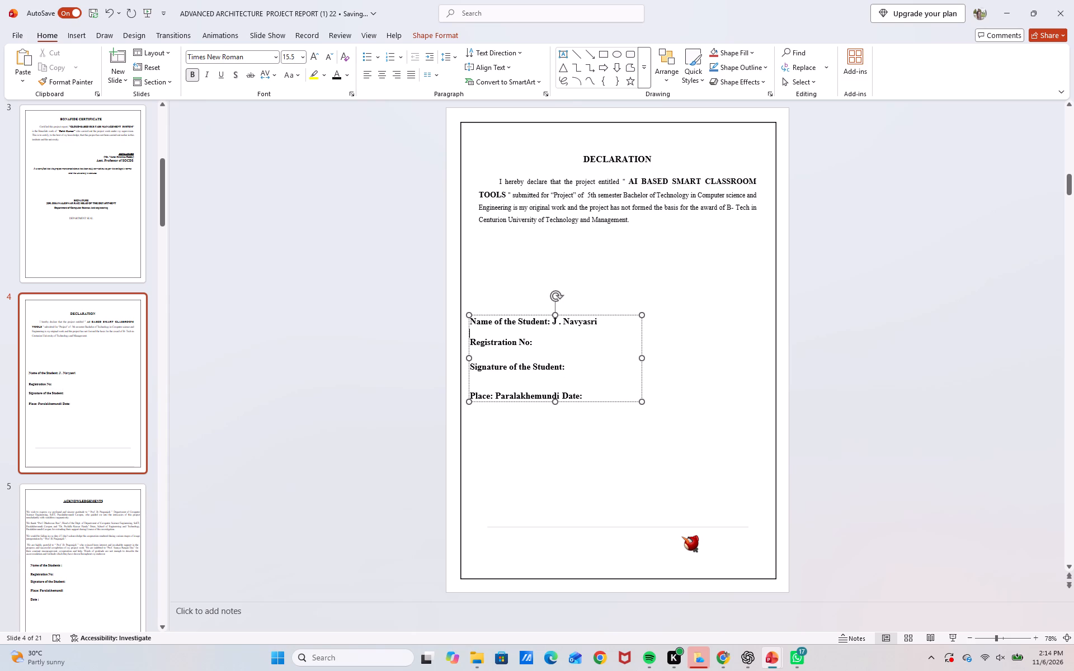
Enter the student's registration number after "Registration No:" on the declaration page.
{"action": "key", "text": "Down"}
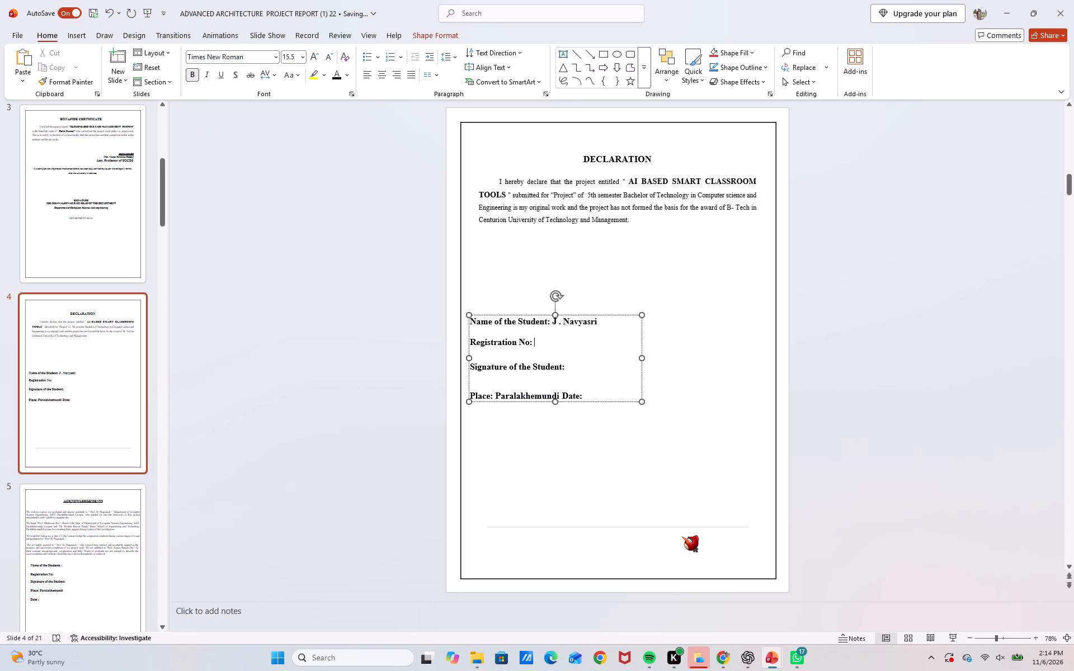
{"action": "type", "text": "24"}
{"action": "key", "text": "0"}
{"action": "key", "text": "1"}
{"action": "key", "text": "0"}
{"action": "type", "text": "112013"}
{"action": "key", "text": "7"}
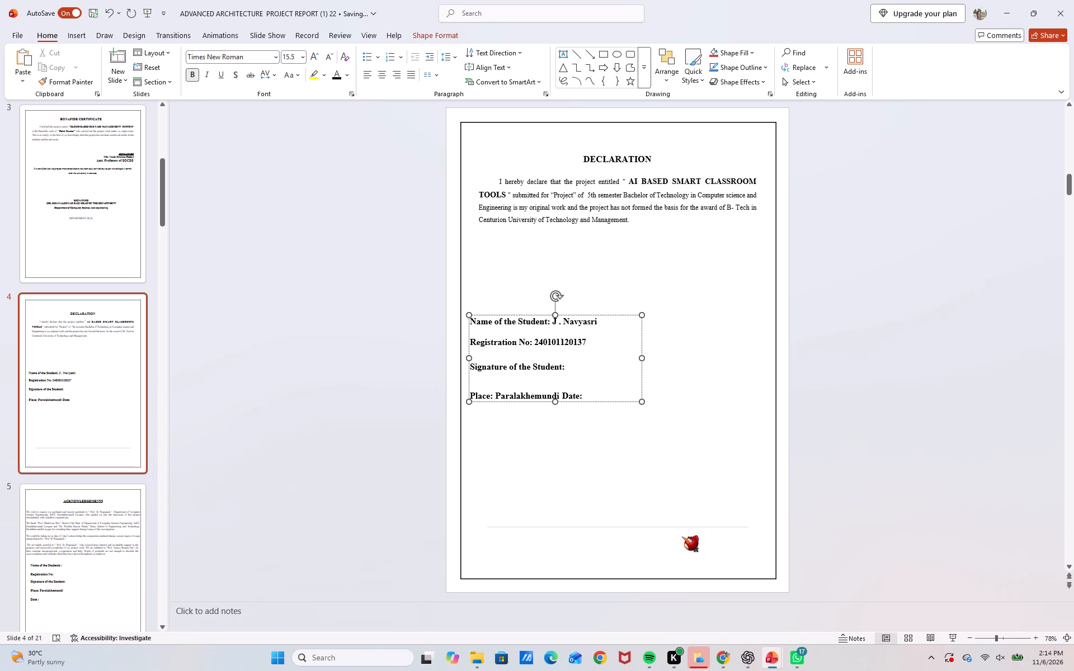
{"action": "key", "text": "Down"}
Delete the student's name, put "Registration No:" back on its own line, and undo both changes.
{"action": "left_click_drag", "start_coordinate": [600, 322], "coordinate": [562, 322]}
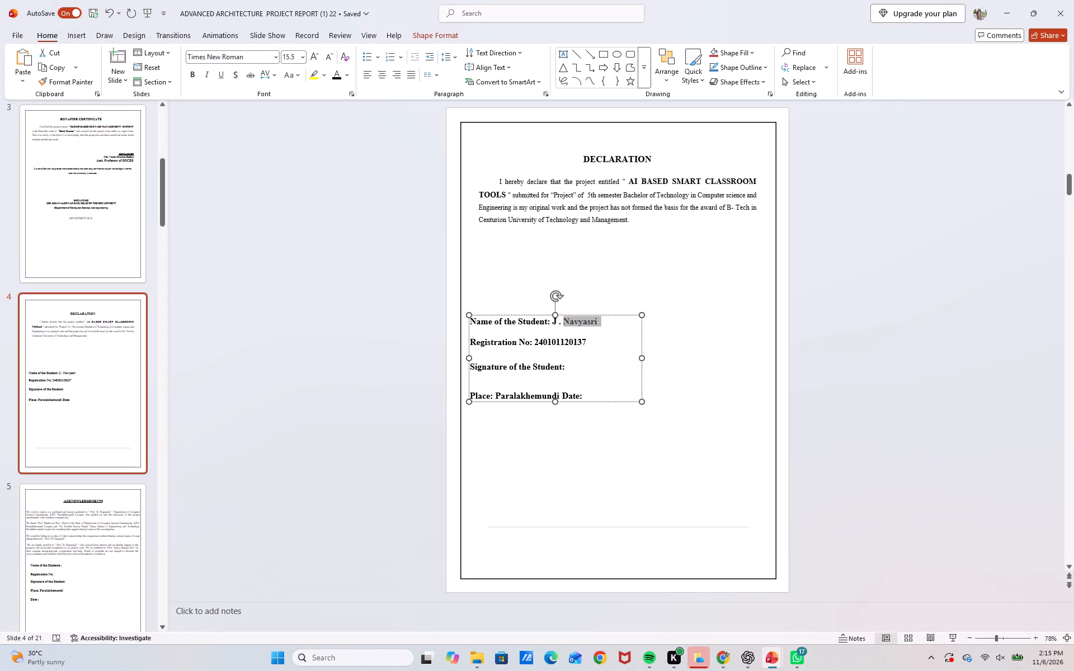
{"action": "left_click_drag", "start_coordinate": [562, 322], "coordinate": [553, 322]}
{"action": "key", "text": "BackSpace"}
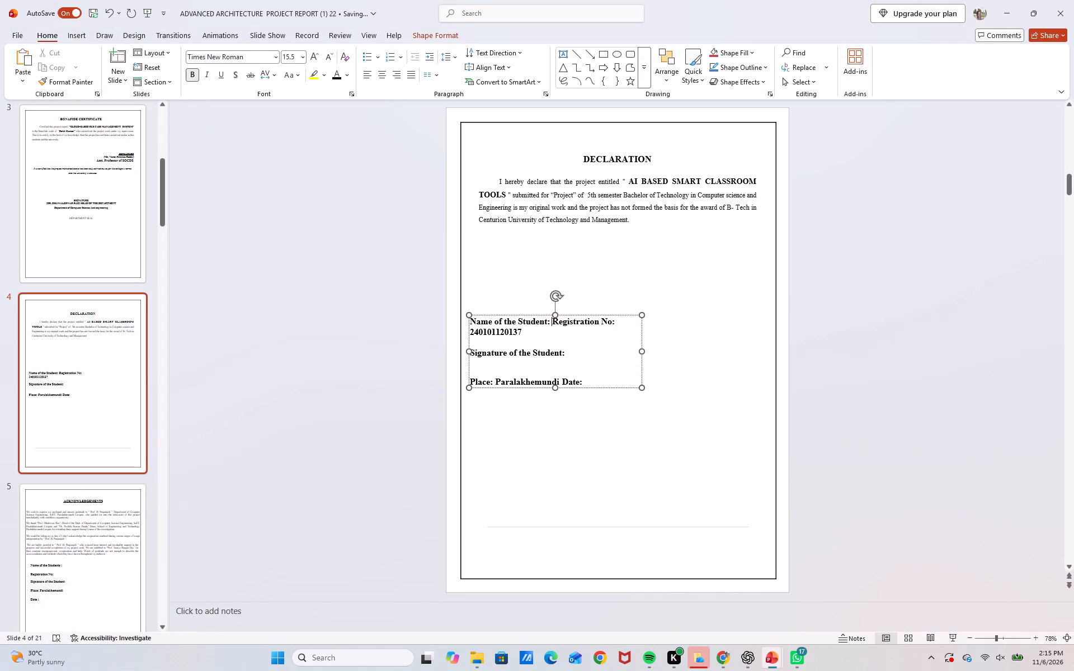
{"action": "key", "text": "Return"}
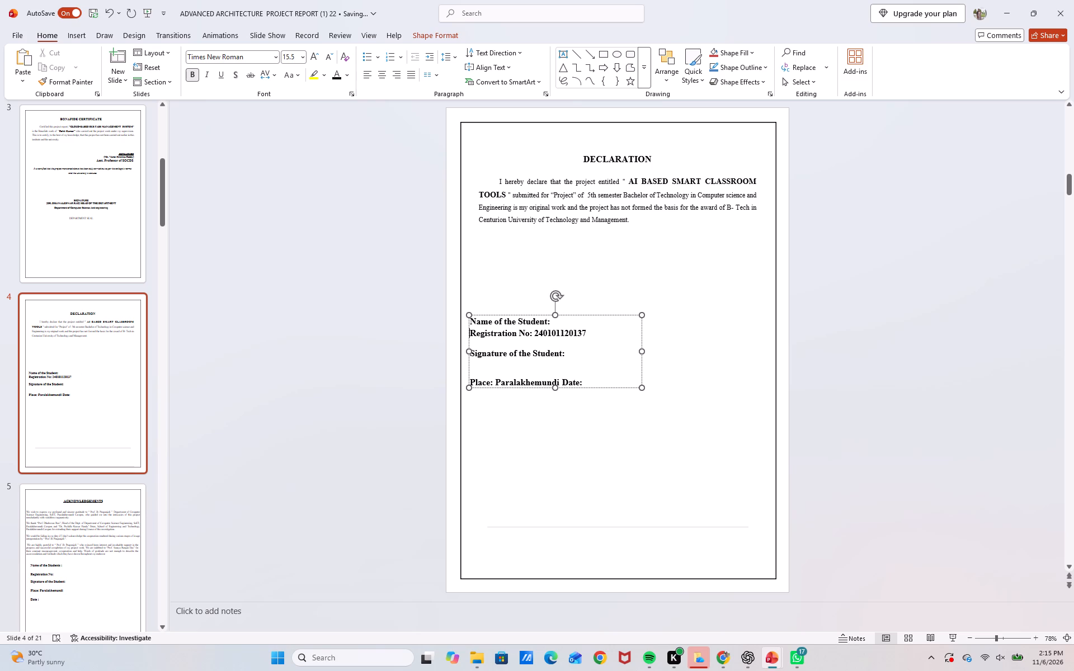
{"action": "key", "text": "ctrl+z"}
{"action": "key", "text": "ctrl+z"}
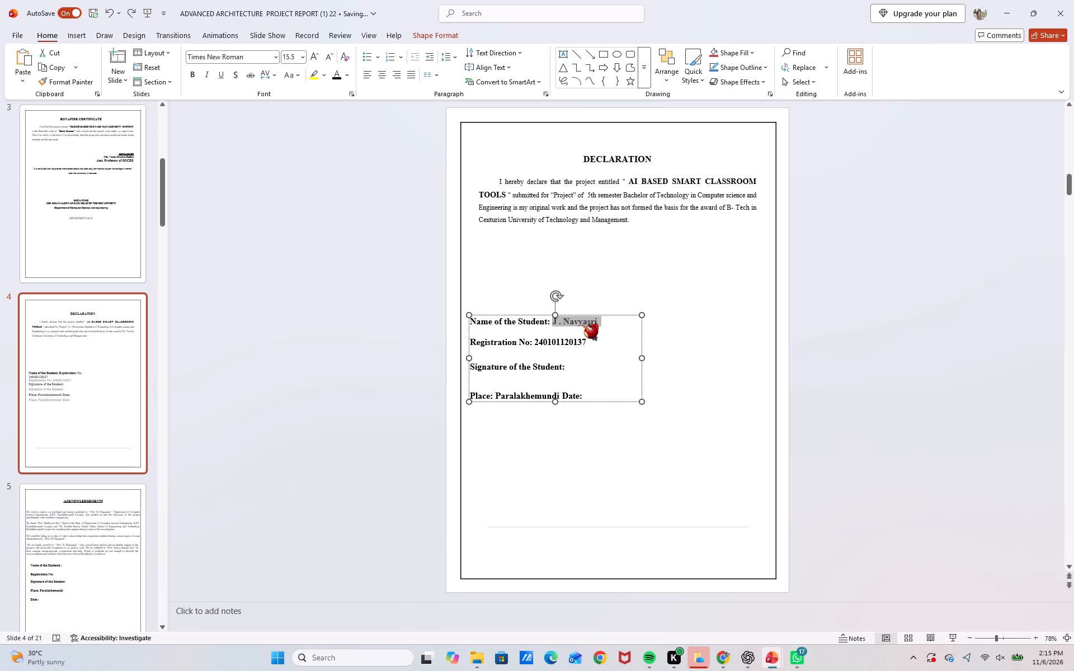
Narrow the student details box on the declaration page so it ends just past the name line.
{"action": "left_click_drag", "start_coordinate": [642, 357], "coordinate": [633, 361]}
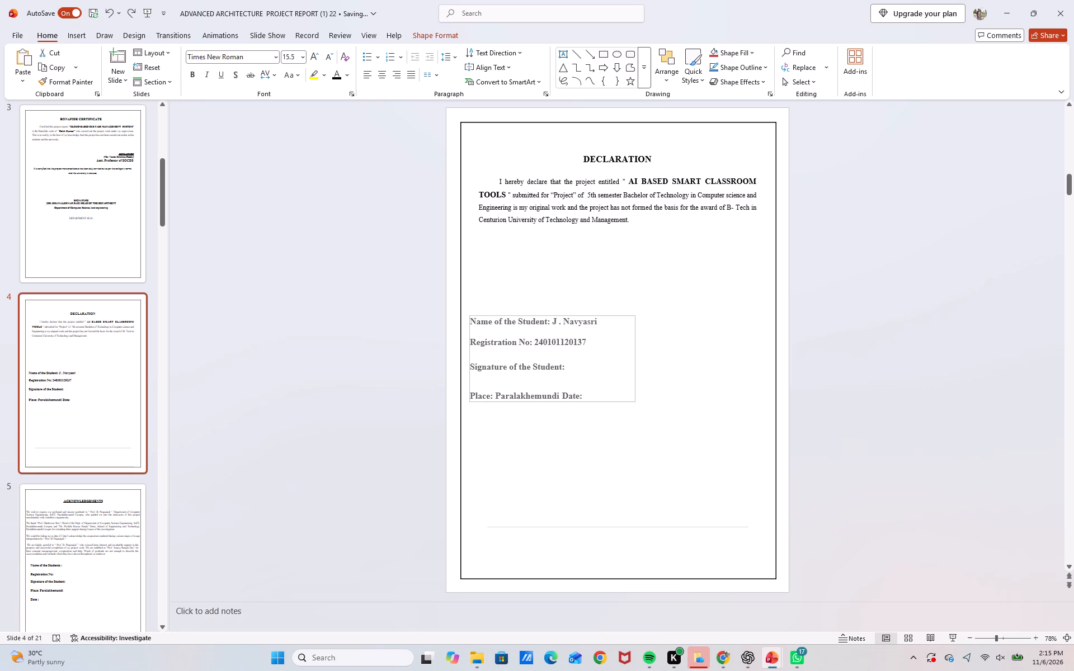
{"action": "left_click_drag", "start_coordinate": [633, 361], "coordinate": [615, 363]}
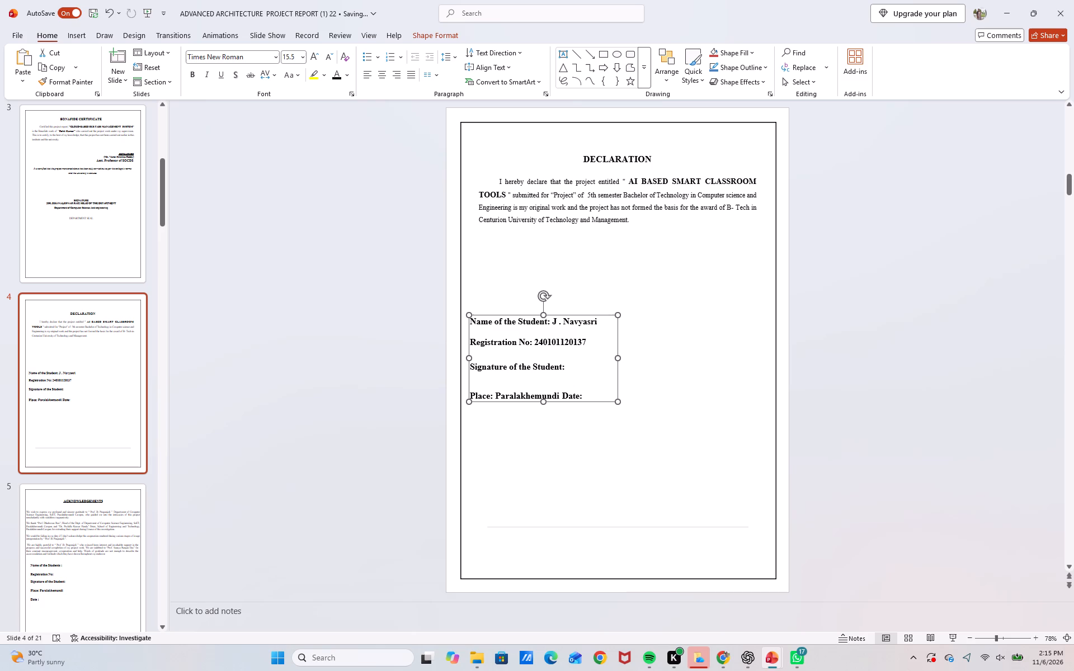
Clear the name after "Name of the Student:" and start "Registration No:" on its own line beneath it.
{"action": "left_click_drag", "start_coordinate": [600, 325], "coordinate": [556, 325]}
{"action": "key", "text": "BackSpace"}
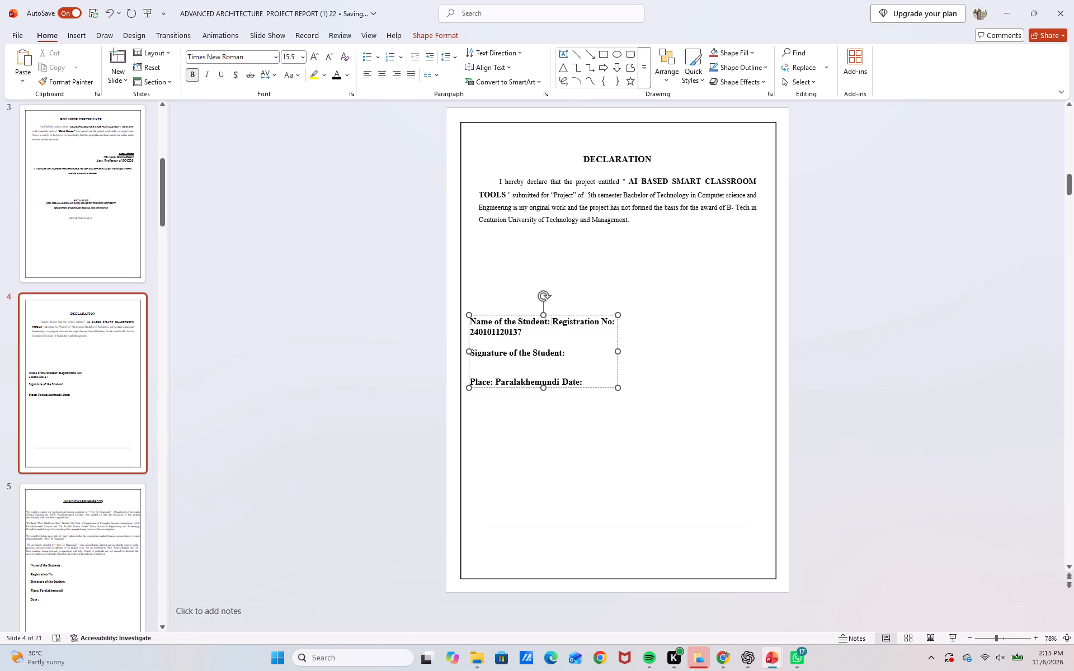
{"action": "key", "text": "Return"}
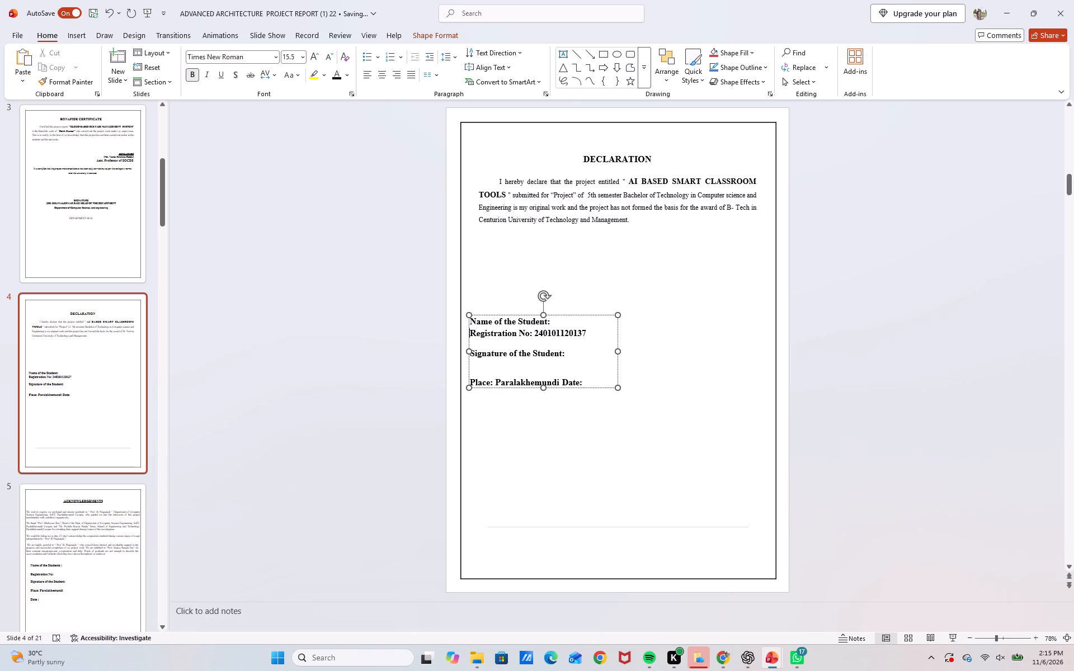
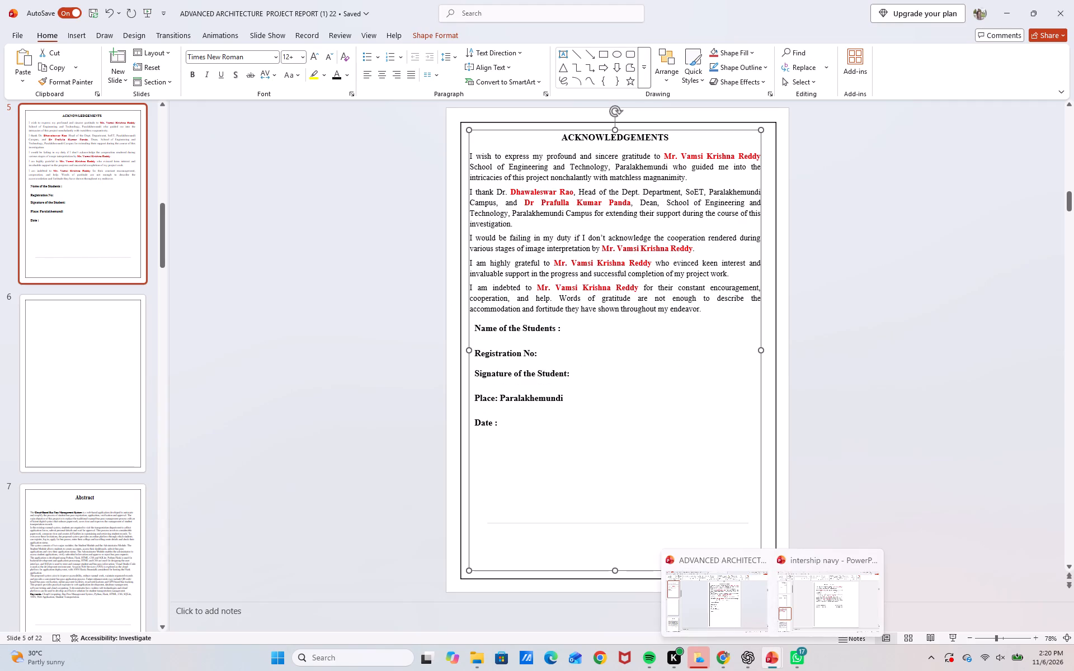
Paste the copied ACKNOWLEDGEMENTS text box onto blank slide 6 and shift it slightly to sit evenly within the page border.
{"action": "left_click", "coordinate": [131, 428]}
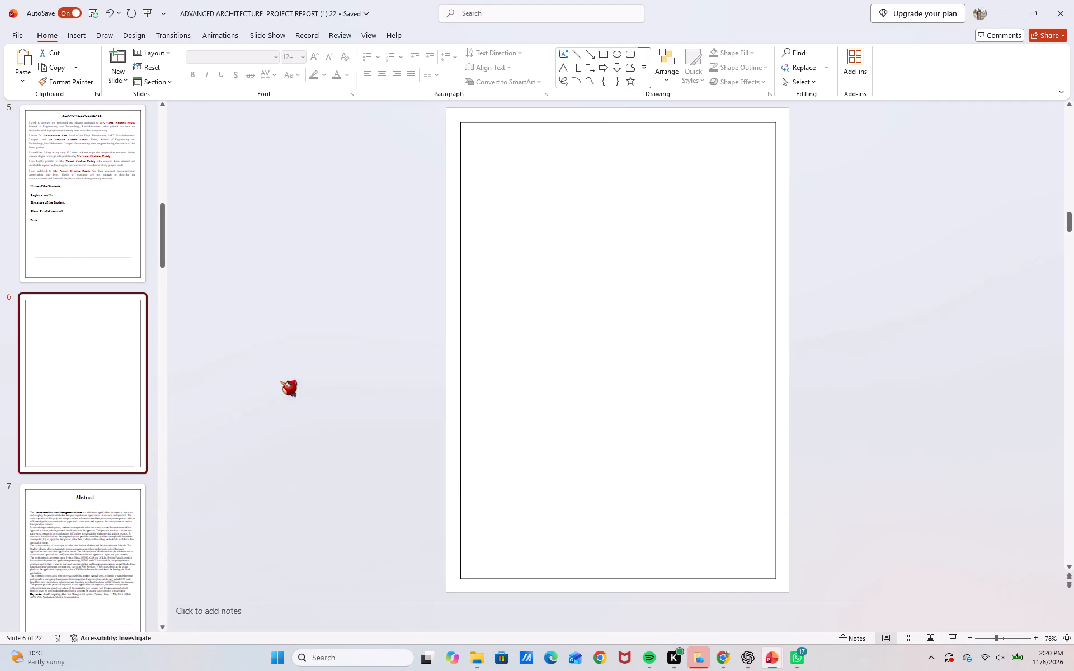
{"action": "left_click", "coordinate": [504, 220]}
{"action": "double_click", "coordinate": [505, 200]}
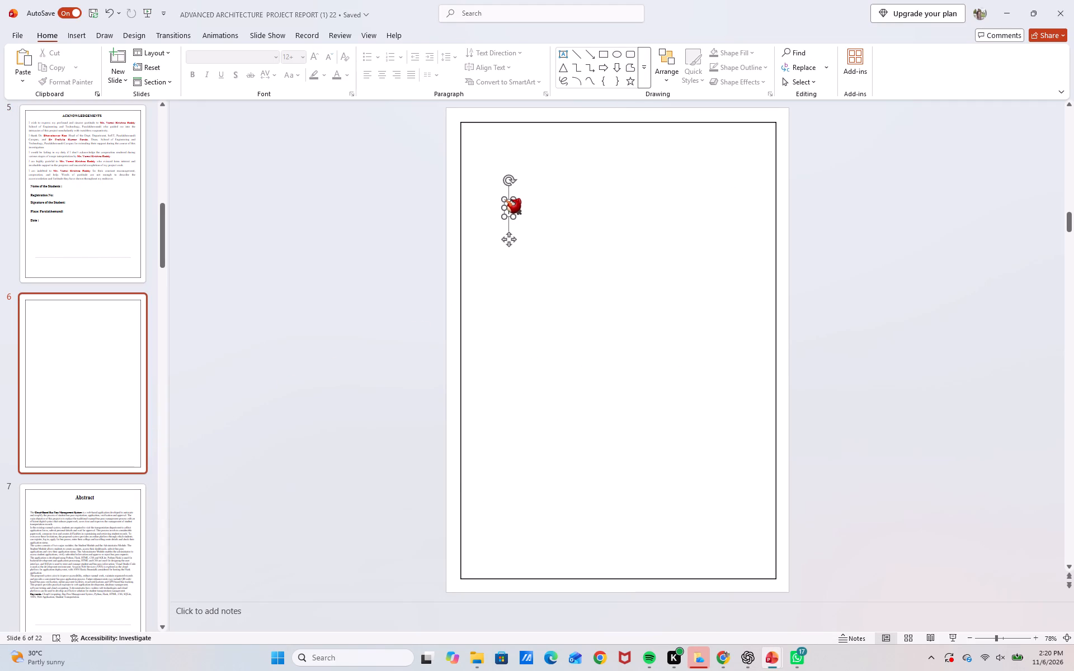
{"action": "key", "text": "ctrl+v"}
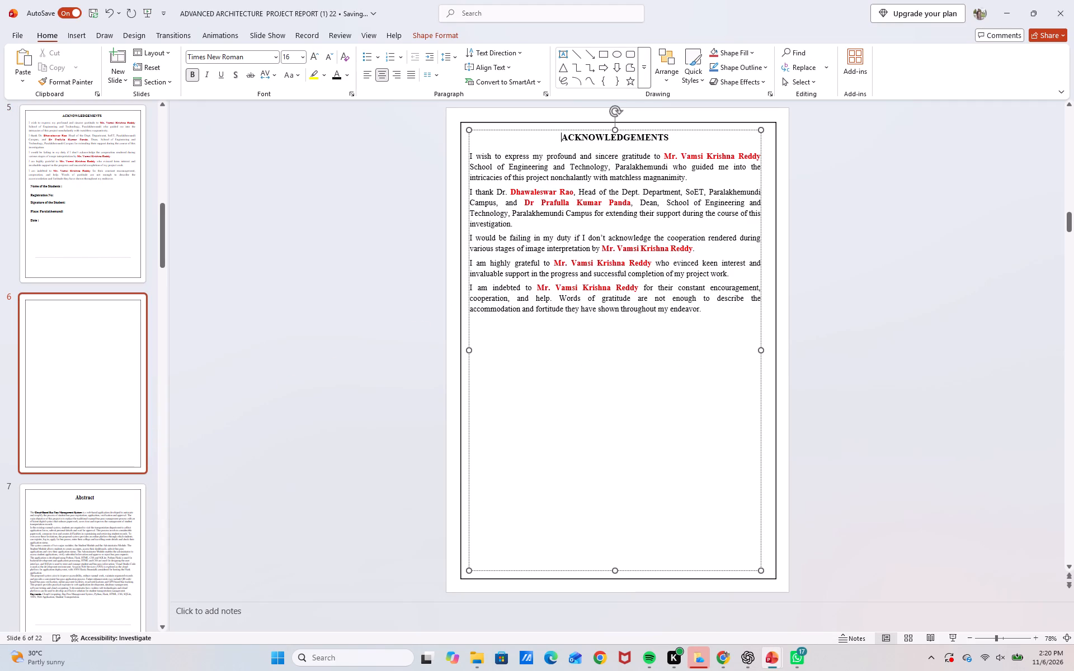
{"action": "left_click", "coordinate": [655, 365]}
{"action": "left_click_drag", "start_coordinate": [497, 131], "coordinate": [501, 138]}
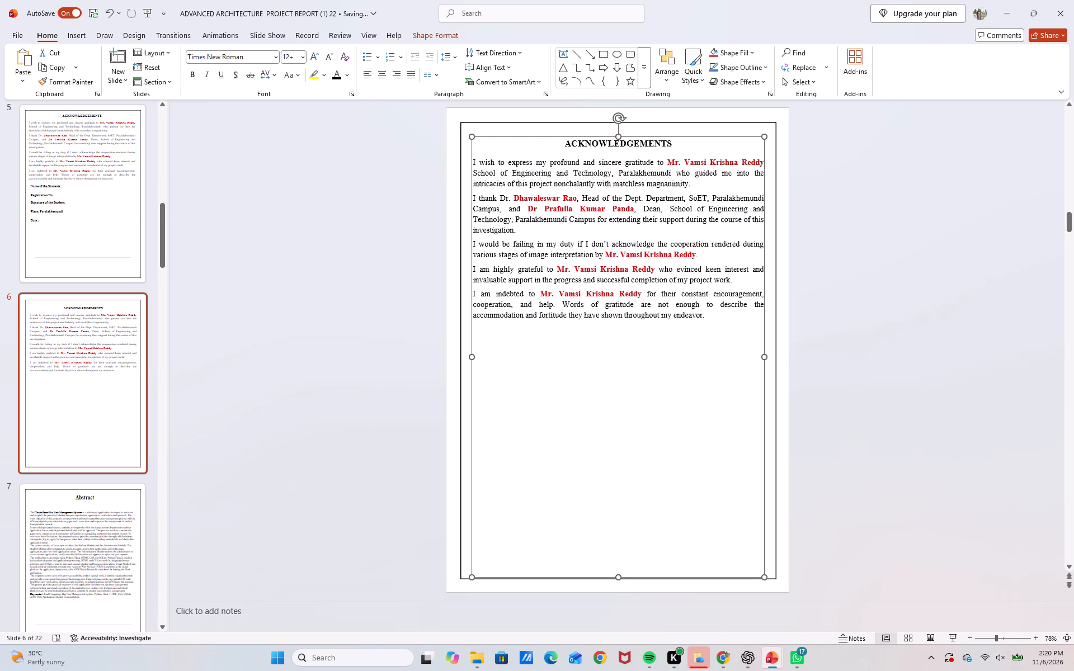
Justify the acknowledgement paragraphs below the heading on slide 6.
{"action": "left_click_drag", "start_coordinate": [475, 162], "coordinate": [562, 377]}
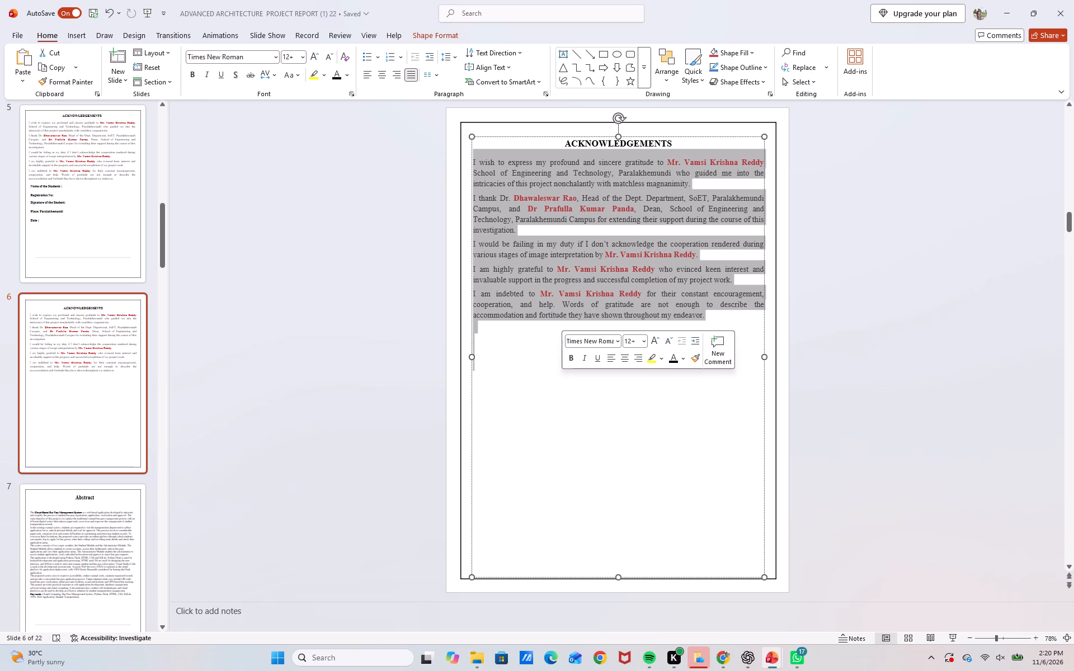
{"action": "left_click", "coordinate": [412, 83]}
{"action": "left_click", "coordinate": [524, 356]}
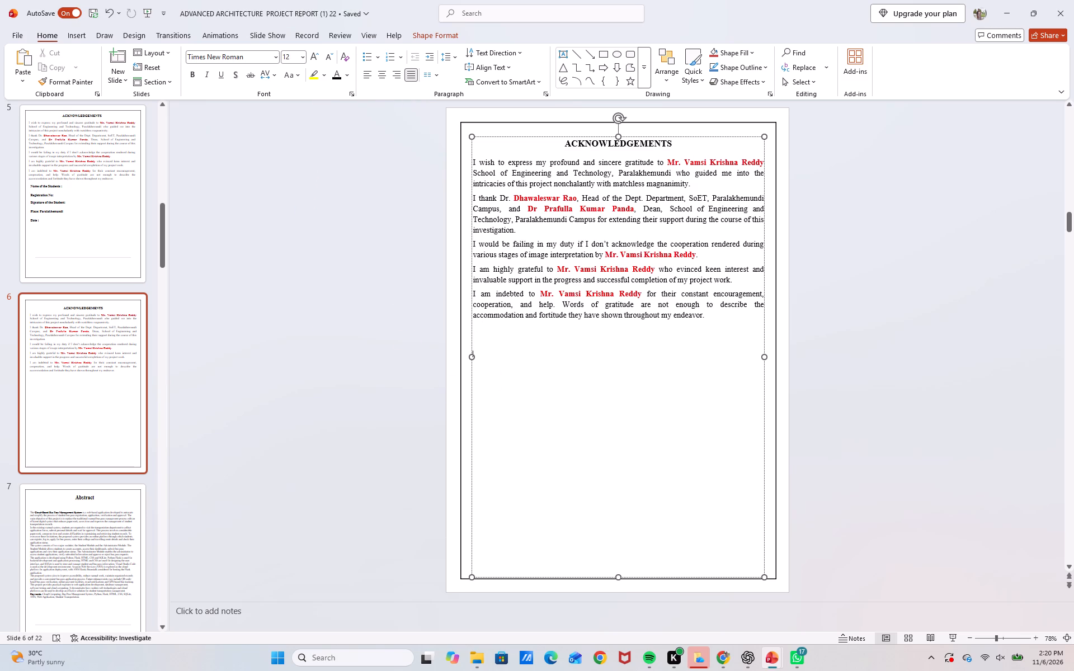
{"action": "left_click", "coordinate": [521, 353]}
Delete the original acknowledgements slide 5 that contains the old student details lines.
{"action": "left_click", "coordinate": [88, 273]}
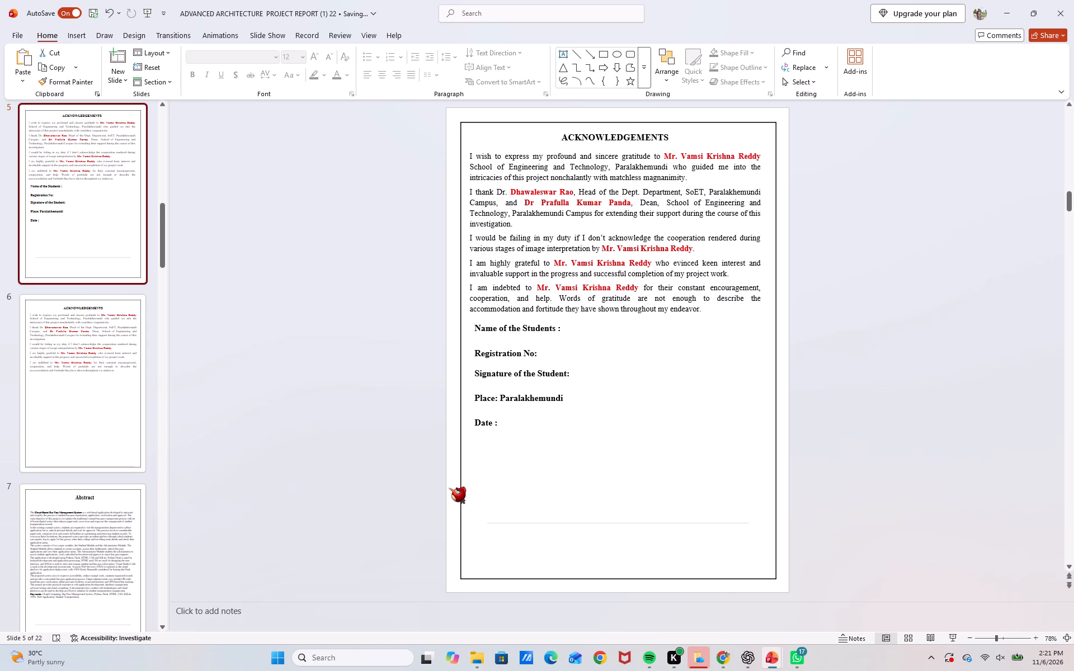
{"action": "left_click_drag", "start_coordinate": [559, 324], "coordinate": [510, 334]}
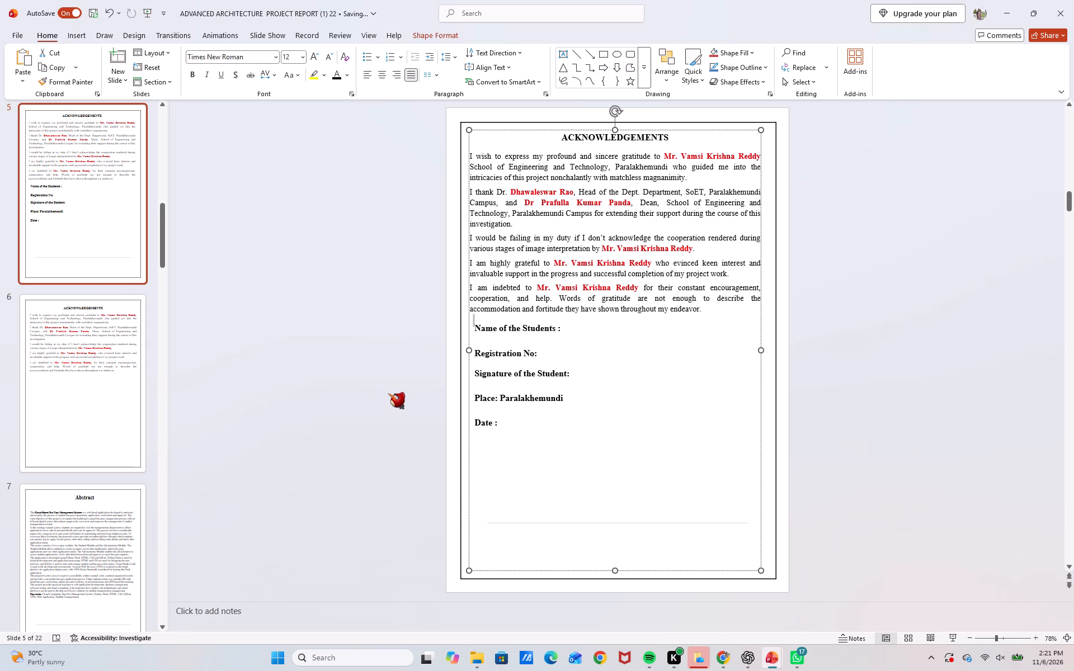
{"action": "key", "text": "BackSpace"}
{"action": "left_click", "coordinate": [142, 268]}
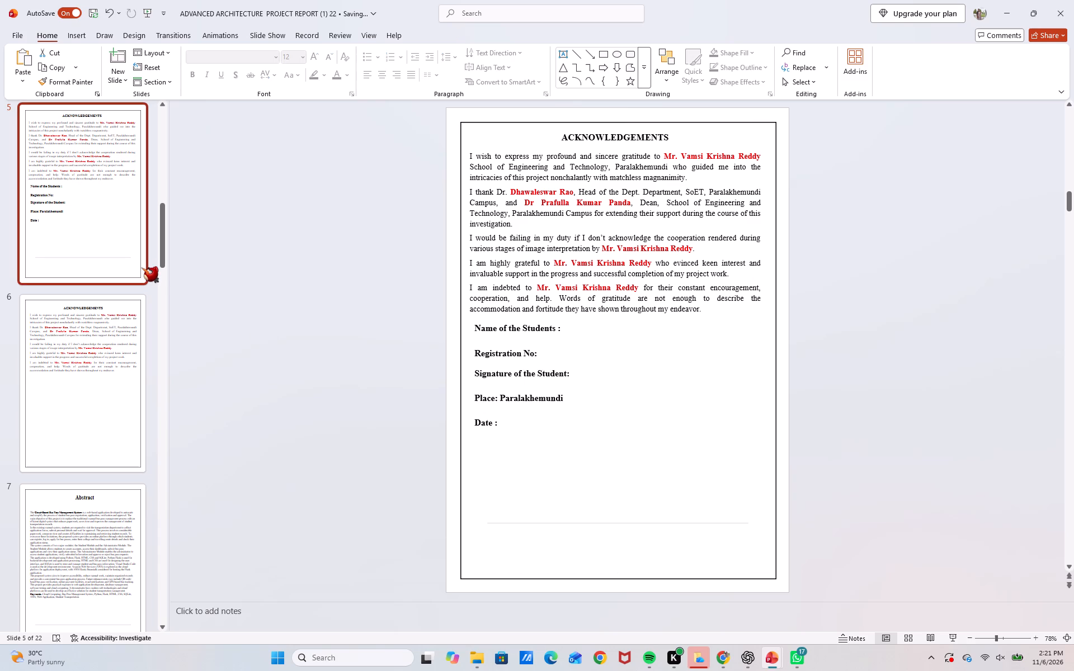
{"action": "key", "text": "BackSpace"}
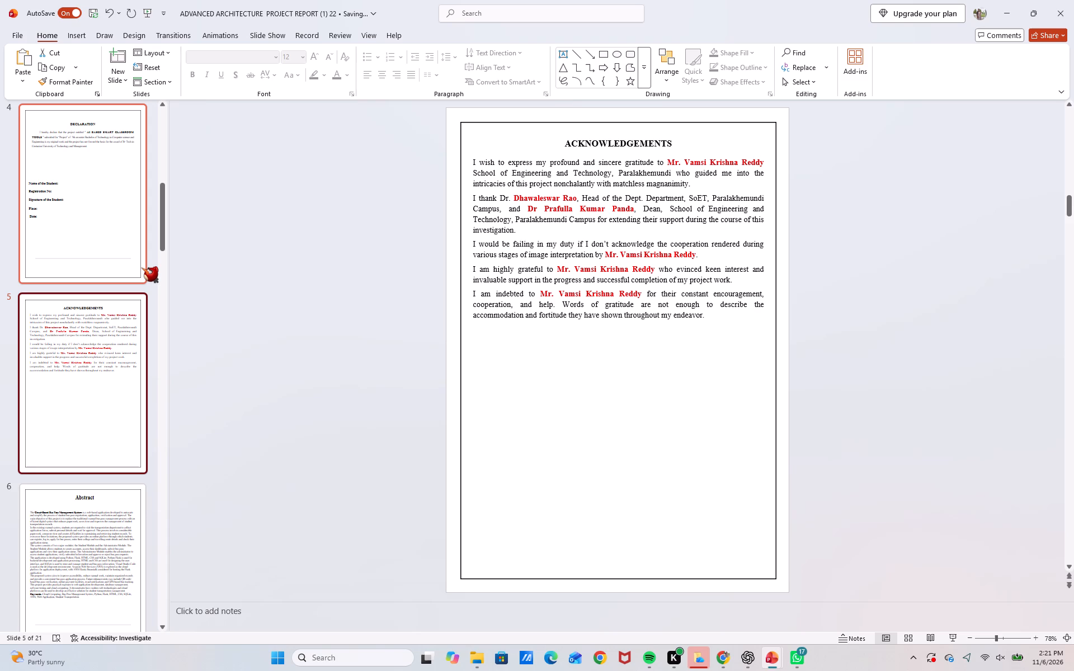
Remove the faint horizontal line near the bottom of the declaration page.
{"action": "left_click", "coordinate": [109, 237]}
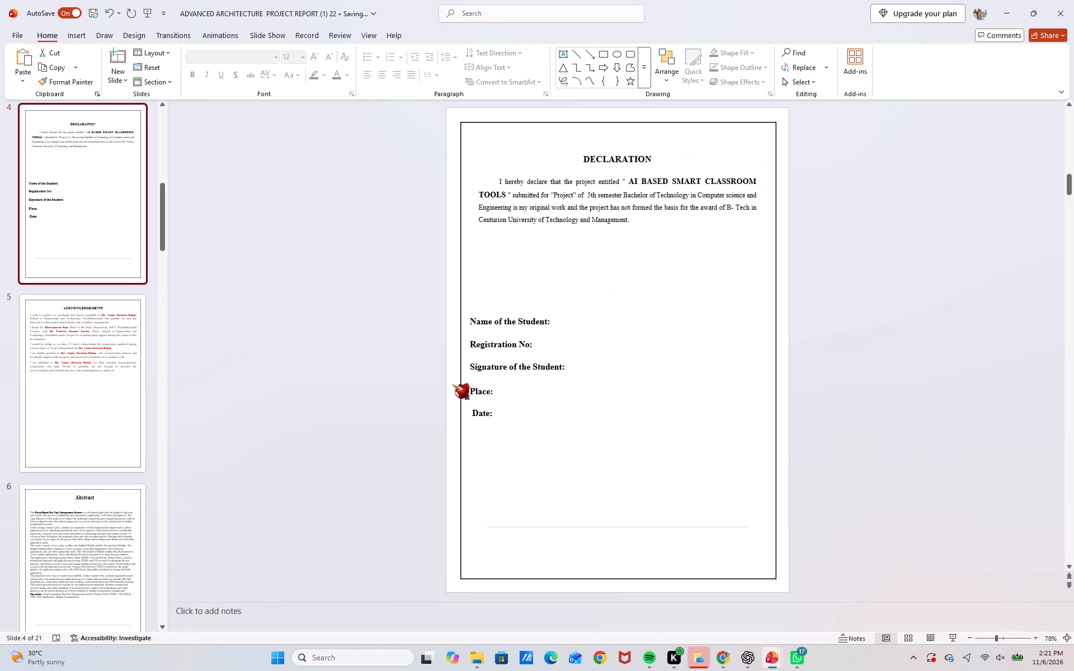
{"action": "left_click_drag", "start_coordinate": [590, 523], "coordinate": [593, 535]}
{"action": "left_click", "coordinate": [593, 535]}
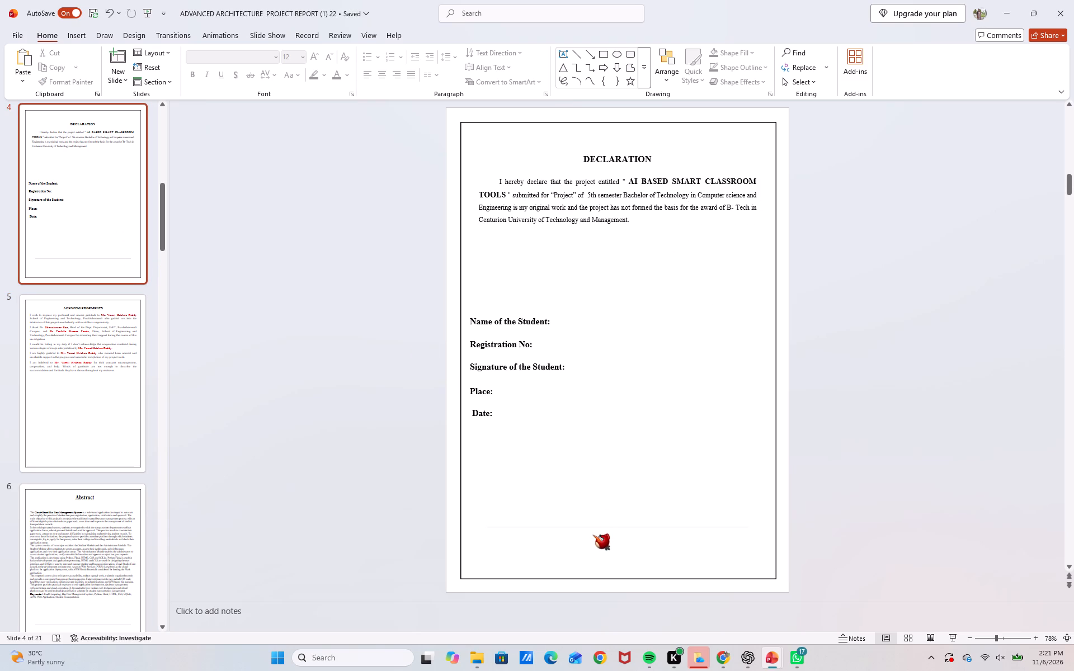
{"action": "left_click", "coordinate": [590, 526]}
{"action": "double_click", "coordinate": [590, 526]}
{"action": "key", "text": "BackSpace"}
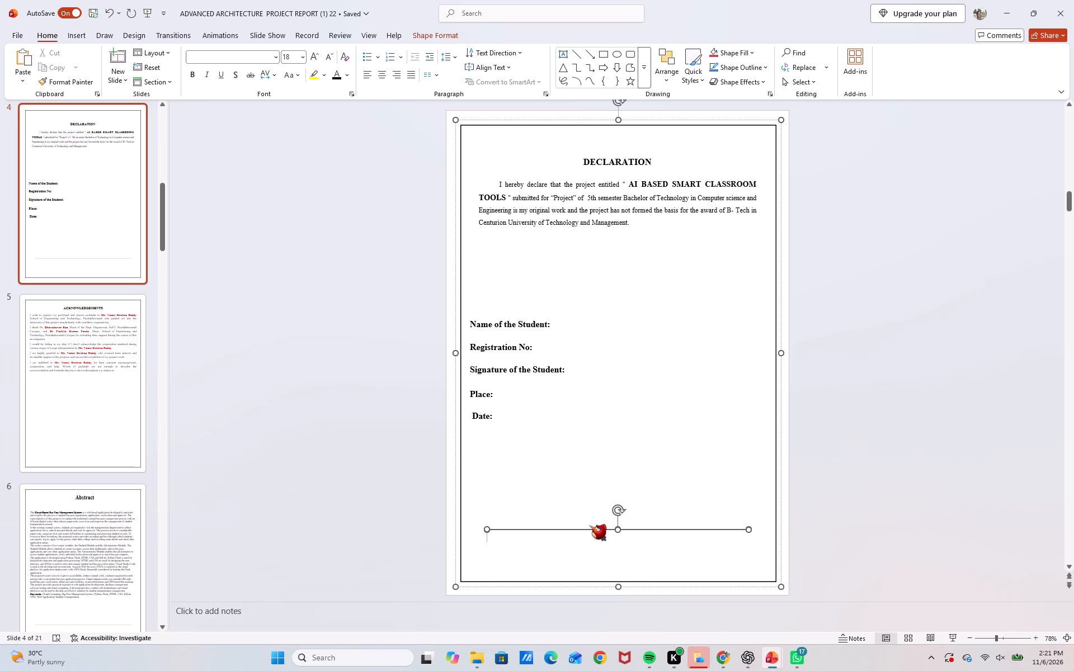
{"action": "left_click_drag", "start_coordinate": [593, 532], "coordinate": [597, 526]}
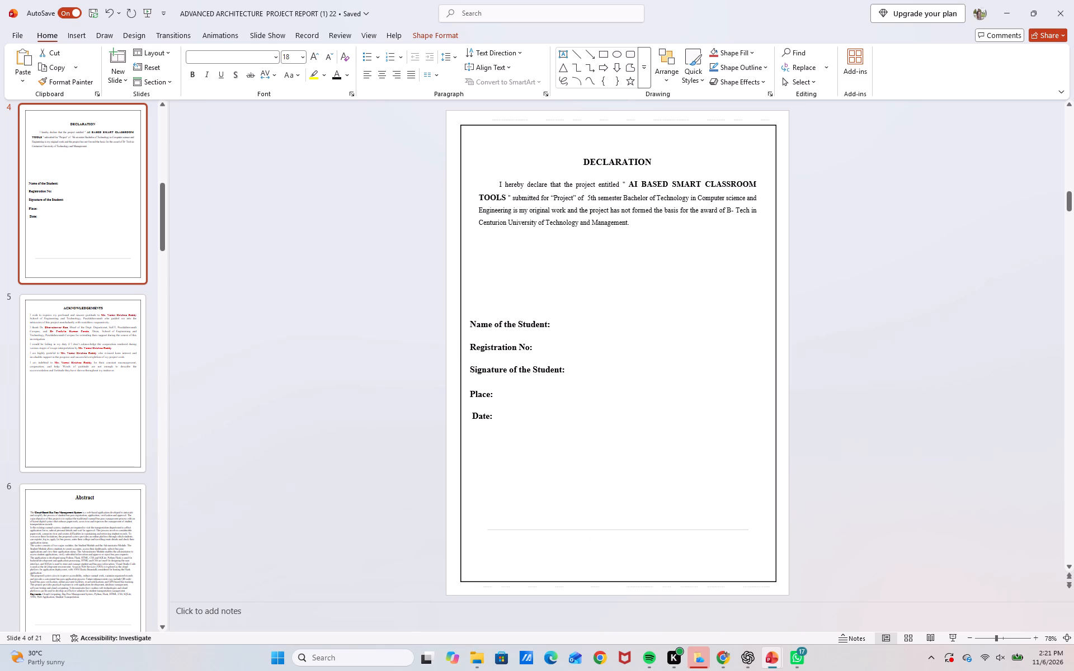
{"action": "left_click_drag", "start_coordinate": [597, 526], "coordinate": [620, 502]}
{"action": "key", "text": "BackSpace"}
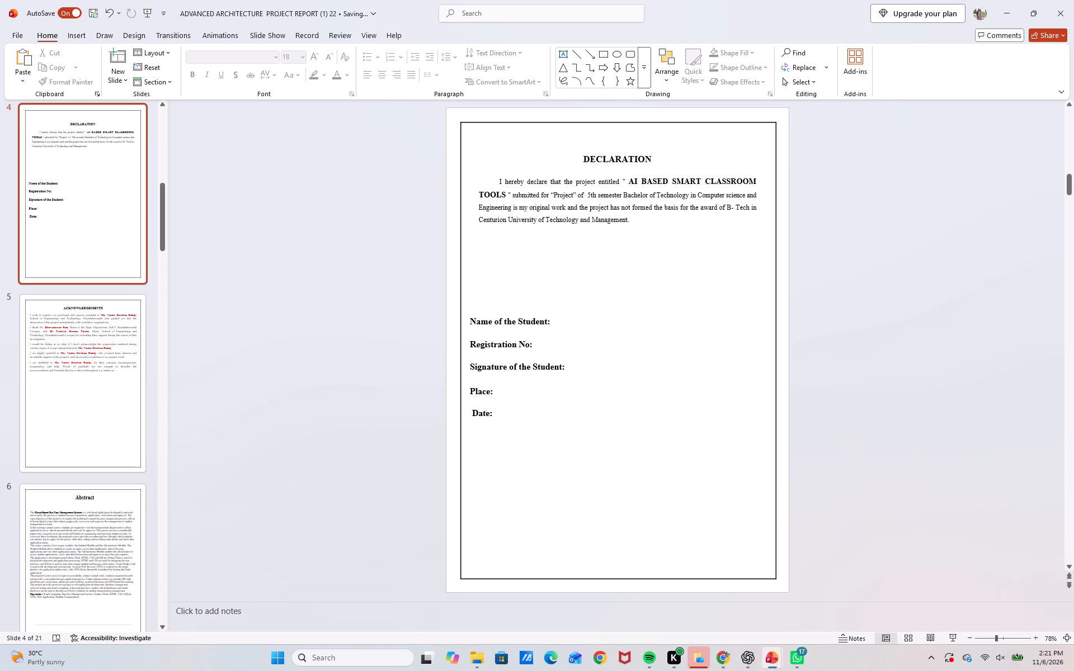
Copy the student details box from the declaration page and paste it onto the acknowledgements page.
{"action": "left_click_drag", "start_coordinate": [558, 322], "coordinate": [535, 318]}
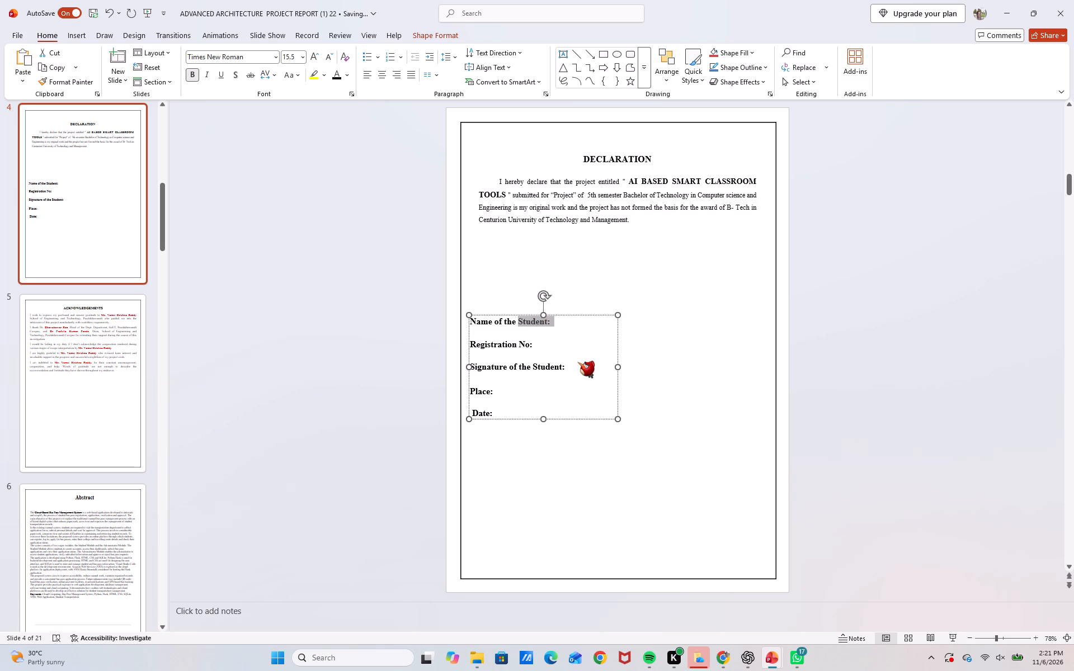
{"action": "left_click", "coordinate": [595, 314]}
{"action": "key", "text": "ctrl+c"}
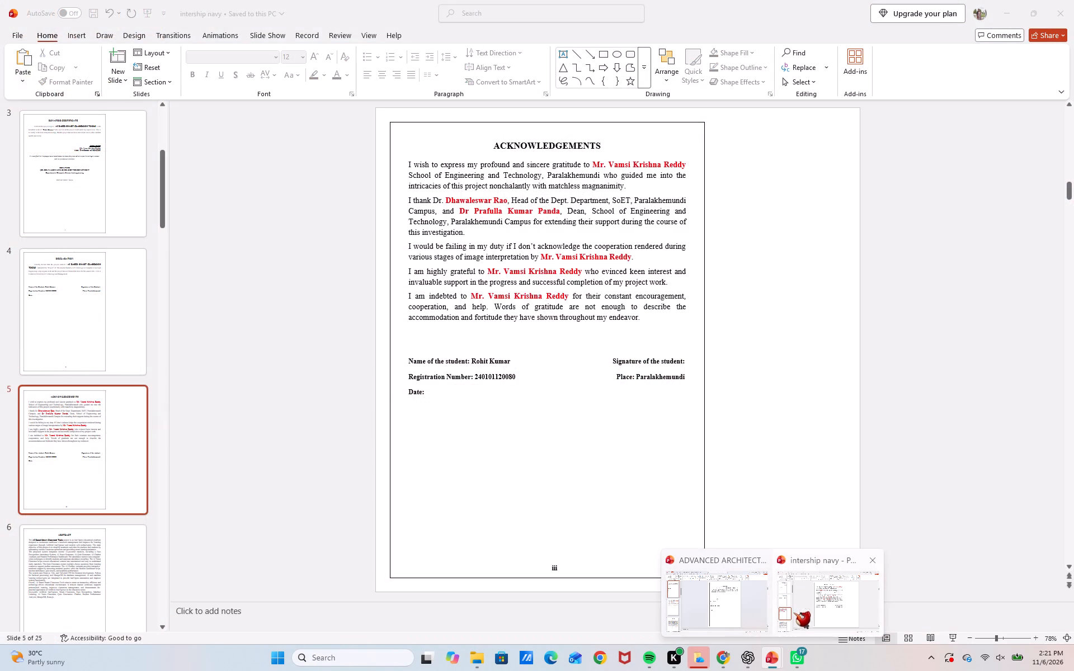
{"action": "left_click", "coordinate": [736, 612]}
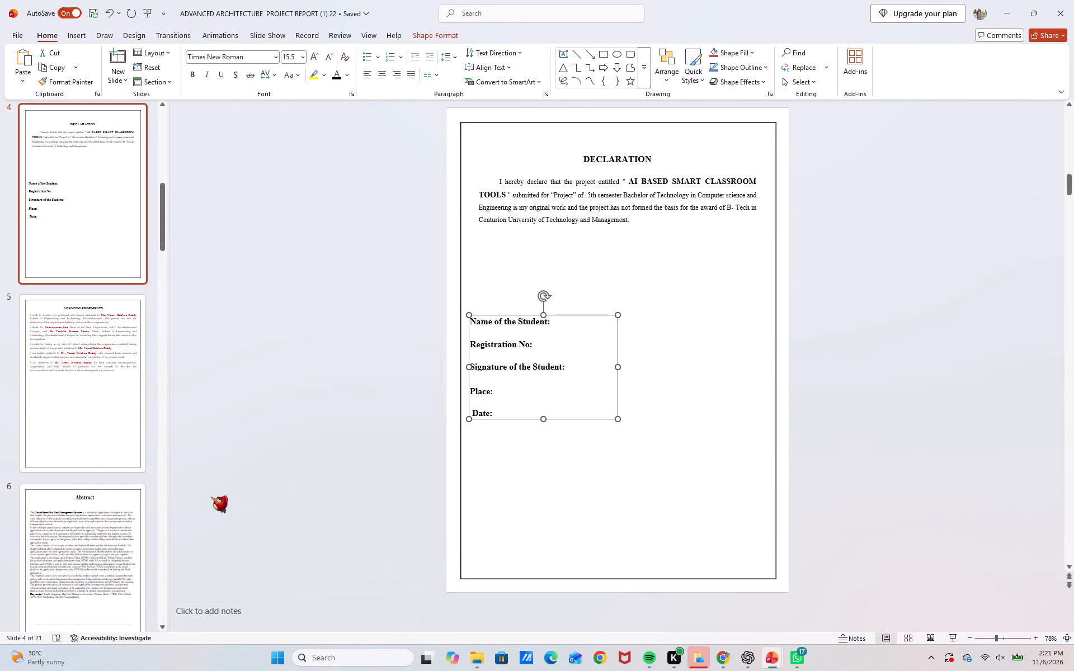
{"action": "left_click", "coordinate": [78, 415]}
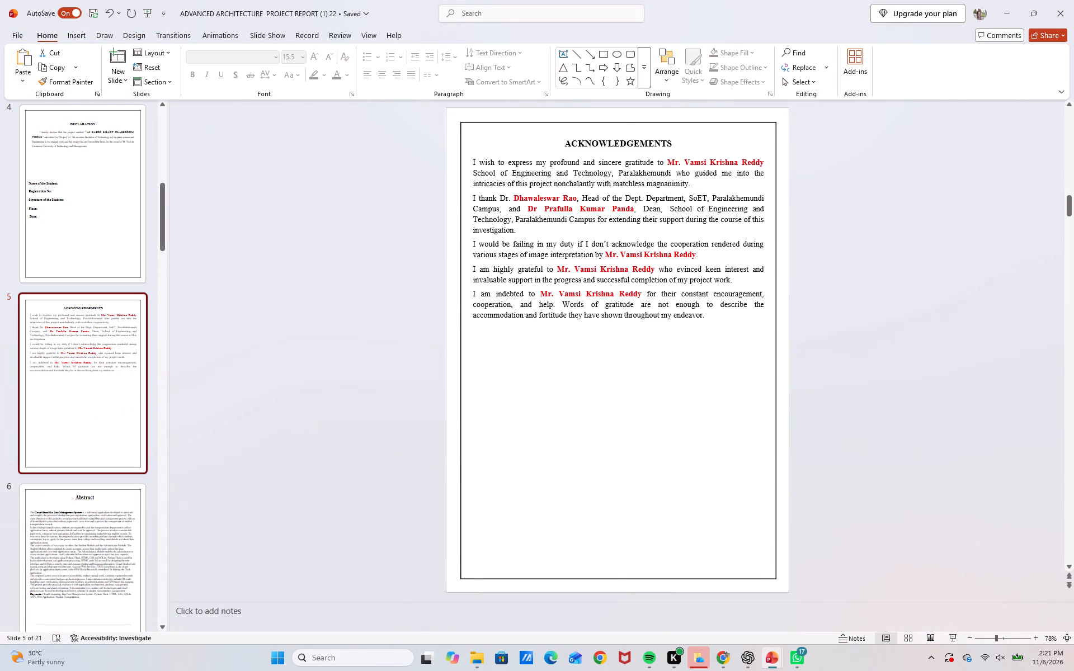
{"action": "left_click", "coordinate": [535, 403]}
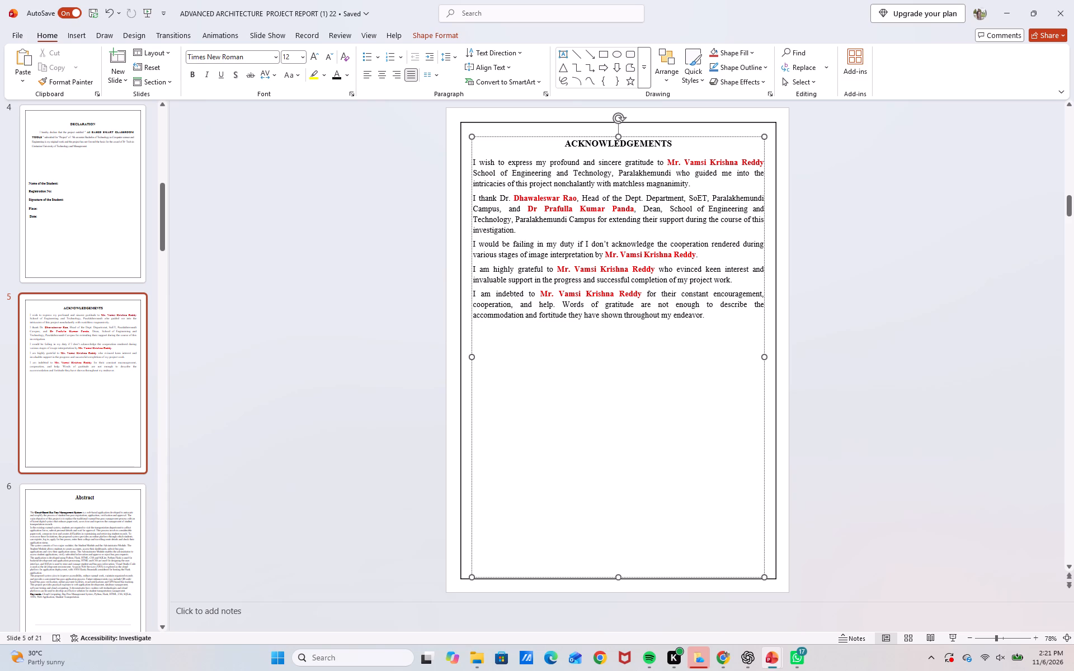
{"action": "key", "text": "ctrl+v"}
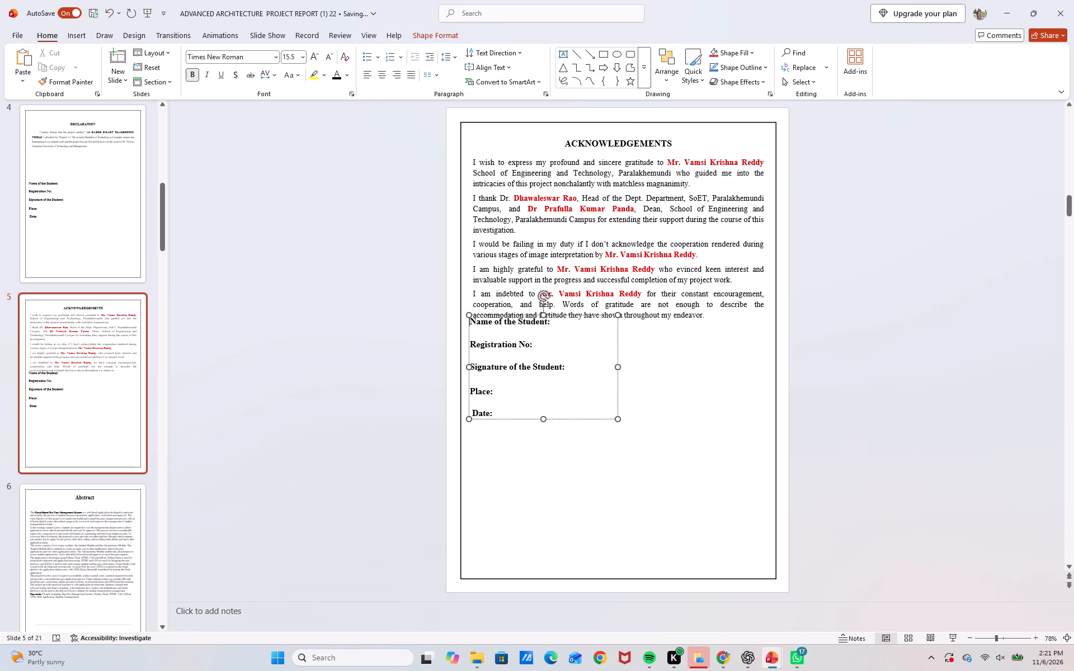
Position the student details box below the last acknowledgement paragraph, aligned with the paragraphs' left edge.
{"action": "left_click_drag", "start_coordinate": [562, 418], "coordinate": [570, 441]}
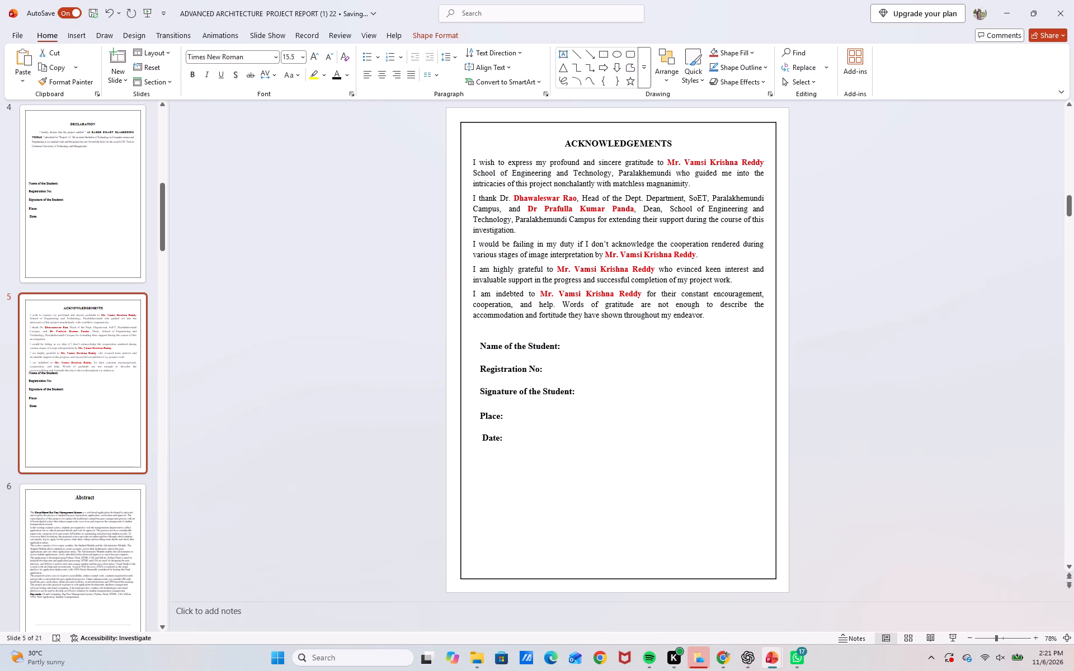
{"action": "left_click_drag", "start_coordinate": [570, 441], "coordinate": [564, 440]}
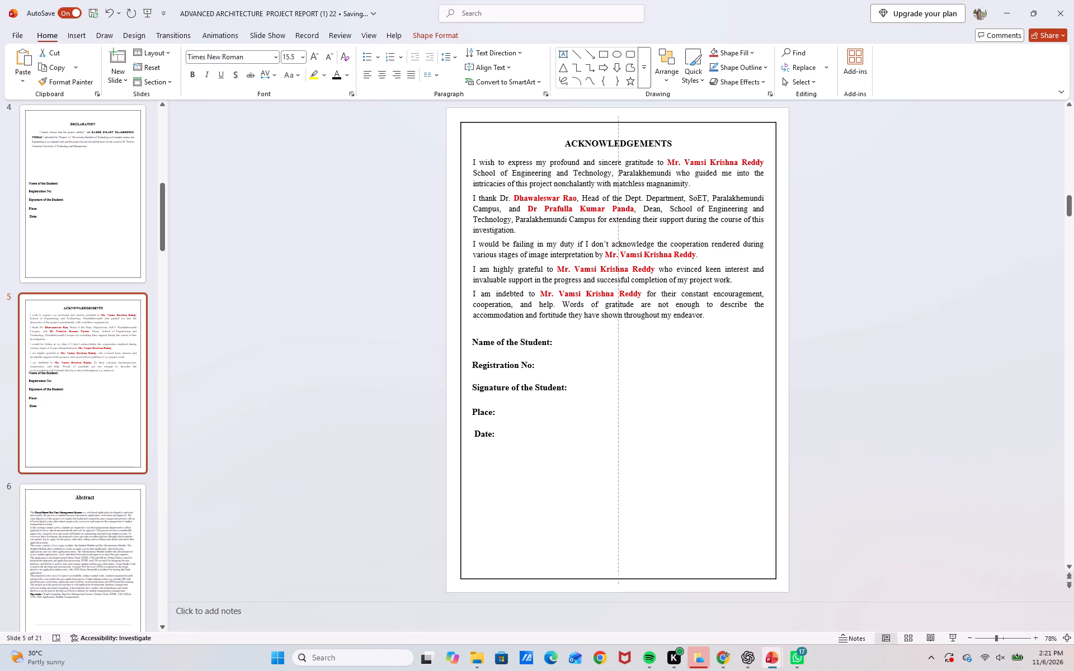
{"action": "left_click_drag", "start_coordinate": [564, 440], "coordinate": [563, 440]}
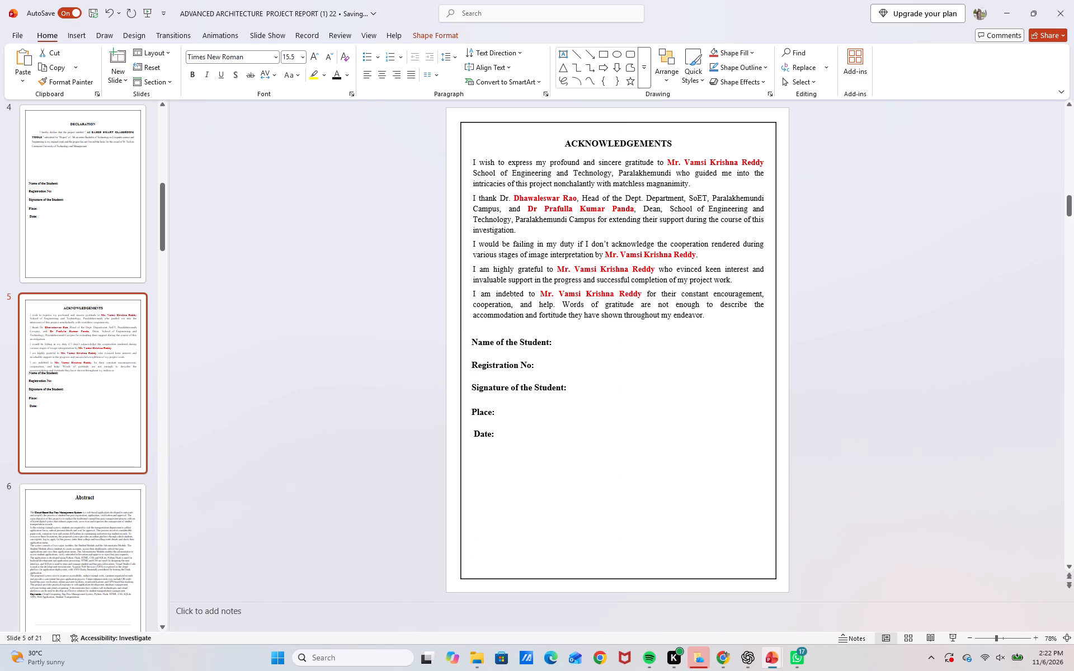
{"action": "left_click_drag", "start_coordinate": [563, 440], "coordinate": [564, 440]}
{"action": "left_click", "coordinate": [418, 450]}
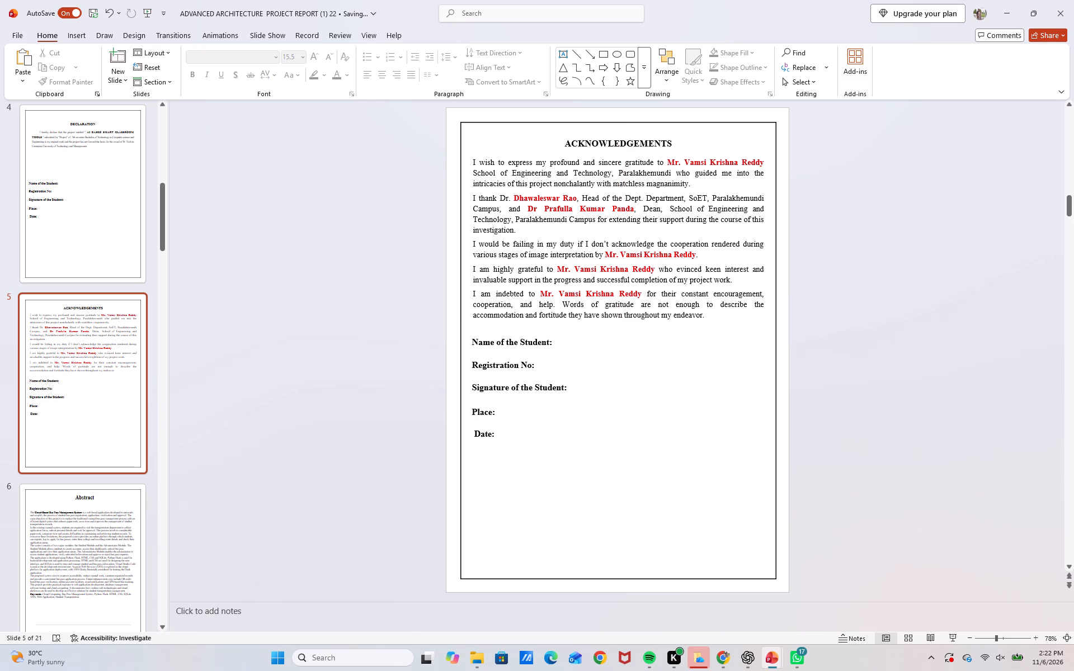
Remove the extra space before "Date:" in the student details on the acknowledgements page.
{"action": "left_click", "coordinate": [474, 436]}
{"action": "key", "text": "BackSpace"}
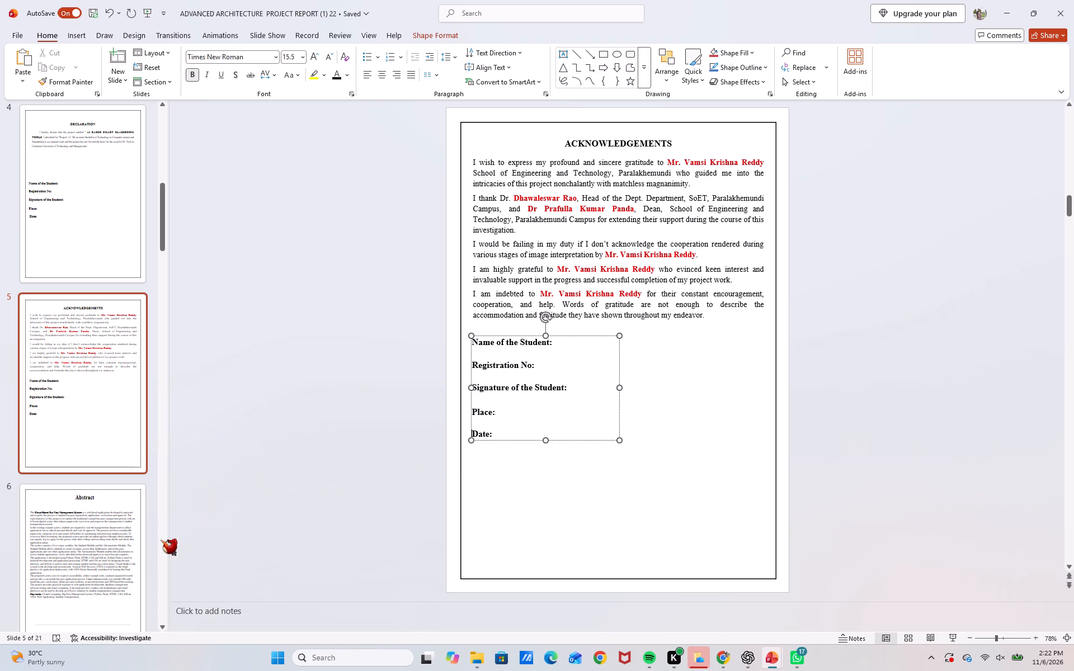
Move the left edge of the table of contents text box on slide 7 inward, away from the page border.
{"action": "left_click", "coordinate": [142, 550]}
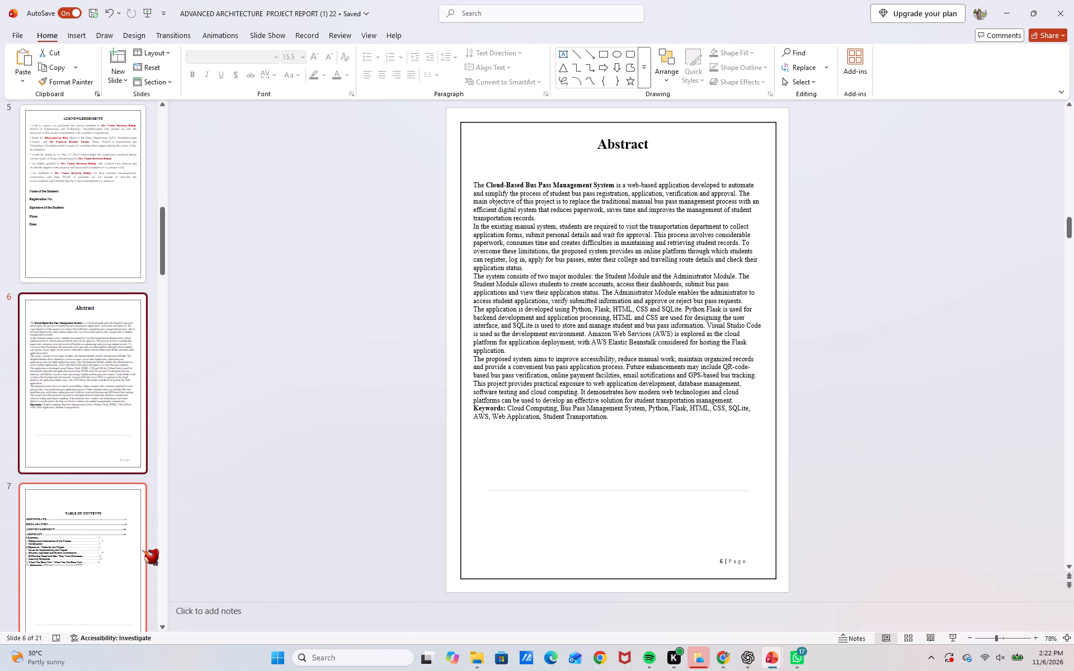
{"action": "left_click", "coordinate": [84, 577]}
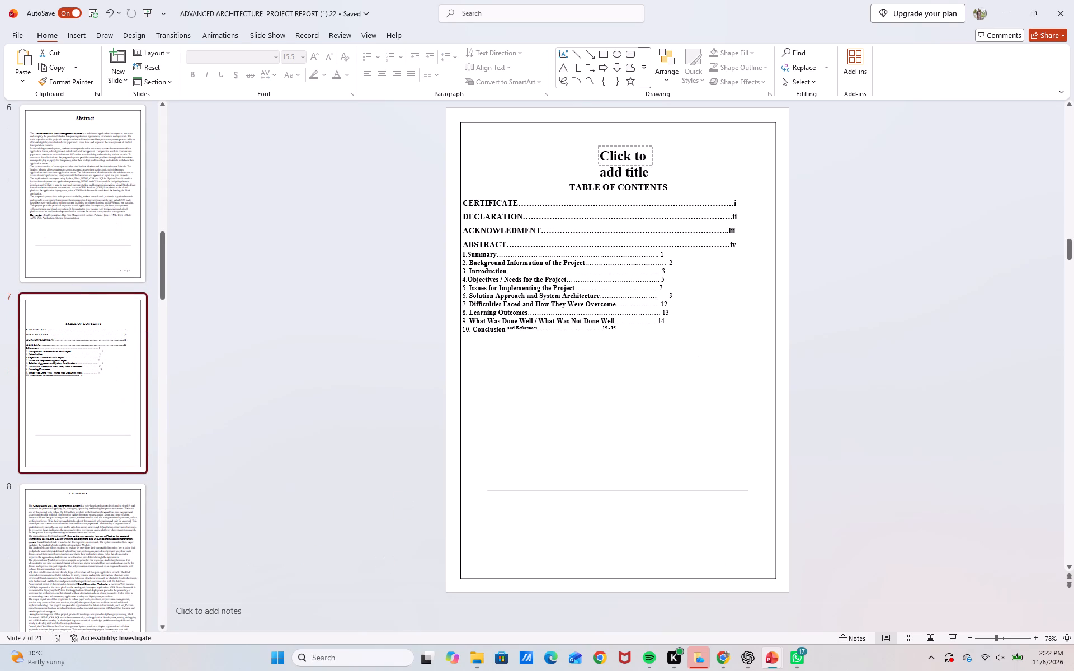
{"action": "left_click", "coordinate": [476, 261]}
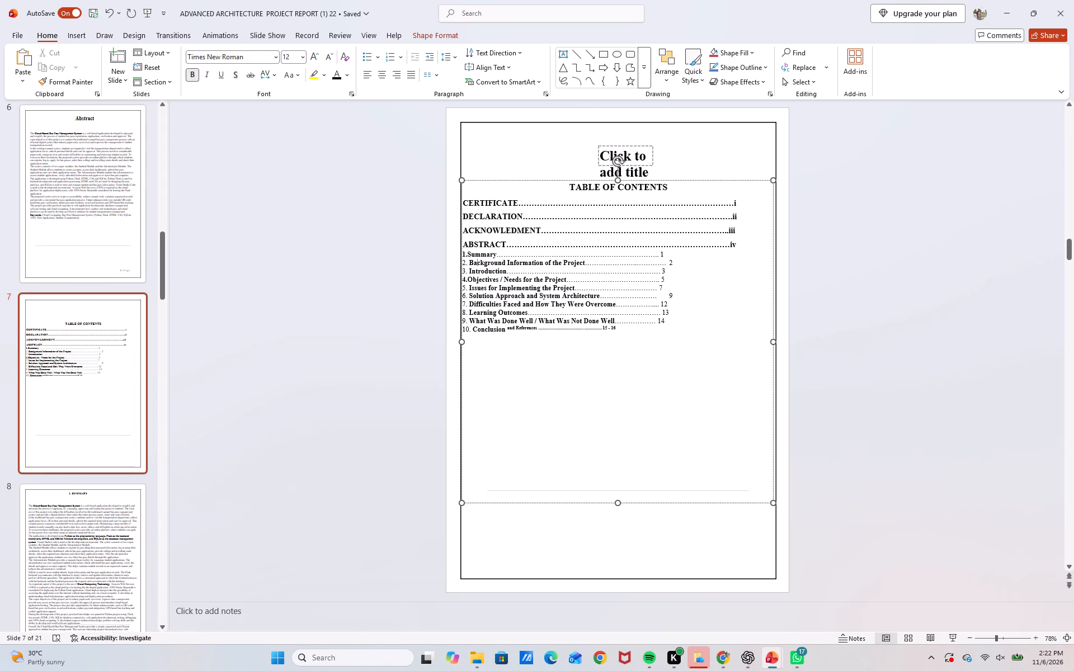
{"action": "left_click_drag", "start_coordinate": [461, 343], "coordinate": [468, 344]}
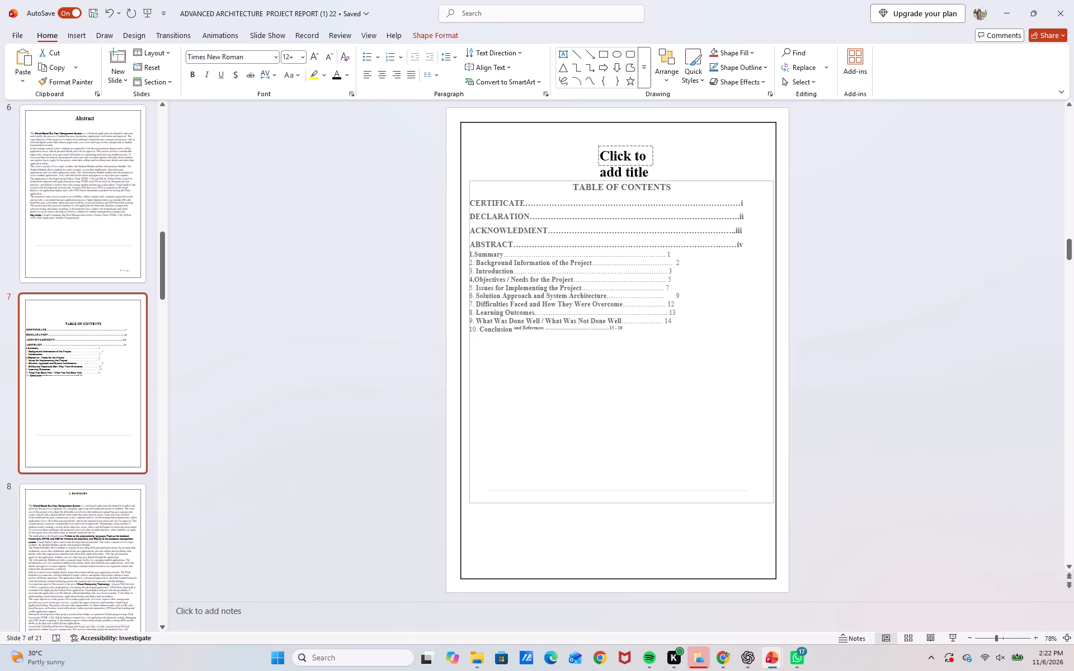
{"action": "left_click_drag", "start_coordinate": [468, 344], "coordinate": [468, 344]}
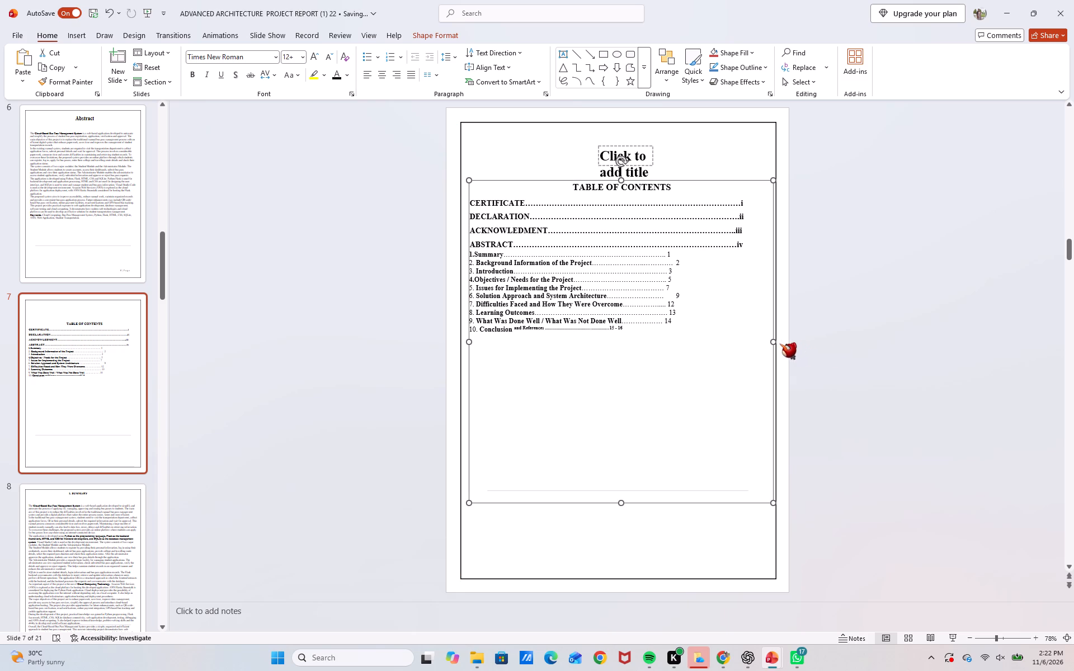
Move the right edge of the table of contents text box inward, away from the page border.
{"action": "left_click_drag", "start_coordinate": [776, 343], "coordinate": [771, 344]}
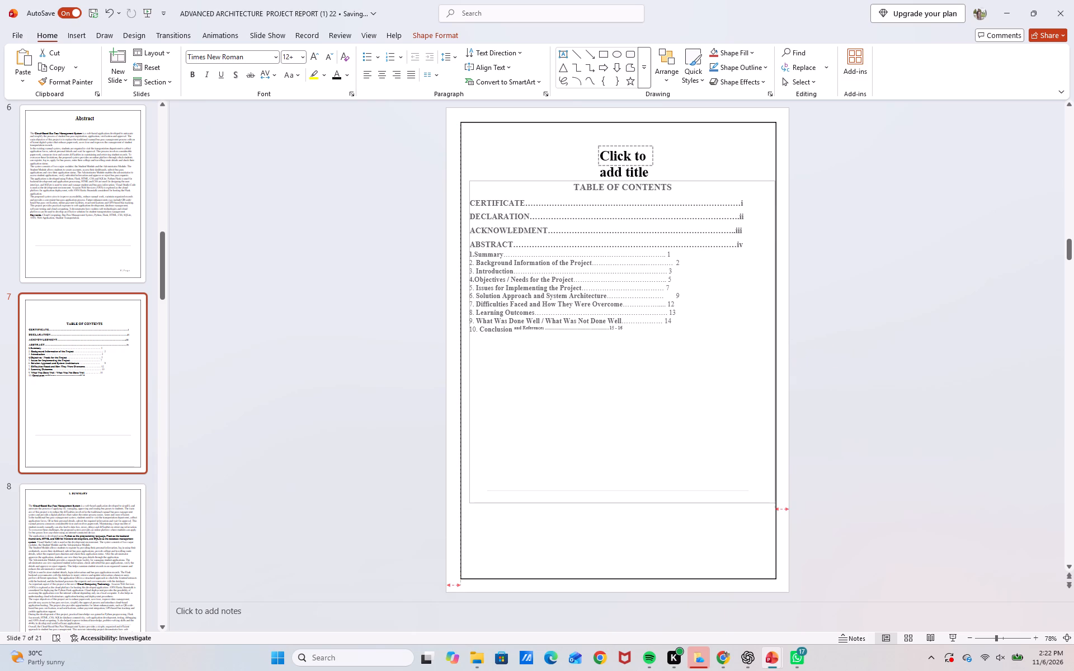
{"action": "left_click_drag", "start_coordinate": [771, 344], "coordinate": [767, 346]}
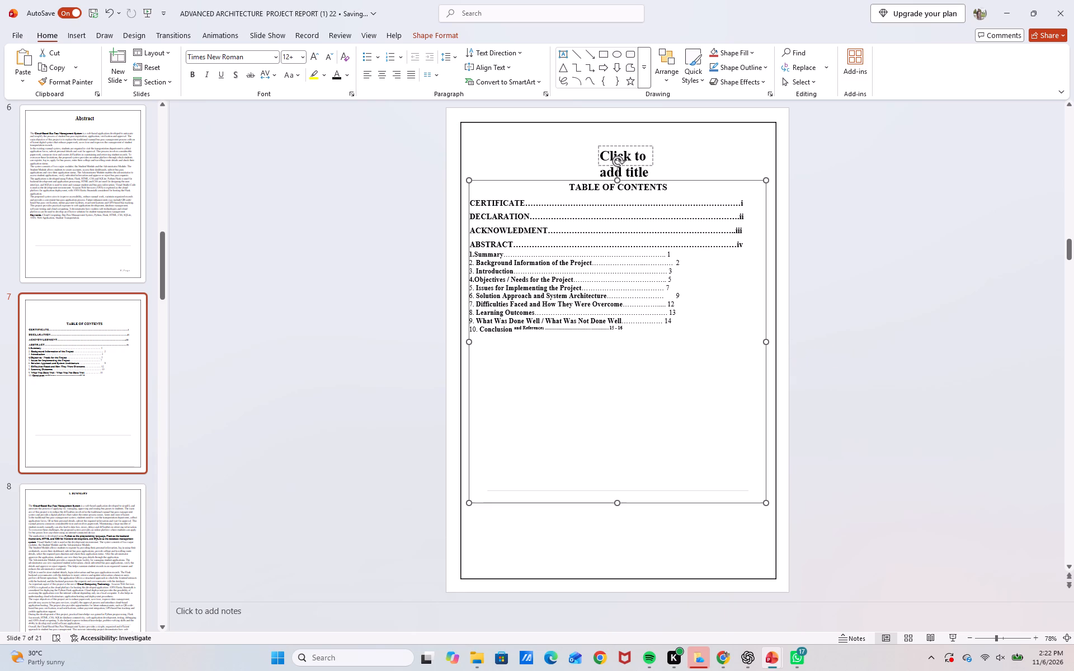
{"action": "left_click", "coordinate": [651, 363]}
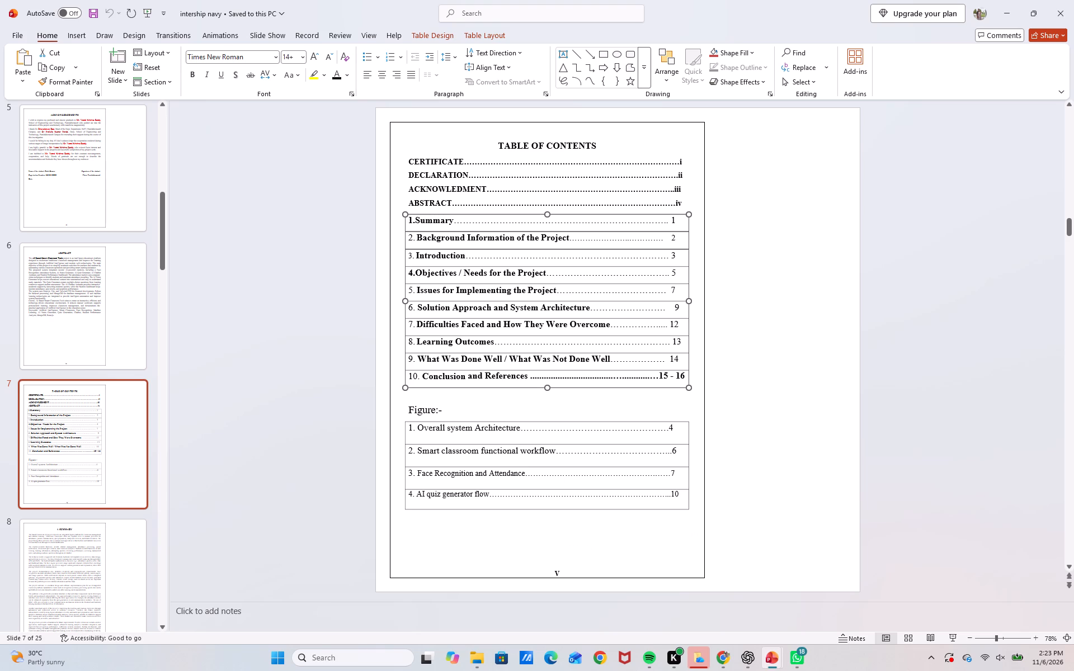
{"action": "left_click_drag", "start_coordinate": [495, 427], "coordinate": [496, 432]}
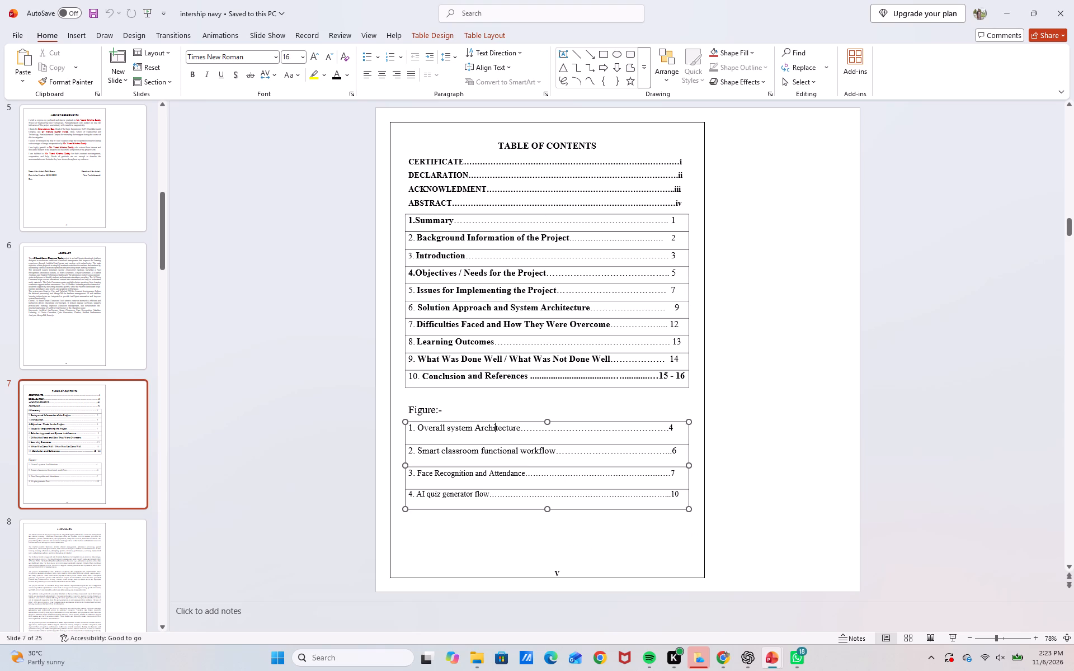
{"action": "left_click_drag", "start_coordinate": [496, 432], "coordinate": [527, 508]}
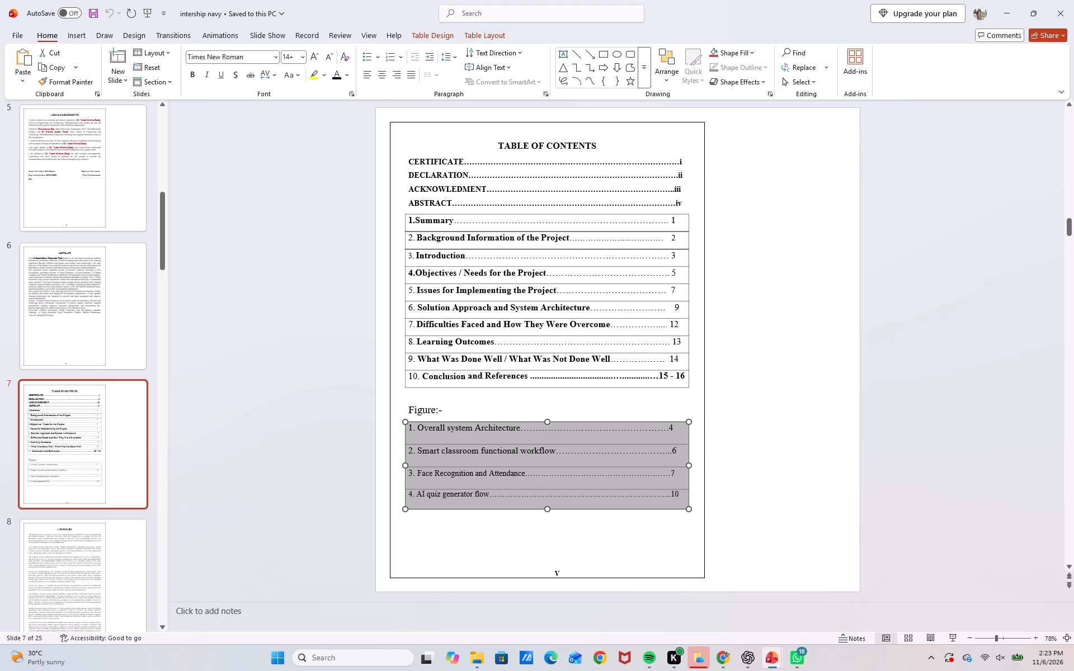
{"action": "key", "text": "BackSpace"}
{"action": "left_click", "coordinate": [523, 424]}
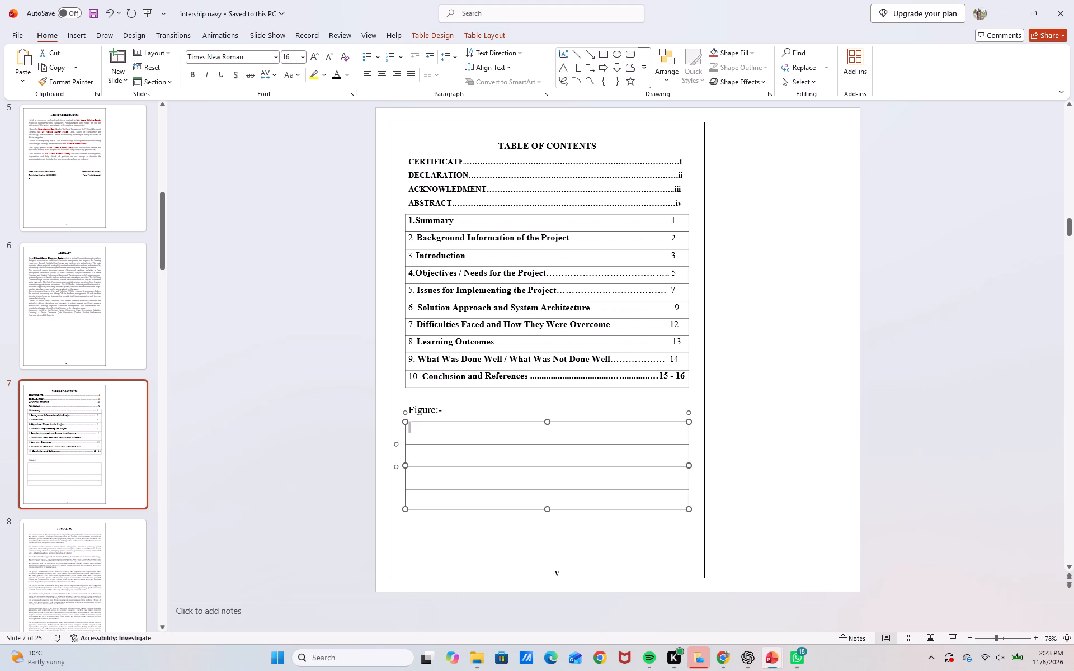
{"action": "key", "text": "BackSpace"}
{"action": "left_click", "coordinate": [509, 419]}
{"action": "left_click", "coordinate": [509, 422]}
{"action": "key", "text": "BackSpace"}
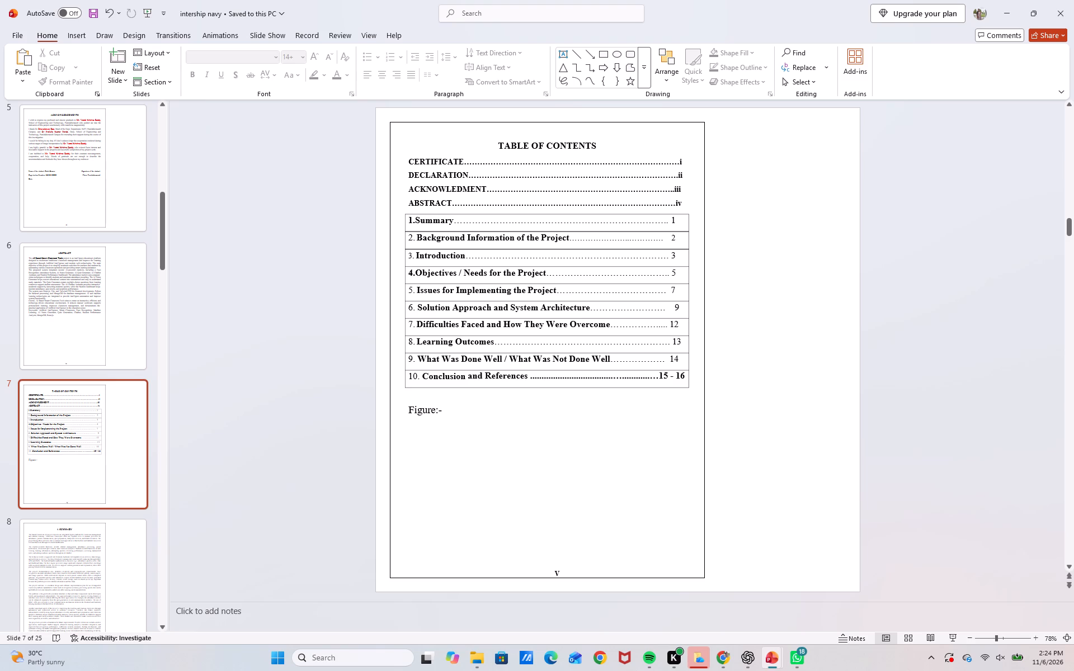
Move the ten-row chapter table down the contents page, leaving a gap beneath the ABSTRACT line.
{"action": "left_click_drag", "start_coordinate": [407, 334], "coordinate": [417, 379]}
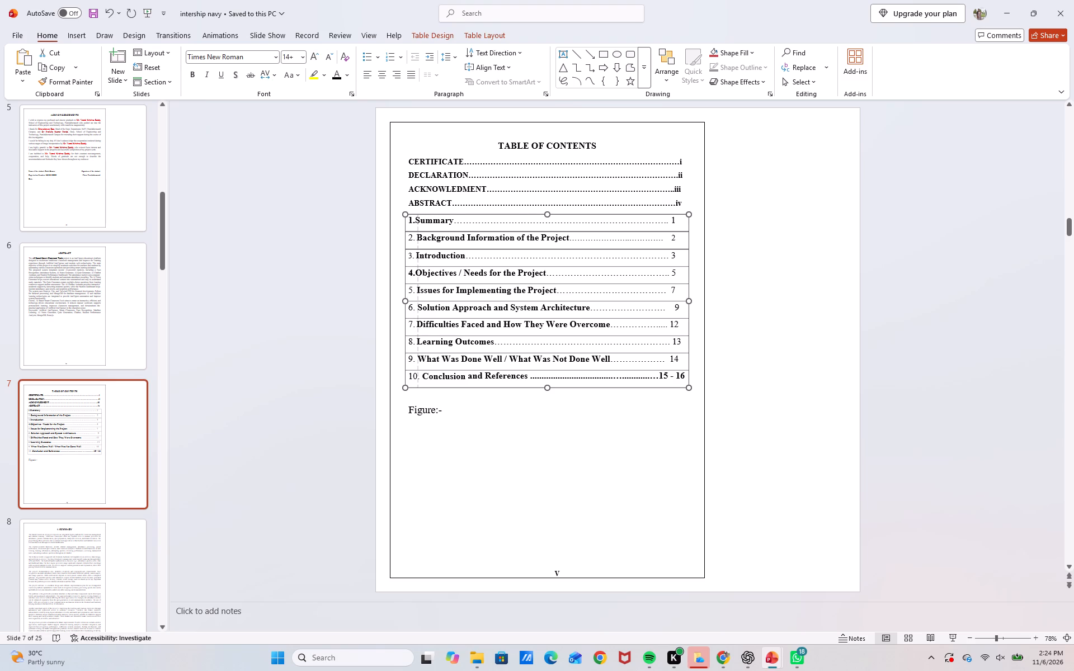
{"action": "left_click_drag", "start_coordinate": [417, 379], "coordinate": [406, 376]}
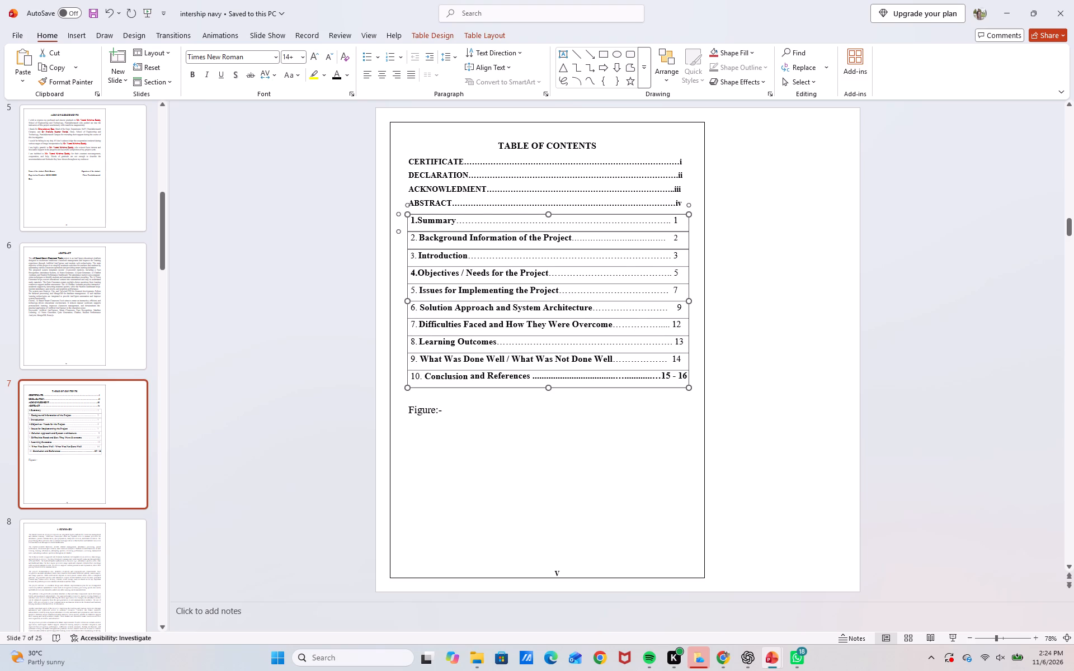
{"action": "left_click_drag", "start_coordinate": [581, 215], "coordinate": [586, 243]}
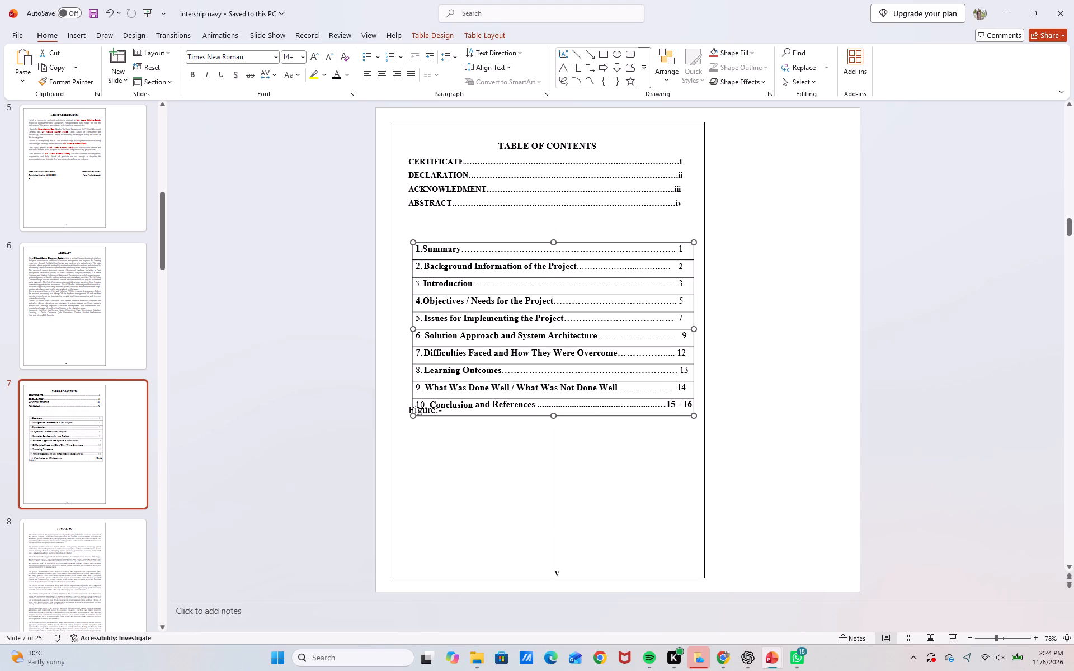
Copy the chapter table and paste it below the existing chapter list in the "ADVANCED ARCHITECTURE PROJECT REPORT (1) 22" table of contents.
{"action": "key", "text": "ctrl+c"}
{"action": "left_click", "coordinate": [742, 634]}
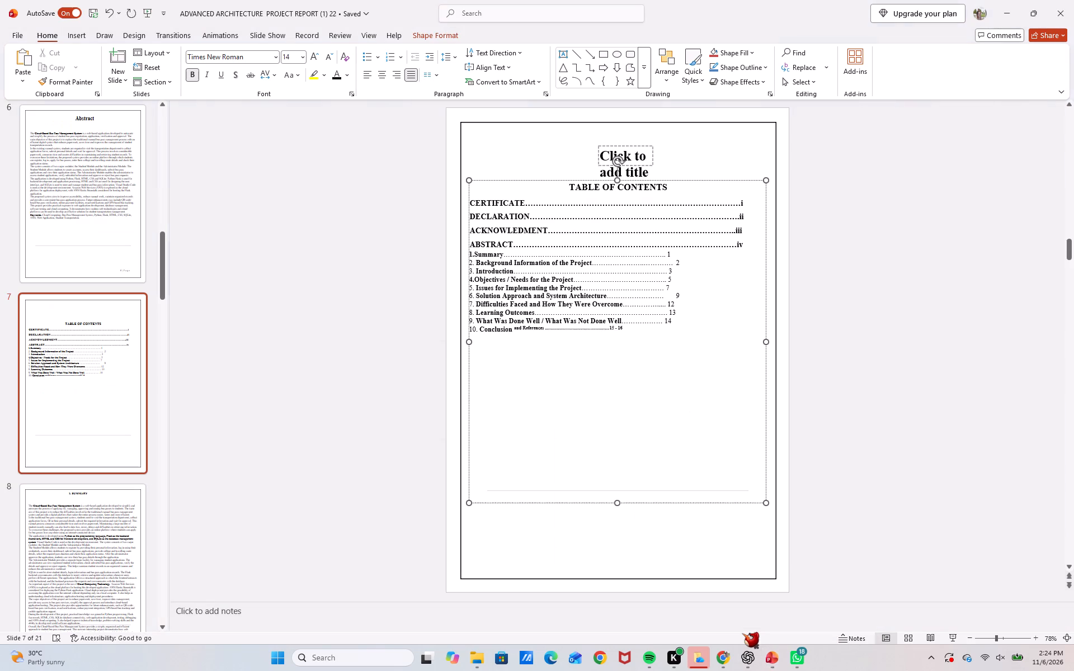
{"action": "left_click", "coordinate": [550, 379]}
{"action": "key", "text": "ctrl+v"}
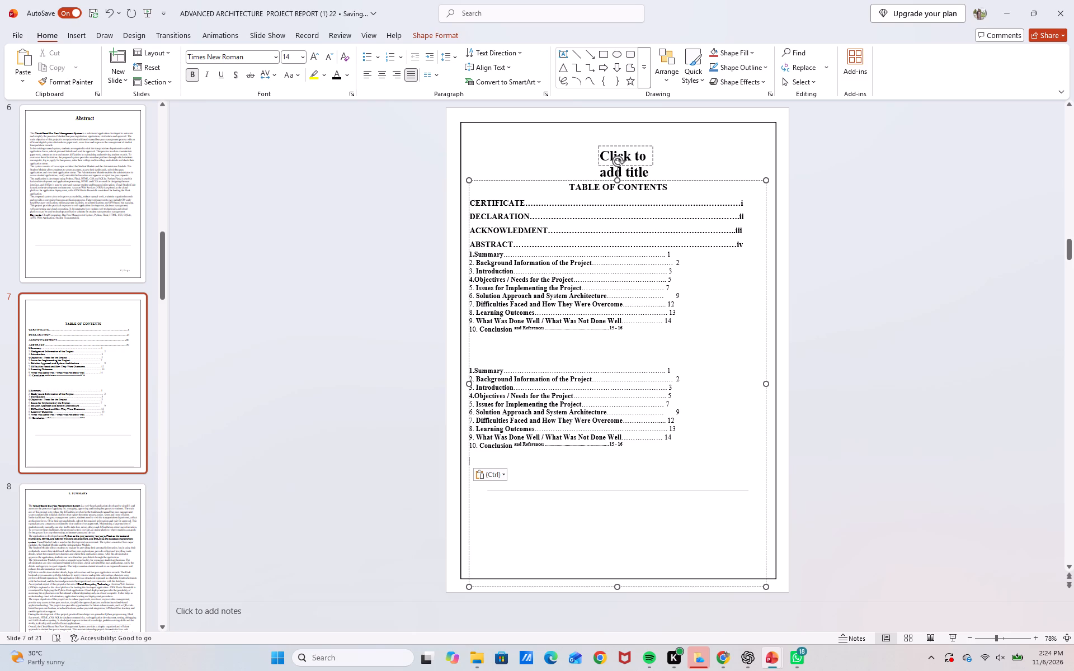
Delete the earlier chapter list above the newly pasted one, including its leftover "1" below the ABSTRACT line.
{"action": "left_click_drag", "start_coordinate": [471, 253], "coordinate": [597, 351]}
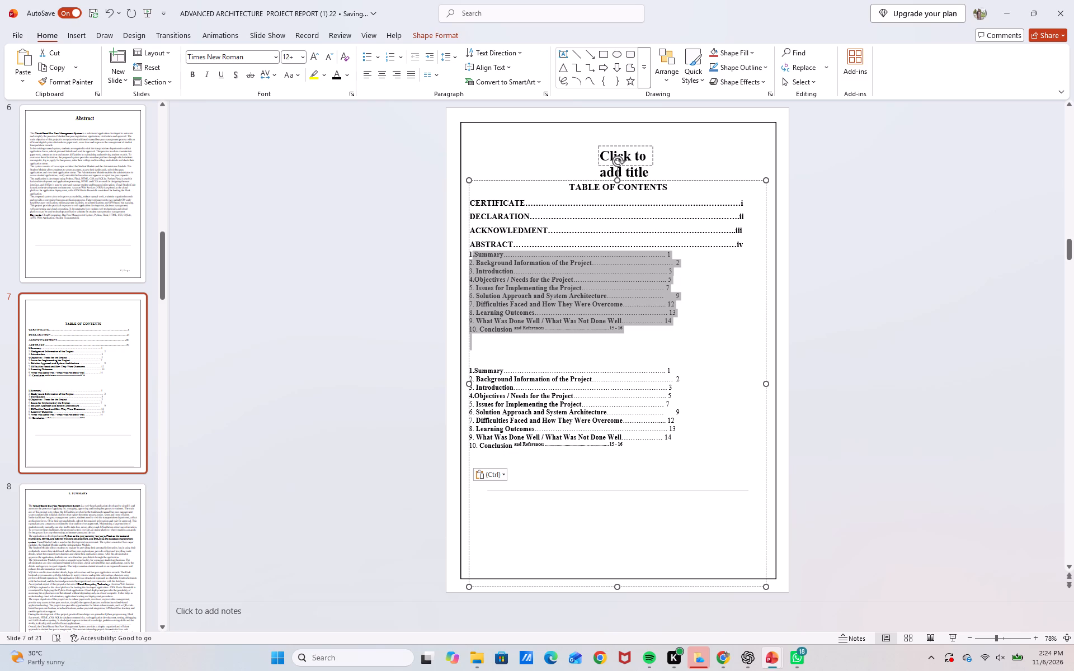
{"action": "left_click_drag", "start_coordinate": [597, 351], "coordinate": [598, 351]}
{"action": "key", "text": "BackSpace"}
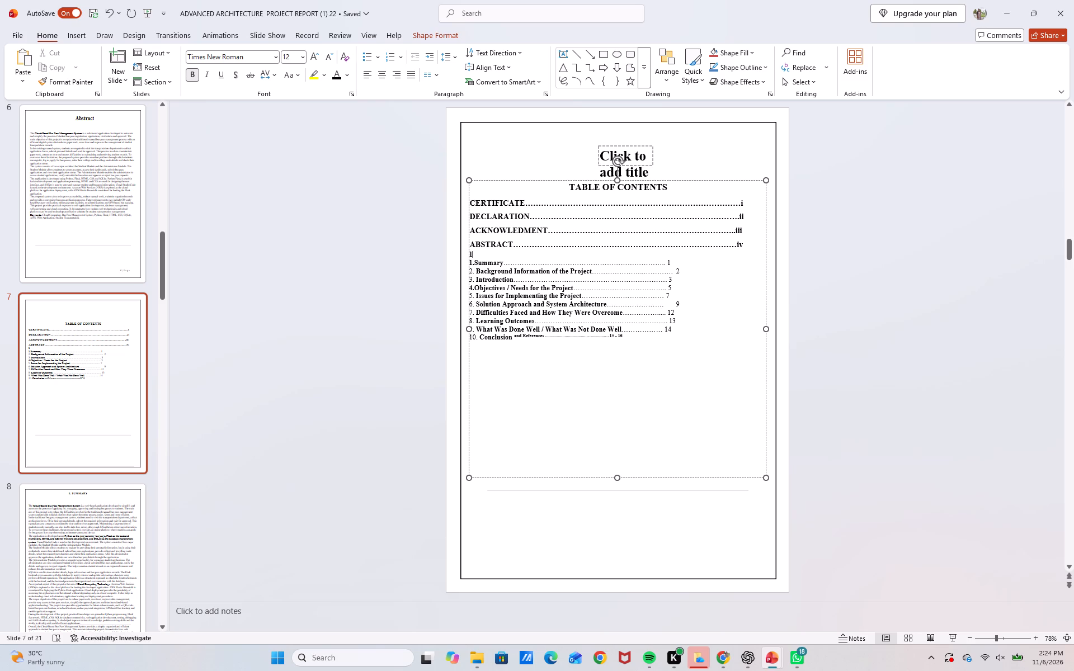
{"action": "left_click_drag", "start_coordinate": [498, 206], "coordinate": [528, 245]}
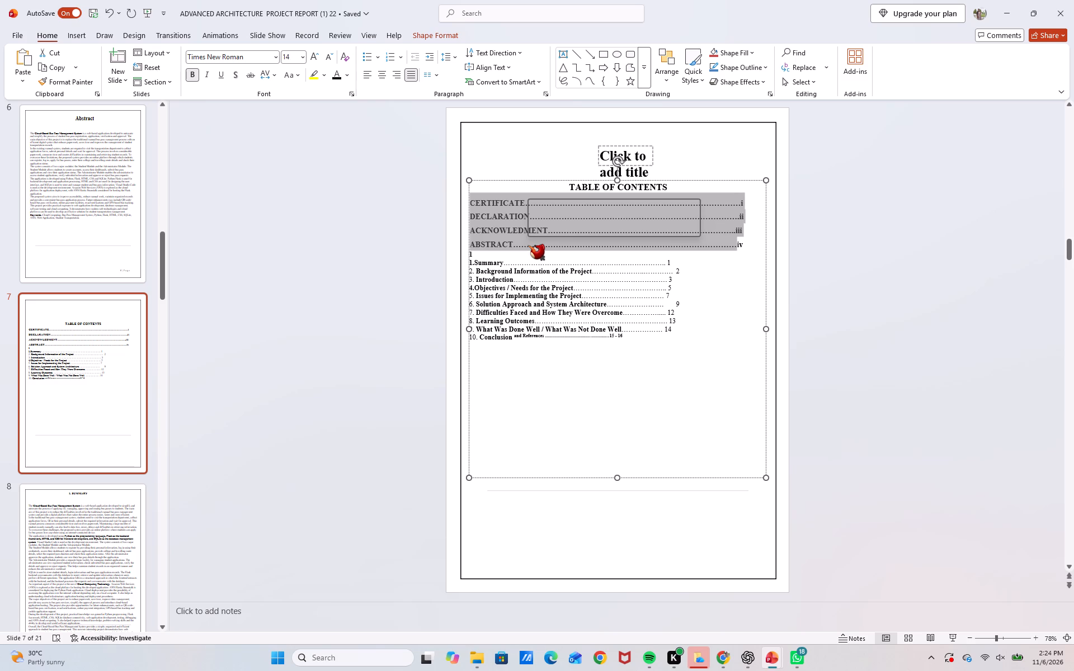
{"action": "left_click", "coordinate": [473, 258]}
{"action": "key", "text": "BackSpace"}
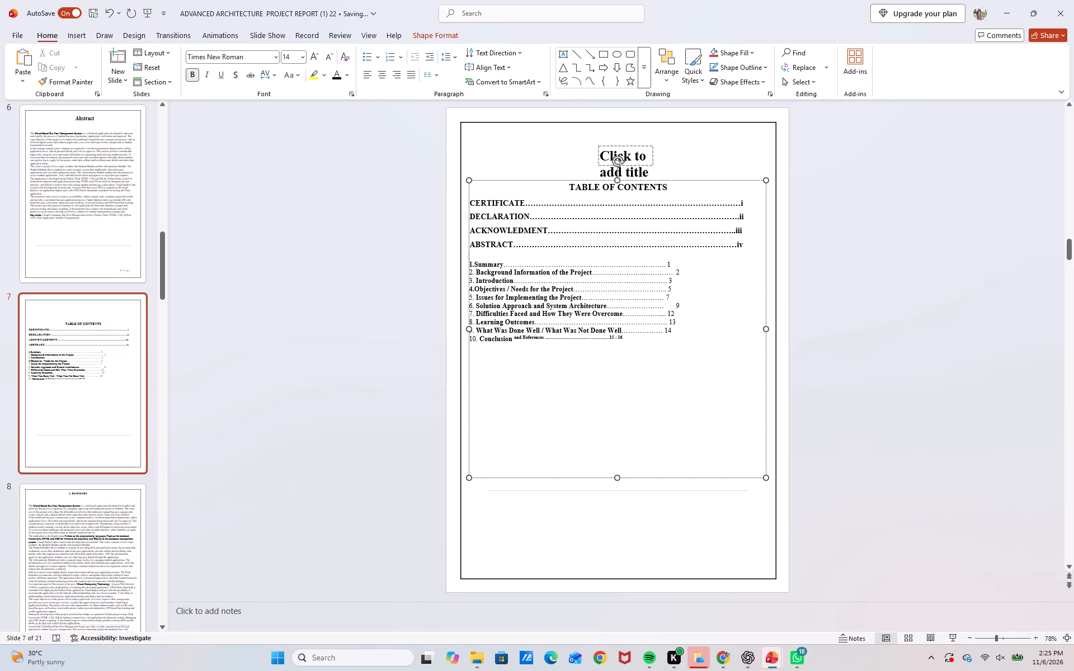
Set the font size of the chapter list, from Summary to Conclusion and References, to 14.
{"action": "left_click_drag", "start_coordinate": [472, 266], "coordinate": [530, 349]}
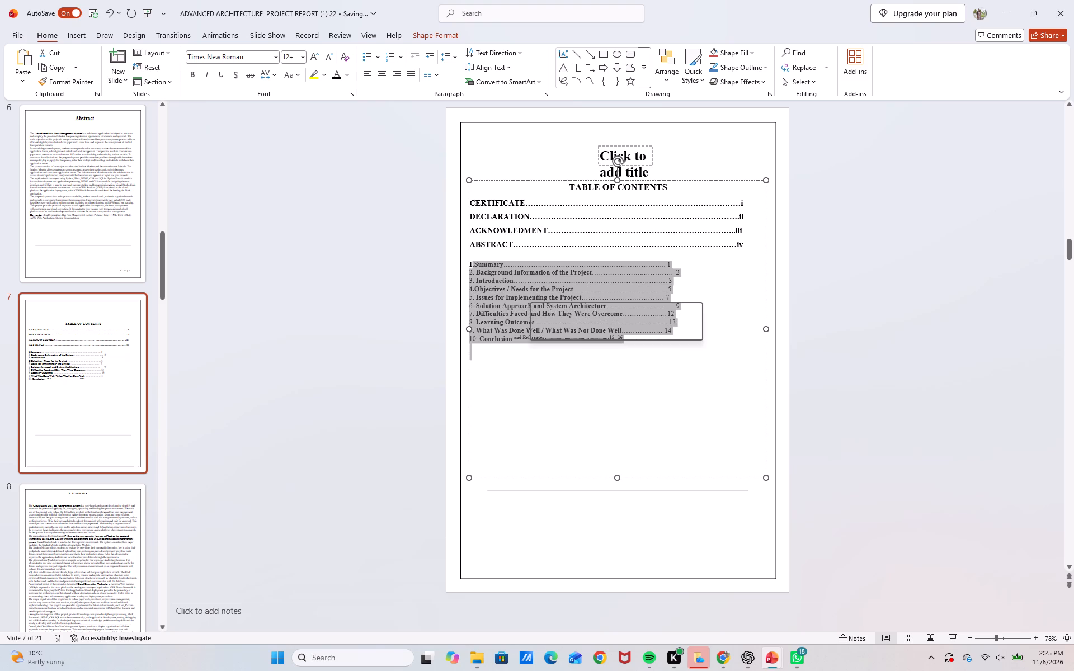
{"action": "left_click", "coordinate": [534, 358]}
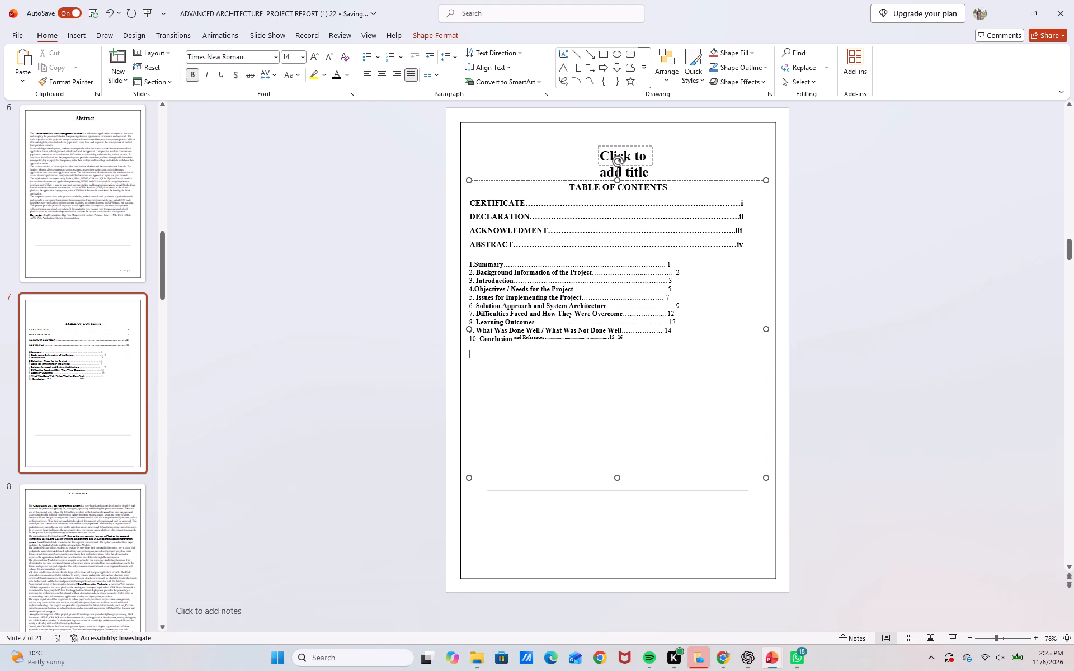
{"action": "left_click", "coordinate": [470, 263]}
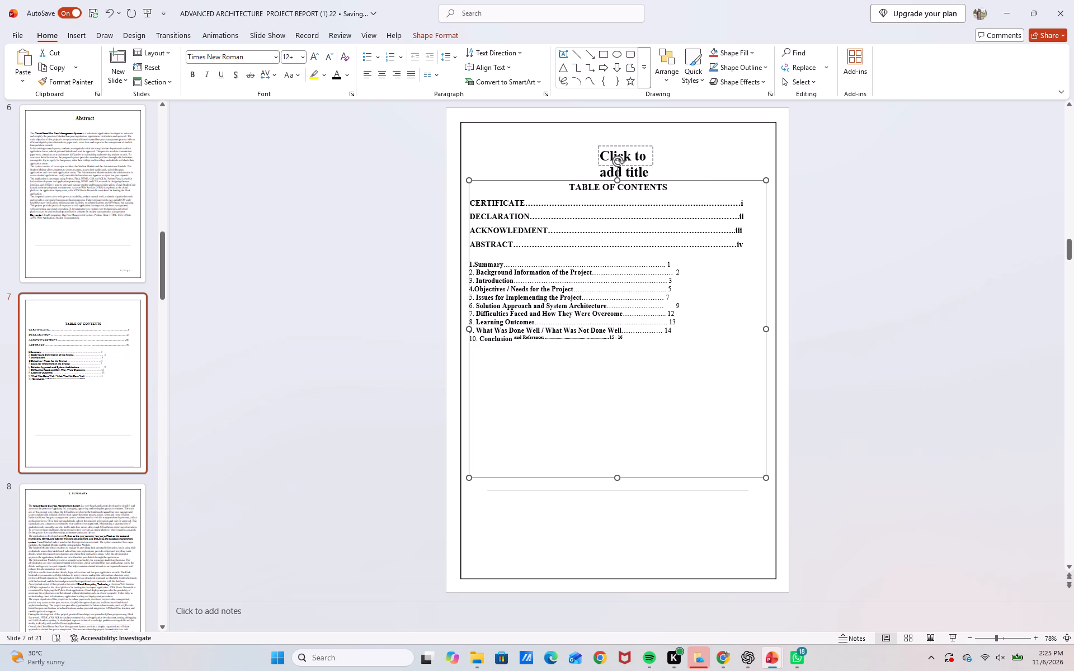
{"action": "left_click_drag", "start_coordinate": [471, 262], "coordinate": [519, 349]}
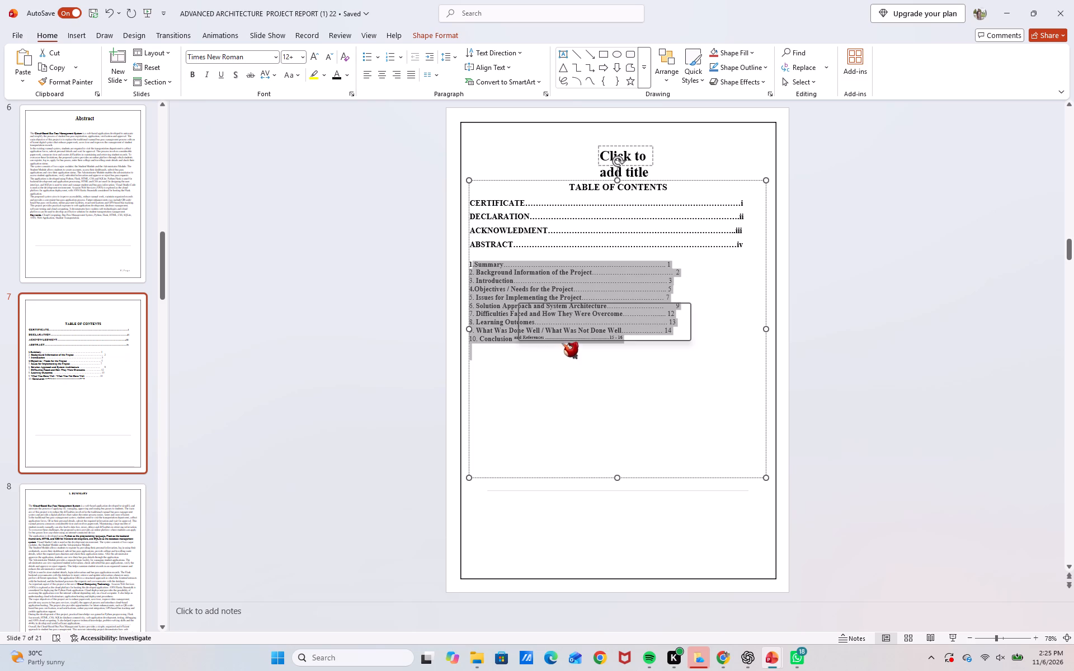
{"action": "left_click", "coordinate": [600, 316]}
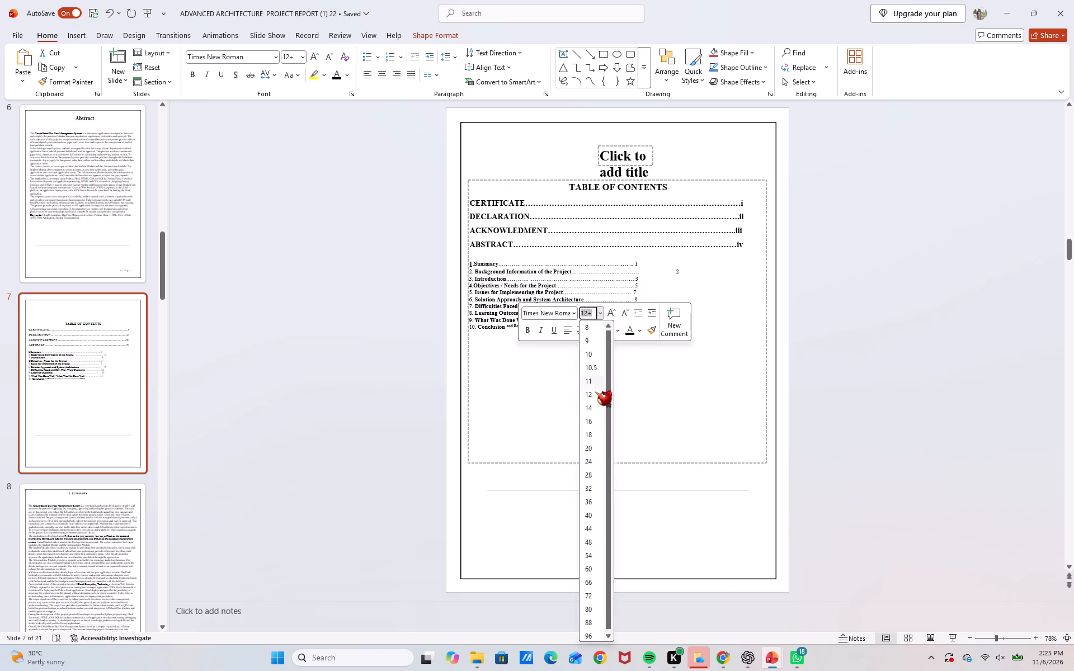
{"action": "left_click", "coordinate": [595, 407]}
{"action": "left_click", "coordinate": [589, 421]}
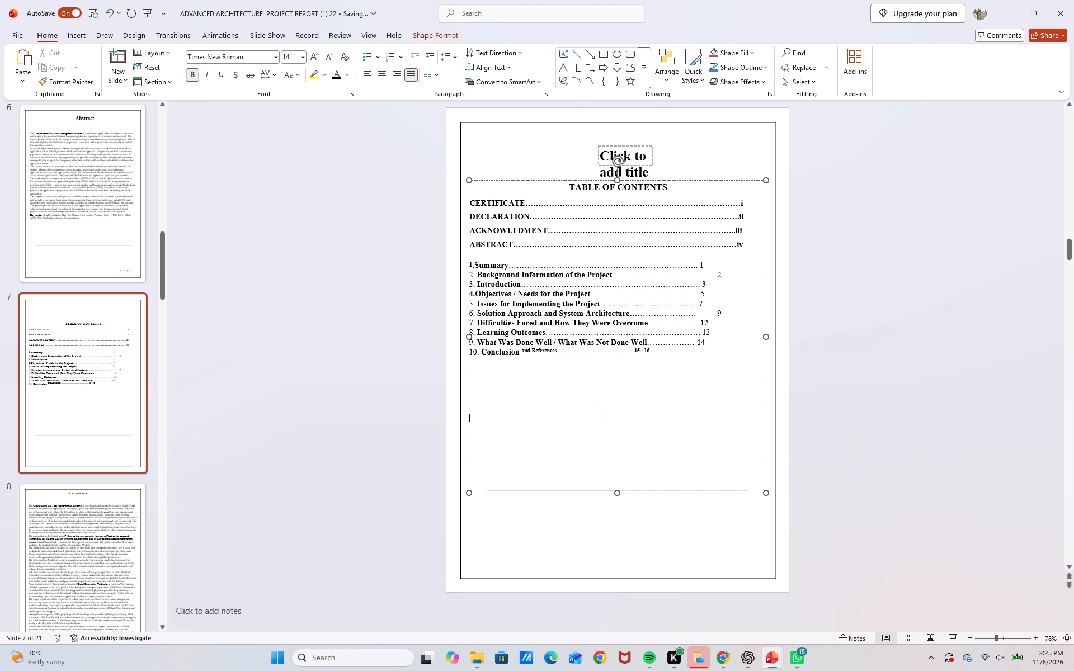
Delete the leading "1" of the Summary line in the chapter list.
{"action": "left_click", "coordinate": [473, 266]}
{"action": "key", "text": "BackSpace"}
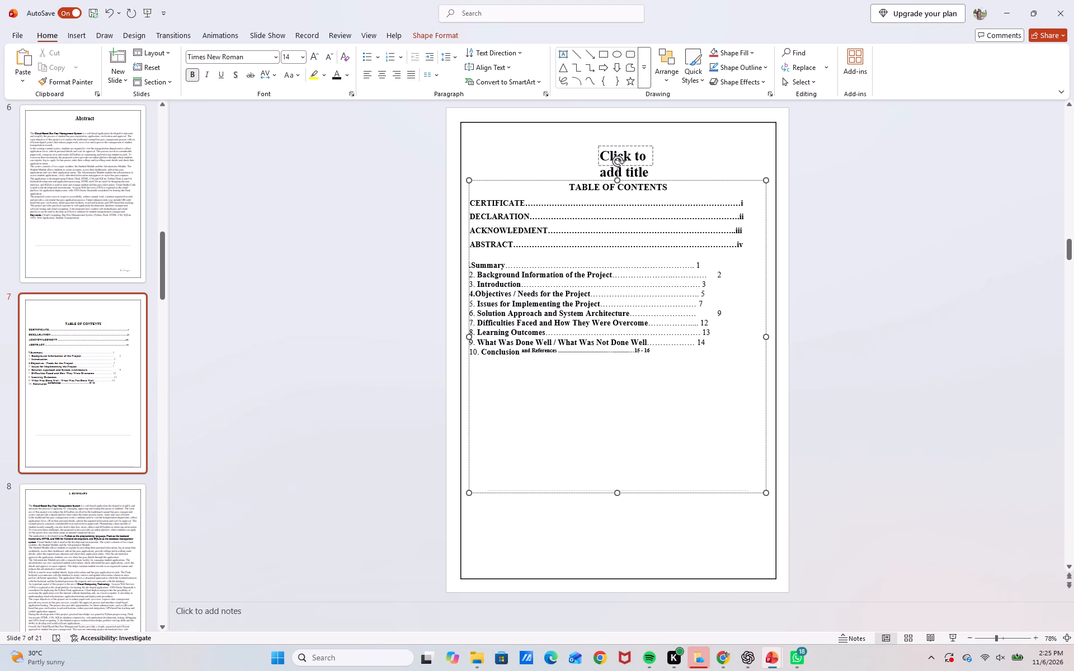
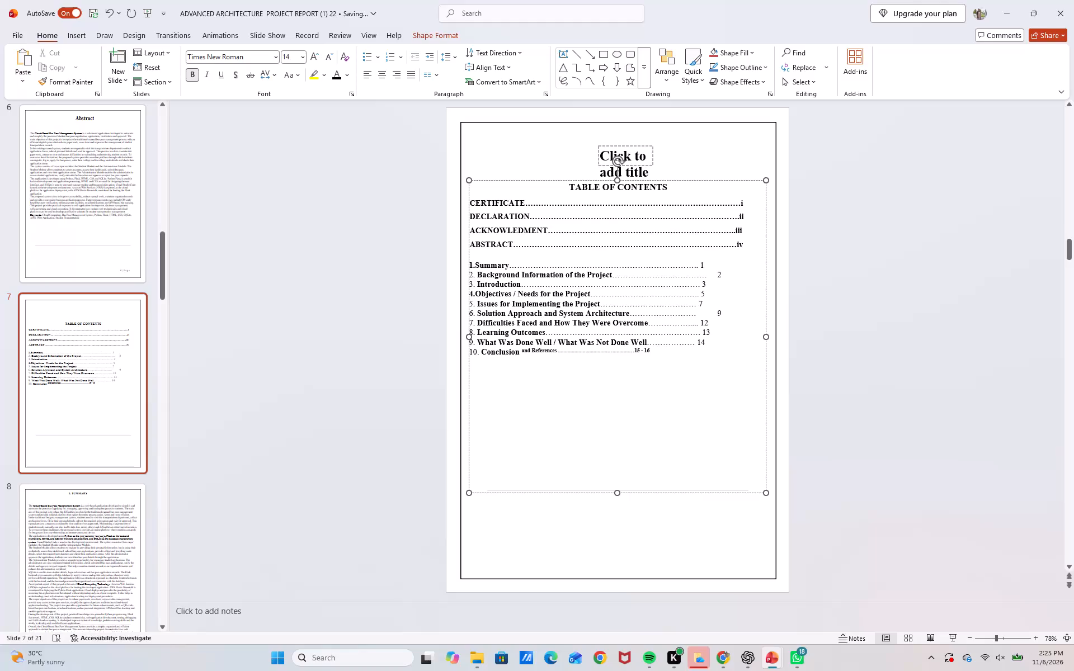
Insert a space before the "1.Summary" line in the chapter list.
{"action": "key", "text": "Left"}
{"action": "key", "text": "space"}
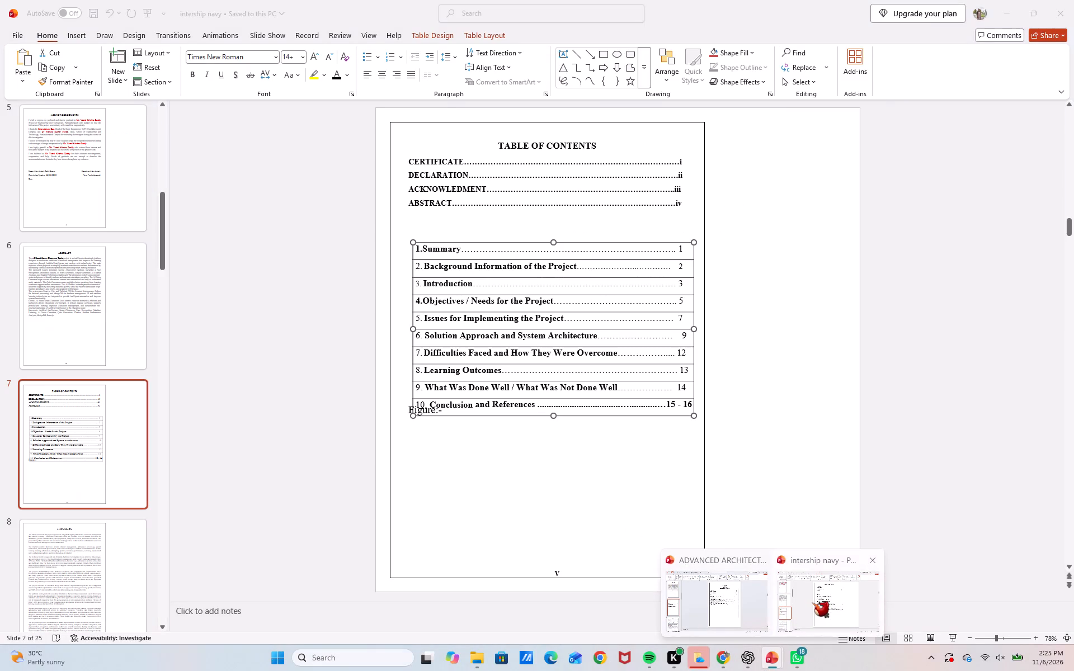
Check the table of contents in "intership navy", and apply Times New Roman to the whole chapter list in the project report.
{"action": "left_click", "coordinate": [812, 603]}
{"action": "left_click", "coordinate": [600, 545]}
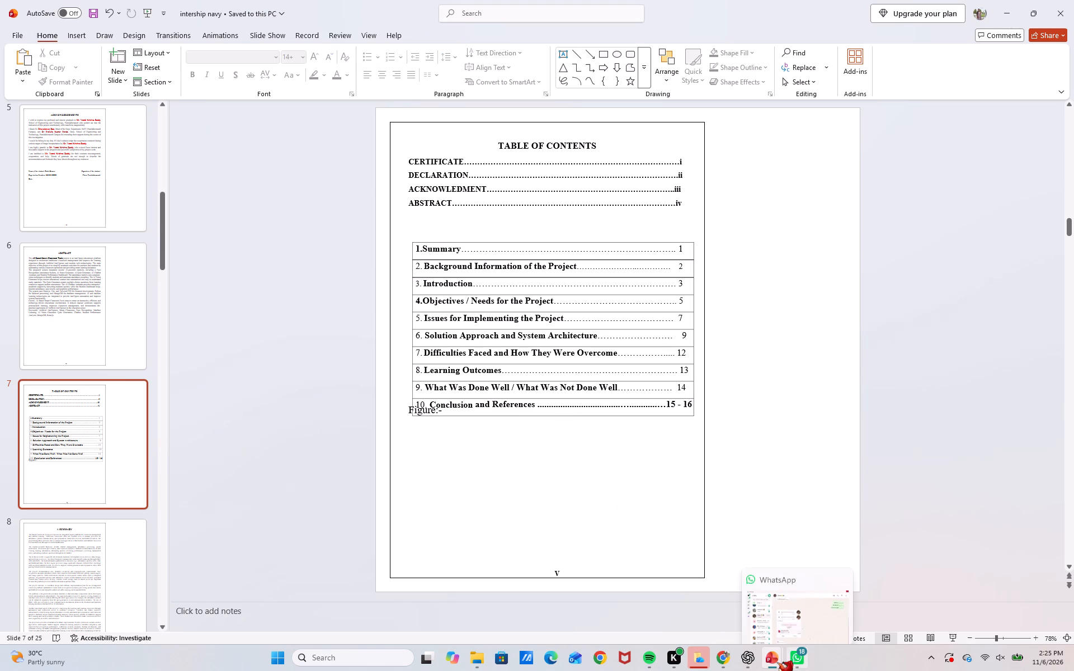
{"action": "left_click", "coordinate": [738, 613]}
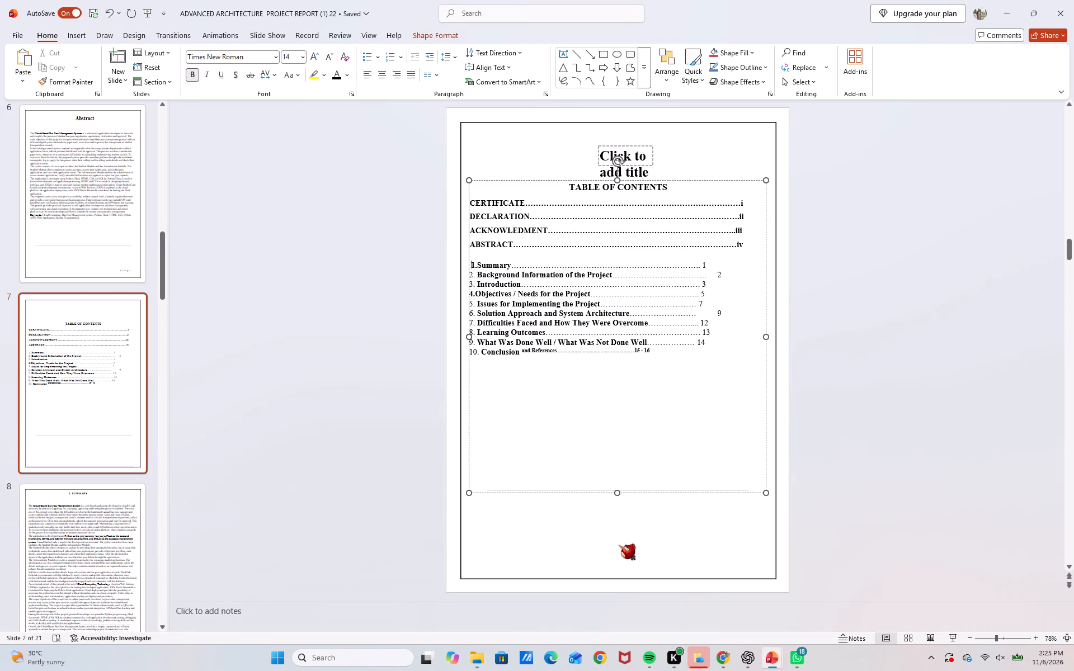
{"action": "left_click_drag", "start_coordinate": [472, 199], "coordinate": [507, 245]}
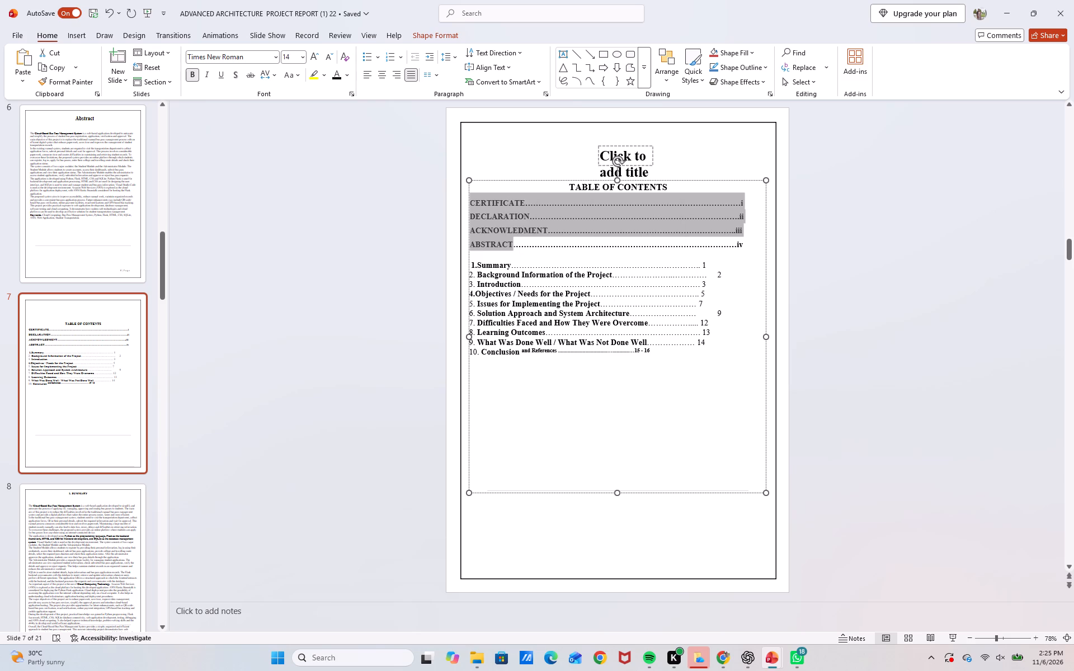
{"action": "left_click", "coordinate": [523, 358]}
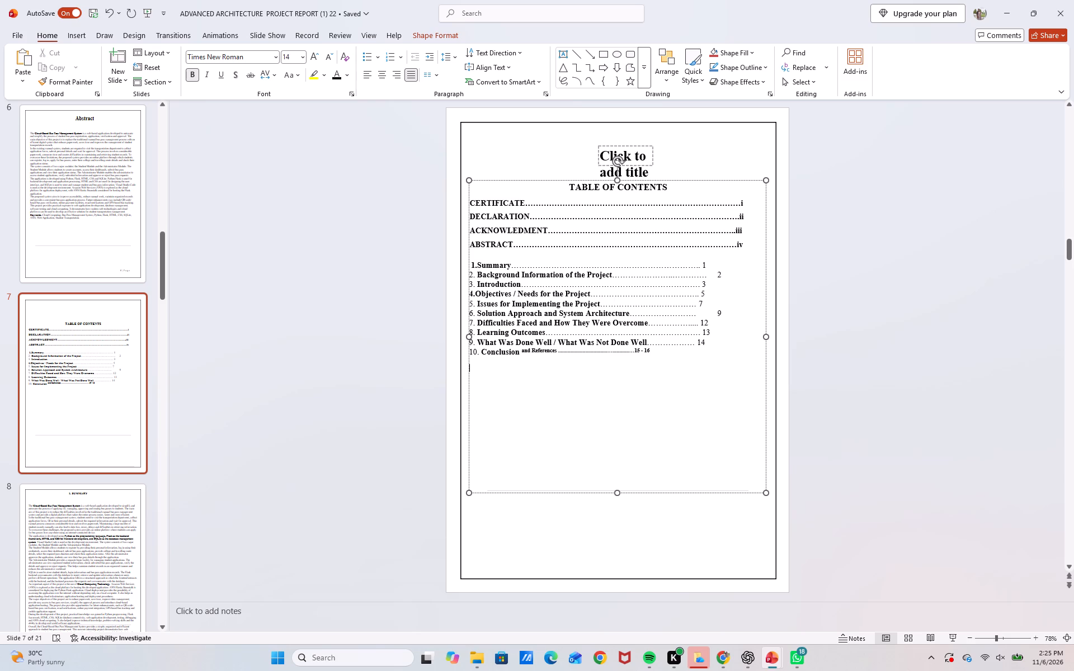
{"action": "left_click_drag", "start_coordinate": [474, 263], "coordinate": [487, 285]}
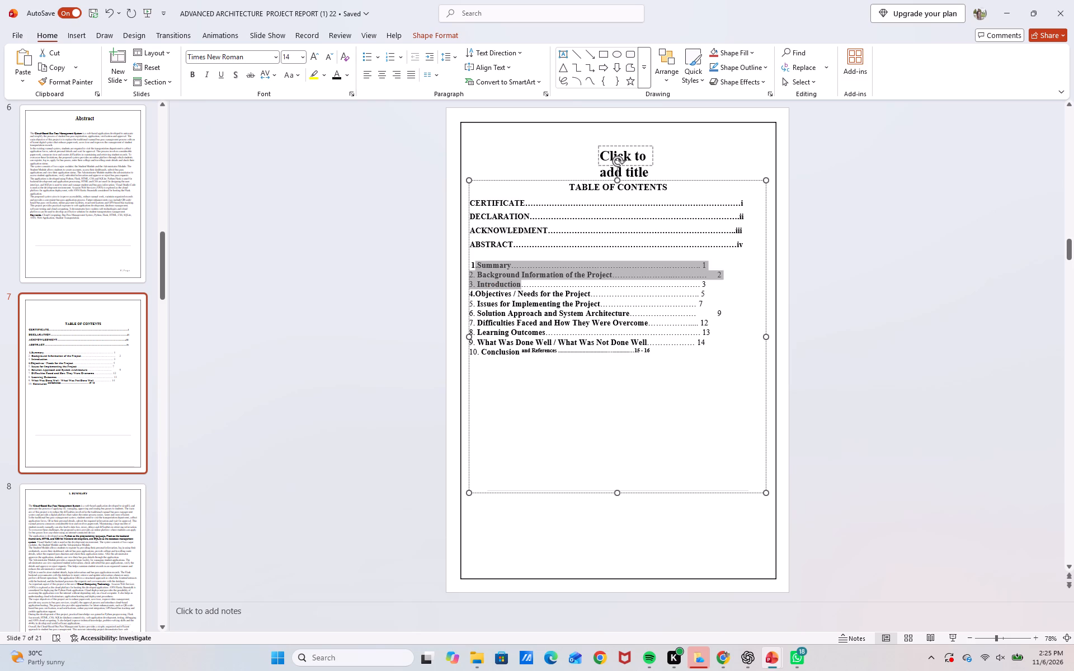
{"action": "left_click", "coordinate": [514, 385]}
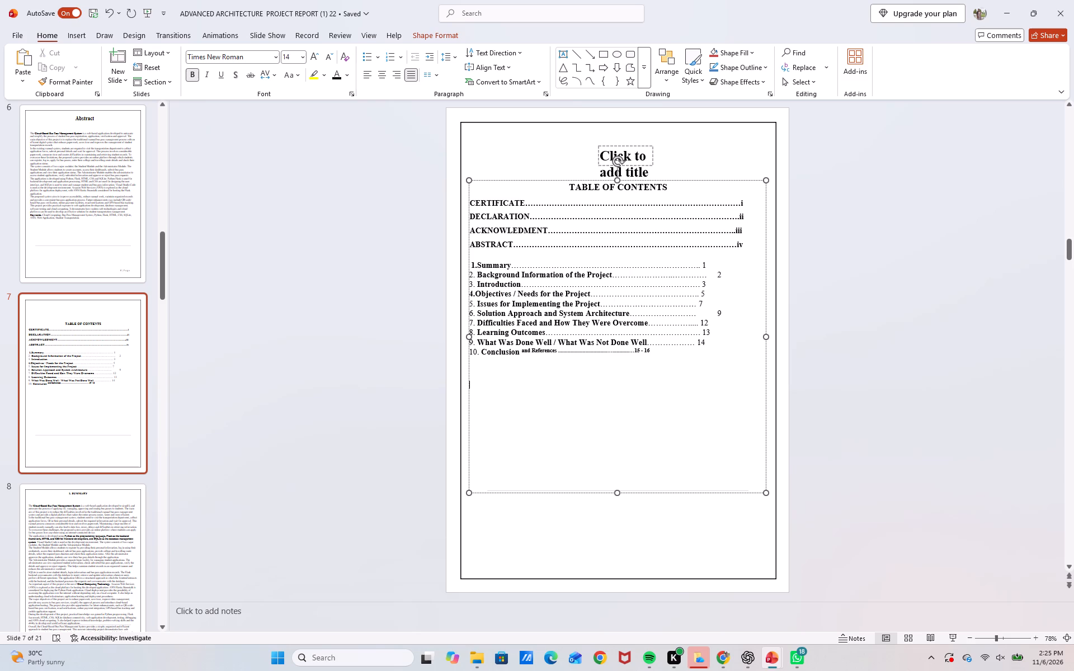
{"action": "left_click_drag", "start_coordinate": [473, 263], "coordinate": [539, 380]}
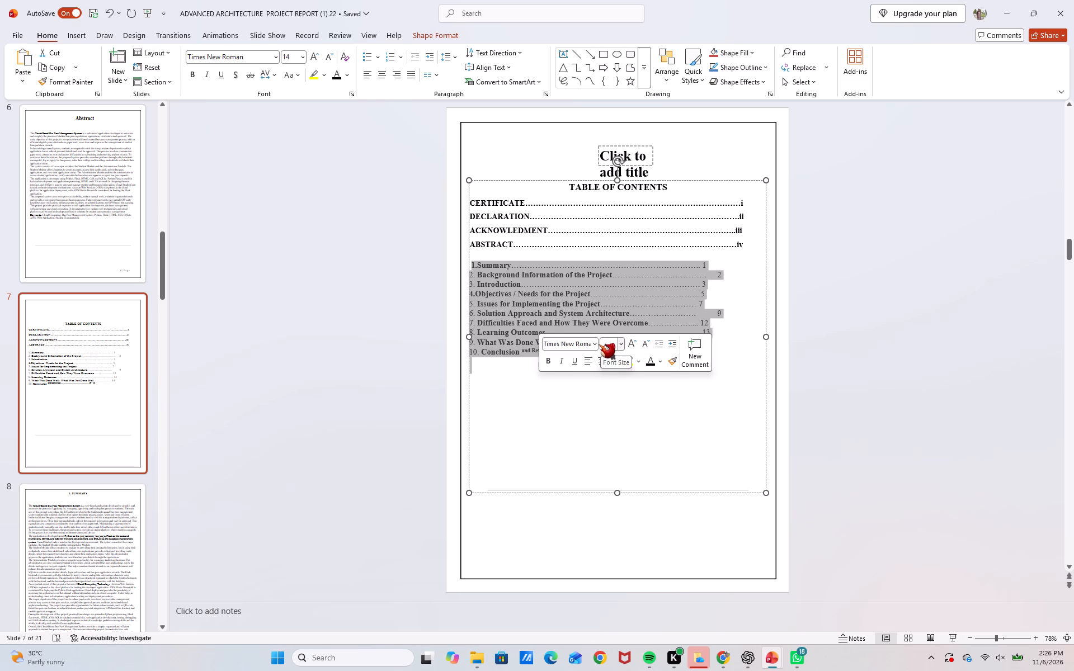
{"action": "left_click", "coordinate": [597, 346]}
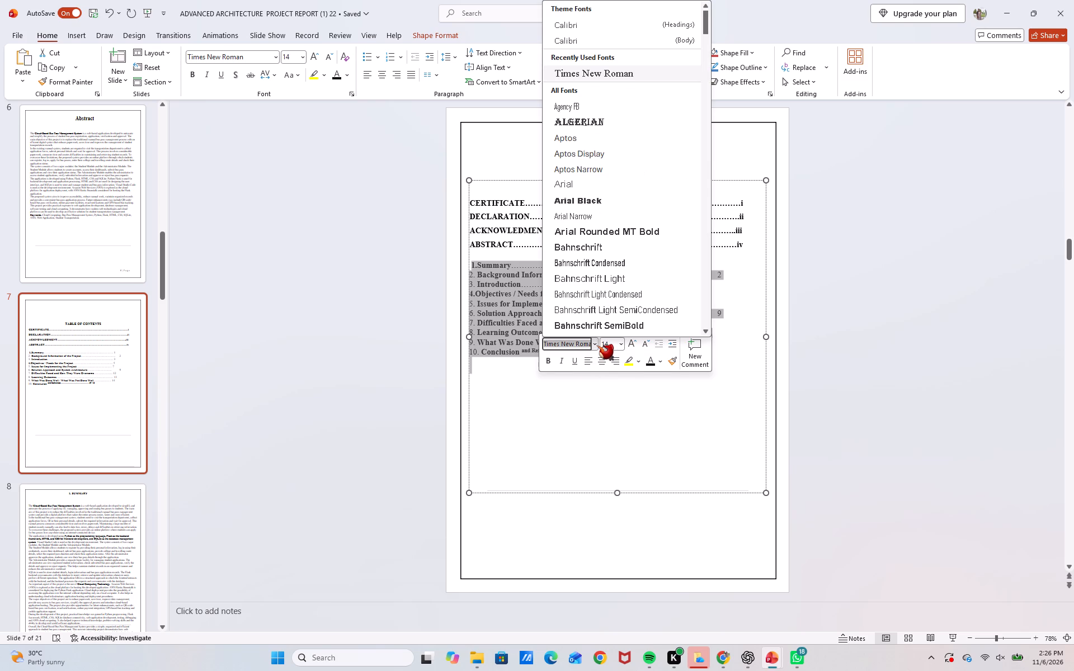
{"action": "left_click", "coordinate": [637, 74]}
{"action": "left_click", "coordinate": [618, 417]}
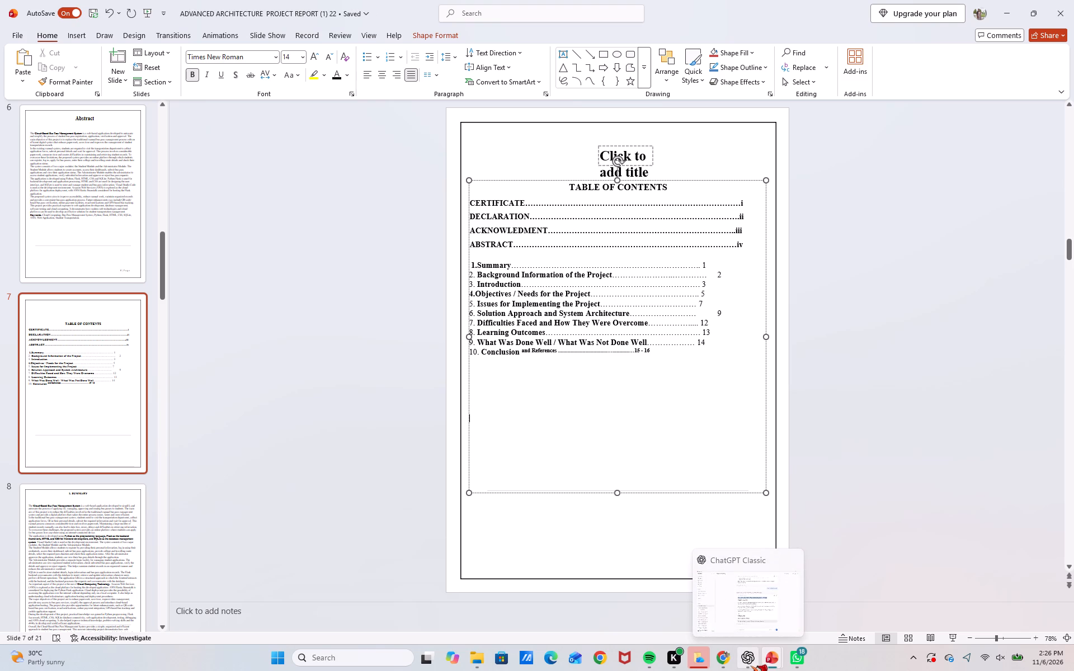
Check the chapter table's font size in "intership navy" and set the project report's chapter list, Summary to Conclusion and References, to 16.
{"action": "left_click", "coordinate": [788, 615]}
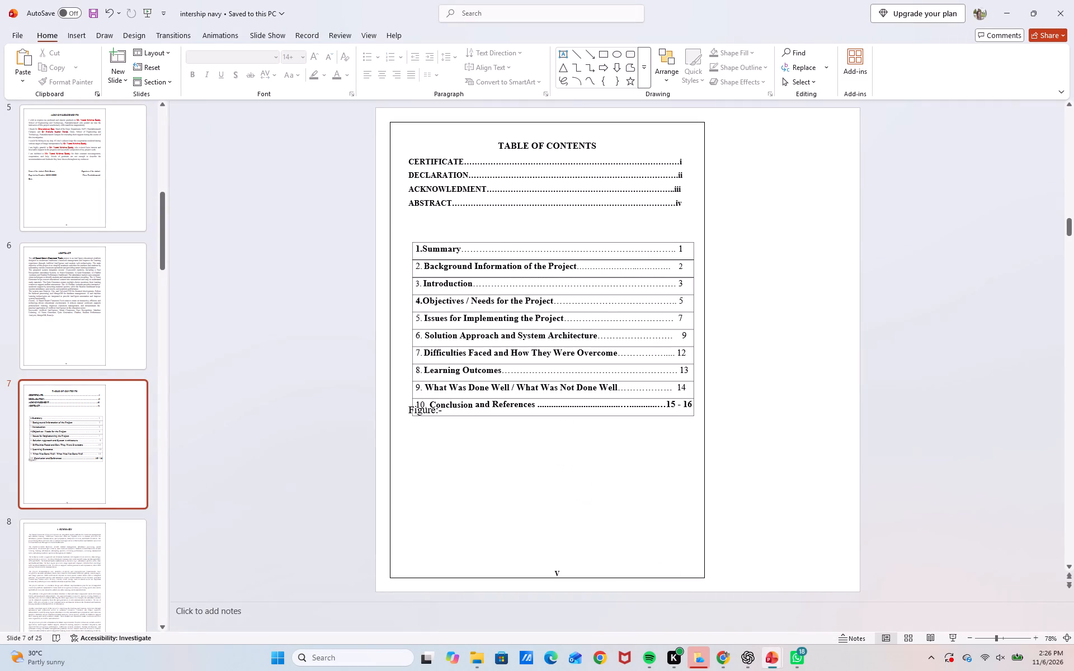
{"action": "left_click_drag", "start_coordinate": [616, 355], "coordinate": [586, 356]}
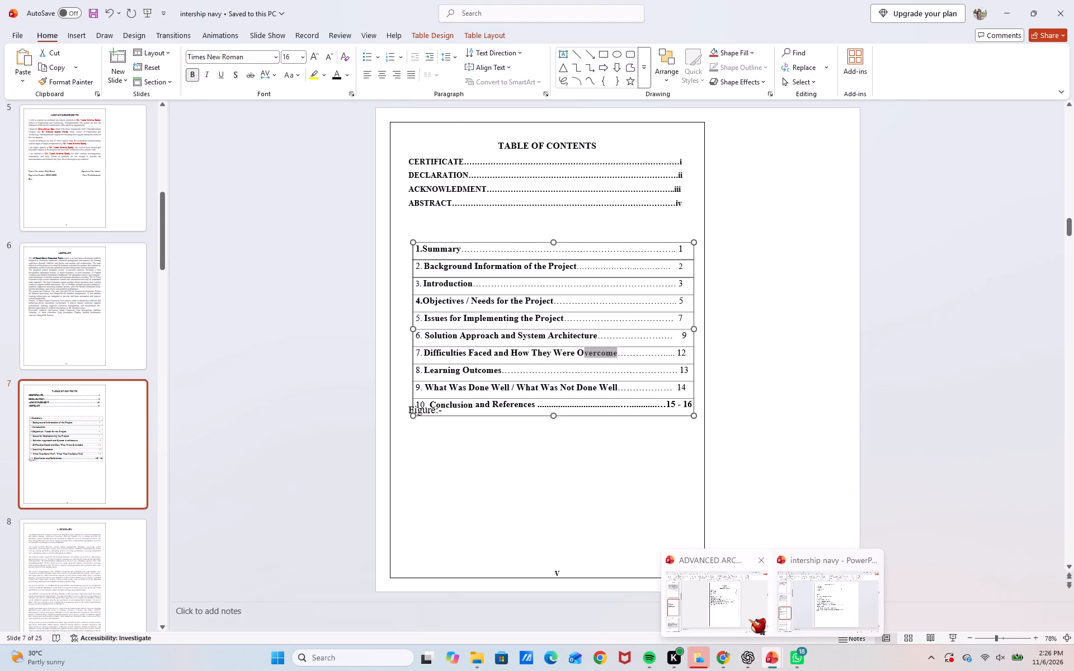
{"action": "left_click", "coordinate": [749, 620]}
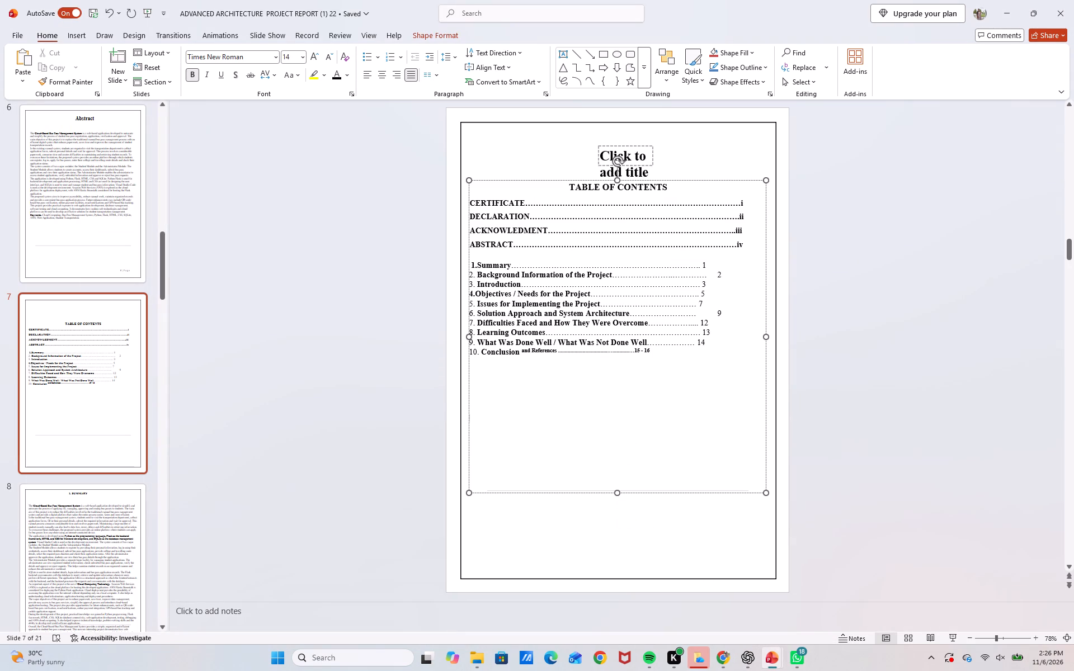
{"action": "left_click_drag", "start_coordinate": [472, 264], "coordinate": [535, 379]}
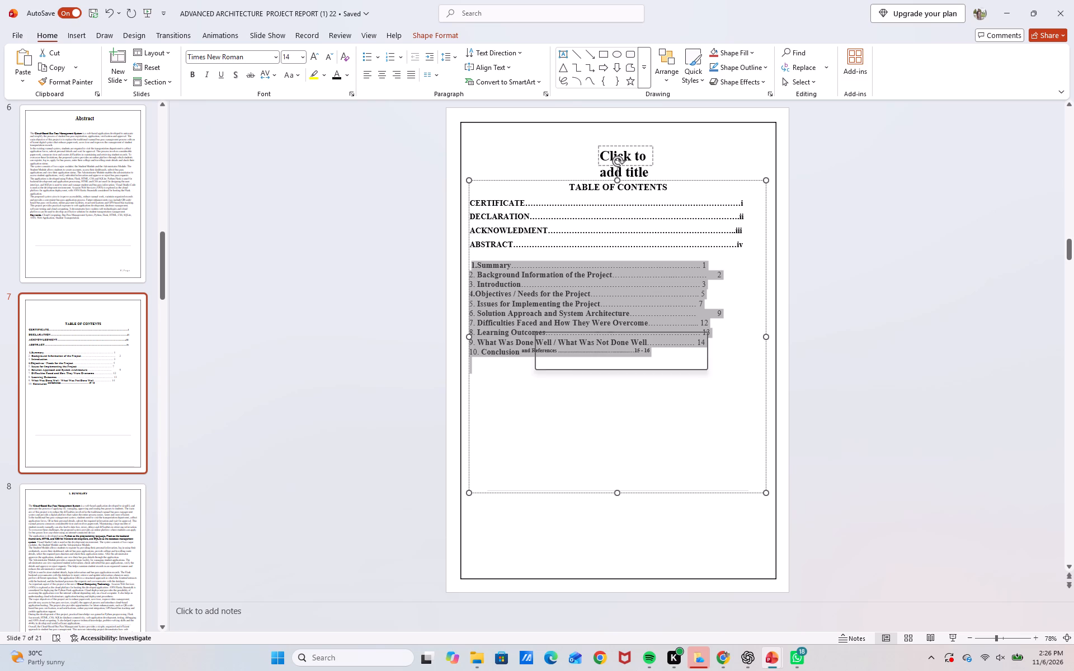
{"action": "left_click", "coordinate": [617, 344]}
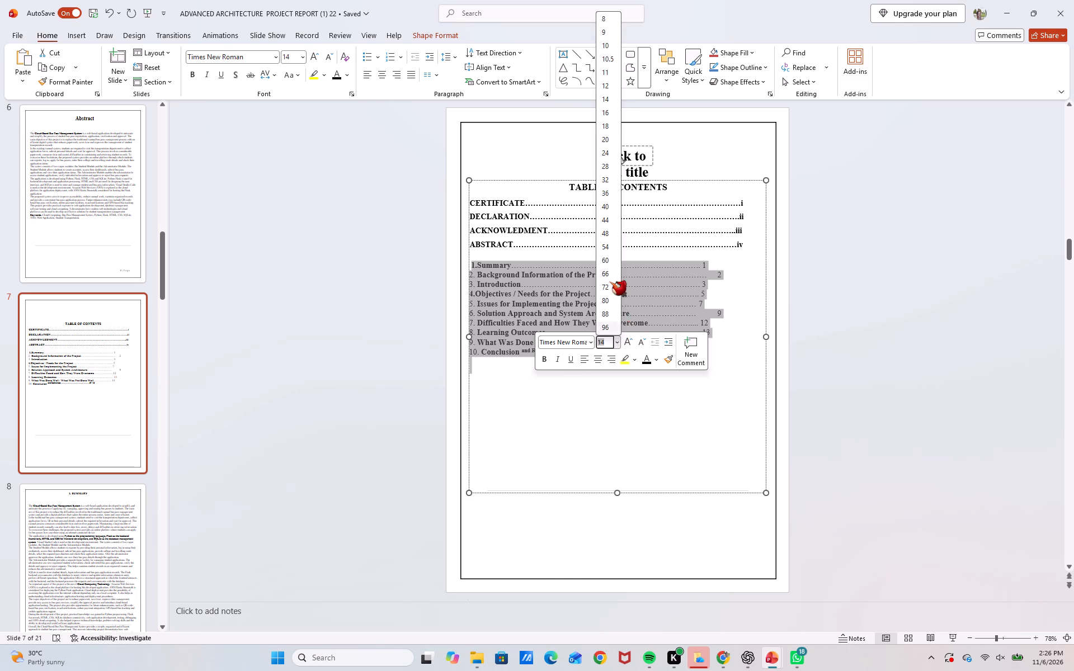
{"action": "left_click", "coordinate": [605, 110]}
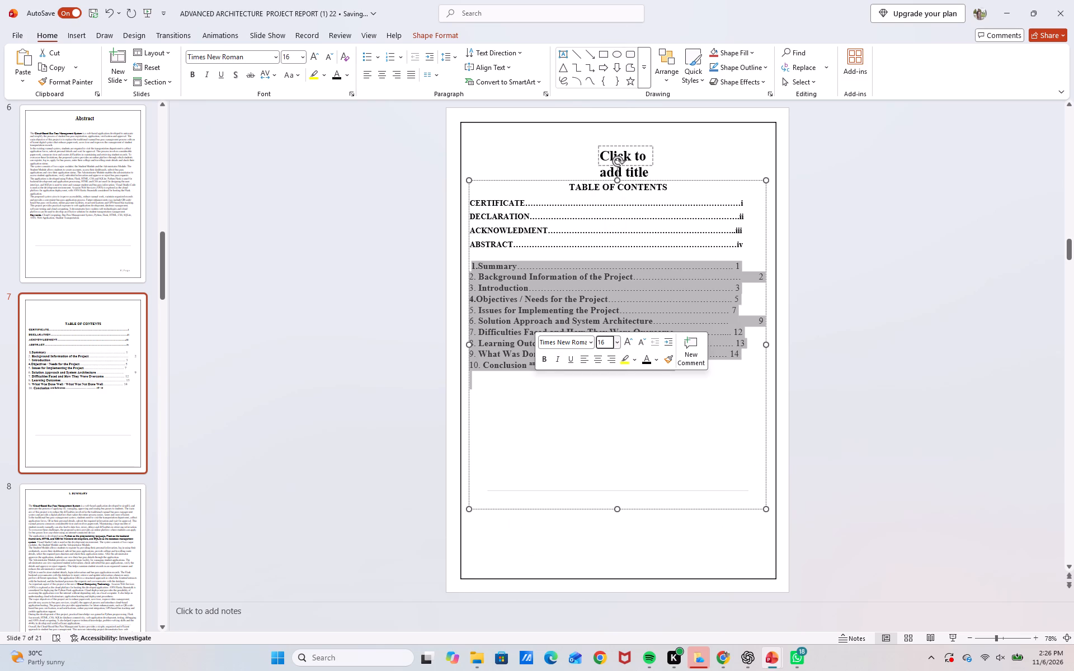
{"action": "left_click", "coordinate": [529, 462]}
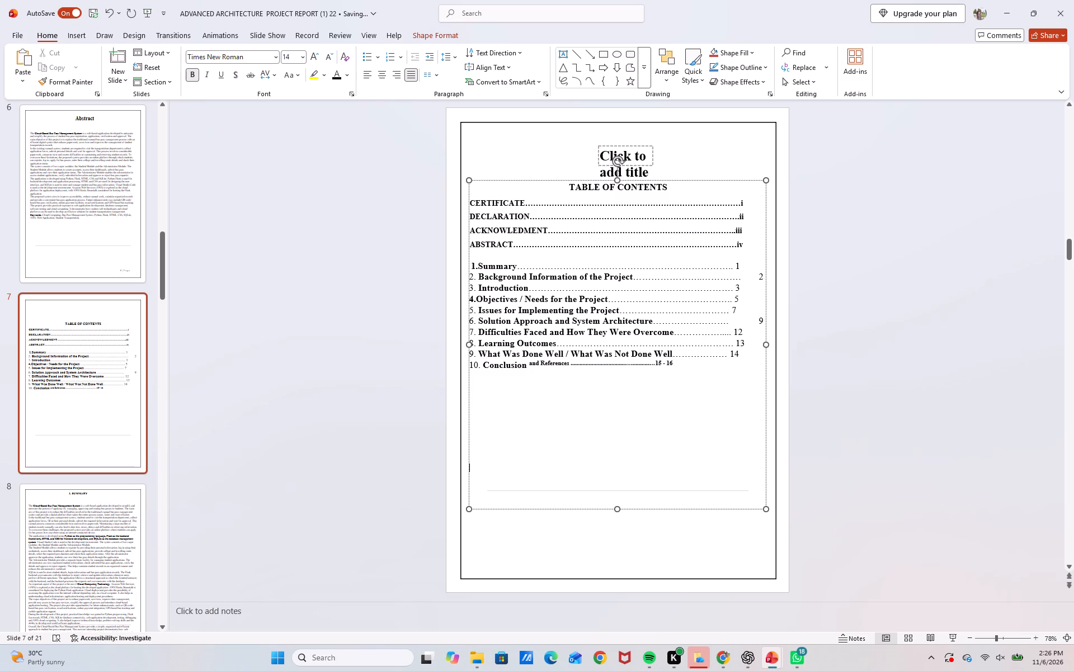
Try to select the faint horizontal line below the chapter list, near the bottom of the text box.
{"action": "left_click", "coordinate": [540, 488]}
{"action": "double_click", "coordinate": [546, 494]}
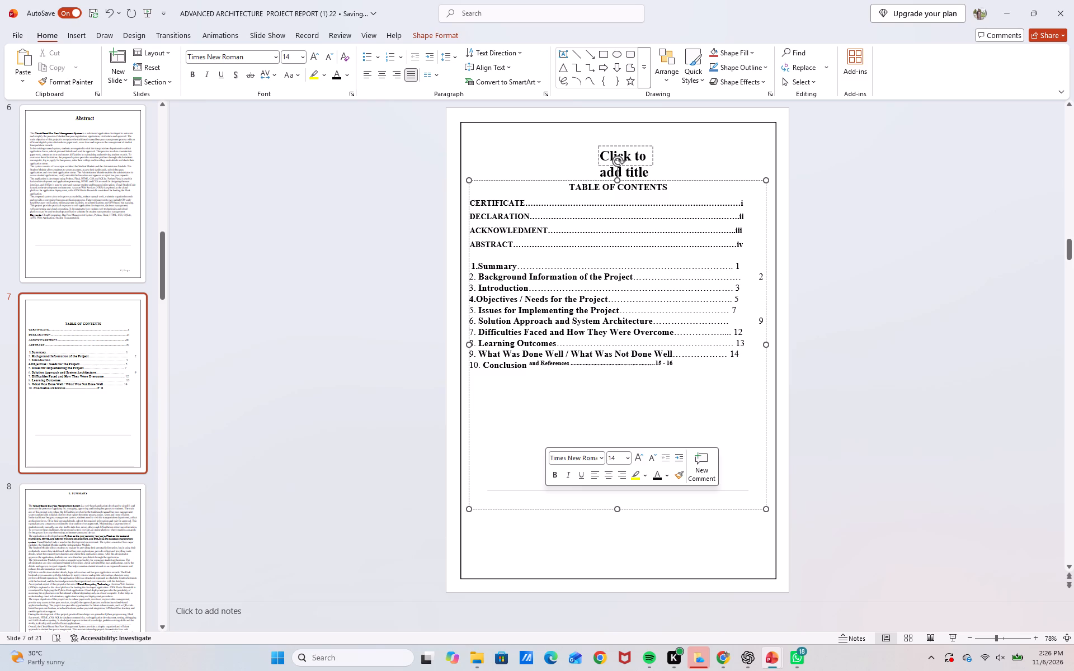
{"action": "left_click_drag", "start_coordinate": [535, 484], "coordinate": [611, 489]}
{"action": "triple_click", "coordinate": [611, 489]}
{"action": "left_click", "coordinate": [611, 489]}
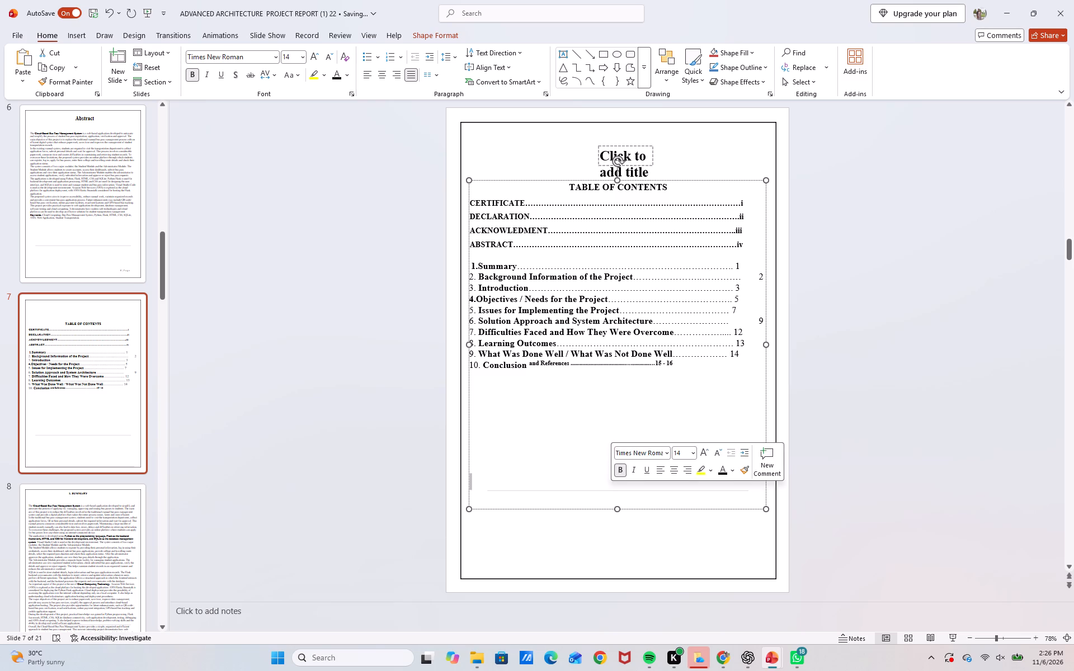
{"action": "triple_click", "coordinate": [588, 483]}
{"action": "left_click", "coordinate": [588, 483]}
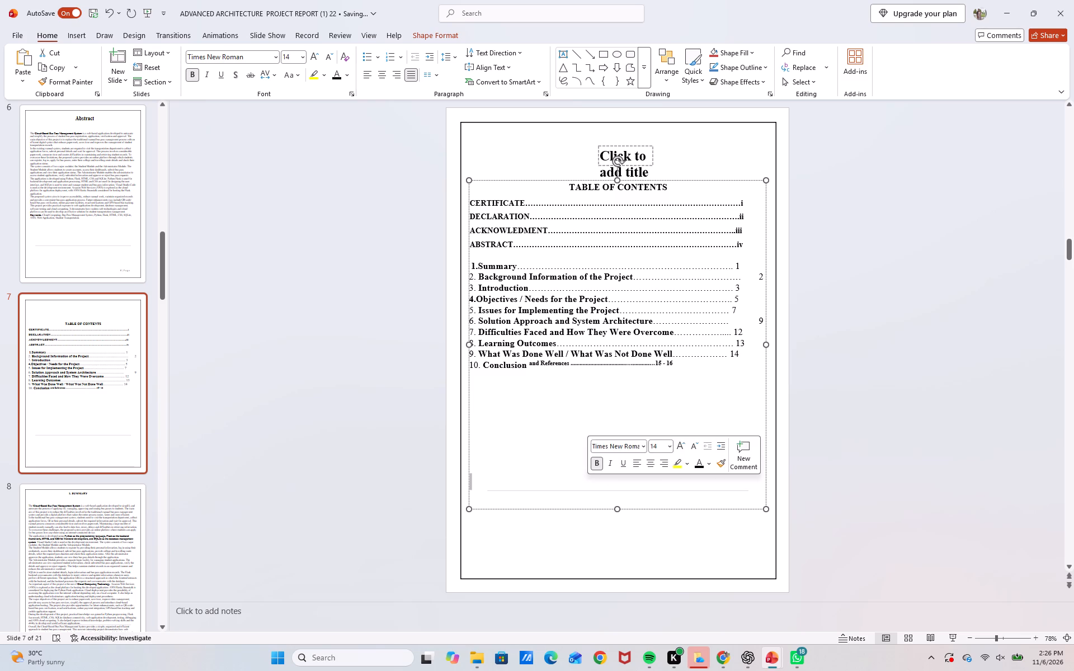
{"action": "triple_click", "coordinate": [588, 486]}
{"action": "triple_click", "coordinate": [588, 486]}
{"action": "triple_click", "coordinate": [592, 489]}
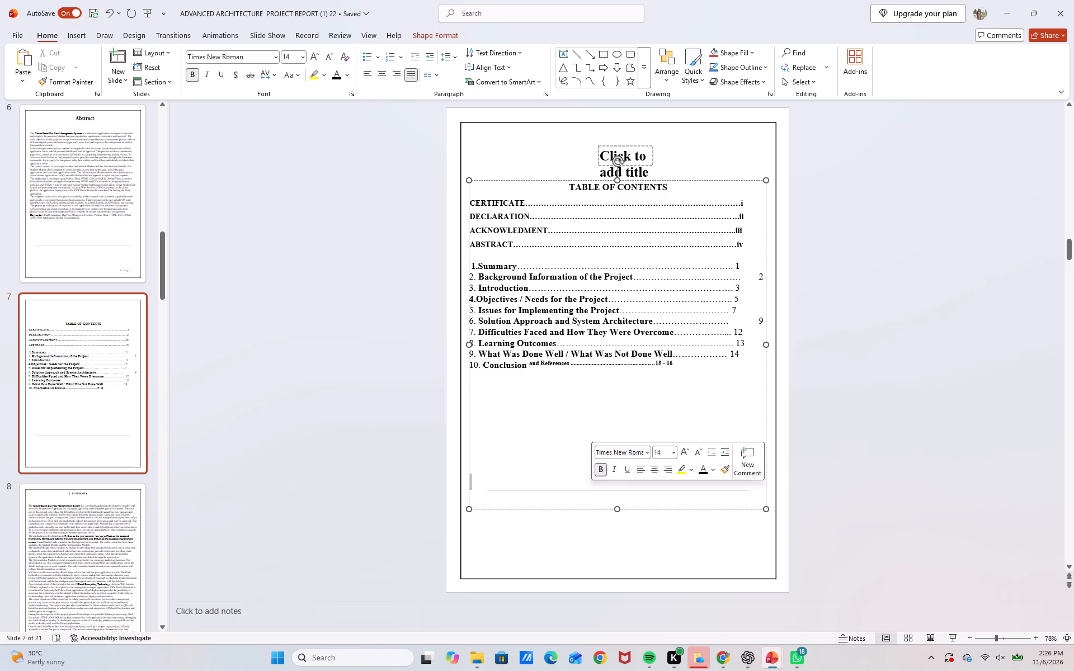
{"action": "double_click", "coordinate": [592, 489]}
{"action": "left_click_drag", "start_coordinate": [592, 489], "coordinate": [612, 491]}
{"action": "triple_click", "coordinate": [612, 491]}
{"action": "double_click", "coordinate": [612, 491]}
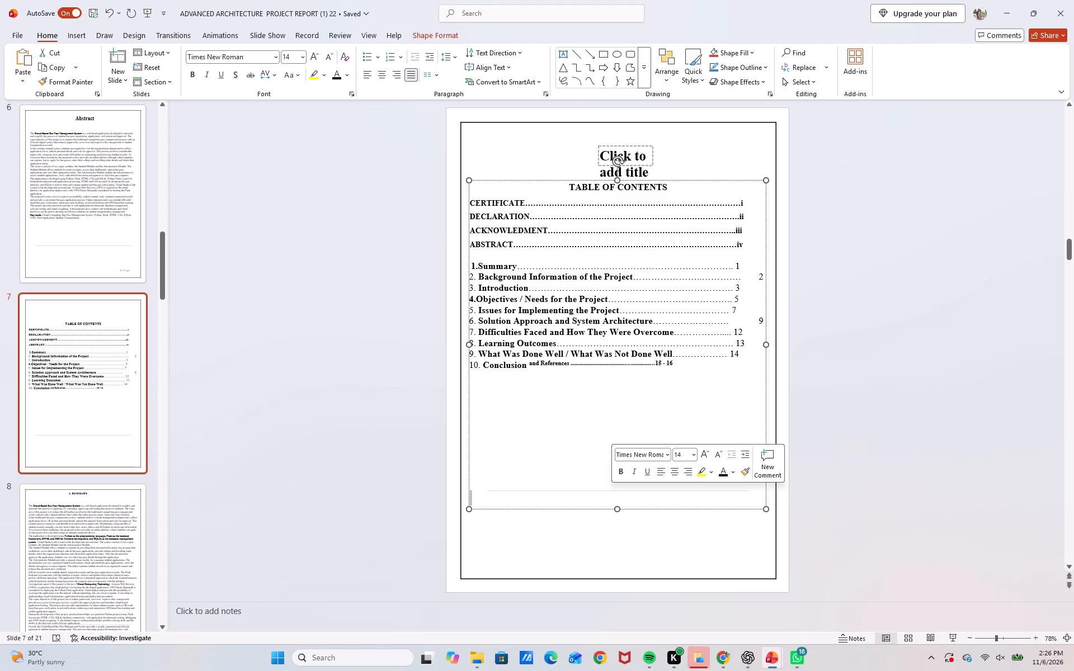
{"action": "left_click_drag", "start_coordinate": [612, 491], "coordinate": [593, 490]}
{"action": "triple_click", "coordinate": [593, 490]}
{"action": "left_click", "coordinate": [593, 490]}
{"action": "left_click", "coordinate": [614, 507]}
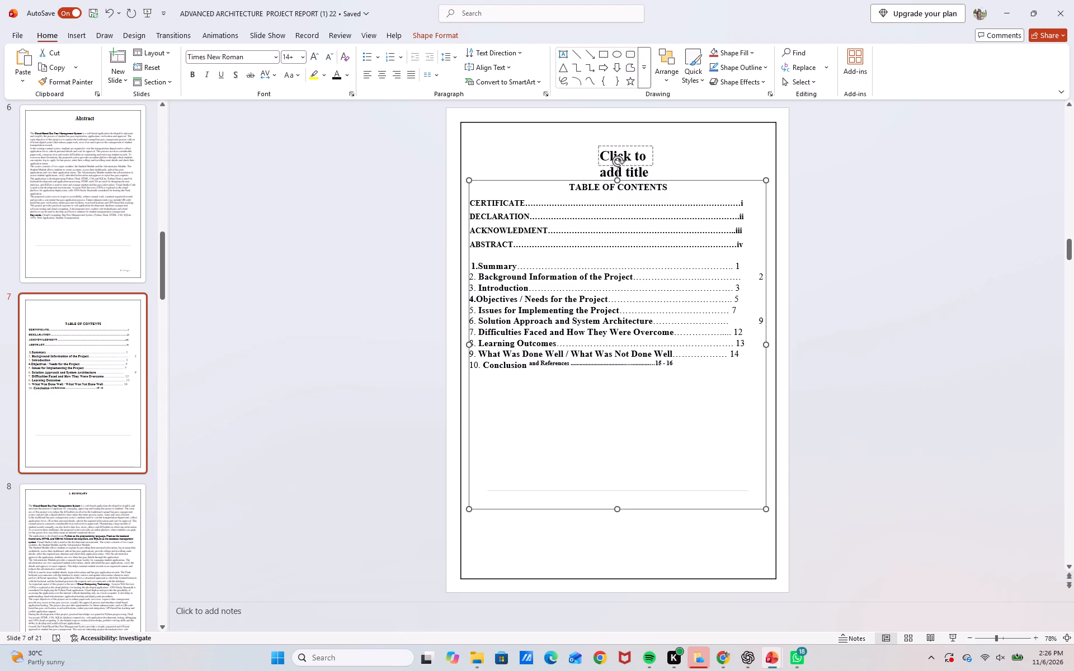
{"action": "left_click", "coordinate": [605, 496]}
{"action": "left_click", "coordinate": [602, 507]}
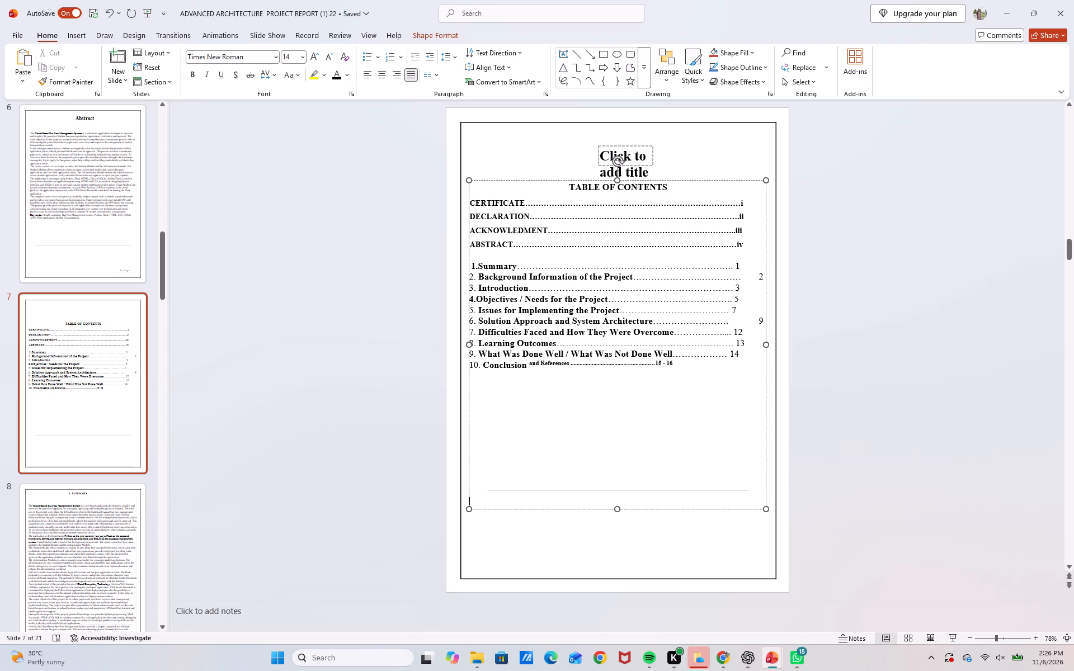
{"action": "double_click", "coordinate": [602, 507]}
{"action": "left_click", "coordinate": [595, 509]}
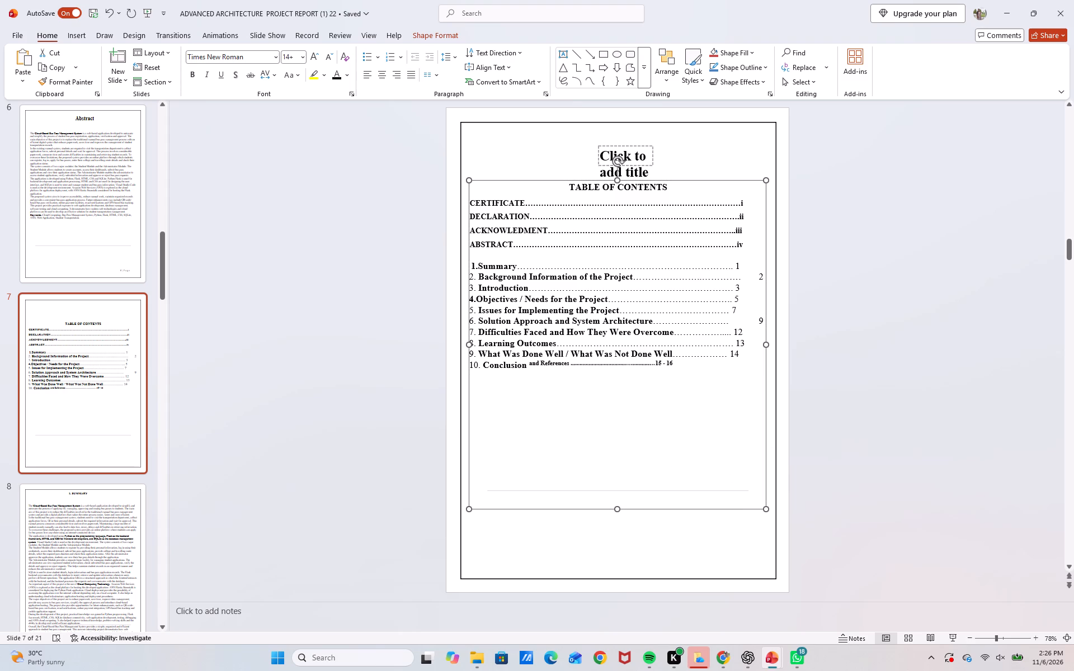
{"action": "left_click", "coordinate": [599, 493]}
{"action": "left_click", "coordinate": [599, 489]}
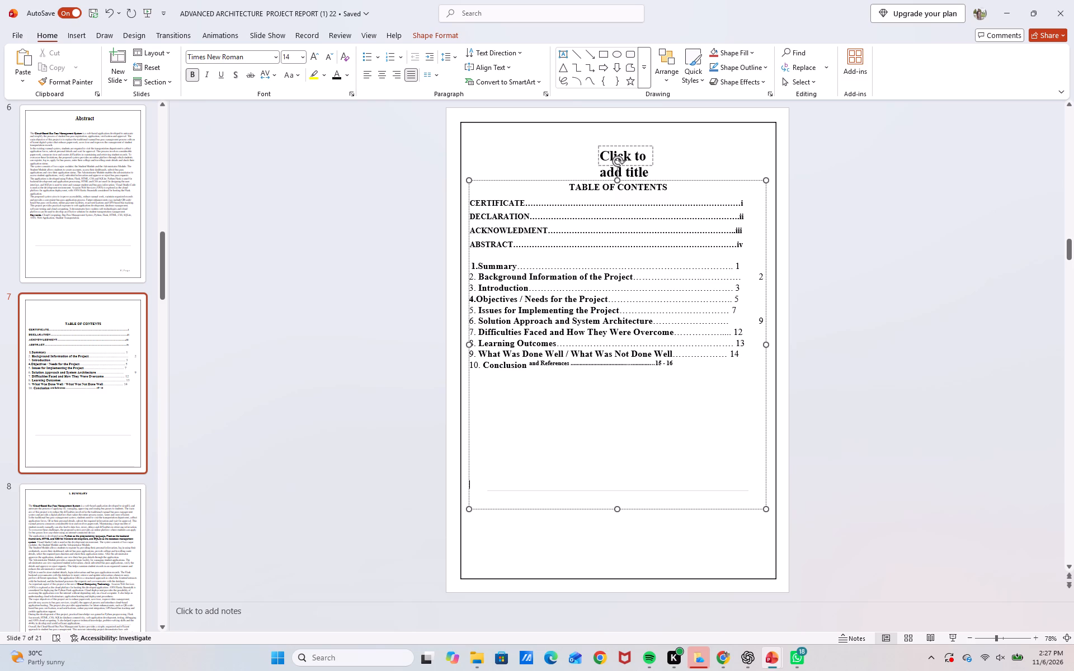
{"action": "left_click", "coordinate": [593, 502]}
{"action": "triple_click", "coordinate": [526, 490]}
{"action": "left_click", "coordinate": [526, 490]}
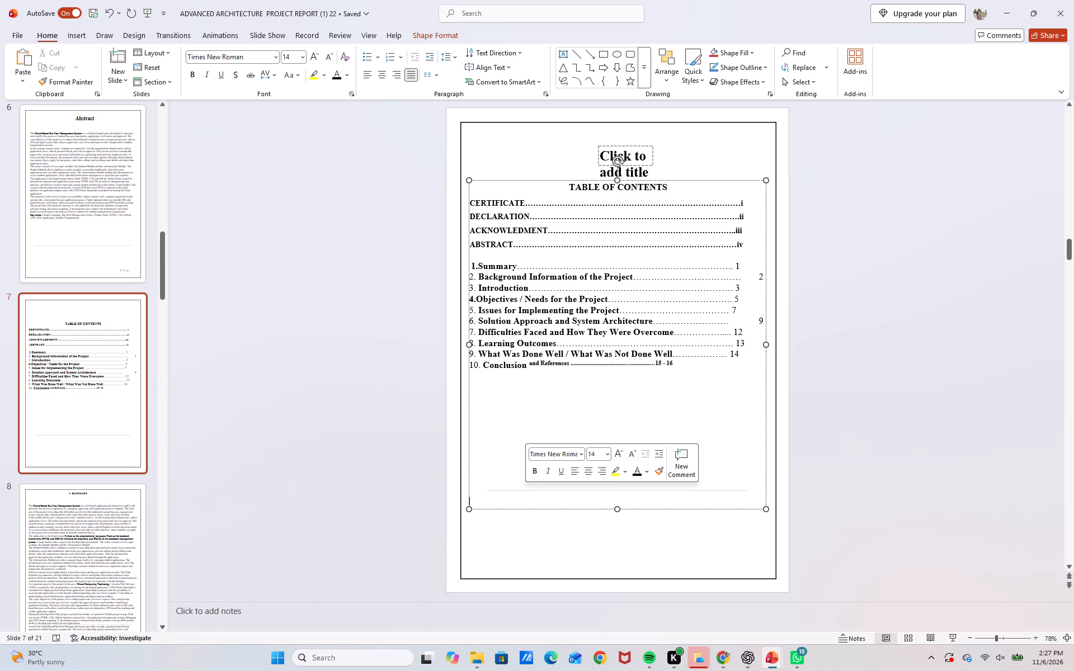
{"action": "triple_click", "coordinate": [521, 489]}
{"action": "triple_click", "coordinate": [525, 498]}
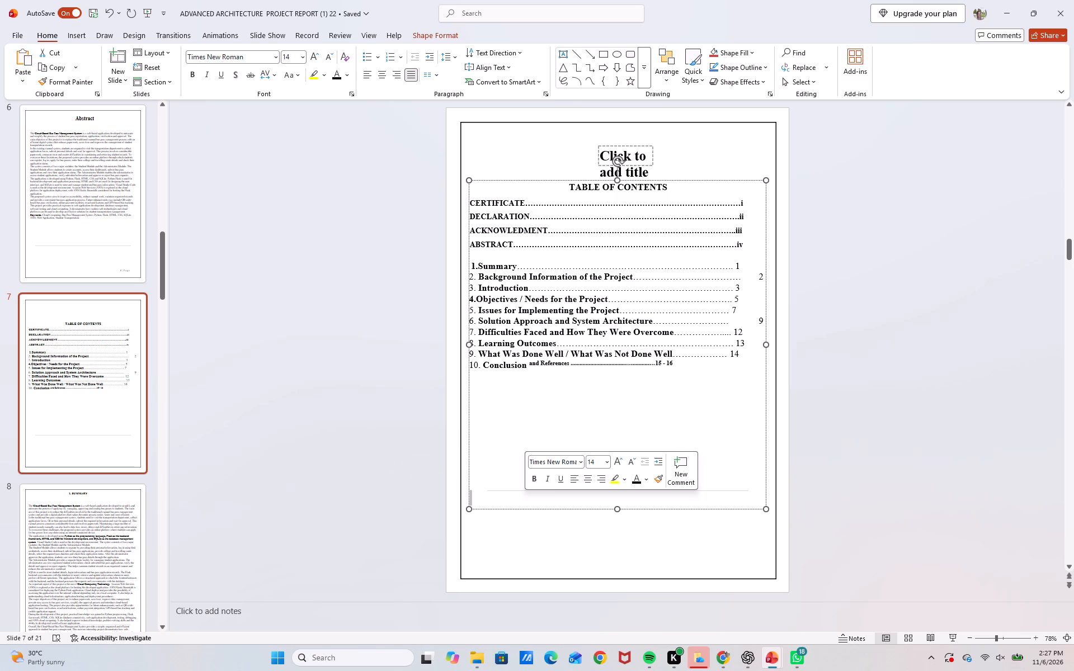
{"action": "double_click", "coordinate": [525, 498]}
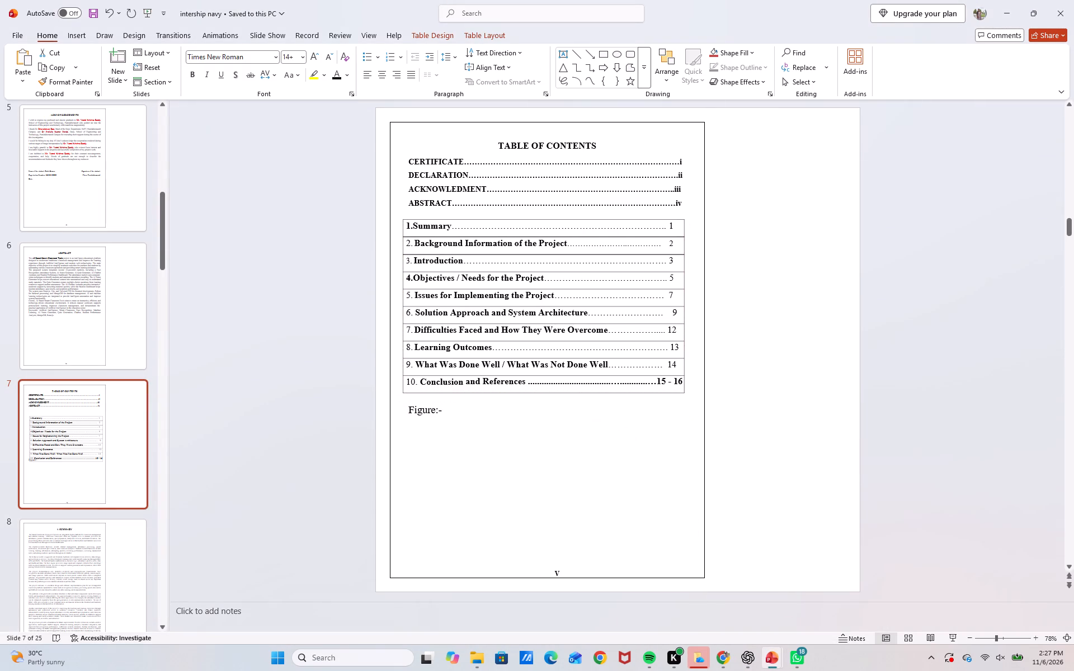
{"action": "left_click_drag", "start_coordinate": [544, 219], "coordinate": [545, 218]}
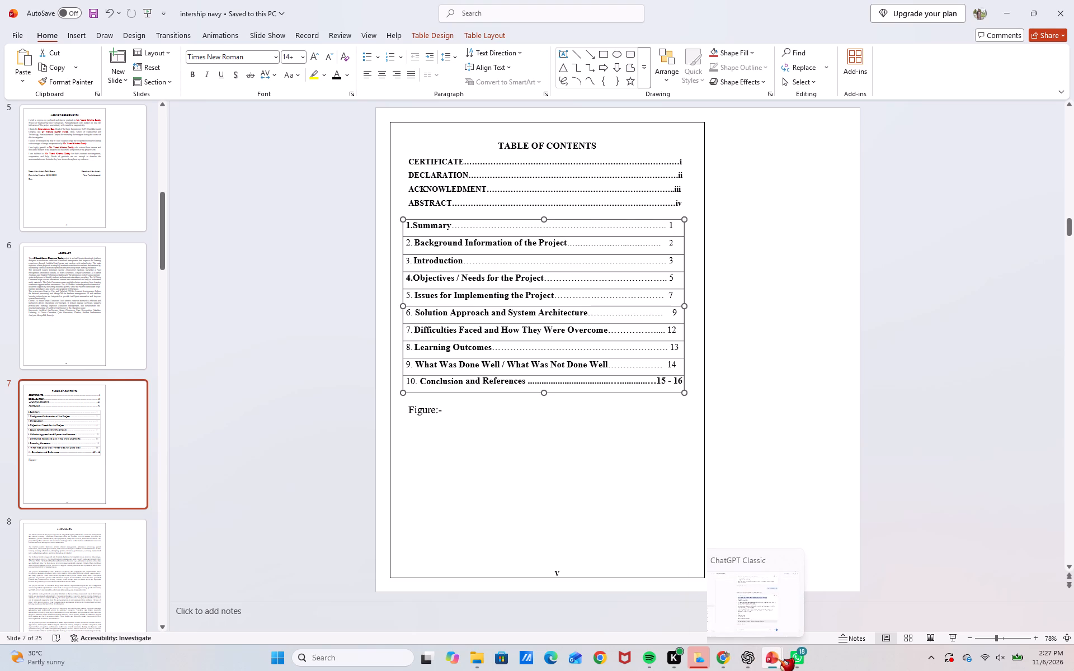
Switch back to the project report and remove the extra space before "1.Summary" in the table of contents.
{"action": "left_click", "coordinate": [736, 608]}
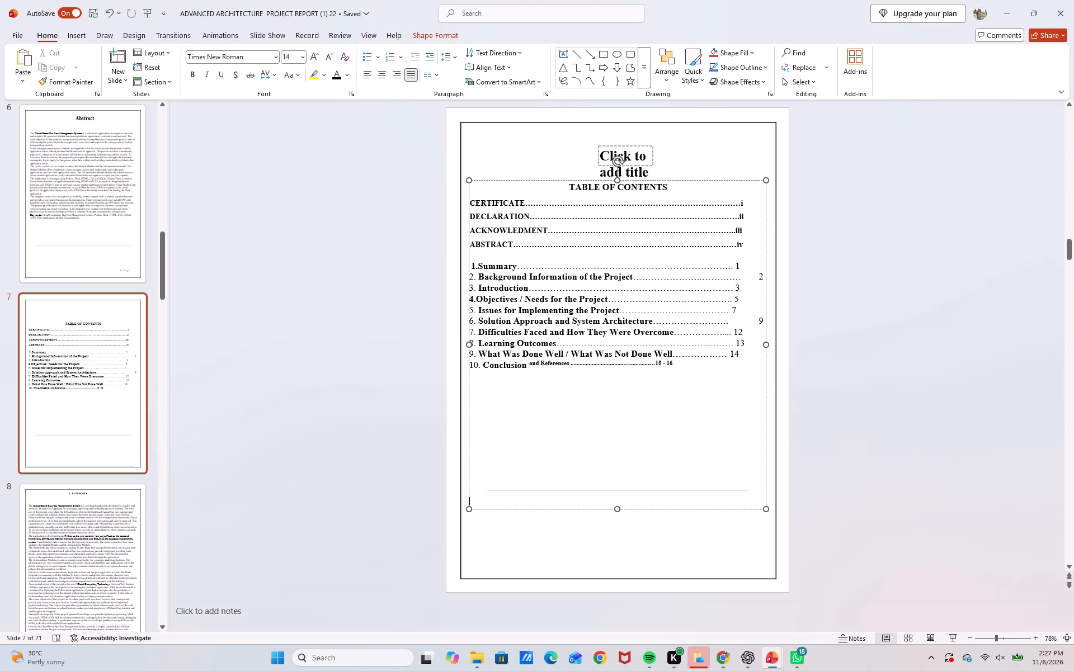
{"action": "left_click", "coordinate": [472, 262]}
{"action": "key", "text": "BackSpace"}
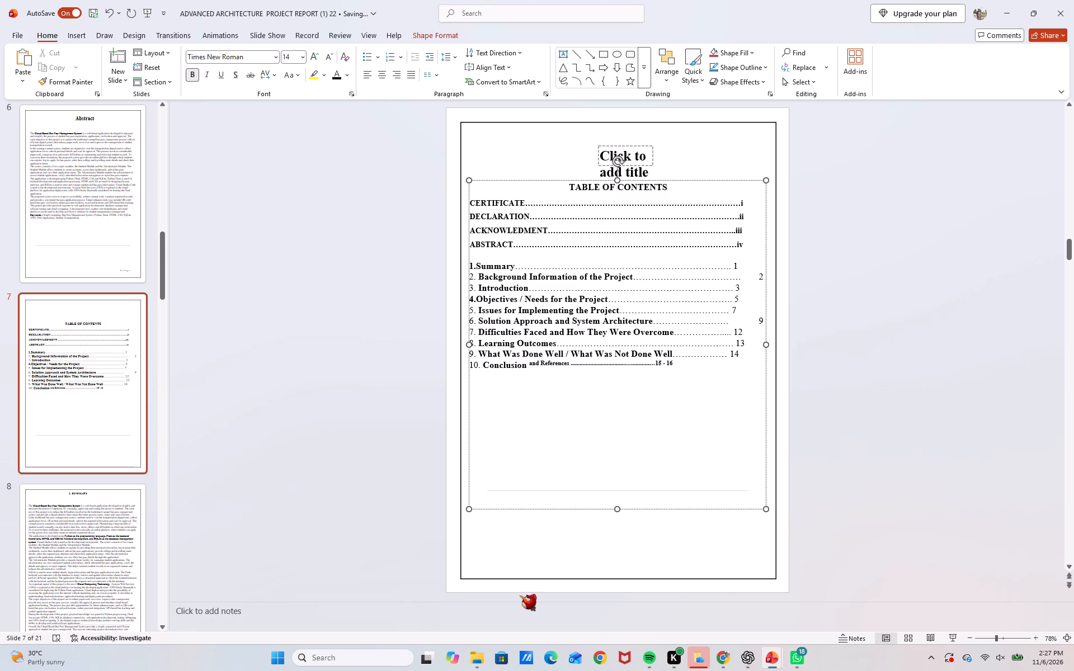
Add the page number 1 in a text box at the bottom centre of the "1. SUMMARY" page, at font size 12.
{"action": "left_click", "coordinate": [133, 572]}
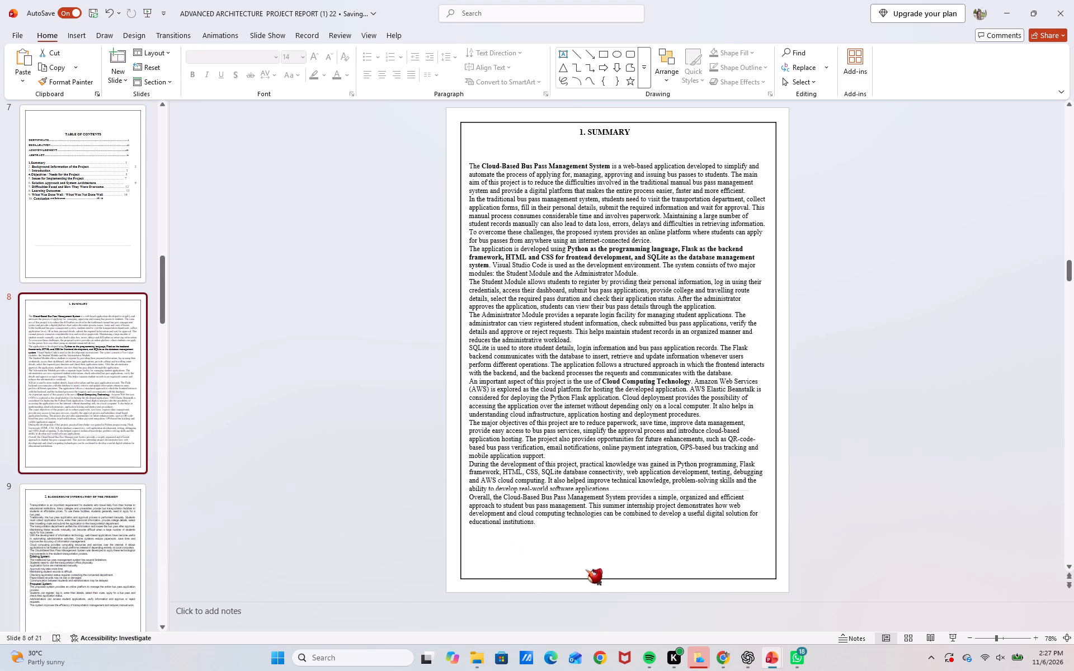
{"action": "left_click", "coordinate": [630, 568]}
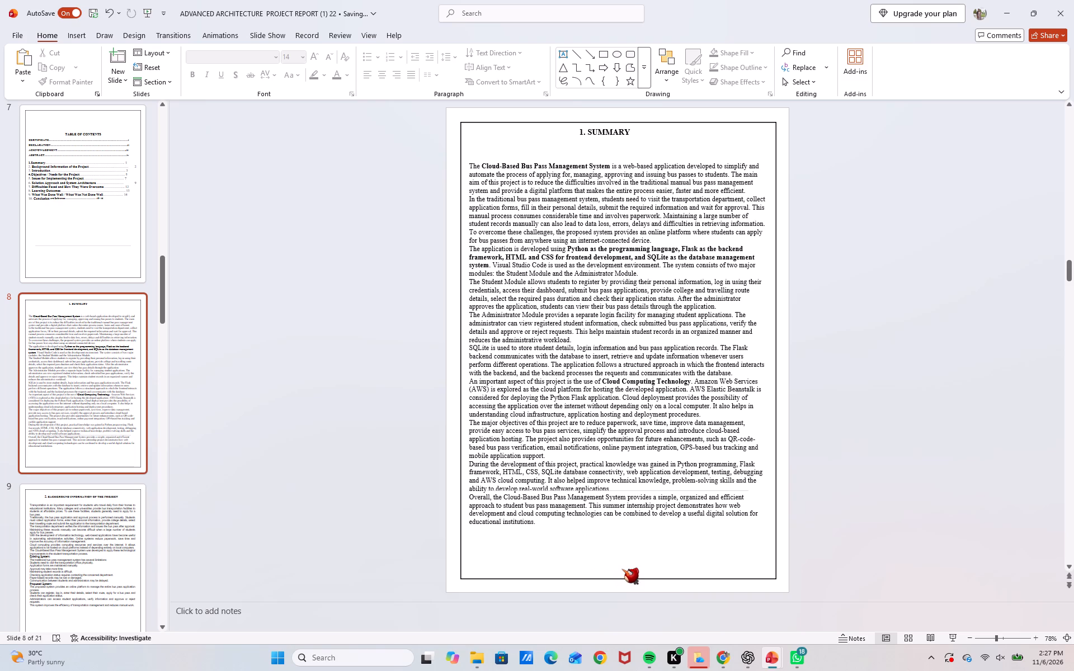
{"action": "left_click", "coordinate": [618, 570]}
{"action": "double_click", "coordinate": [614, 567]}
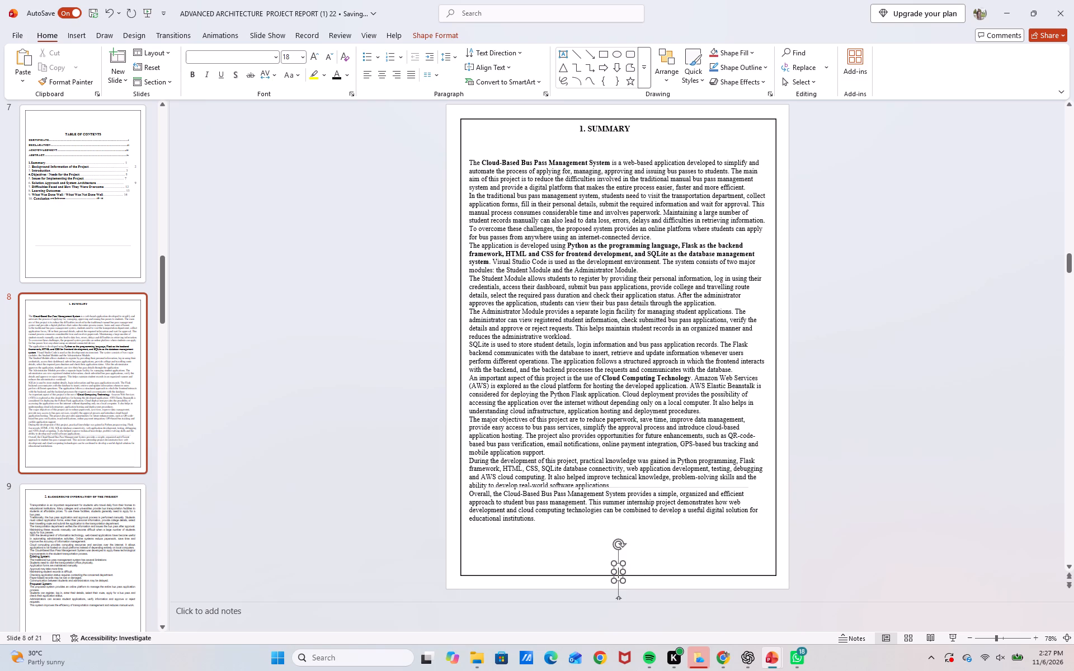
{"action": "key", "text": "1"}
{"action": "left_click_drag", "start_coordinate": [622, 575], "coordinate": [613, 577]}
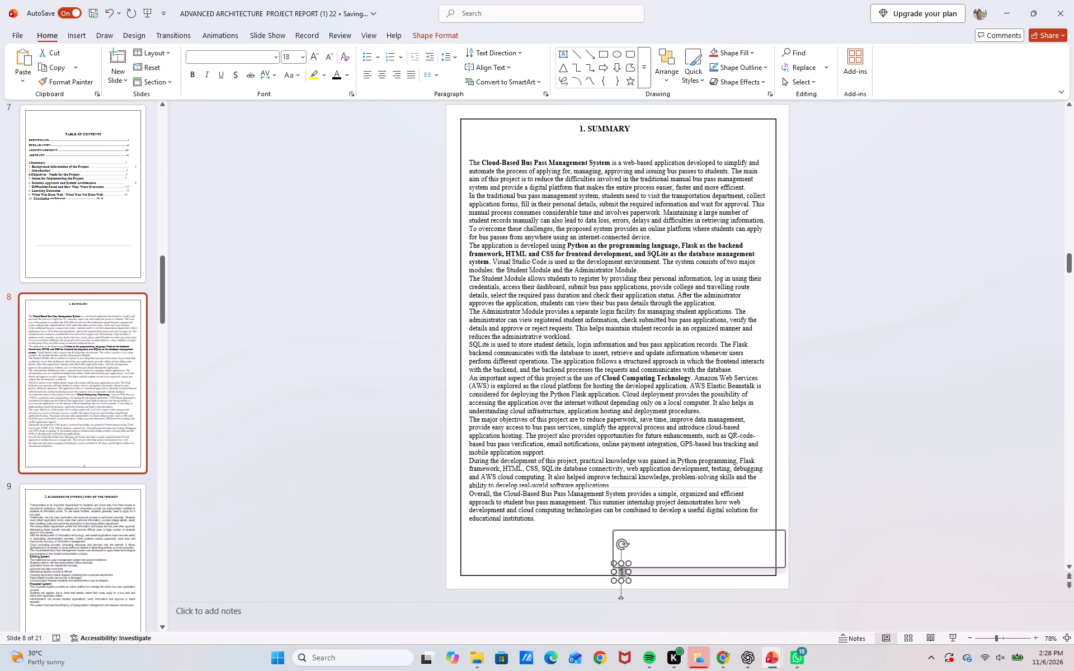
{"action": "left_click", "coordinate": [698, 543]}
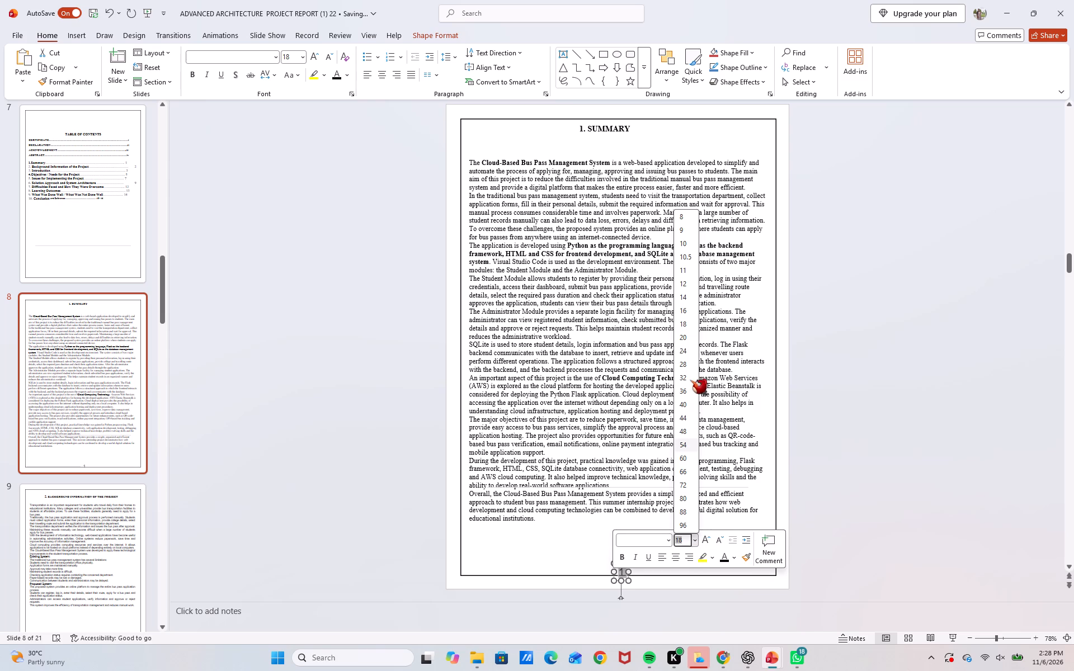
{"action": "left_click", "coordinate": [686, 286]}
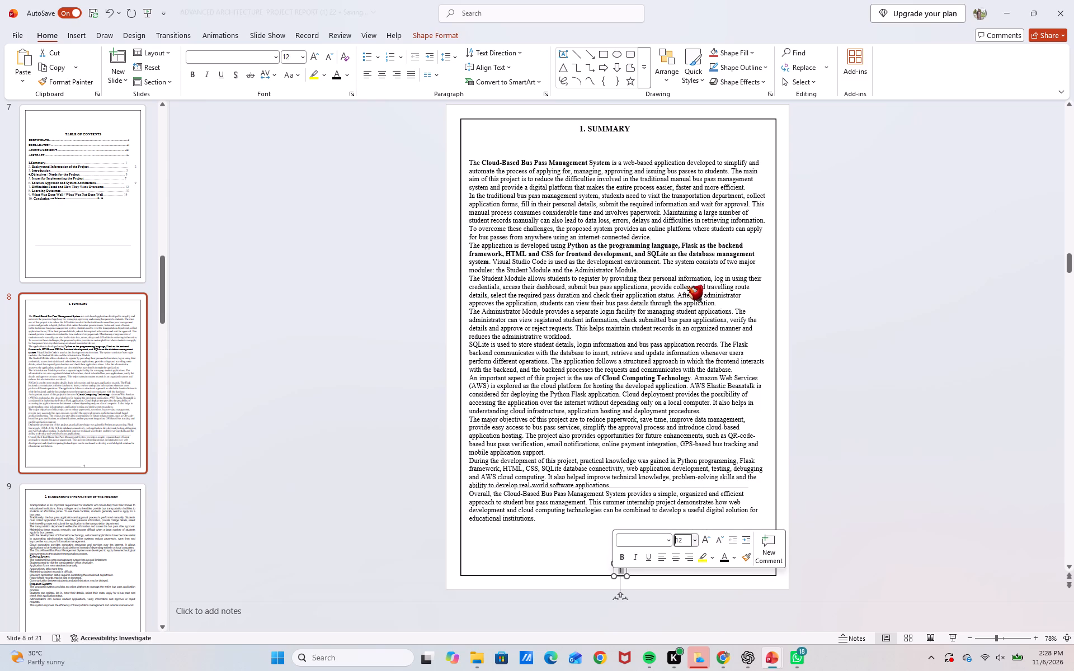
{"action": "left_click", "coordinate": [356, 483]}
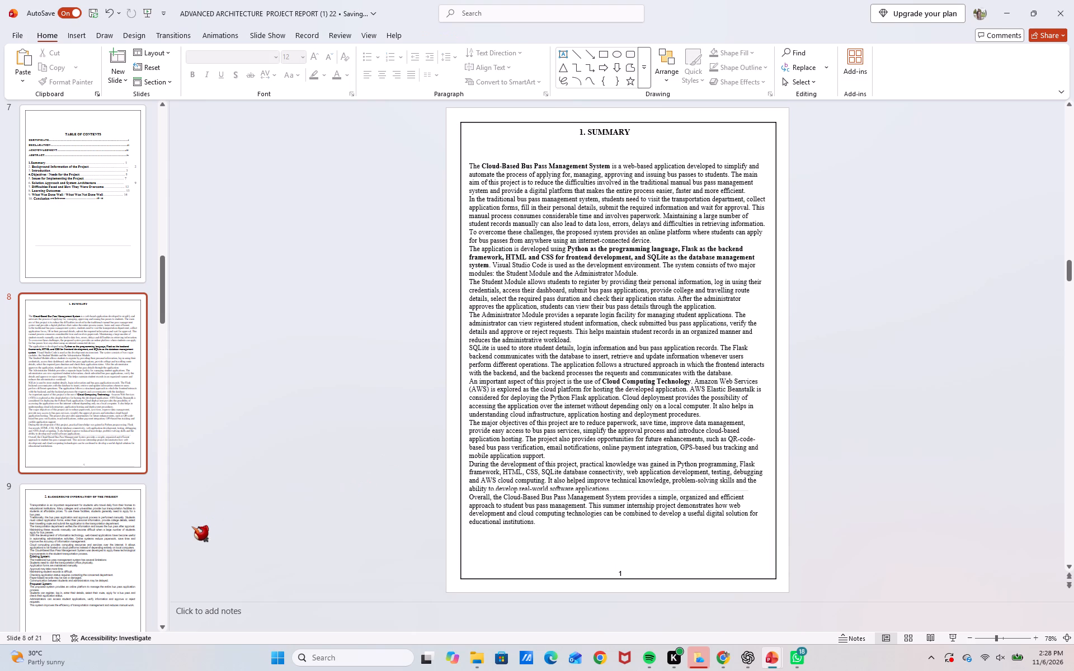
Delete the "9 | Page" footer from the "2. BACKGROUND INFORMATION OF THE PROJECT" page.
{"action": "left_click", "coordinate": [123, 569]}
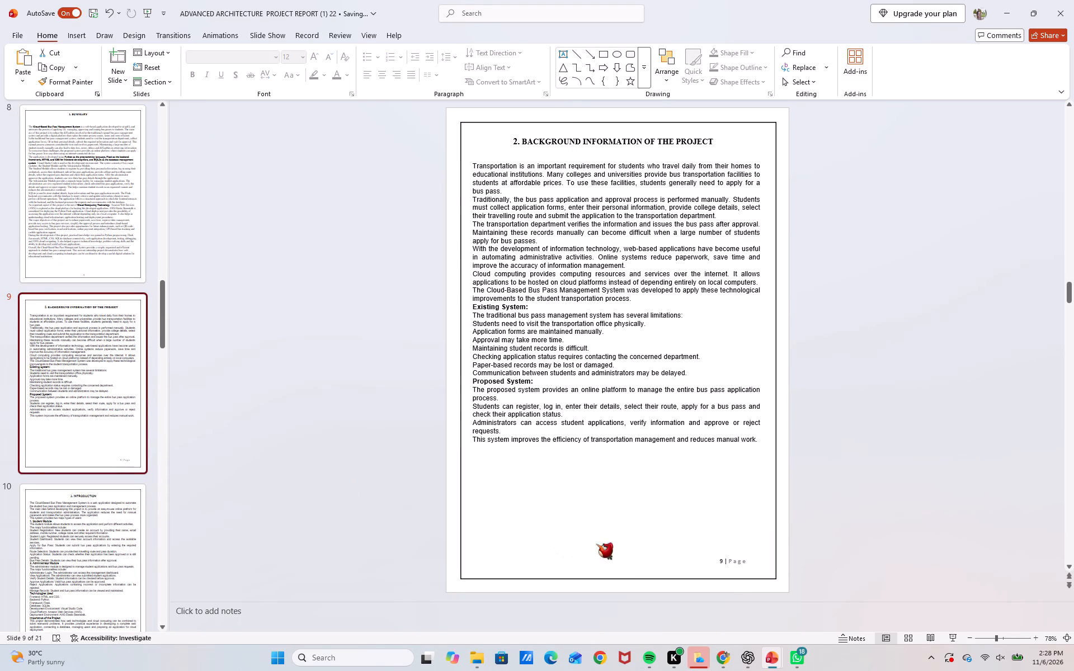
{"action": "left_click", "coordinate": [732, 564]}
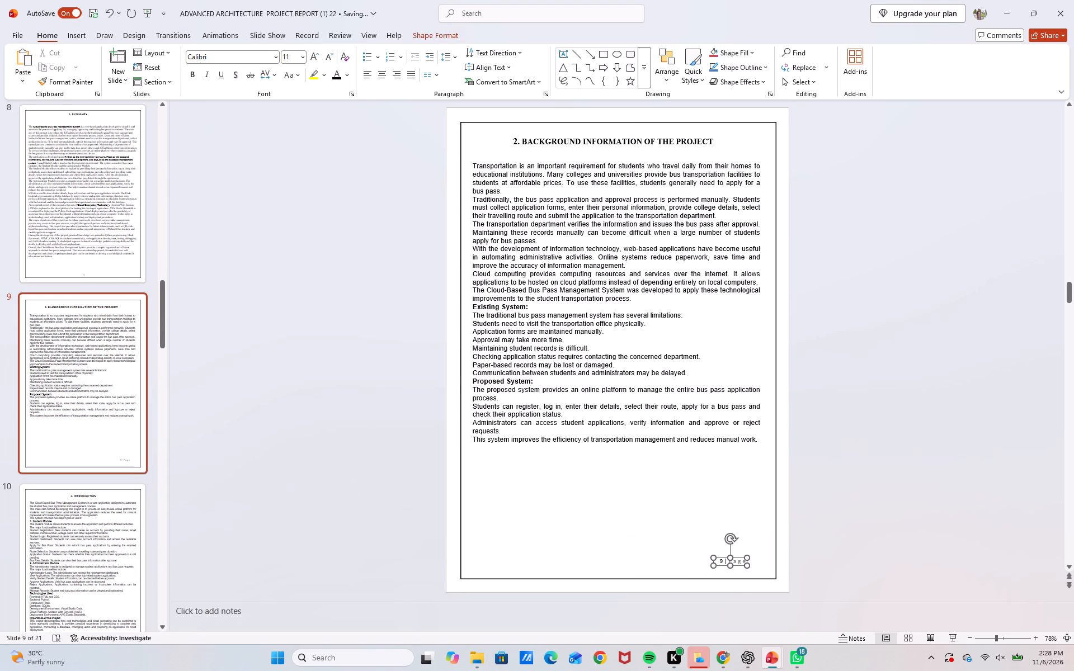
{"action": "key", "text": "BackSpace"}
{"action": "left_click", "coordinate": [722, 559]}
{"action": "key", "text": "BackSpace"}
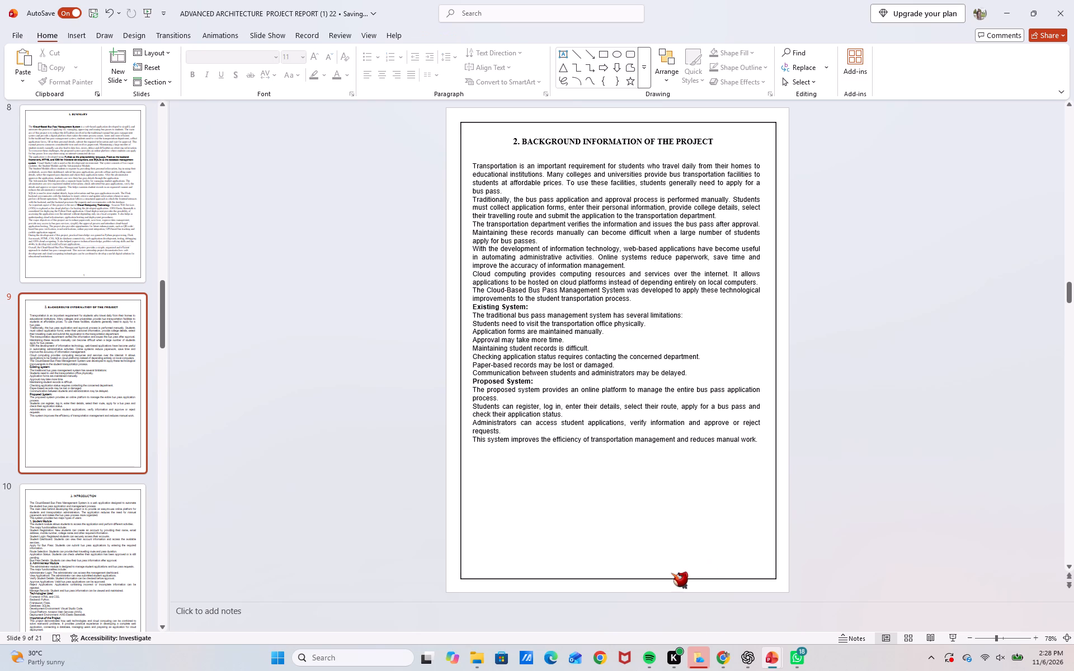
Add the page number 2 in a text box at the bottom centre of the Background Information page, at font size 12.
{"action": "double_click", "coordinate": [628, 564]}
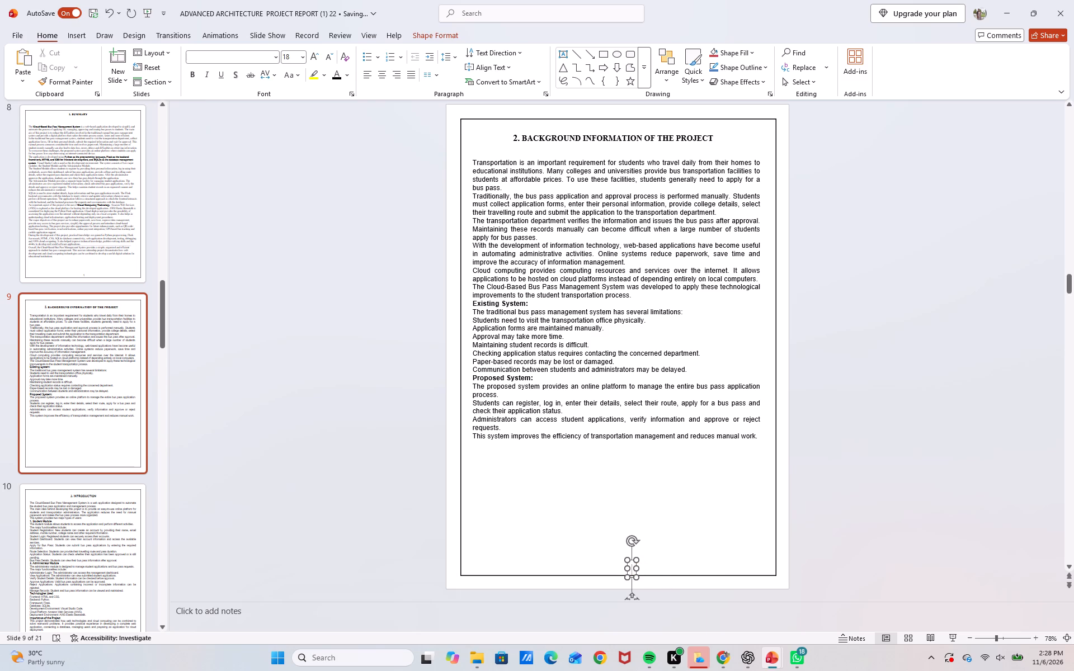
{"action": "key", "text": "2"}
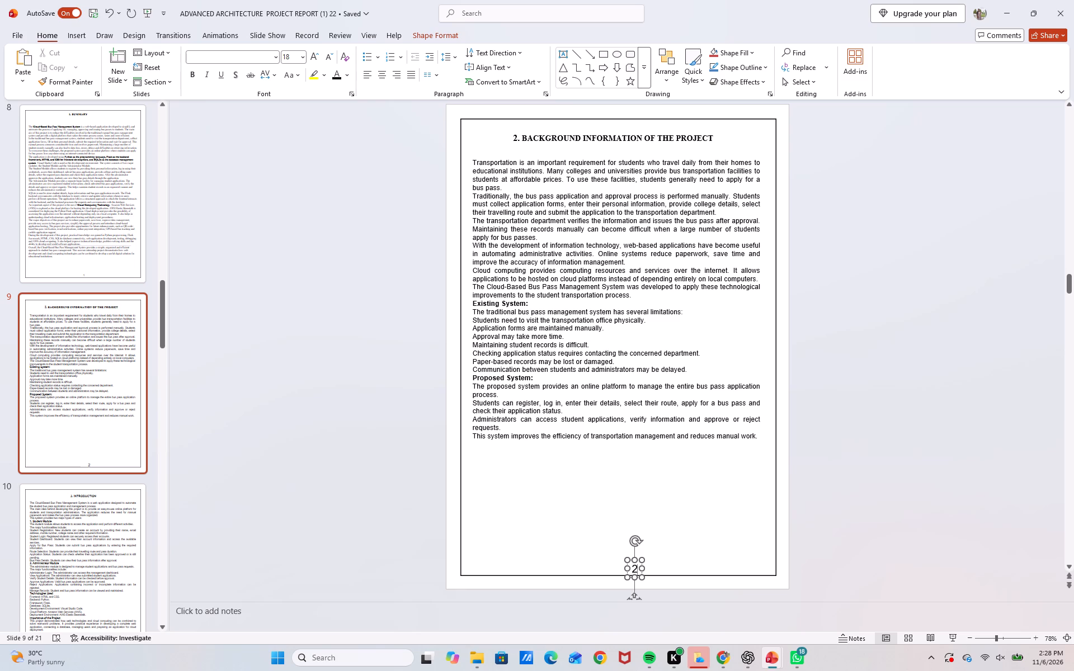
{"action": "left_click", "coordinate": [641, 570]}
{"action": "left_click", "coordinate": [641, 570]}
{"action": "left_click_drag", "start_coordinate": [641, 570], "coordinate": [646, 571]}
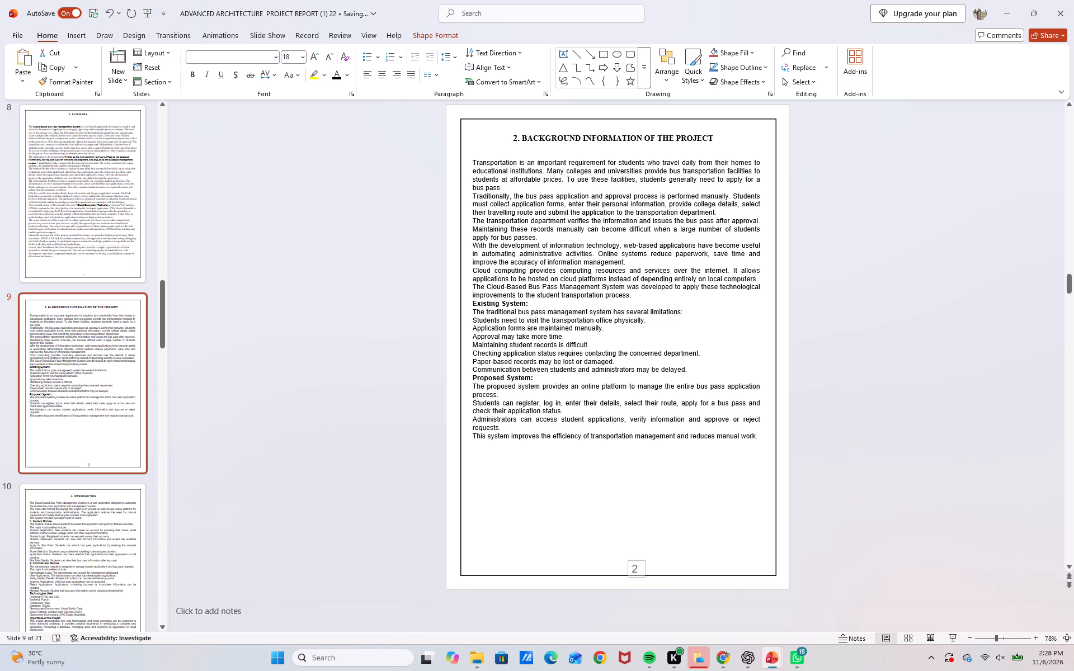
{"action": "left_click_drag", "start_coordinate": [646, 571], "coordinate": [646, 571]}
{"action": "left_click", "coordinate": [638, 568]}
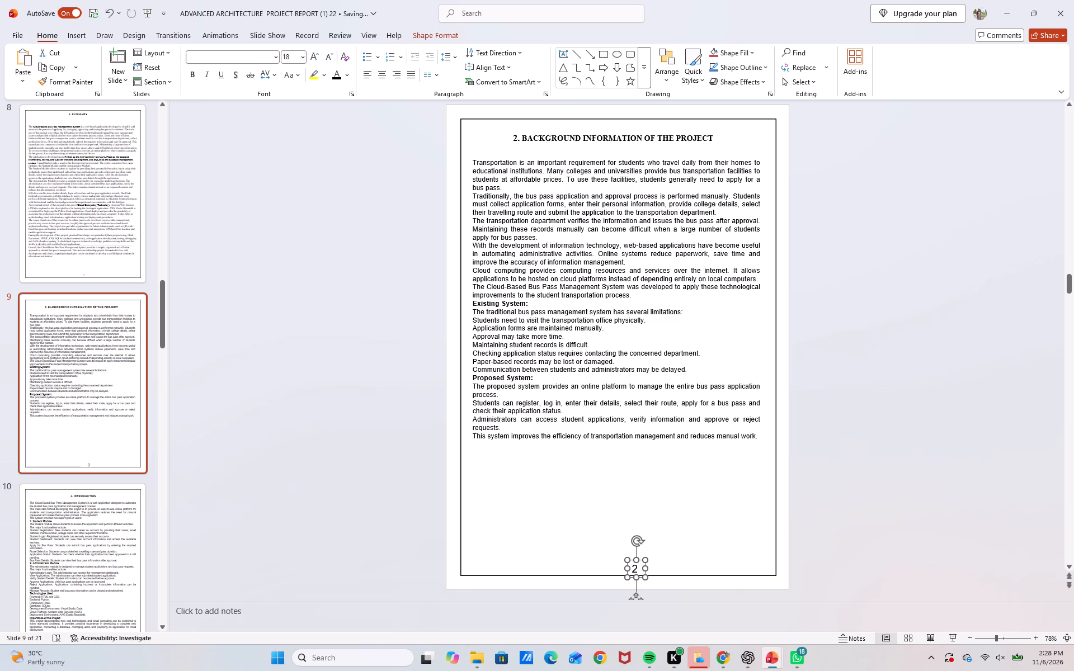
{"action": "left_click", "coordinate": [635, 566]}
{"action": "left_click_drag", "start_coordinate": [642, 592], "coordinate": [637, 590]}
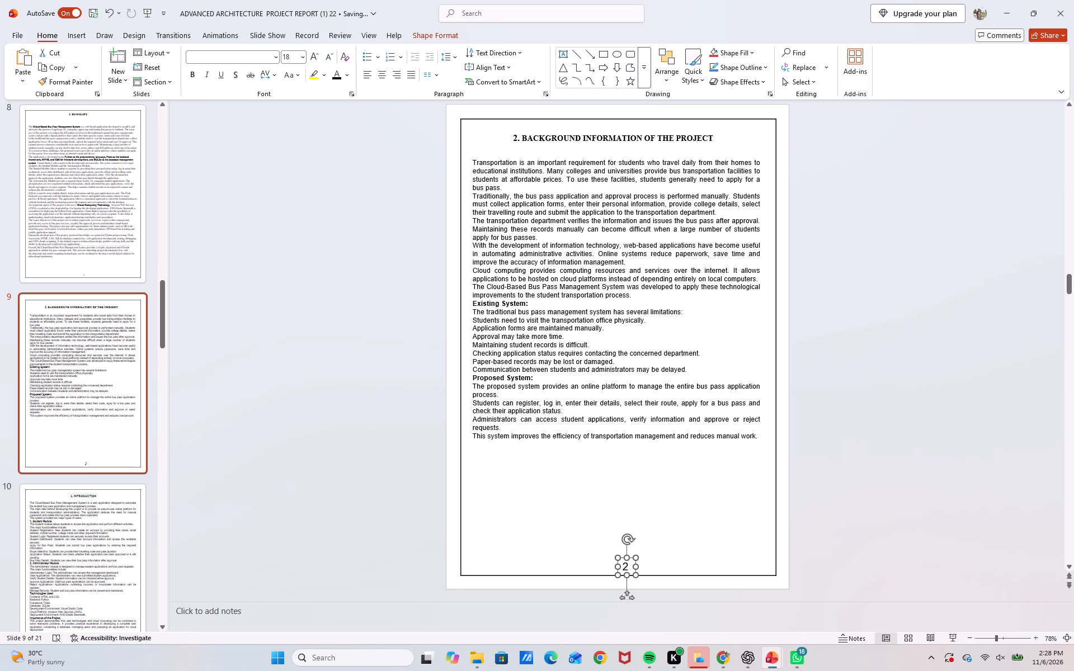
{"action": "left_click", "coordinate": [628, 565]}
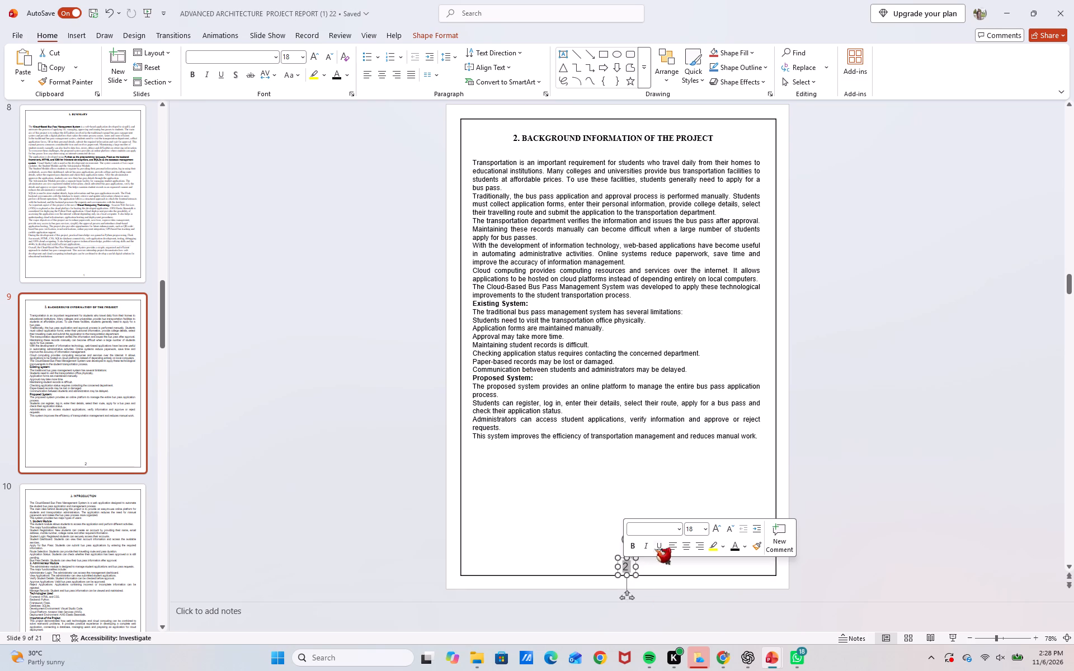
{"action": "left_click", "coordinate": [704, 533]}
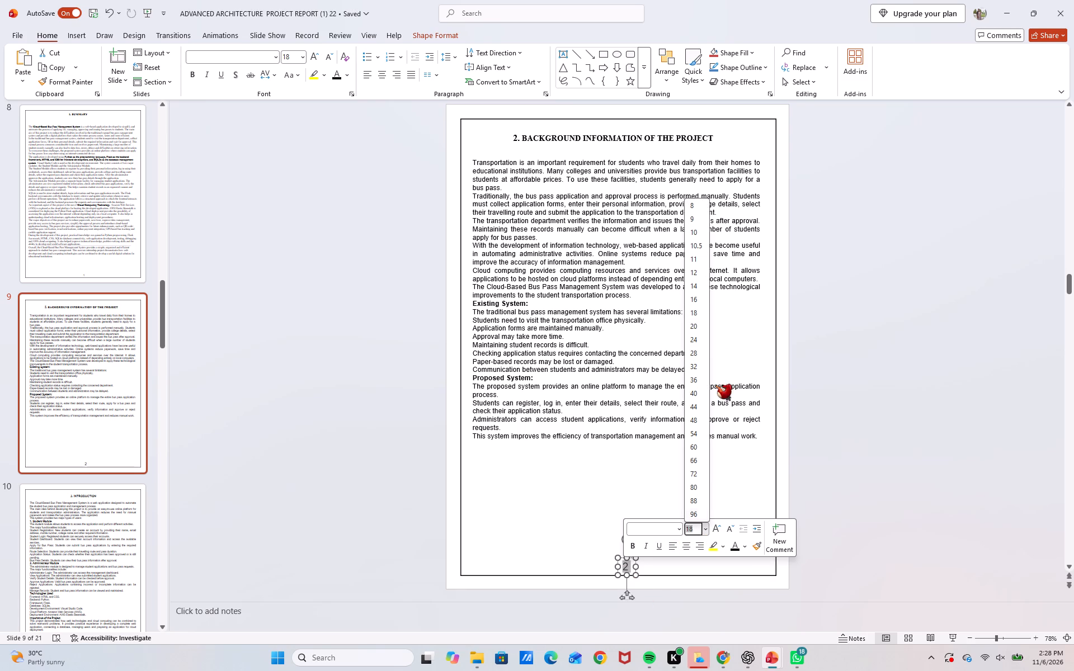
{"action": "left_click", "coordinate": [693, 276]}
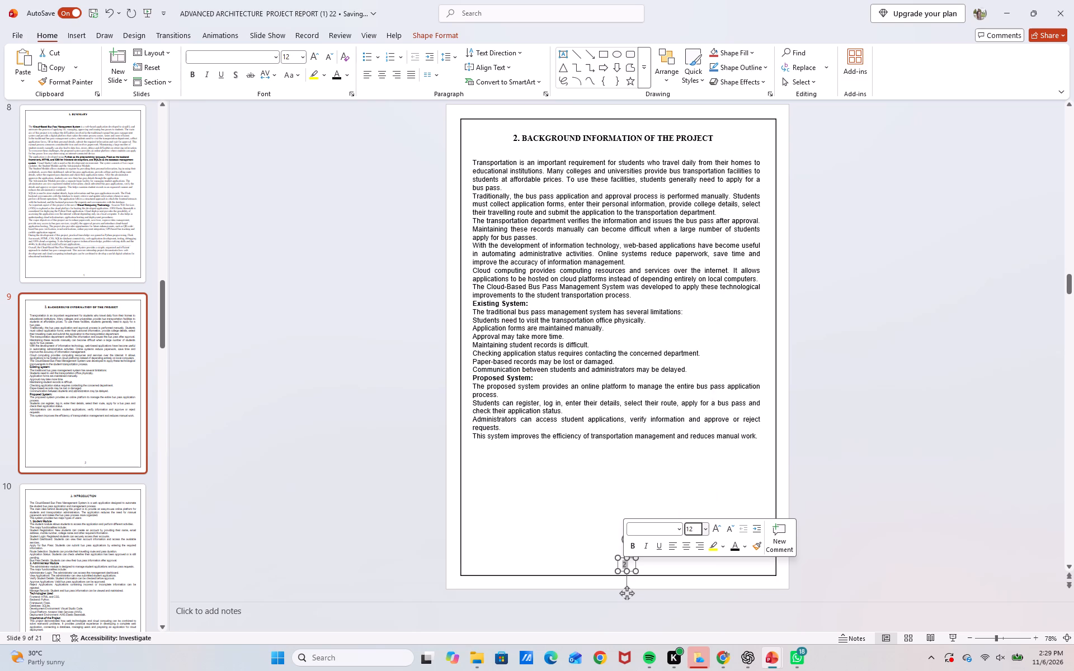
{"action": "left_click", "coordinate": [563, 468]}
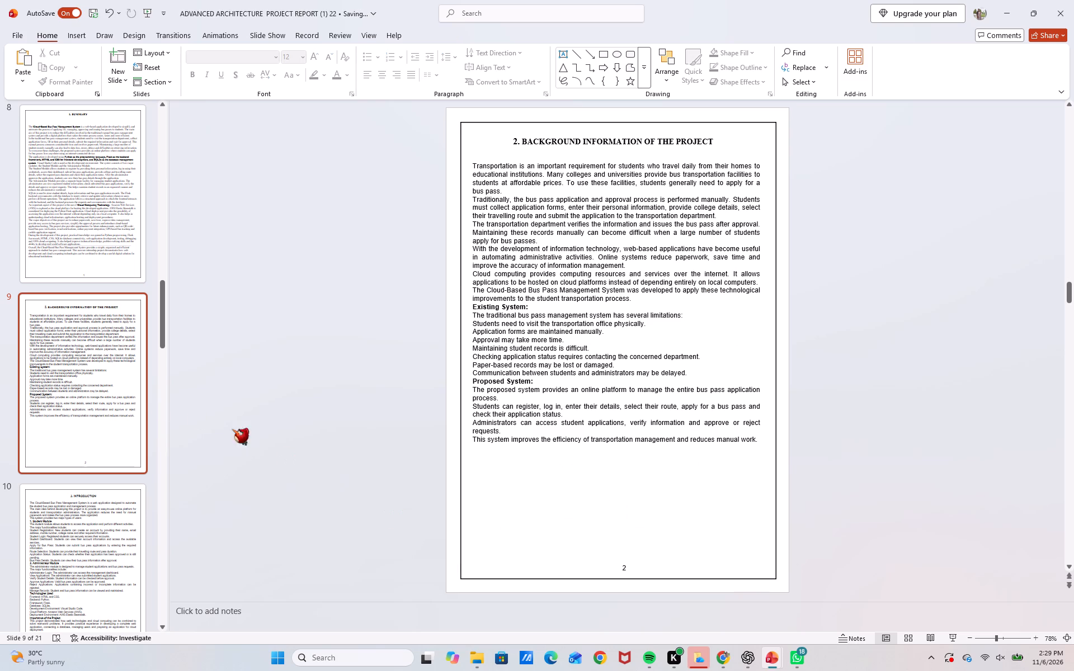
Check the Summary page's number placement in "intership navy", and lower the project report's page number 2 slightly towards the page border.
{"action": "left_click", "coordinate": [95, 280]}
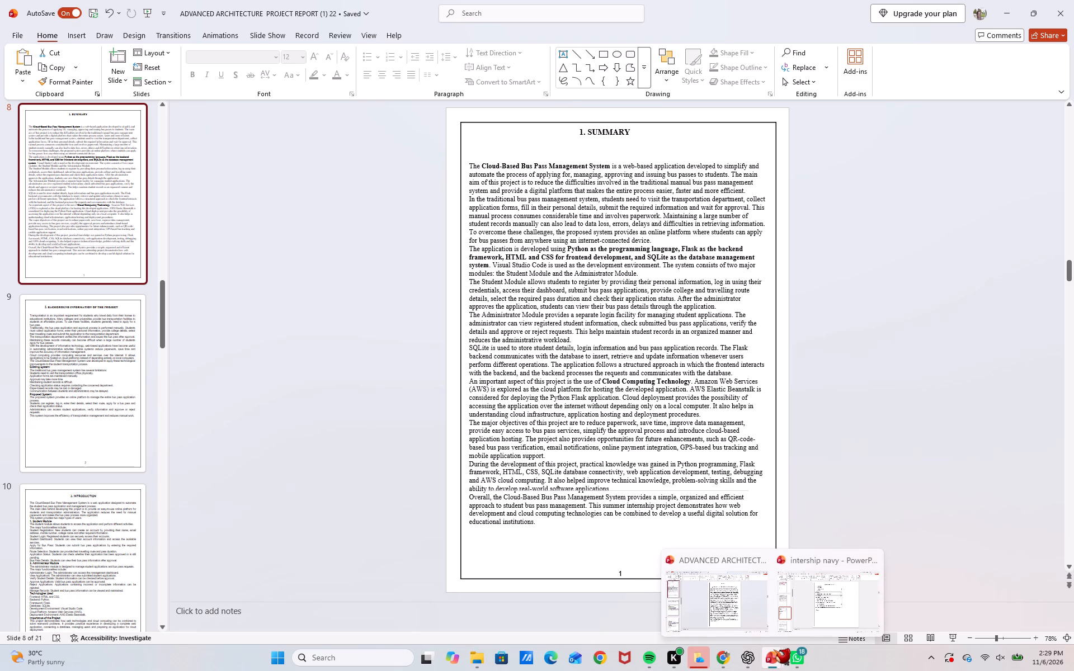
{"action": "left_click", "coordinate": [807, 623]}
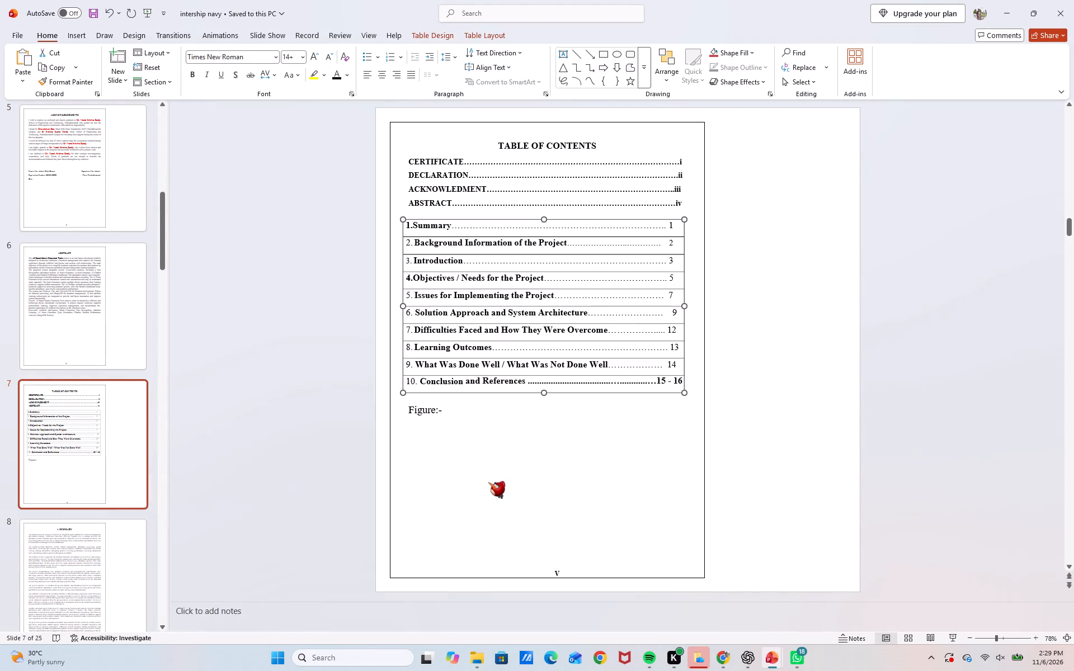
{"action": "left_click", "coordinate": [92, 573]}
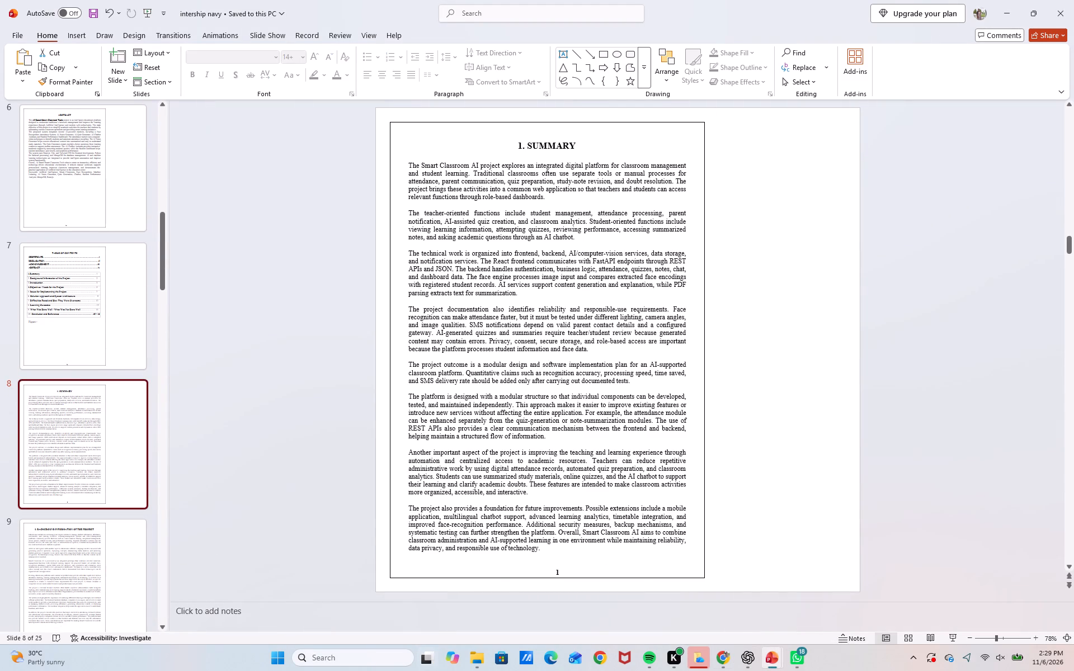
{"action": "left_click", "coordinate": [713, 627]}
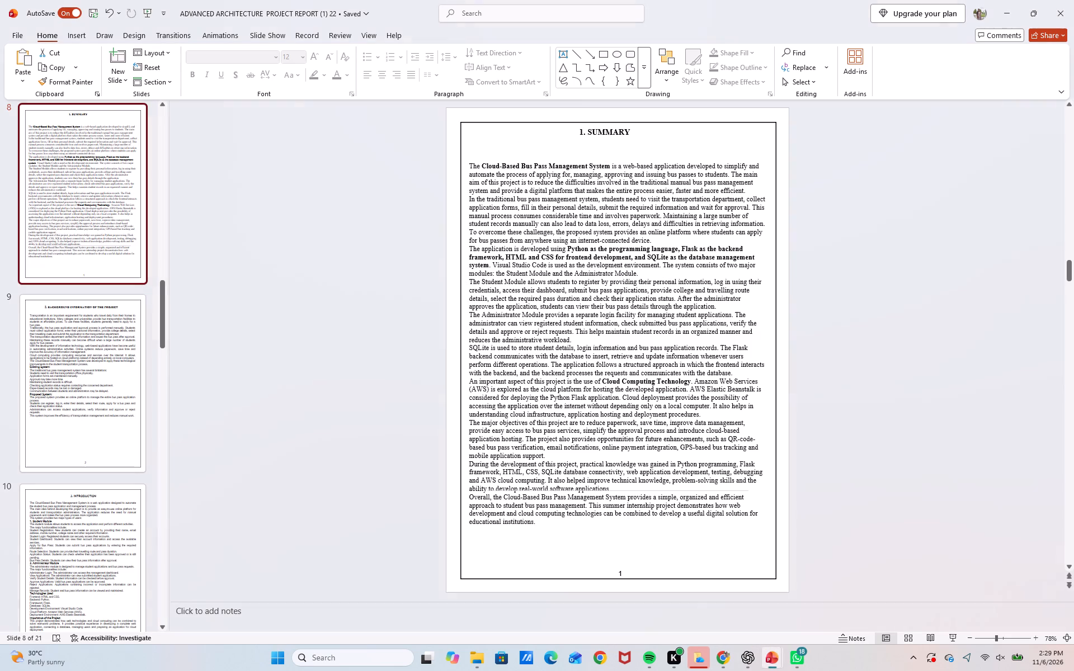
{"action": "left_click", "coordinate": [116, 437]}
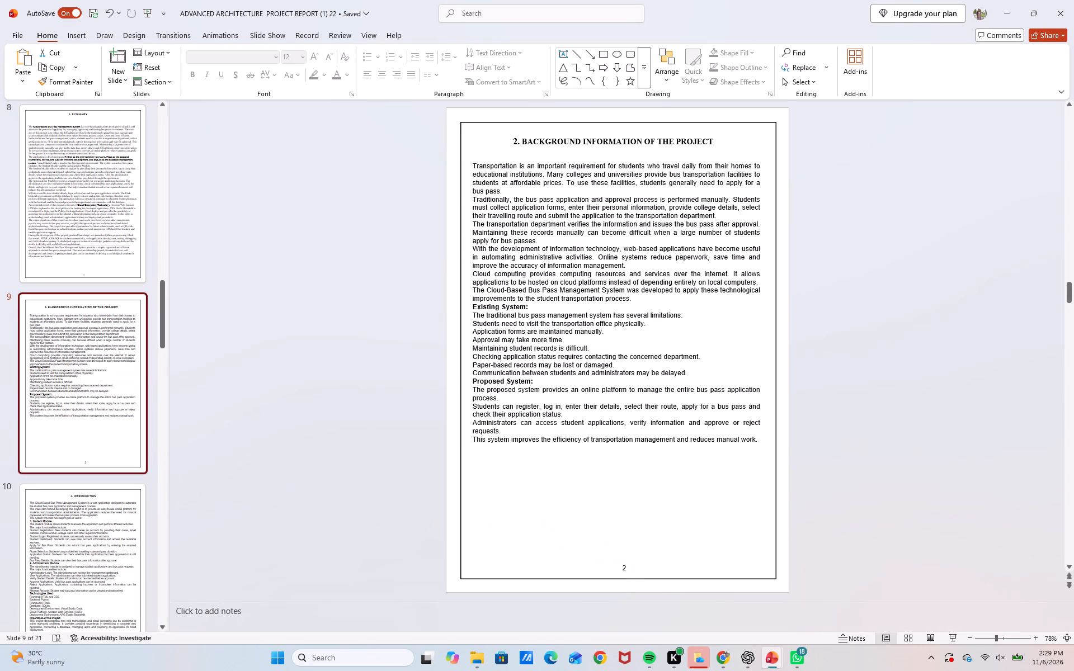
{"action": "left_click", "coordinate": [618, 563]}
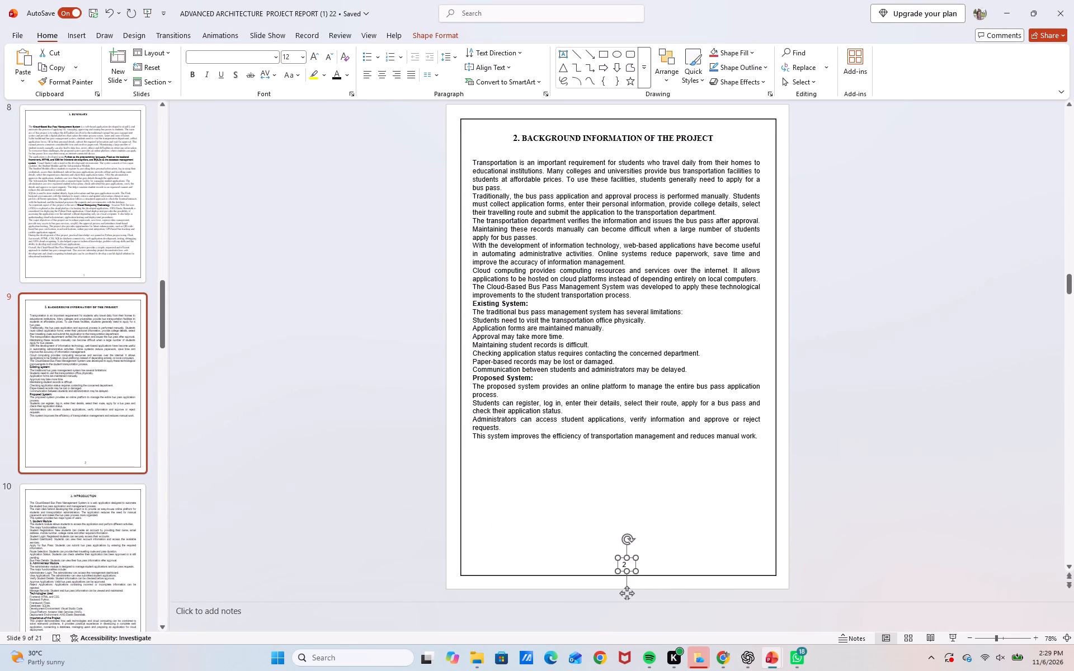
{"action": "left_click_drag", "start_coordinate": [621, 558], "coordinate": [621, 564]}
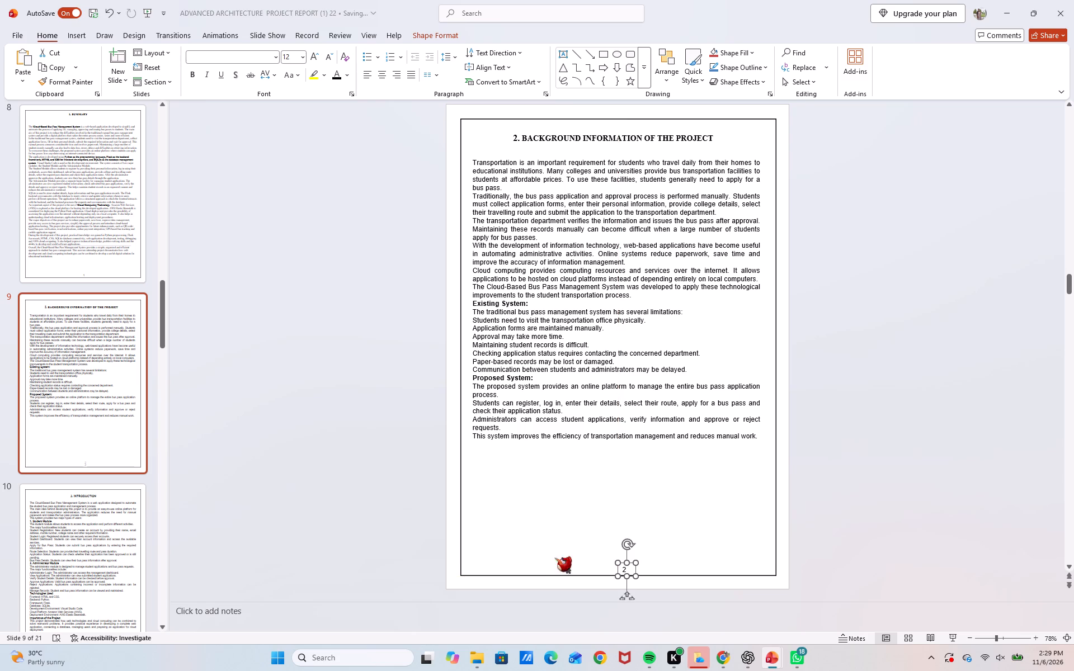
{"action": "left_click", "coordinate": [530, 559]}
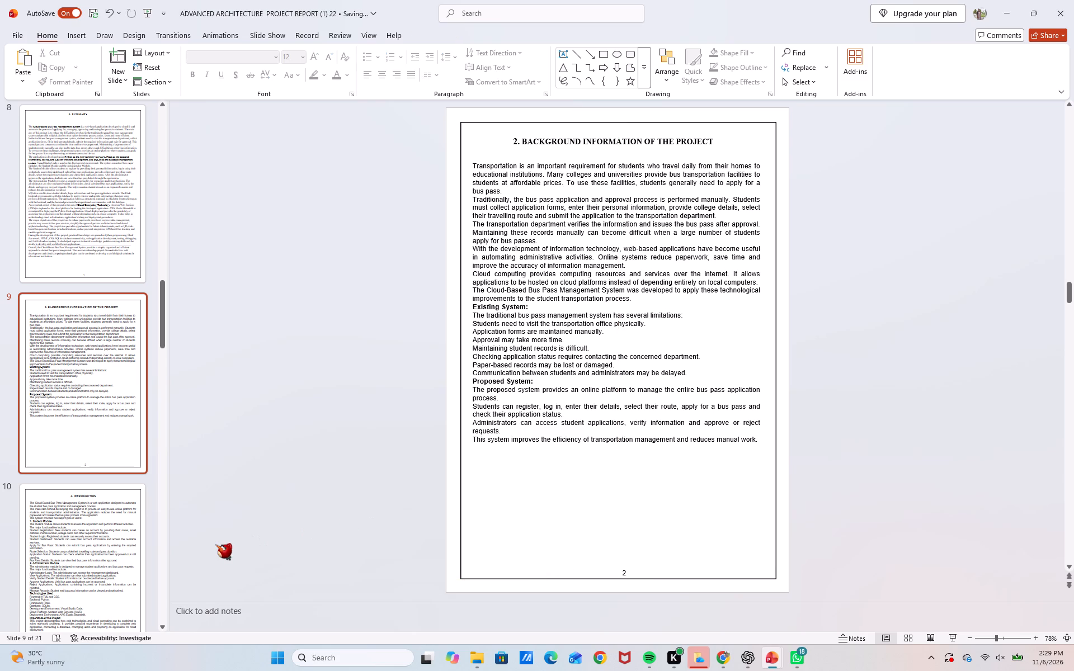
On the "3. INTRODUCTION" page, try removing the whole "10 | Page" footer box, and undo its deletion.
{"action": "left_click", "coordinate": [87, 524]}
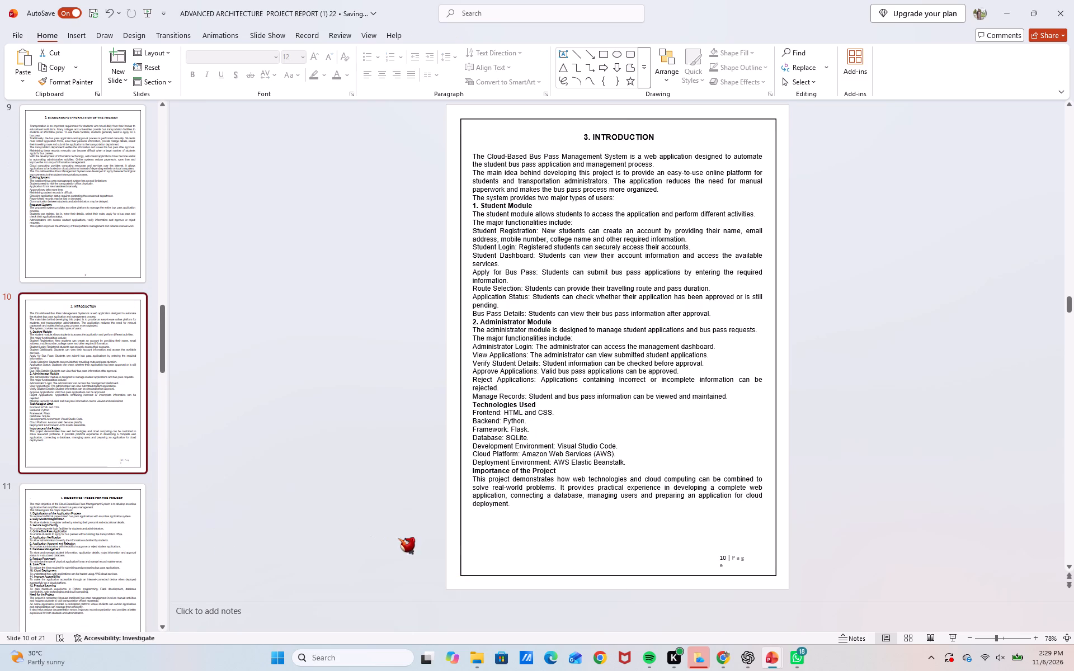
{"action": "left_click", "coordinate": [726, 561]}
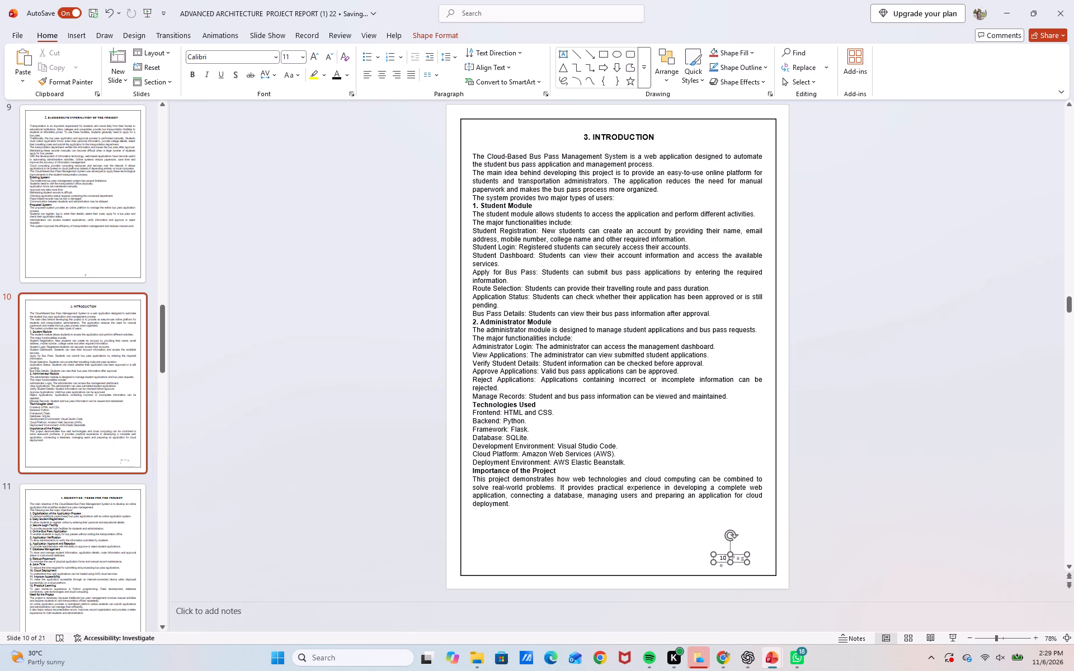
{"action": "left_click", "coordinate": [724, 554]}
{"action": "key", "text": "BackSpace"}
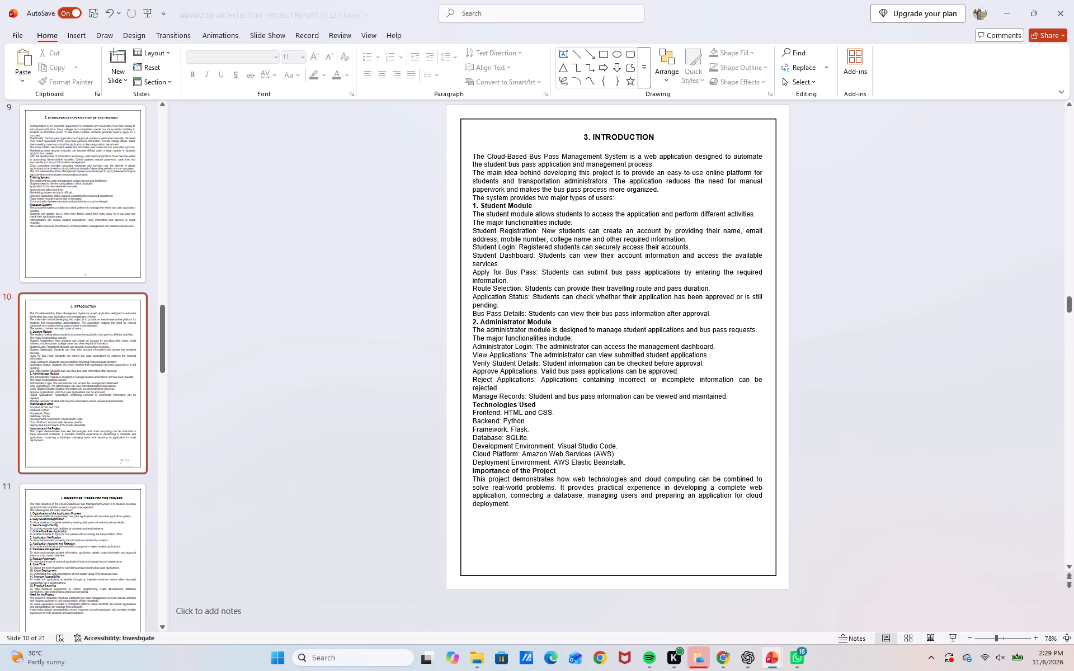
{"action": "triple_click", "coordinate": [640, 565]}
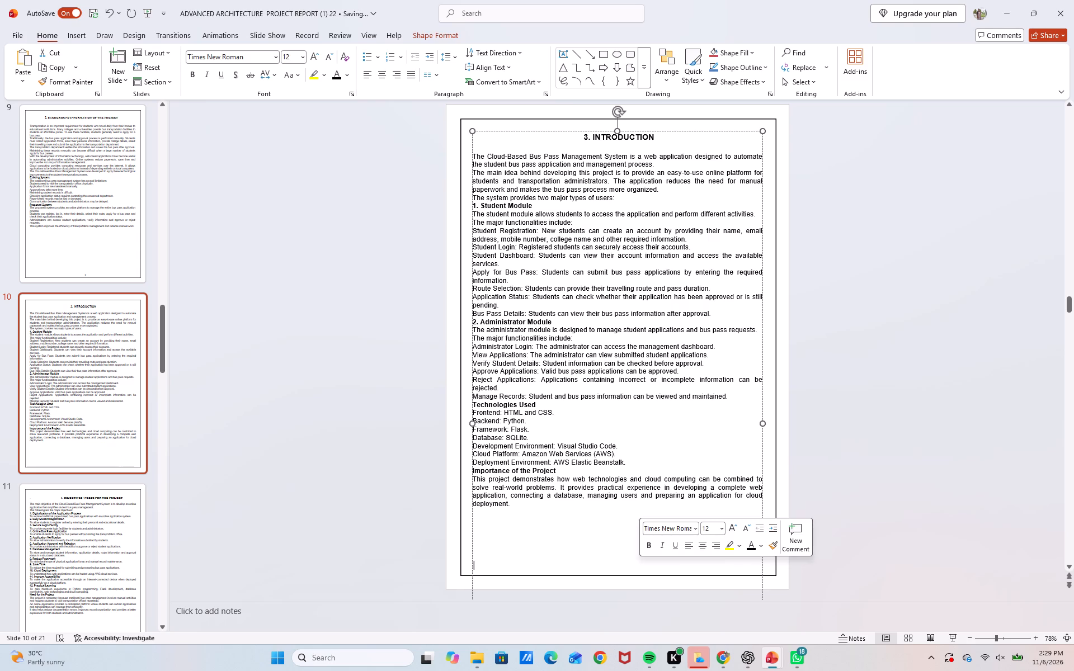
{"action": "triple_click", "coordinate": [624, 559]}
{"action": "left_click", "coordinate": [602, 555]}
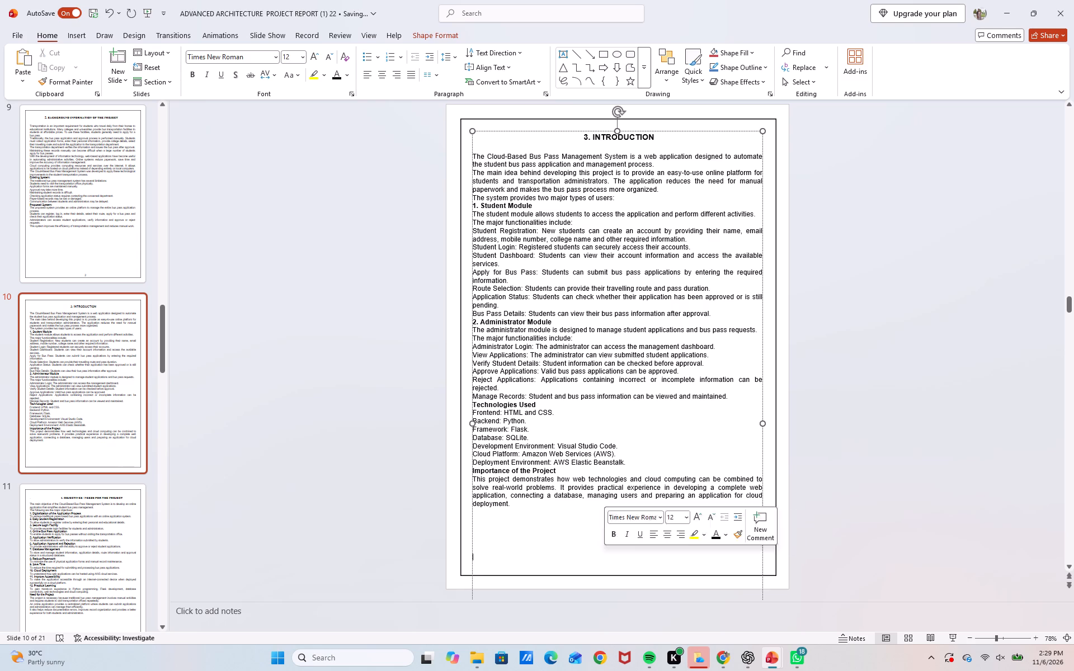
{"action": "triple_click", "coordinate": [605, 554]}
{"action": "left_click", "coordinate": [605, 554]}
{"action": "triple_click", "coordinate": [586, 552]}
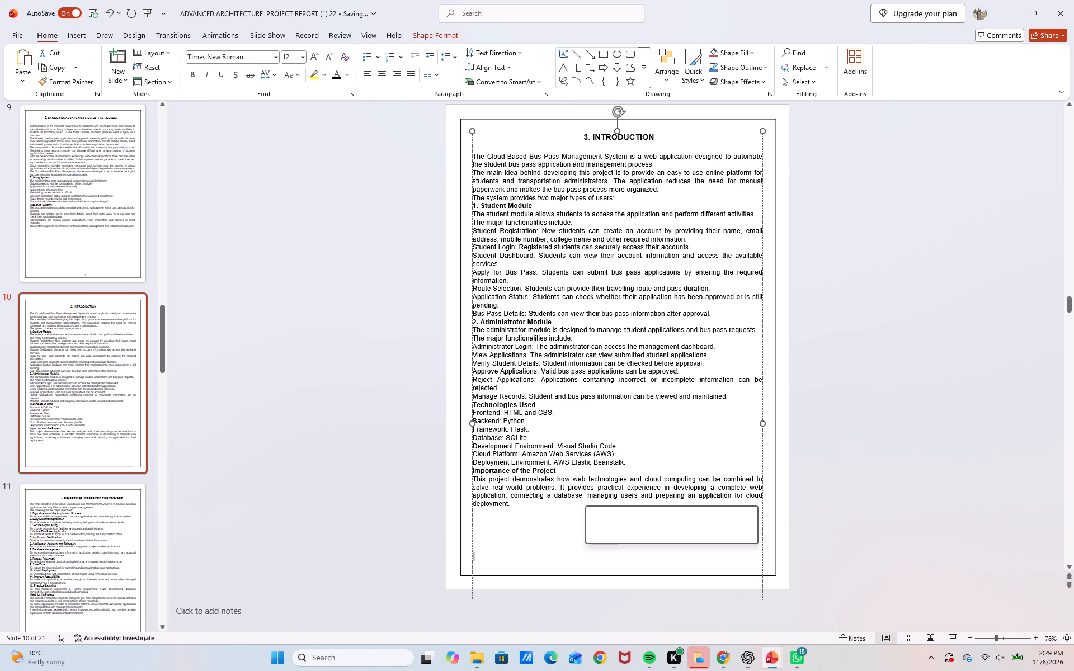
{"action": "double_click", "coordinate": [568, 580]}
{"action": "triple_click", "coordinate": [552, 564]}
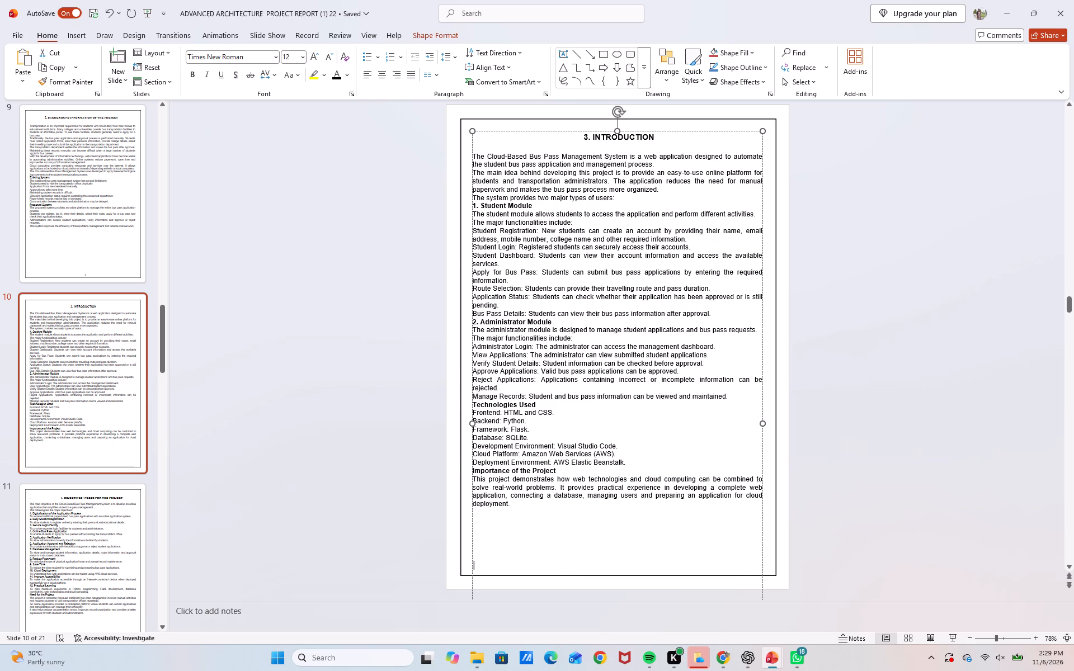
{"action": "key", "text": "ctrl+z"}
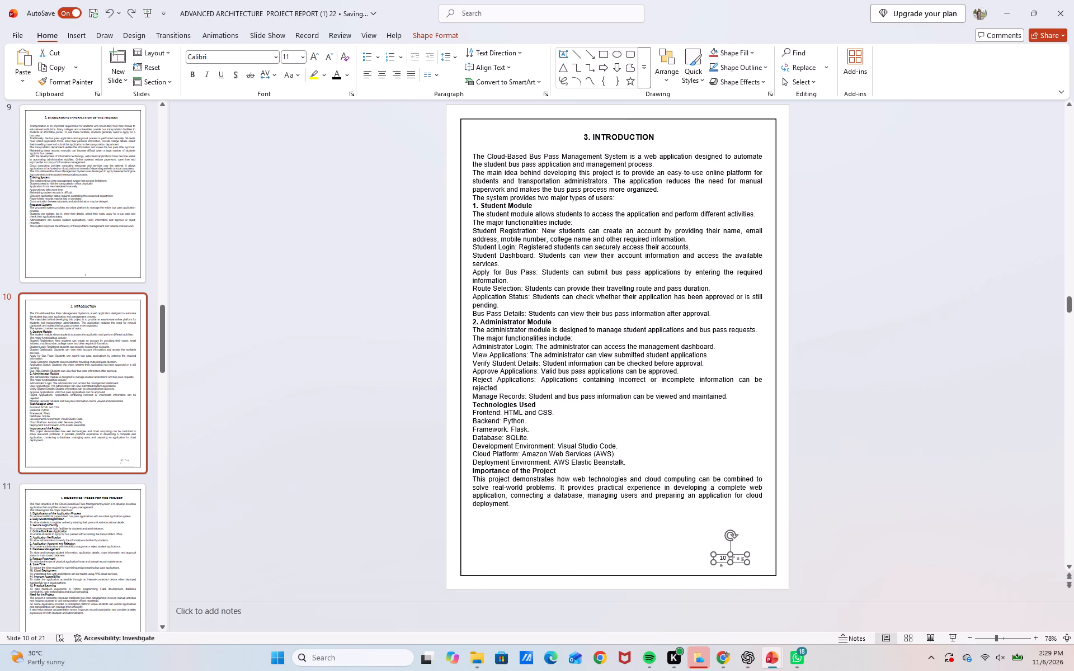
Replace the "10 | Page" footer text on the Introduction page with the page number 3.
{"action": "left_click", "coordinate": [731, 555]}
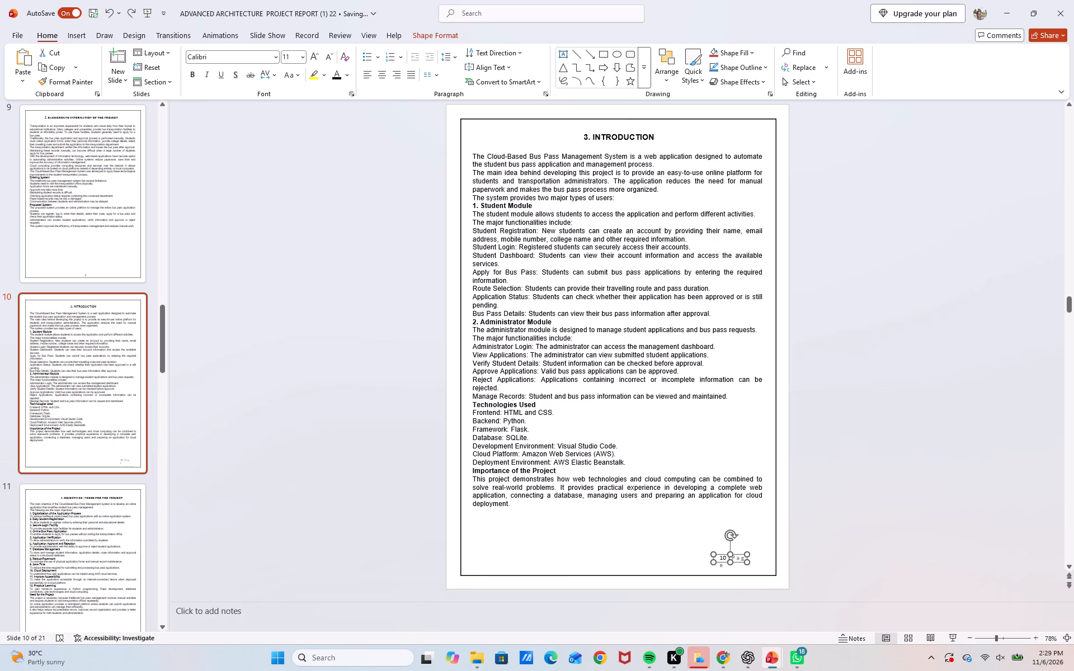
{"action": "double_click", "coordinate": [728, 556]}
{"action": "left_click", "coordinate": [743, 557]}
{"action": "key", "text": "BackSpace"}
{"action": "key", "text": "BackSpace"}
{"action": "key", "text": "BackSpace"}
{"action": "key", "text": "BackSpace"}
{"action": "key", "text": "BackSpace"}
{"action": "key", "text": "BackSpace"}
{"action": "key", "text": "BackSpace"}
{"action": "key", "text": "BackSpace"}
{"action": "key", "text": "BackSpace"}
{"action": "key", "text": "Right"}
{"action": "key", "text": "Right"}
{"action": "key", "text": "BackSpace"}
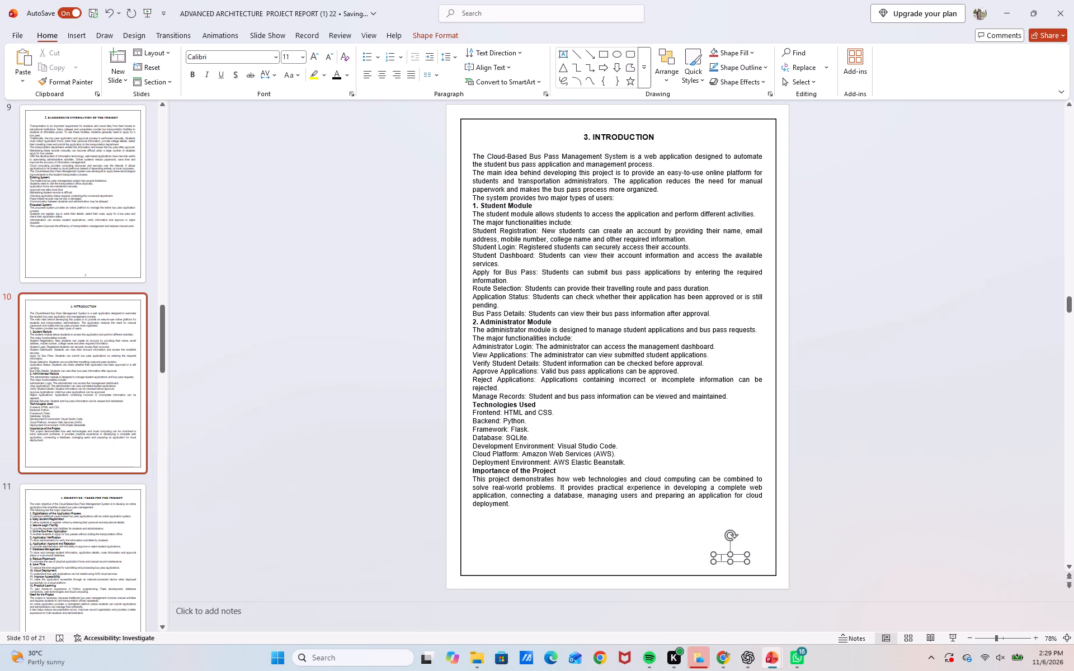
{"action": "key", "text": "3"}
Narrow the Introduction page's footer text box so it fits closely around the number 3.
{"action": "left_click", "coordinate": [748, 559]}
{"action": "left_click_drag", "start_coordinate": [748, 559], "coordinate": [743, 559]}
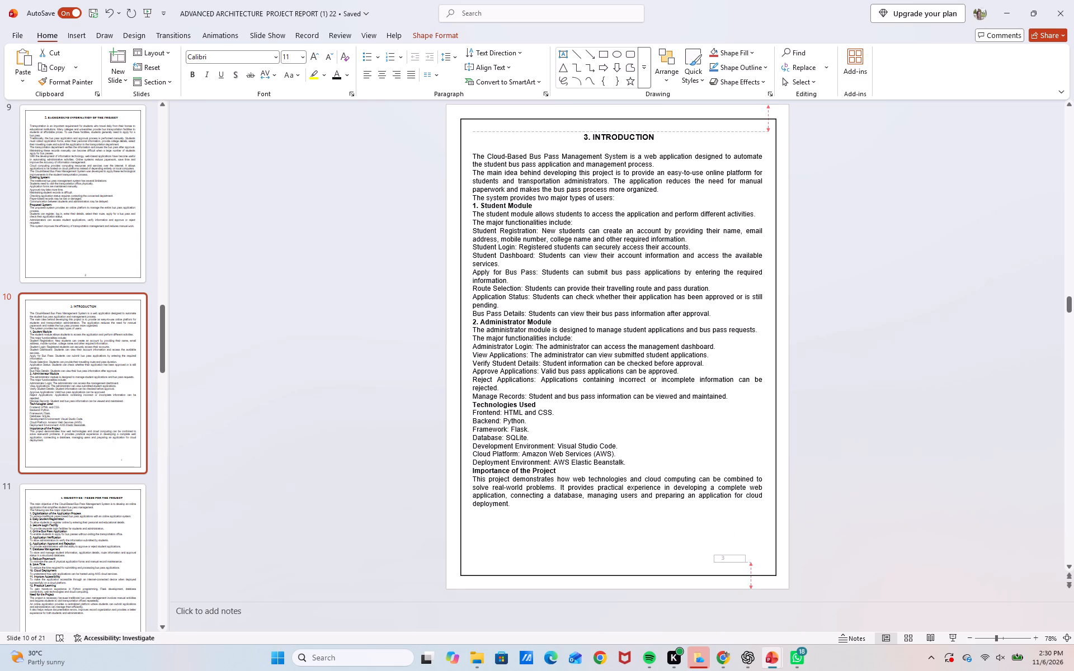
{"action": "left_click_drag", "start_coordinate": [743, 559], "coordinate": [724, 556]}
{"action": "left_click_drag", "start_coordinate": [726, 562], "coordinate": [735, 566]}
{"action": "left_click_drag", "start_coordinate": [735, 566], "coordinate": [736, 566]}
Move the page number 3 box to the bottom centre of the Introduction page, close to the page border.
{"action": "left_click_drag", "start_coordinate": [729, 557], "coordinate": [695, 573]}
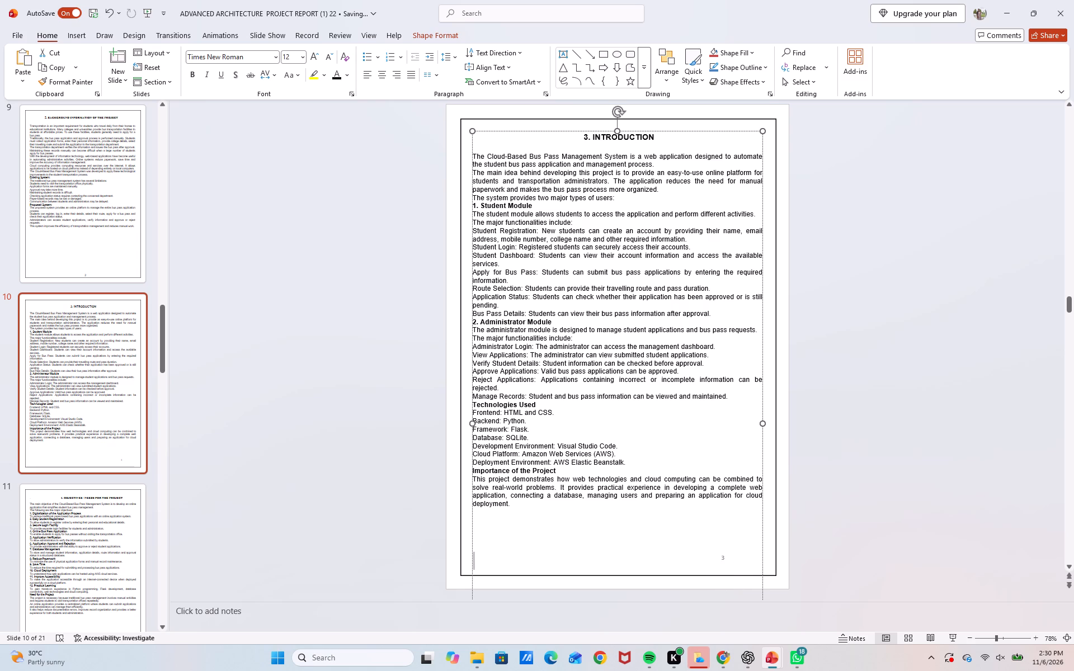
{"action": "left_click_drag", "start_coordinate": [695, 573], "coordinate": [687, 574]}
{"action": "left_click", "coordinate": [666, 561]}
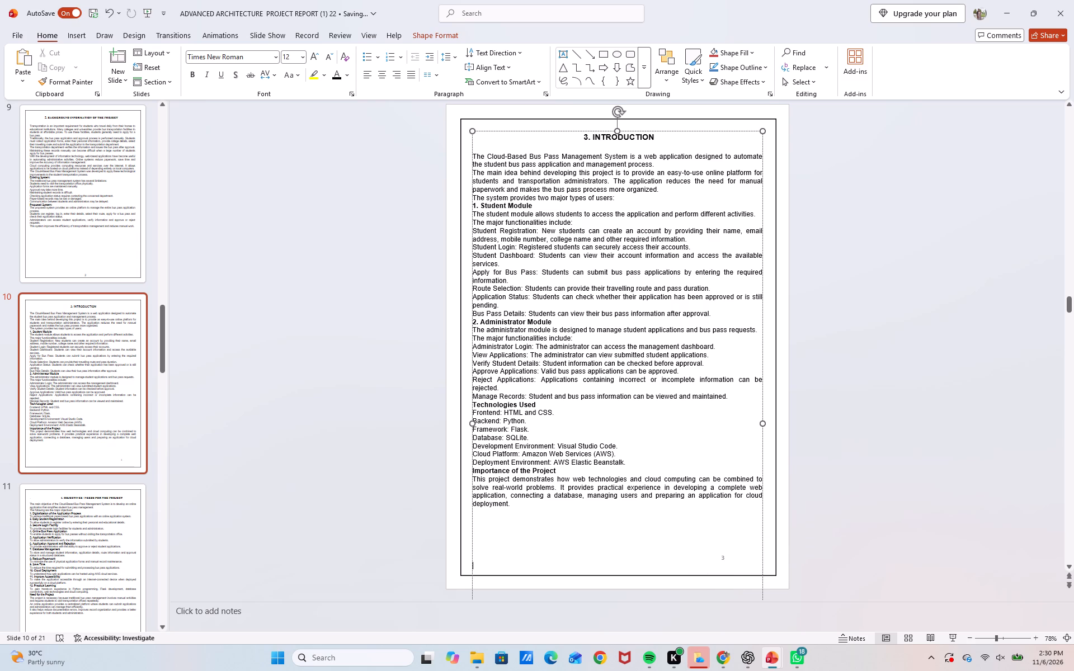
{"action": "left_click", "coordinate": [723, 564]}
{"action": "left_click", "coordinate": [724, 559]}
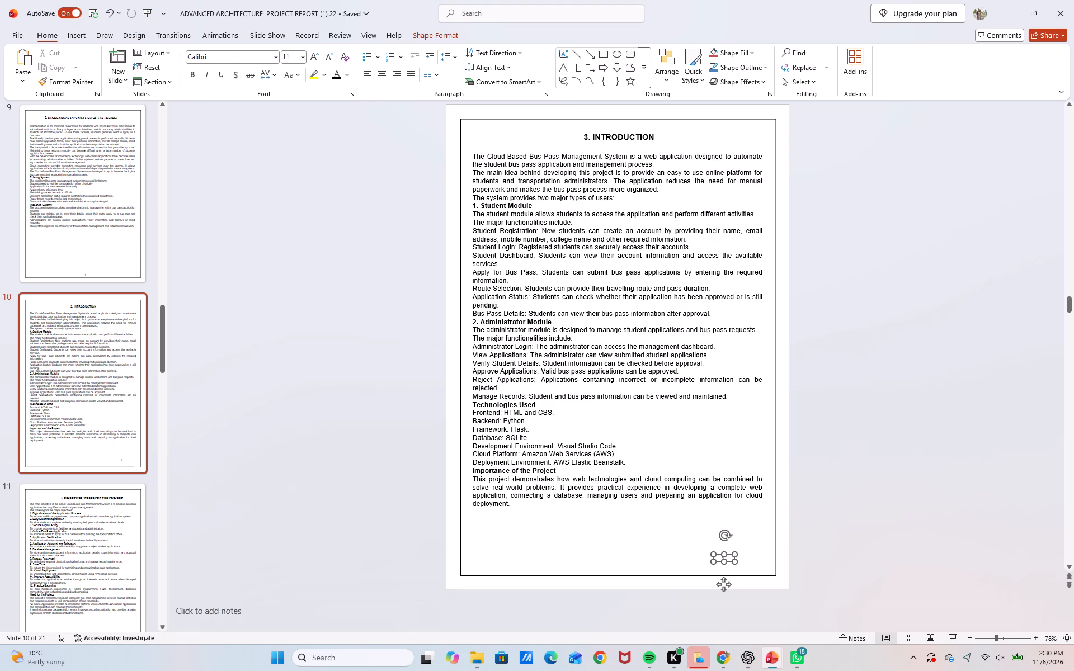
{"action": "left_click_drag", "start_coordinate": [723, 583], "coordinate": [637, 593]}
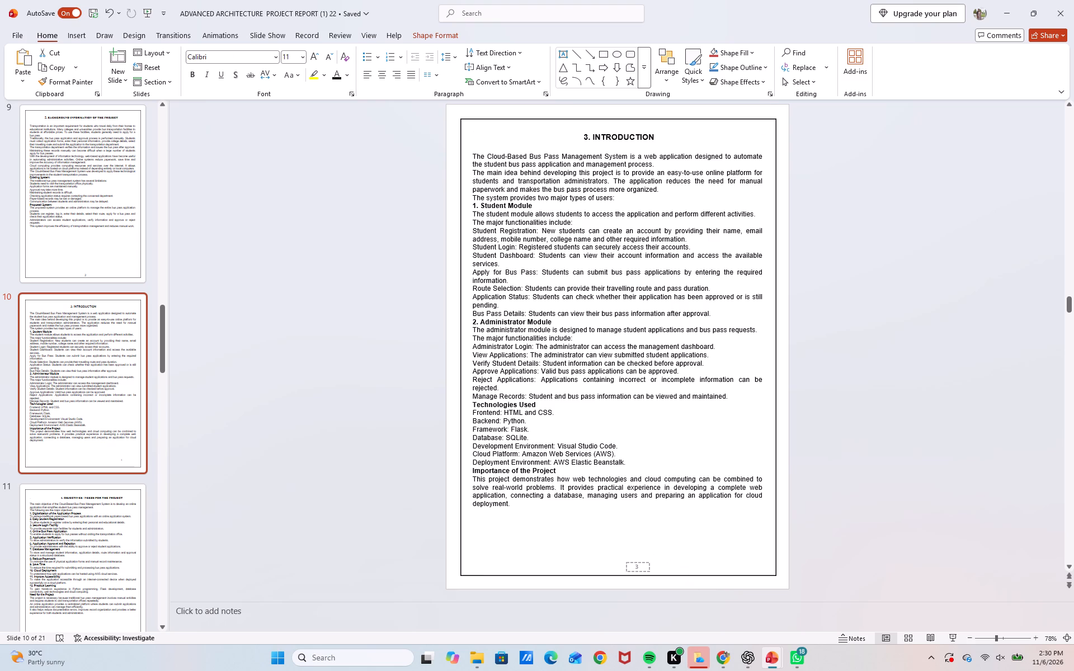
{"action": "left_click_drag", "start_coordinate": [637, 593], "coordinate": [640, 577]}
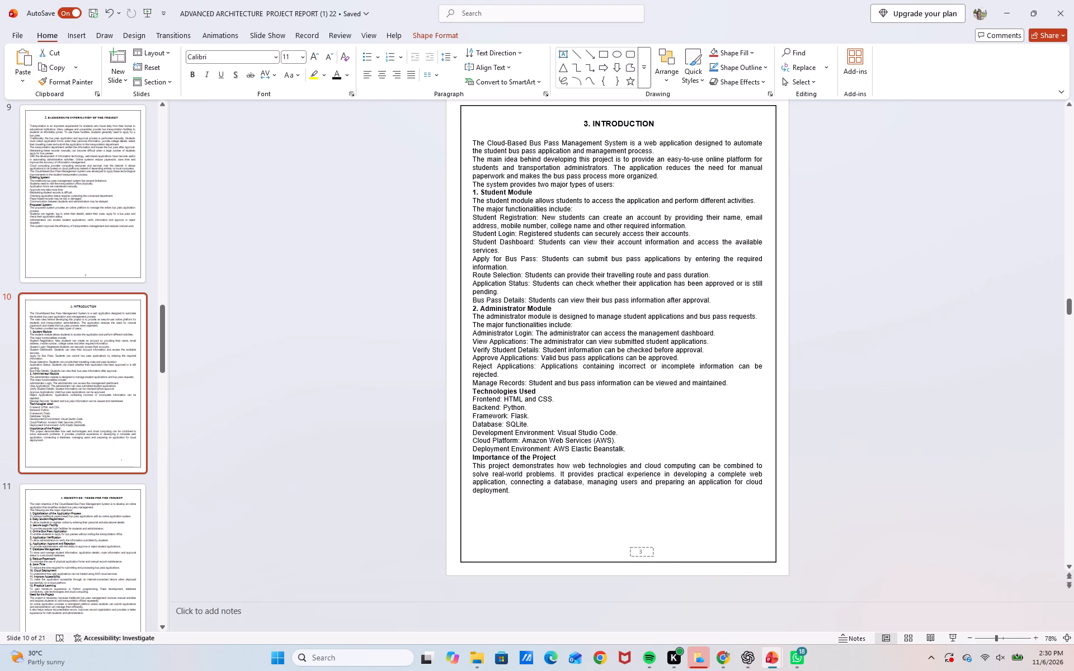
{"action": "left_click_drag", "start_coordinate": [640, 577], "coordinate": [629, 581]}
{"action": "left_click_drag", "start_coordinate": [629, 581], "coordinate": [629, 579]}
{"action": "left_click_drag", "start_coordinate": [629, 579], "coordinate": [629, 582]}
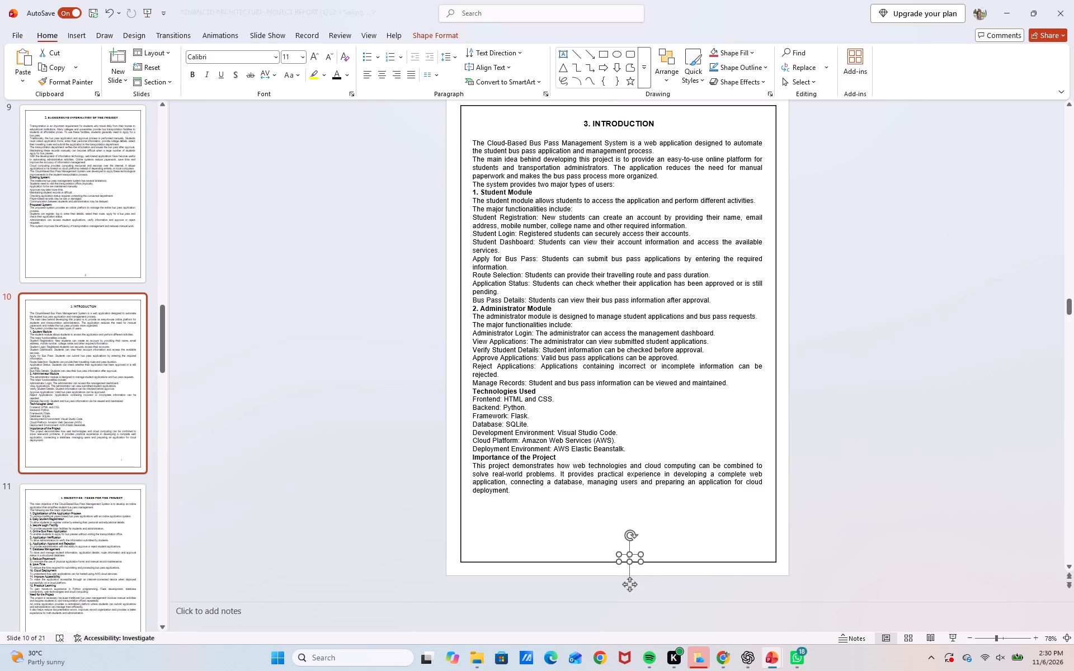
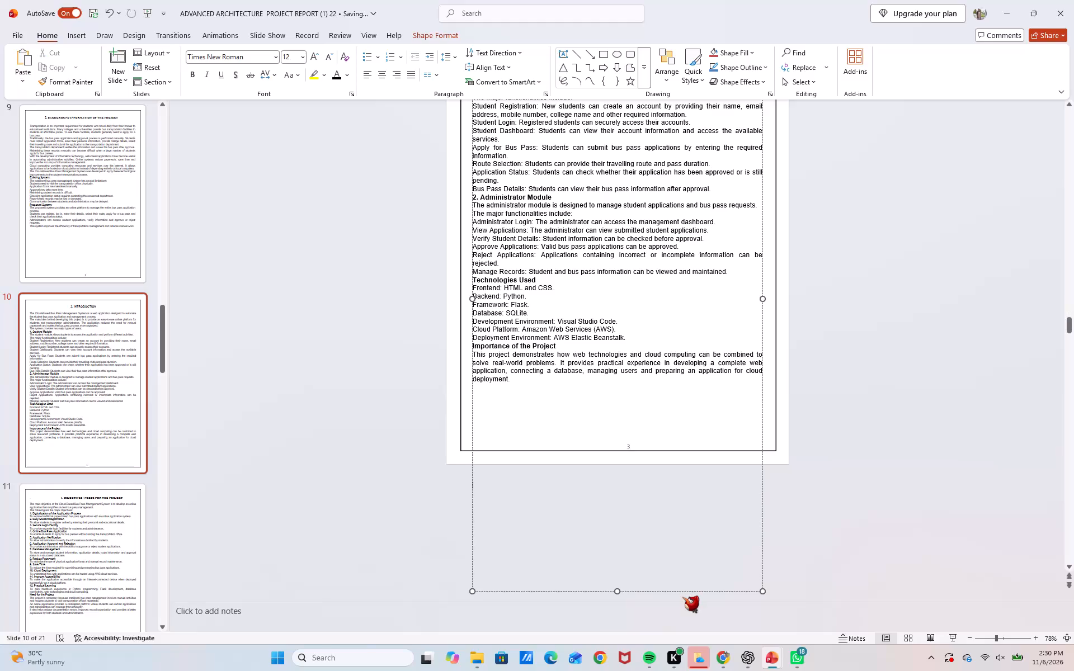
Remove the empty trailing lines below the Importance of the Project paragraph so the Introduction page's body text box shrinks towards the page's bottom border.
{"action": "left_click", "coordinate": [866, 474]}
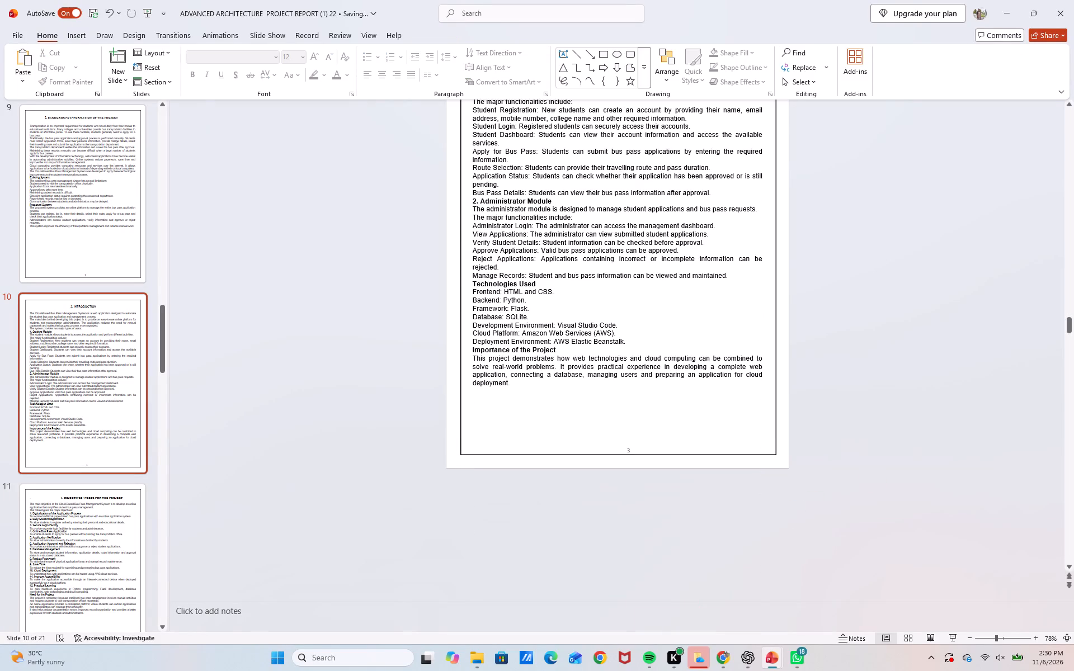
{"action": "left_click", "coordinate": [642, 445]}
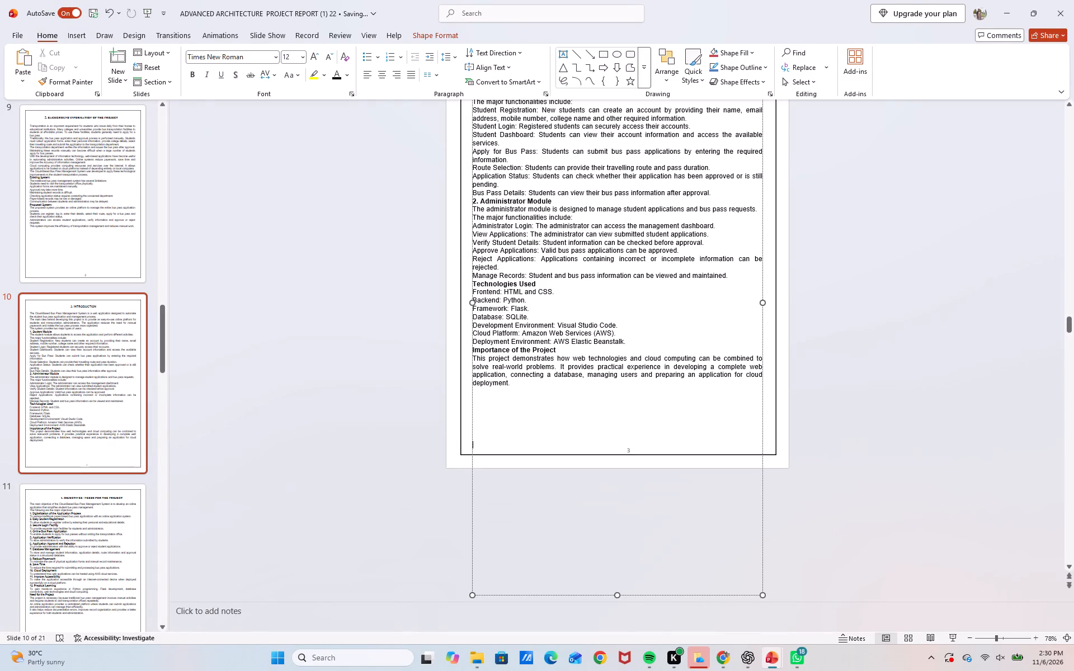
{"action": "left_click", "coordinate": [516, 581]}
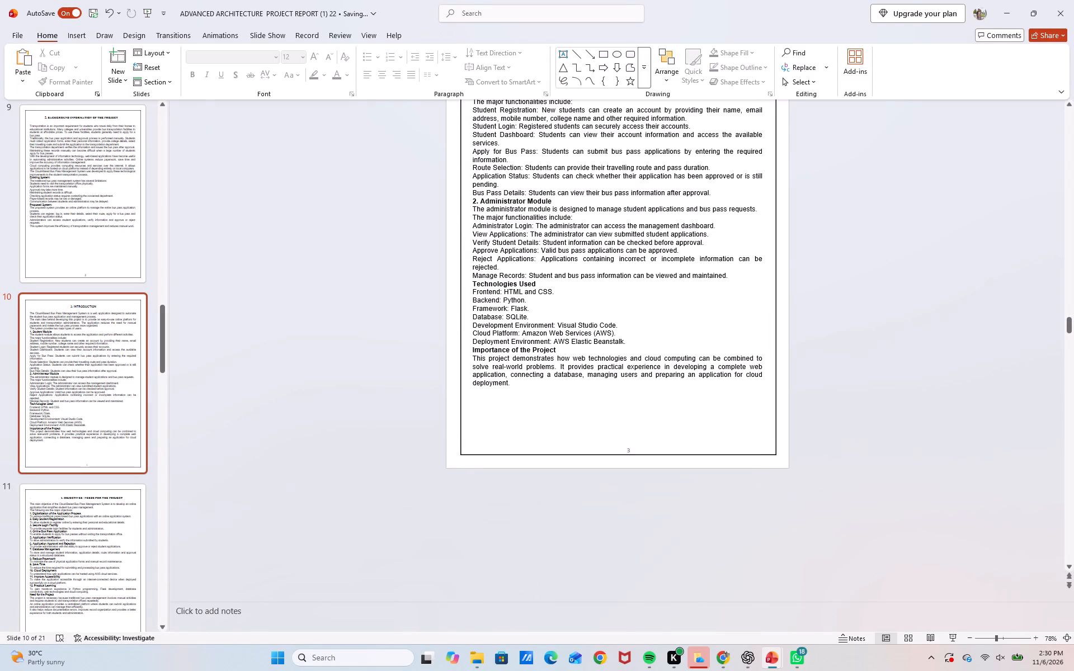
{"action": "left_click", "coordinate": [512, 571]}
{"action": "left_click", "coordinate": [512, 571]}
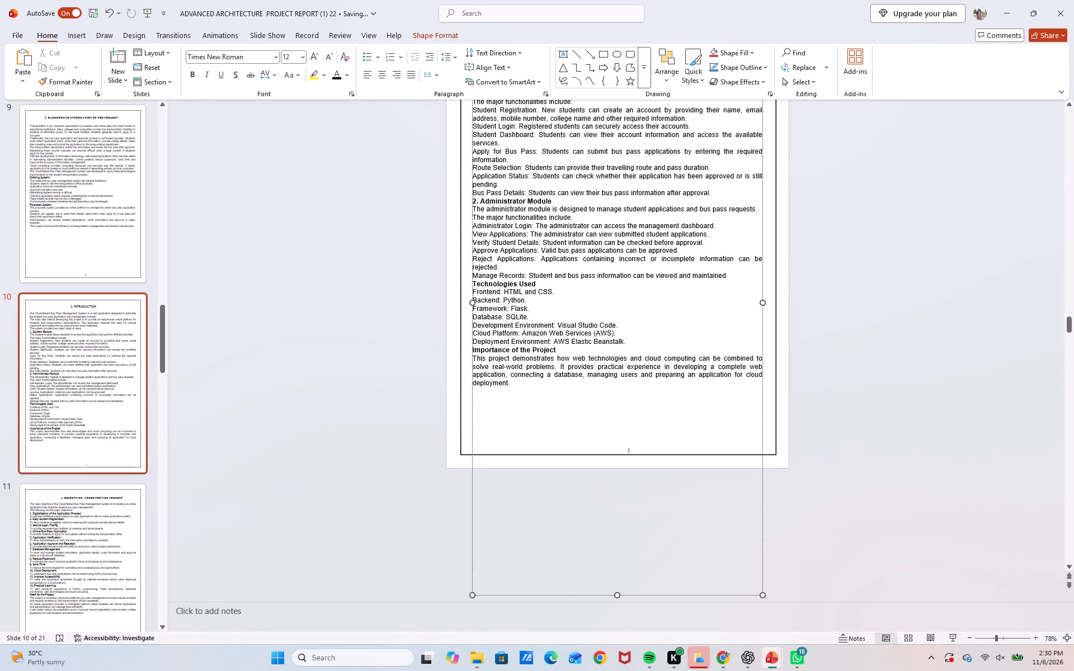
{"action": "key", "text": "BackSpace"}
{"action": "key", "text": "BackSpace"}
{"action": "key", "text": "BackSpace"}
{"action": "key", "text": "BackSpace"}
{"action": "key", "text": "BackSpace"}
{"action": "key", "text": "BackSpace"}
{"action": "key", "text": "BackSpace"}
{"action": "key", "text": "BackSpace"}
{"action": "key", "text": "BackSpace"}
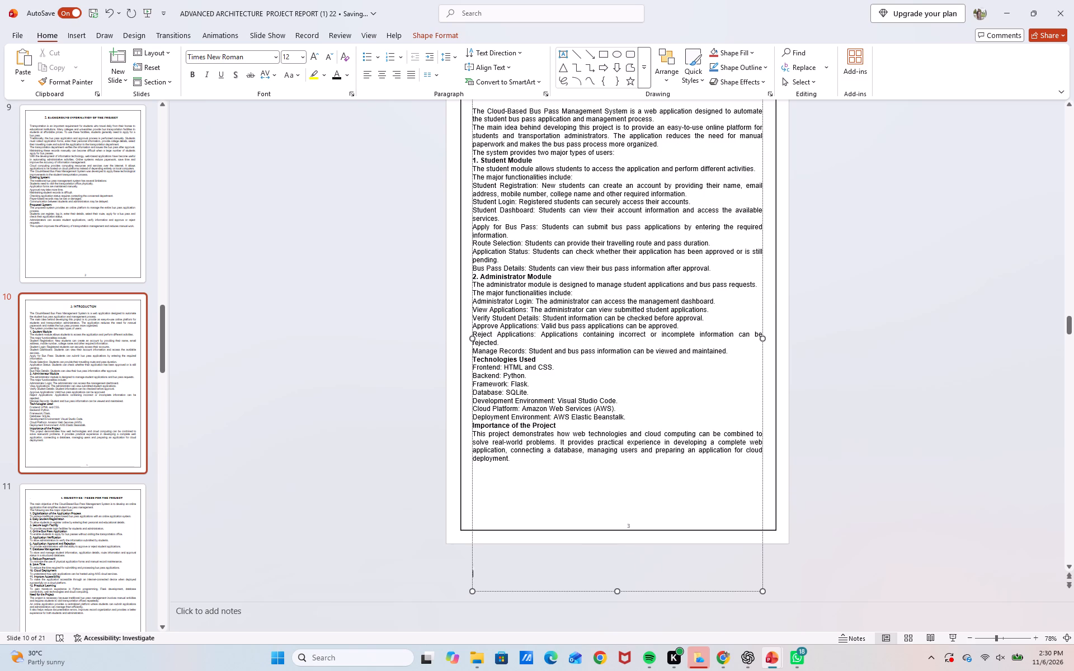
{"action": "key", "text": "BackSpace"}
{"action": "key", "text": "BackSpace"}
{"action": "key", "text": "BackSpace"}
{"action": "key", "text": "BackSpace"}
{"action": "key", "text": "BackSpace"}
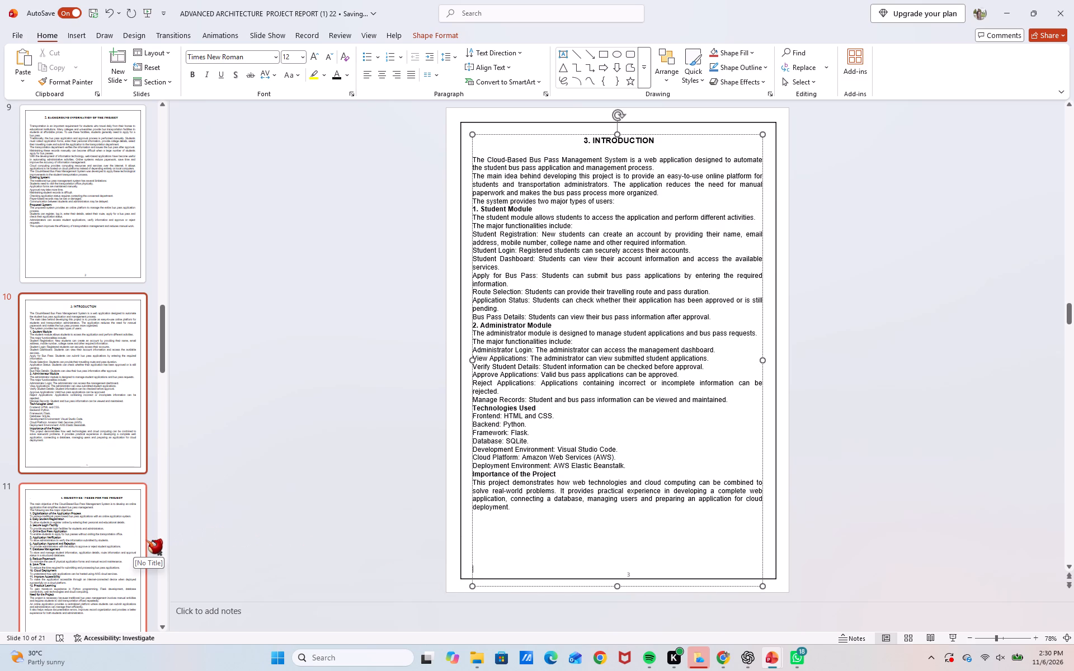
On the "4. OBJECTIVES / NEEDS FOR THE PROJECT" page, open the "11 | Page" footer text for editing.
{"action": "left_click", "coordinate": [112, 548]}
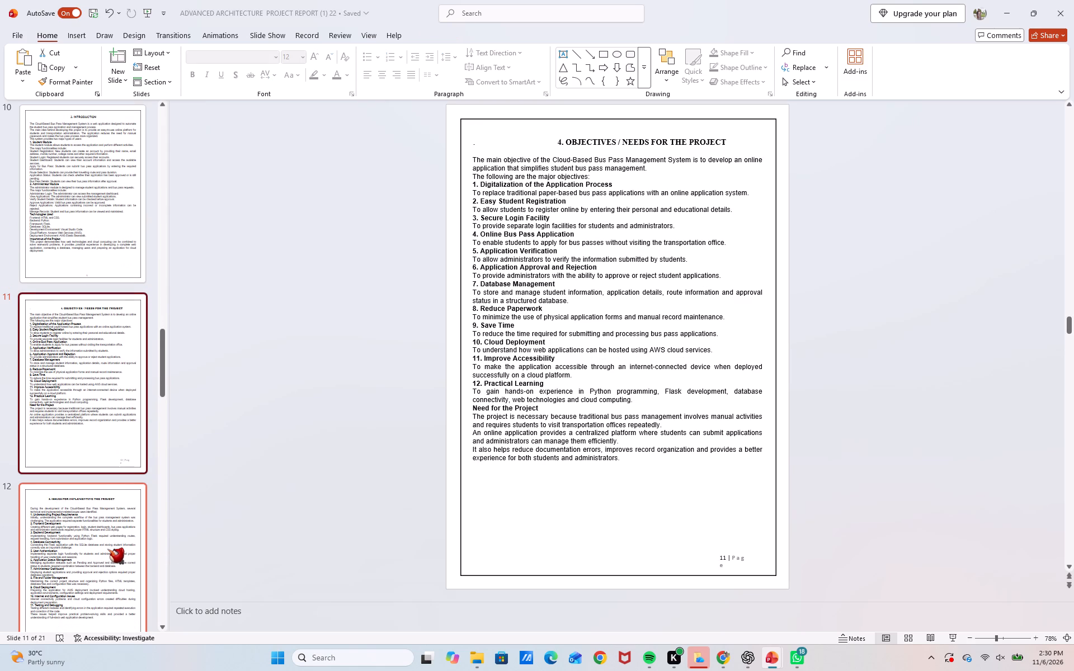
{"action": "left_click", "coordinate": [104, 449]}
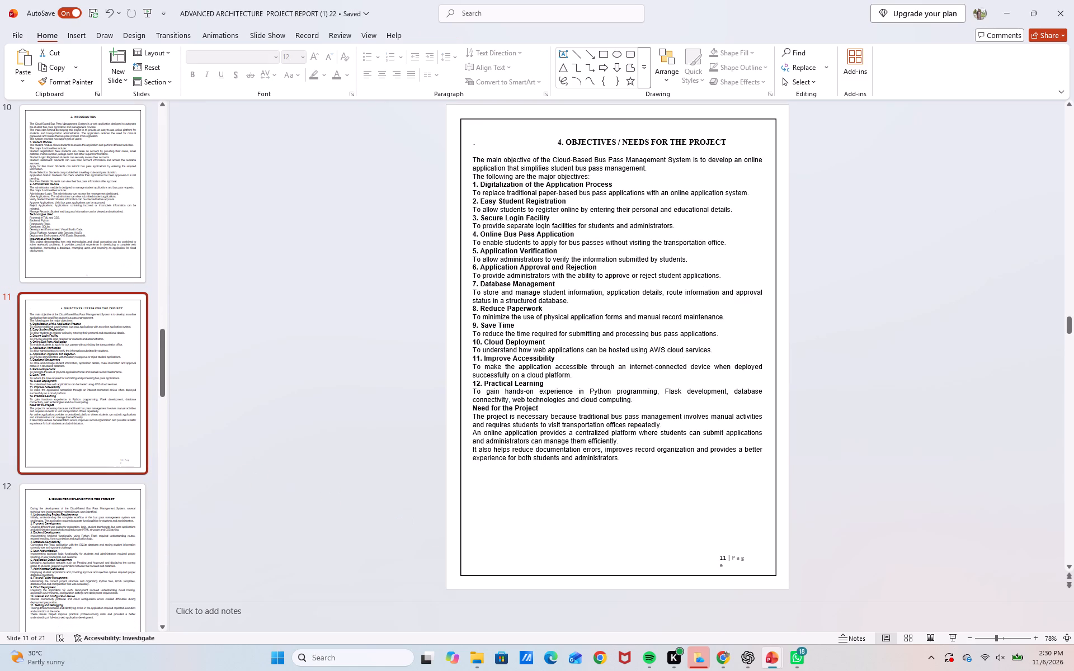
{"action": "left_click", "coordinate": [733, 557]}
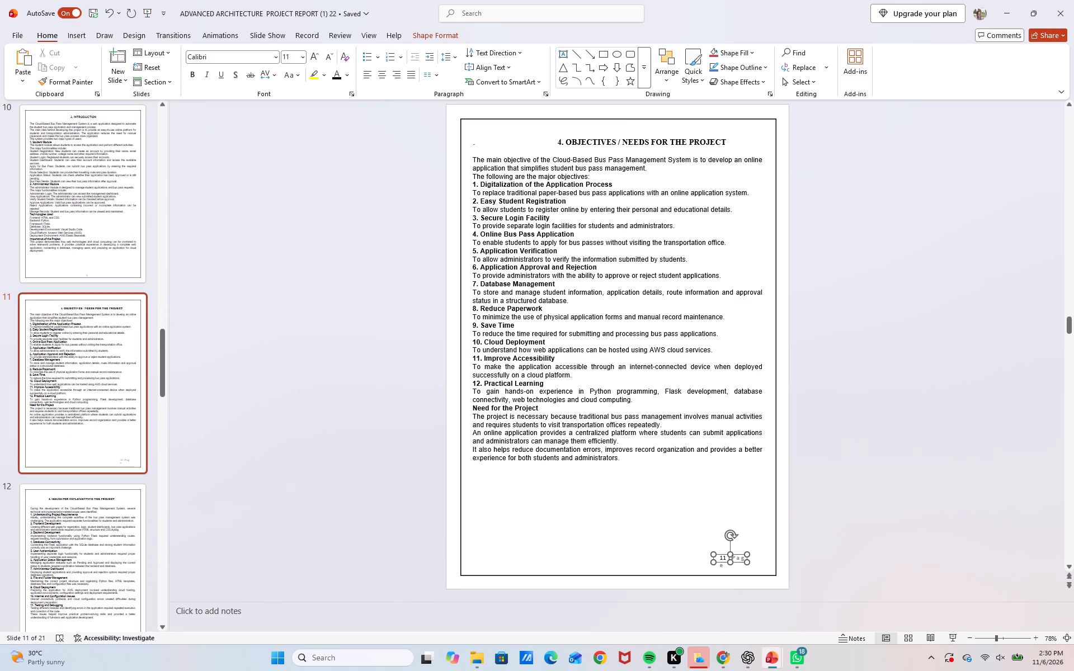
{"action": "left_click", "coordinate": [742, 560]}
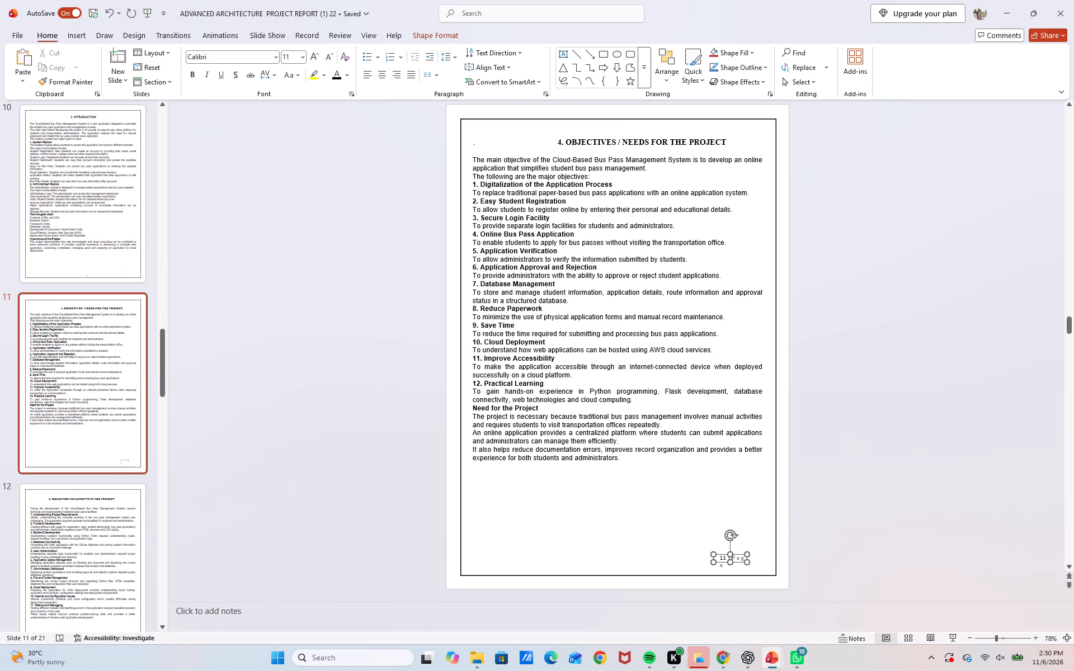
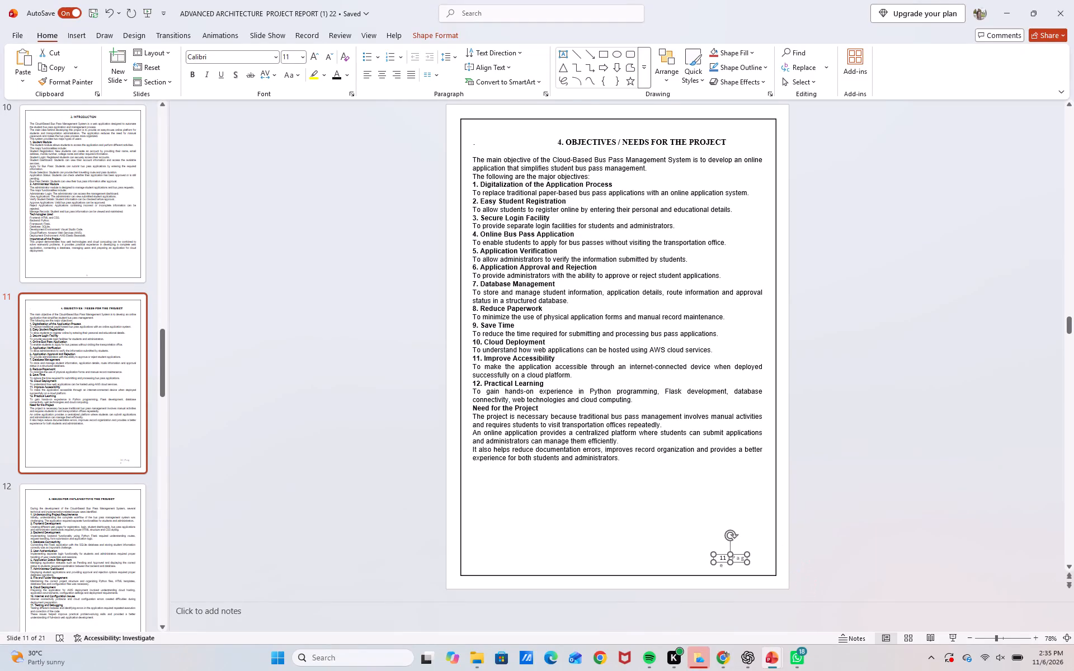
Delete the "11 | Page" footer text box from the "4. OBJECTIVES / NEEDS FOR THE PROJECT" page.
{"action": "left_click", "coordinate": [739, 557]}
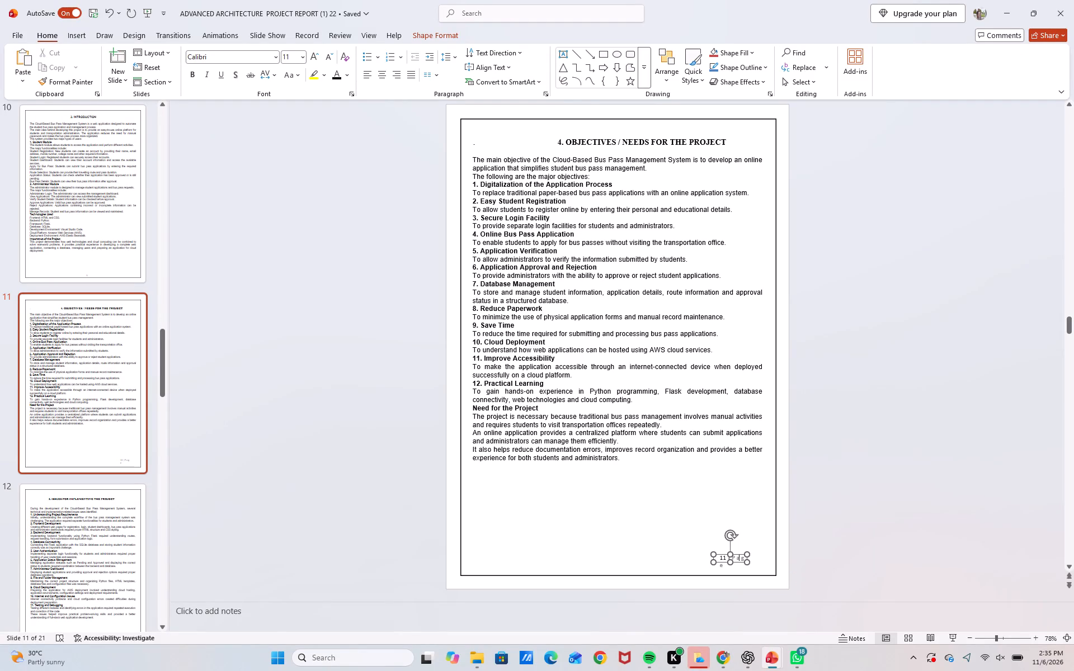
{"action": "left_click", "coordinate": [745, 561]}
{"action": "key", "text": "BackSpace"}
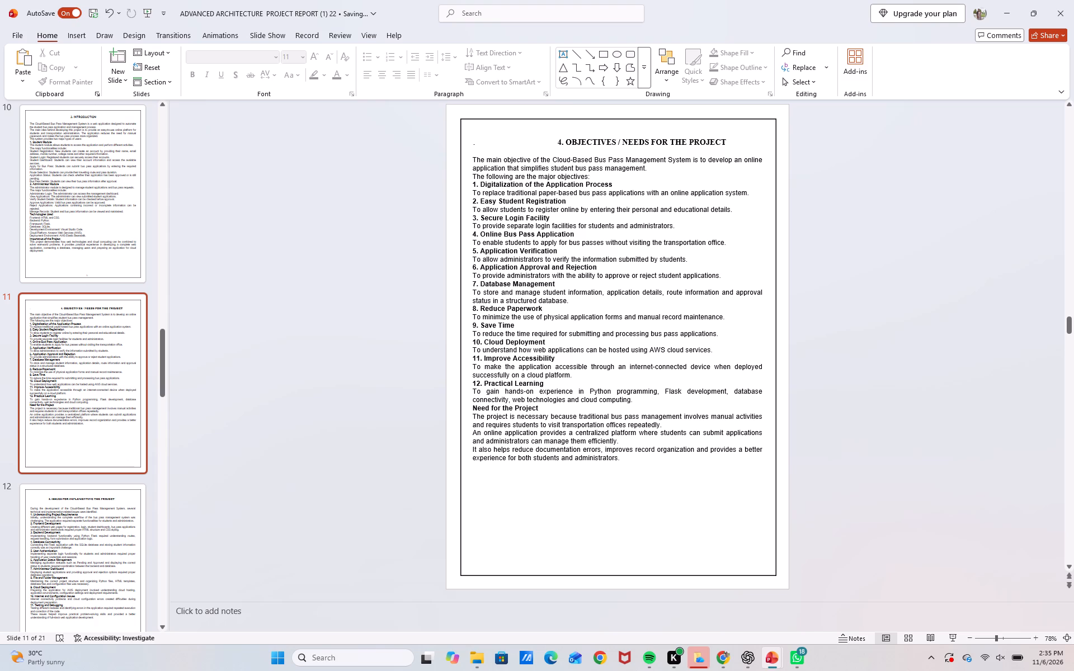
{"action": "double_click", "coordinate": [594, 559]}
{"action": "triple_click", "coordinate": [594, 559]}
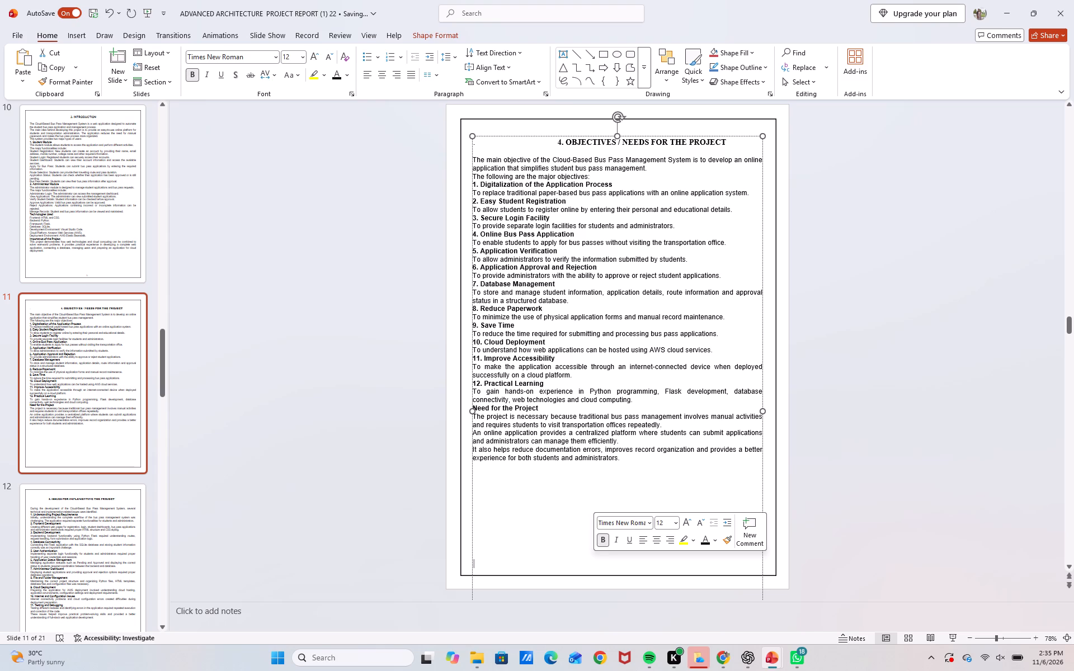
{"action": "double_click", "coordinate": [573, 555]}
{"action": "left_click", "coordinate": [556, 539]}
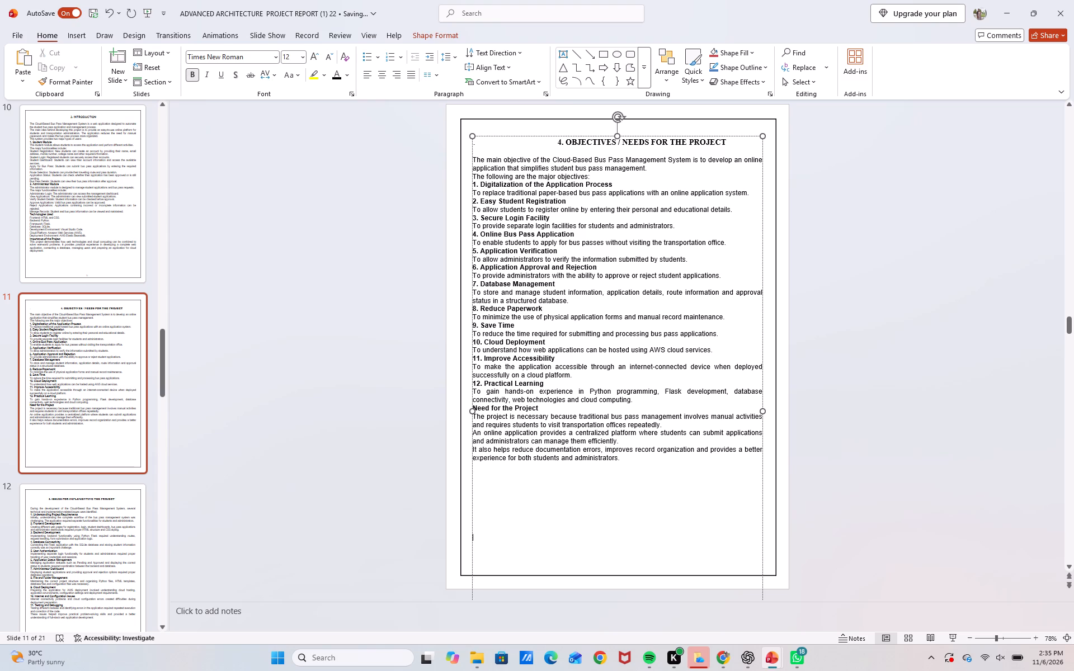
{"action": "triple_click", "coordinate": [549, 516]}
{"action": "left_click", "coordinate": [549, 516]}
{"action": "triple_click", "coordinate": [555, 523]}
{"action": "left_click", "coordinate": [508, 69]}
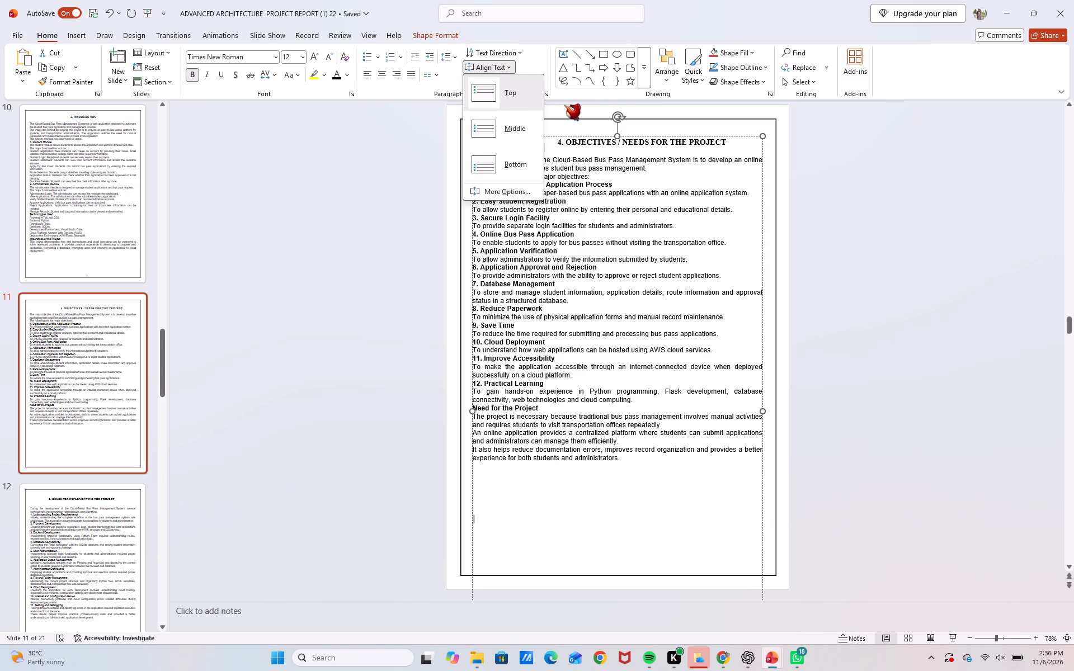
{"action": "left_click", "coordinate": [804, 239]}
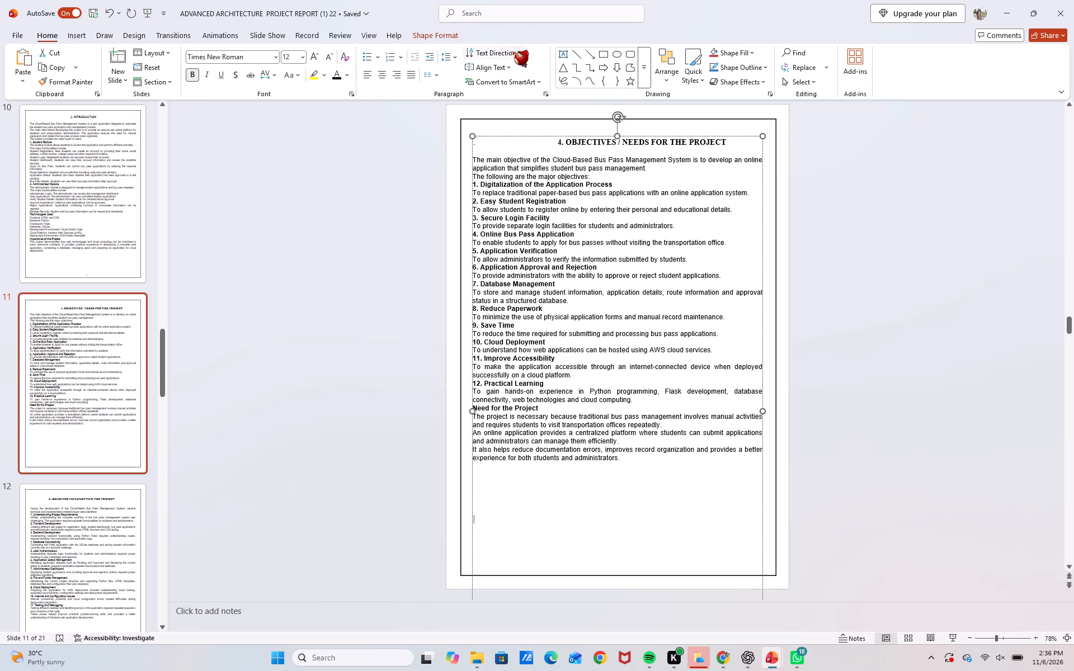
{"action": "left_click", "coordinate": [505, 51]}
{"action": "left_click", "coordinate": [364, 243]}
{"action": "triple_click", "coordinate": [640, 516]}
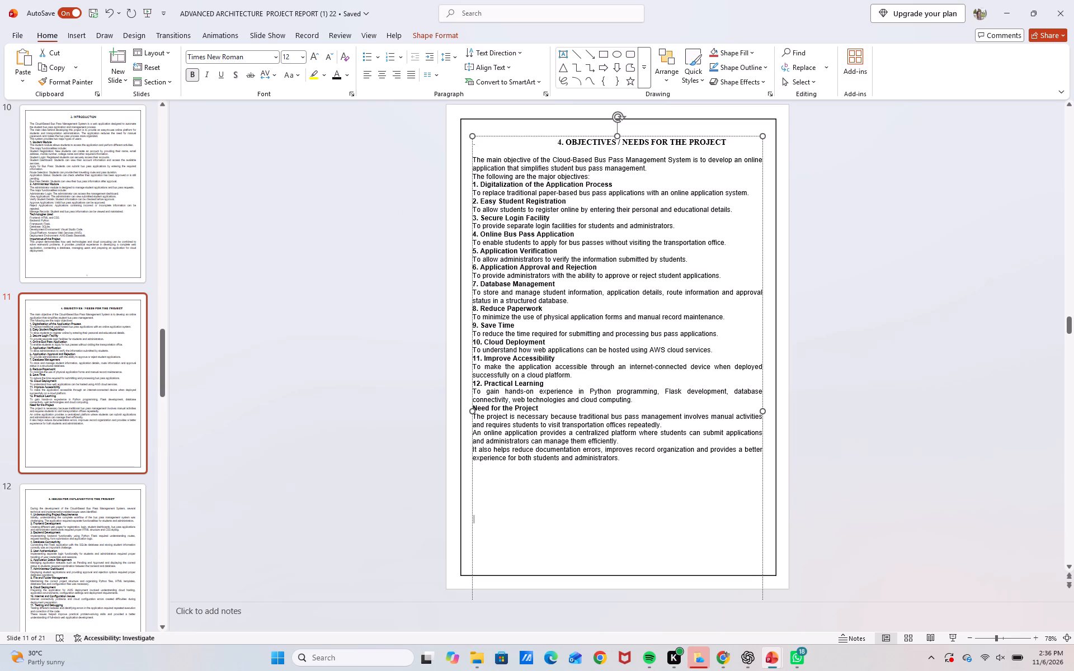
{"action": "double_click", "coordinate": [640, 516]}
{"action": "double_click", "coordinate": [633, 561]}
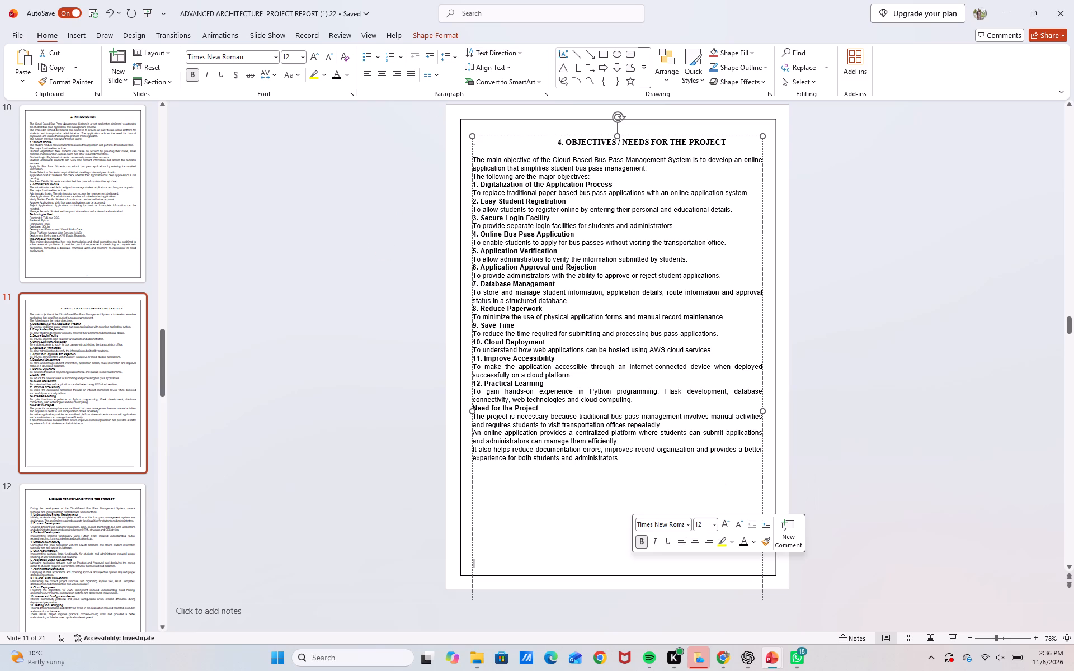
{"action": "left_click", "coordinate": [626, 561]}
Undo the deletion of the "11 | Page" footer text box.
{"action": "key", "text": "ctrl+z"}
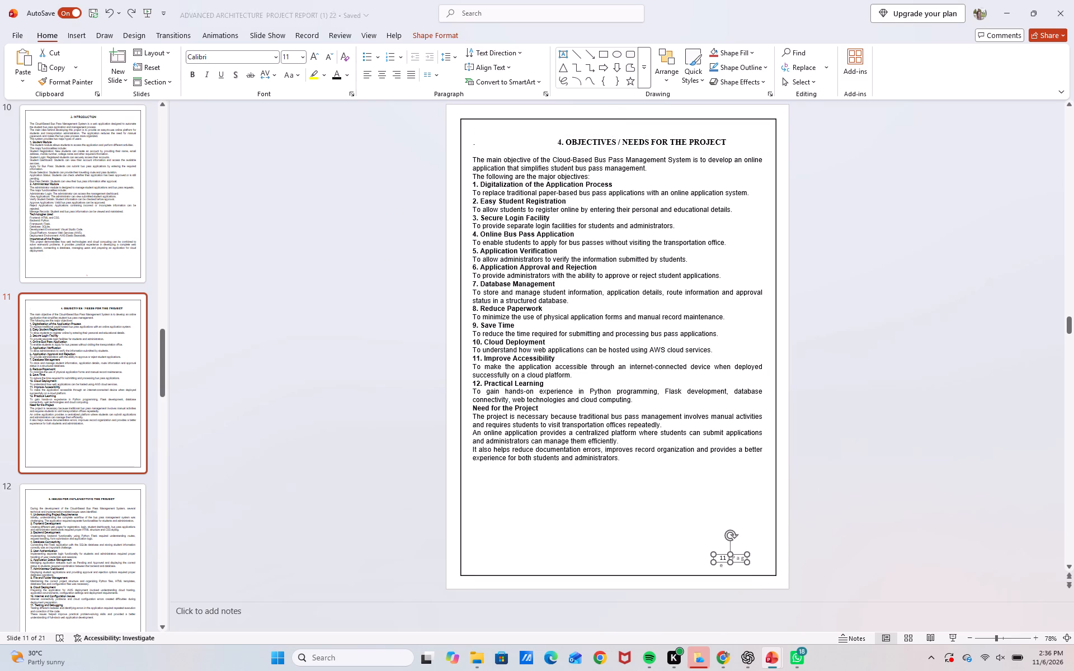
Clear the "11 | Page" text from the footer box on the Objectives page.
{"action": "left_click", "coordinate": [743, 558]}
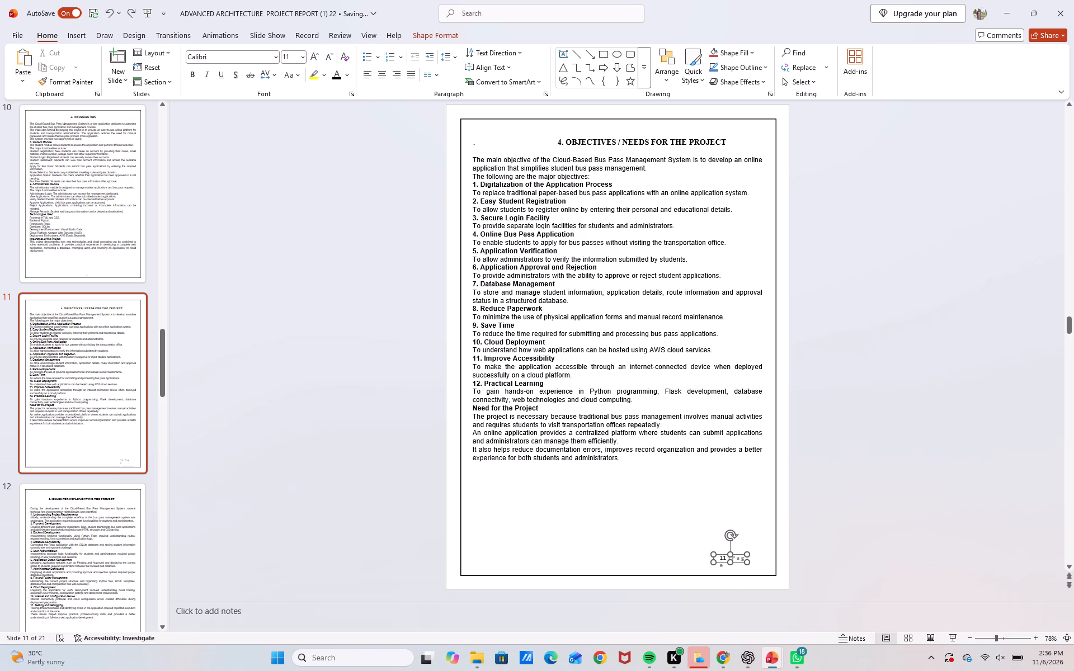
{"action": "key", "text": "BackSpace"}
{"action": "key", "text": "BackSpace"}
{"action": "key", "text": "BackSpace"}
{"action": "key", "text": "BackSpace"}
{"action": "key", "text": "BackSpace"}
{"action": "key", "text": "BackSpace"}
{"action": "key", "text": "BackSpace"}
{"action": "key", "text": "BackSpace"}
{"action": "key", "text": "BackSpace"}
Check the preceding Introduction page and enter page number 4 in the Objectives page's footer box, removing the leftover character.
{"action": "left_click", "coordinate": [123, 278]}
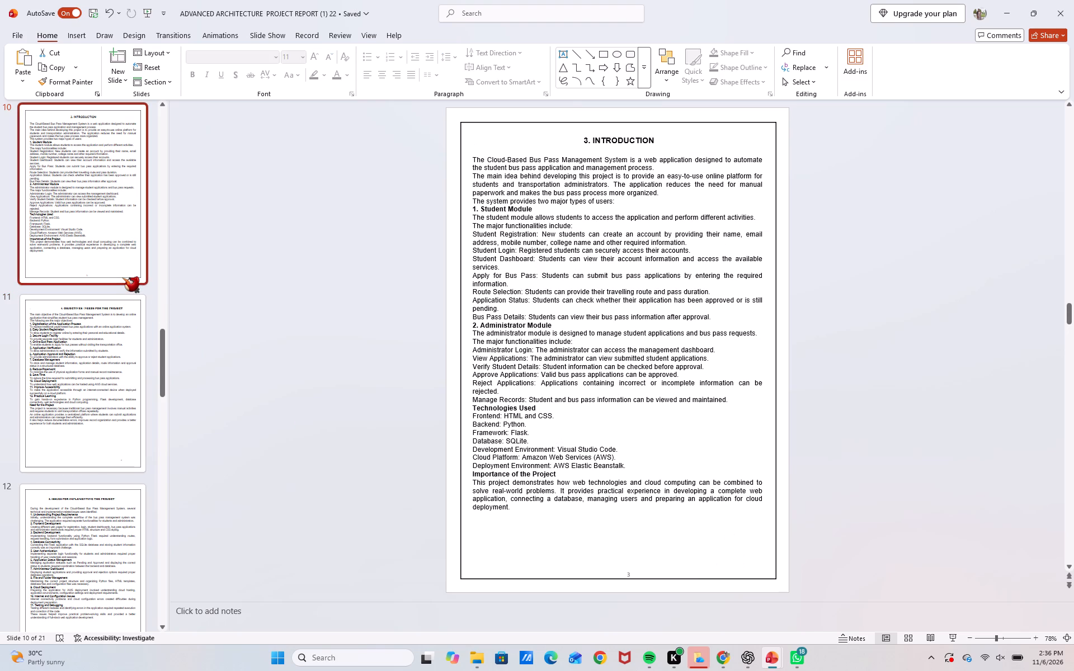
{"action": "left_click", "coordinate": [93, 348]}
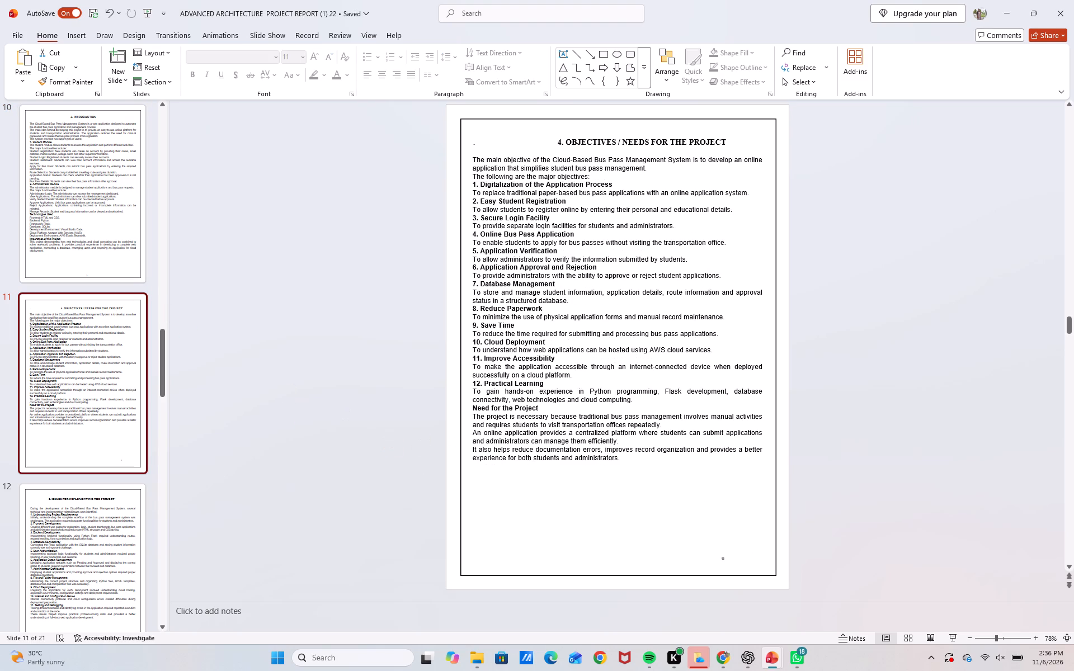
{"action": "left_click", "coordinate": [730, 565]}
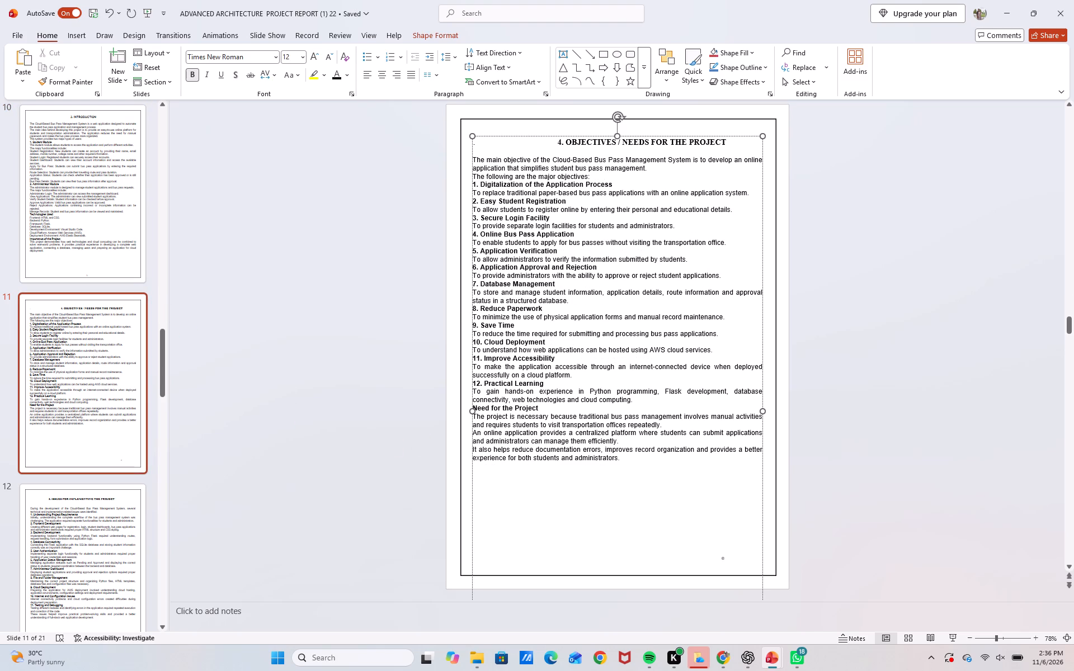
{"action": "left_click", "coordinate": [729, 563]}
{"action": "left_click", "coordinate": [724, 556]}
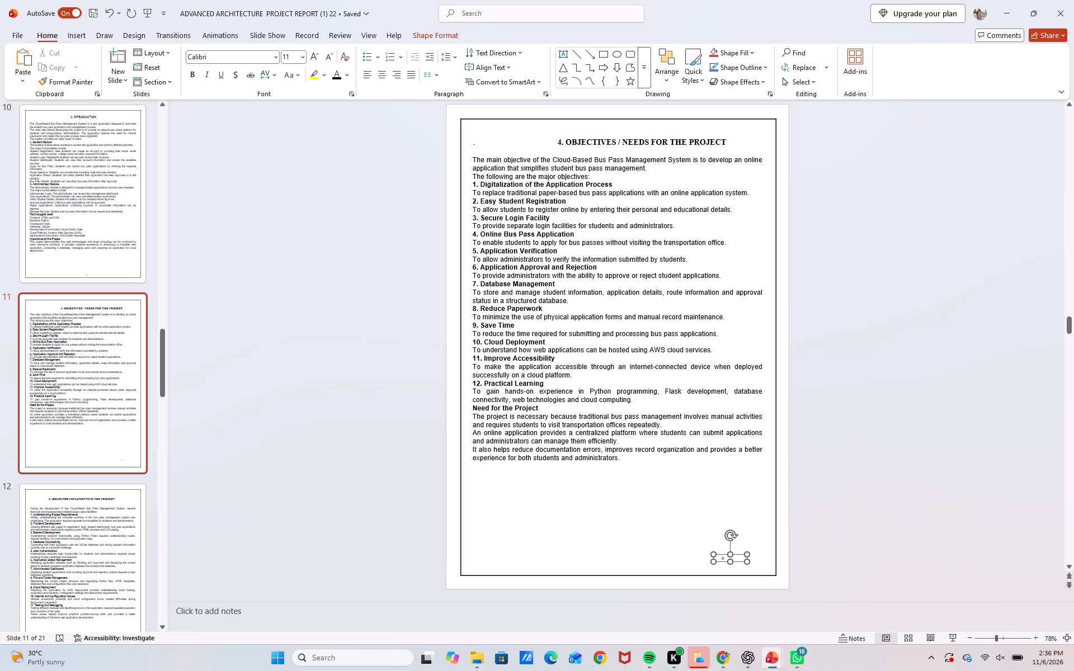
{"action": "key", "text": "4"}
{"action": "key", "text": "Left"}
{"action": "key", "text": "BackSpace"}
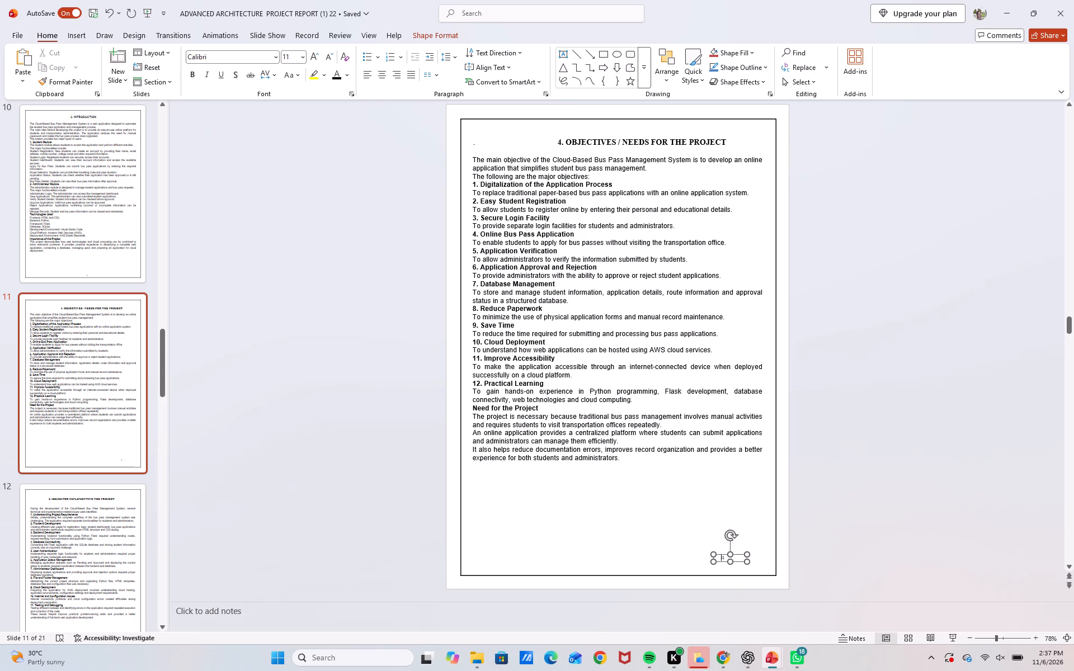
Narrow the page number 4 box and move it, level, to the centre just above the Objectives page's bottom border.
{"action": "triple_click", "coordinate": [748, 551]}
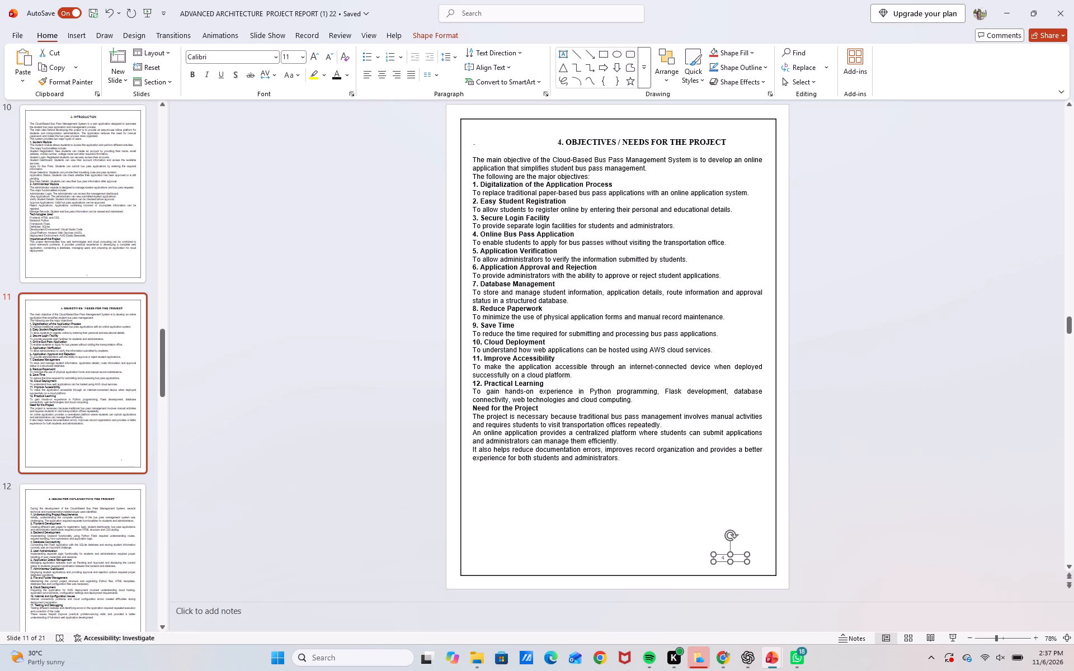
{"action": "left_click", "coordinate": [745, 556]}
{"action": "left_click_drag", "start_coordinate": [745, 556], "coordinate": [634, 550]}
{"action": "left_click_drag", "start_coordinate": [634, 550], "coordinate": [632, 551]}
{"action": "left_click_drag", "start_coordinate": [715, 555], "coordinate": [650, 561]}
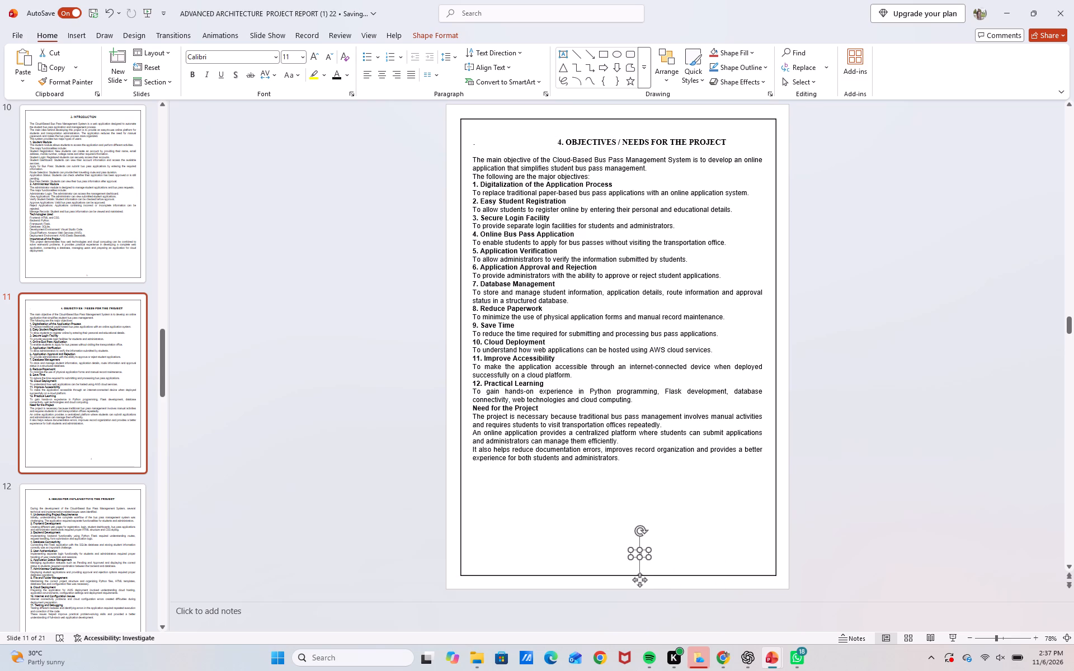
{"action": "left_click_drag", "start_coordinate": [634, 548], "coordinate": [624, 569]}
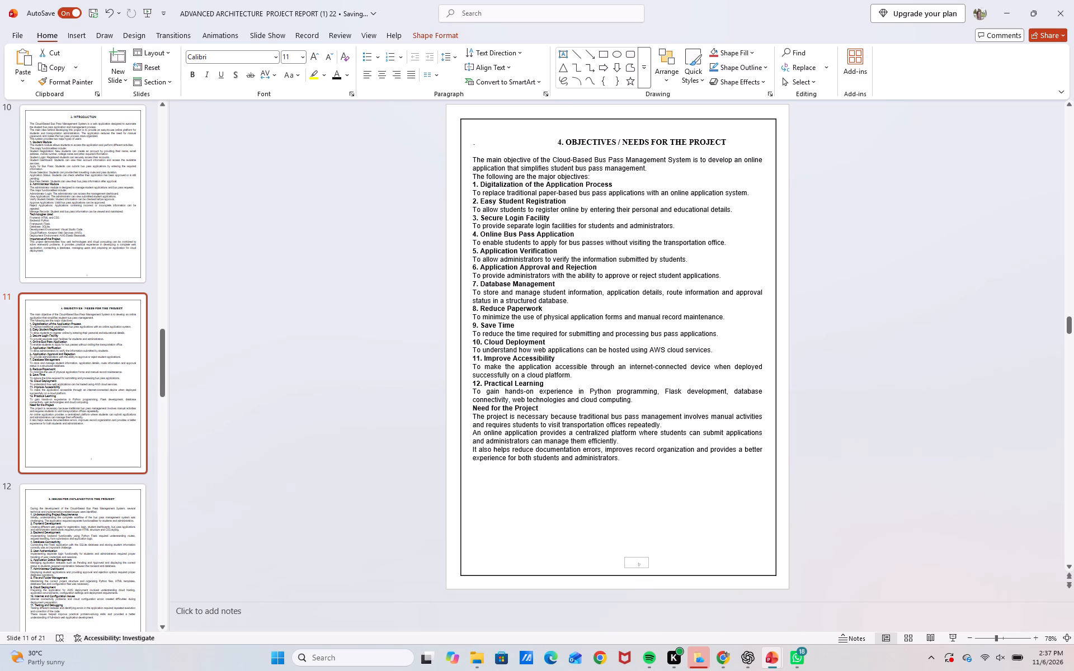
{"action": "left_click_drag", "start_coordinate": [624, 569], "coordinate": [622, 569]}
{"action": "left_click_drag", "start_coordinate": [637, 580], "coordinate": [628, 552]}
{"action": "left_click_drag", "start_coordinate": [628, 552], "coordinate": [634, 554]}
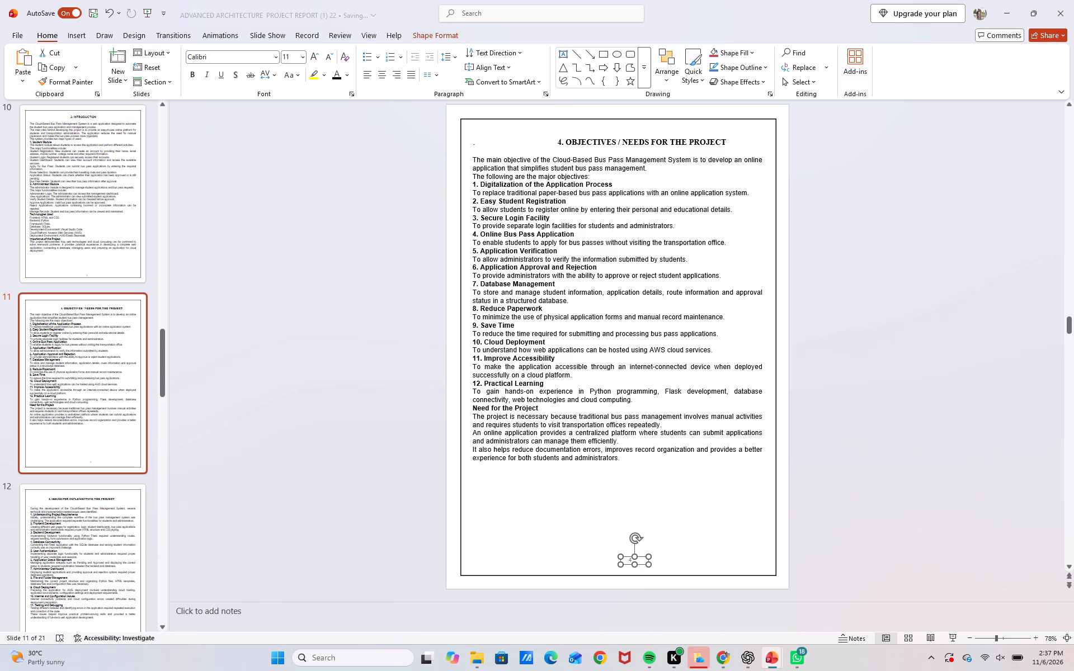
{"action": "left_click", "coordinate": [634, 565]}
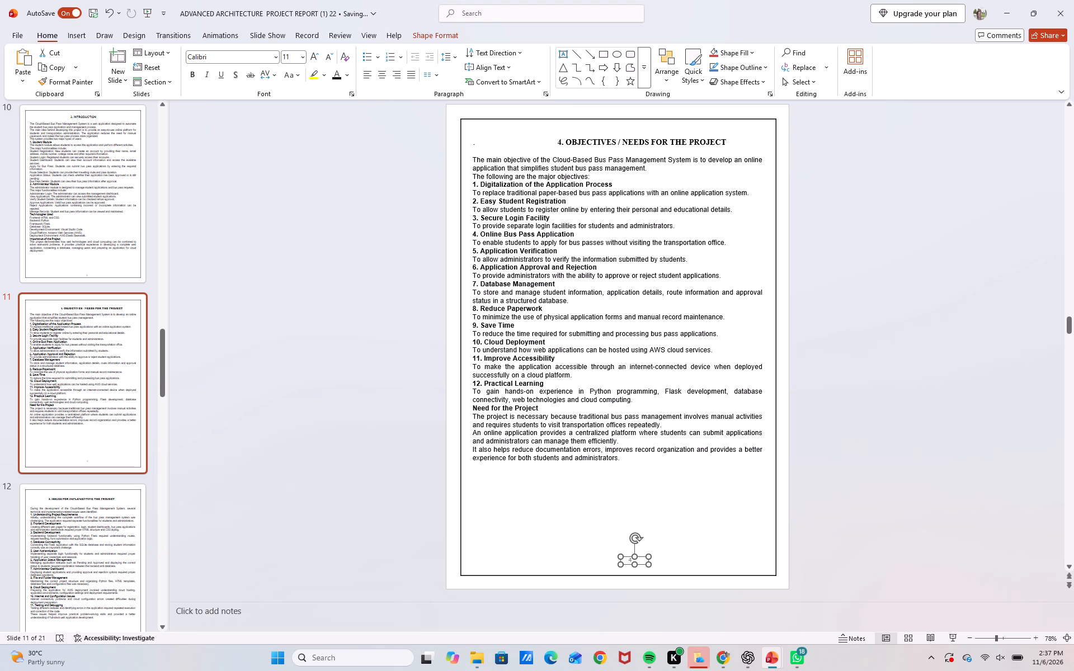
{"action": "left_click_drag", "start_coordinate": [625, 564], "coordinate": [614, 570]}
{"action": "left_click_drag", "start_coordinate": [614, 570], "coordinate": [615, 571]}
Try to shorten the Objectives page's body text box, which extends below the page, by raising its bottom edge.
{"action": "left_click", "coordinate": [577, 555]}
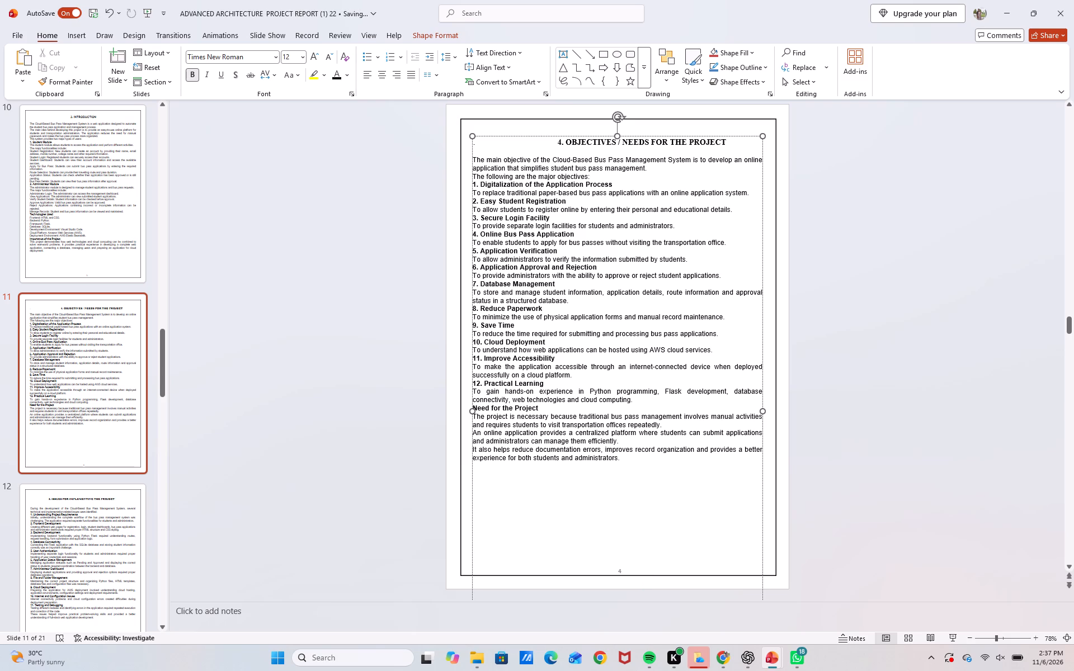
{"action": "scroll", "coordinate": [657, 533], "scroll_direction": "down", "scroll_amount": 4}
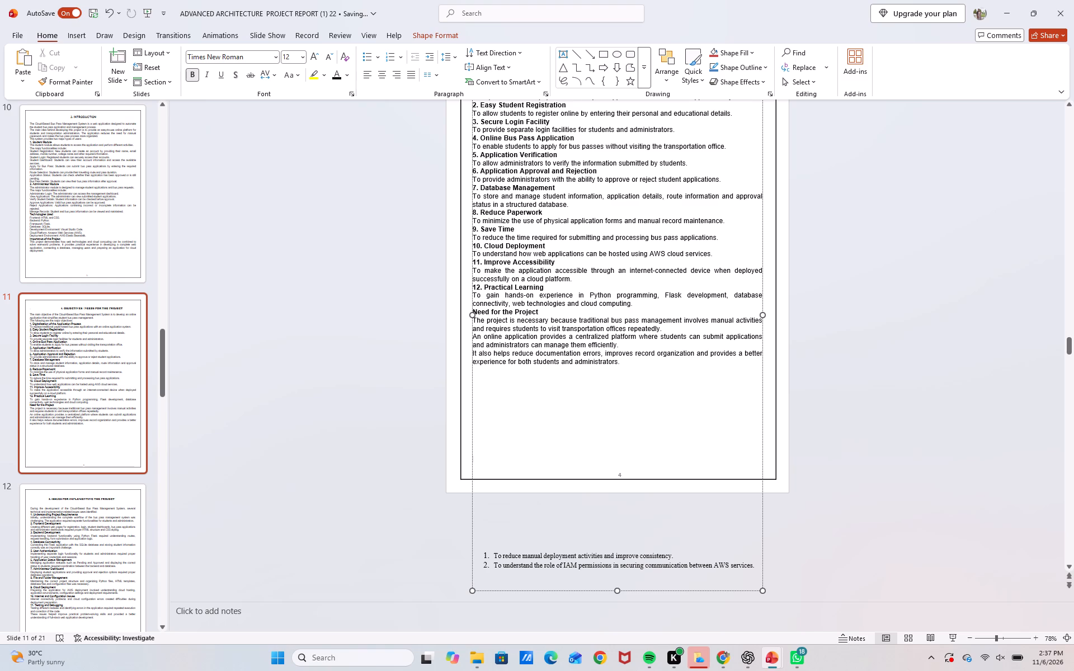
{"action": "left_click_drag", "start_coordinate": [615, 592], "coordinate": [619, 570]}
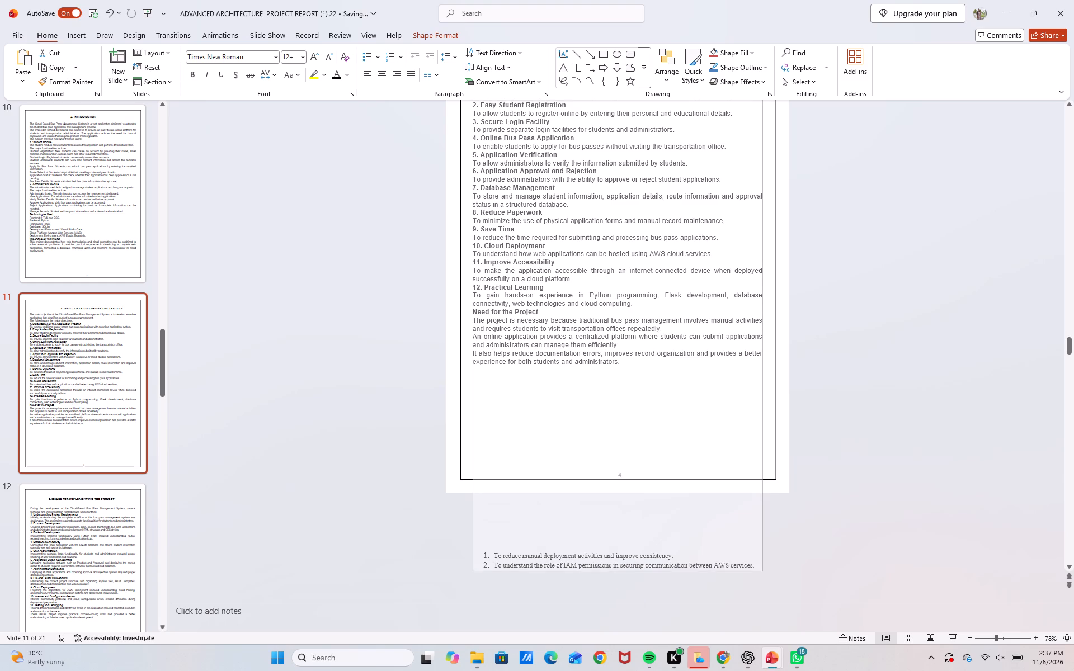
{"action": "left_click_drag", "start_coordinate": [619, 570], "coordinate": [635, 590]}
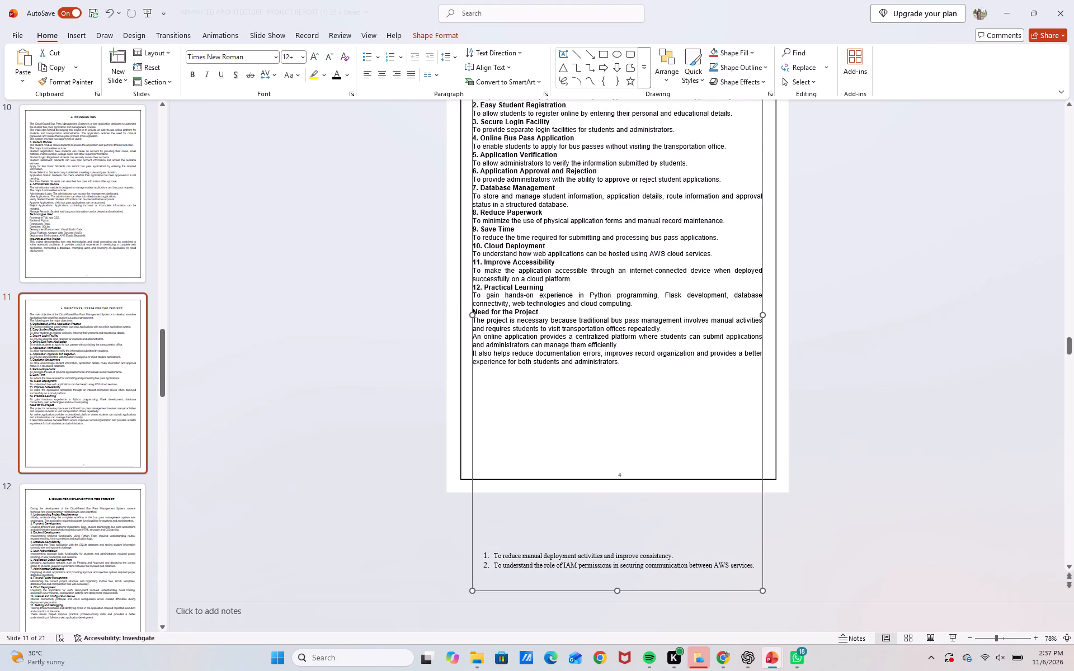
Delete the two leftover numbered lines about manual deployment activities and IAM permissions that hang below the Objectives page.
{"action": "left_click", "coordinate": [590, 580]}
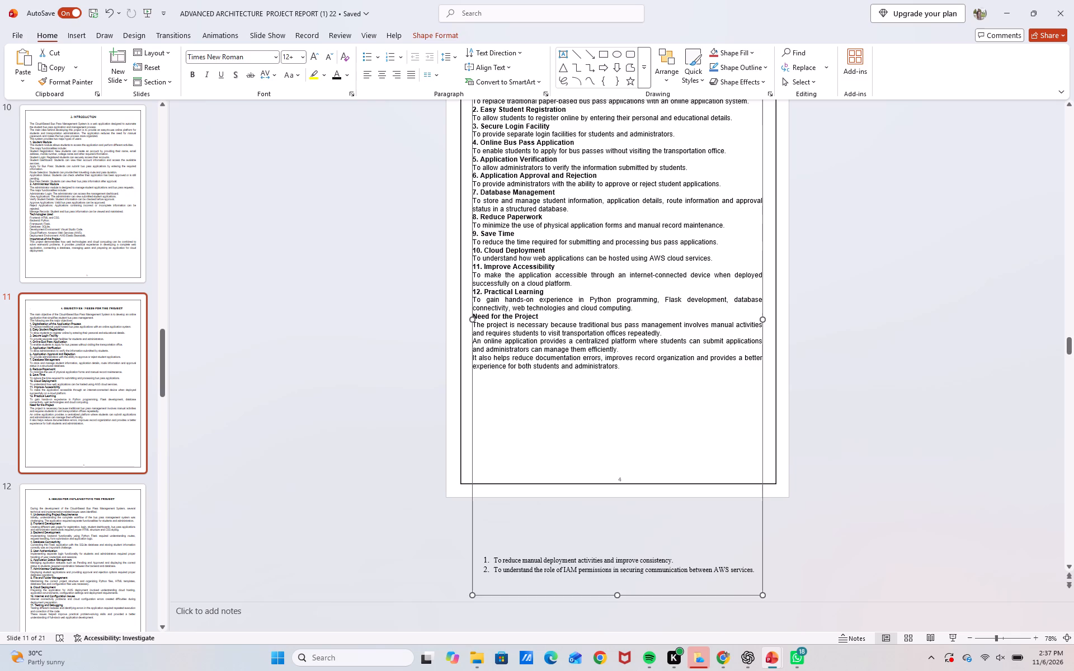
{"action": "left_click_drag", "start_coordinate": [487, 557], "coordinate": [524, 580]}
{"action": "key", "text": "BackSpace"}
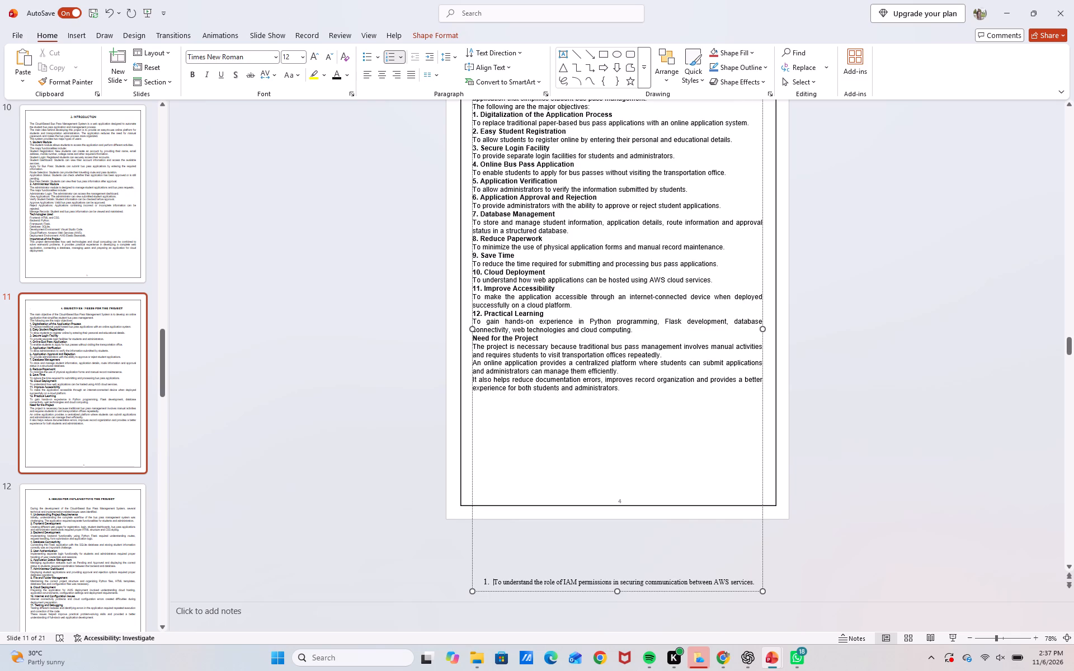
{"action": "left_click", "coordinate": [487, 585]}
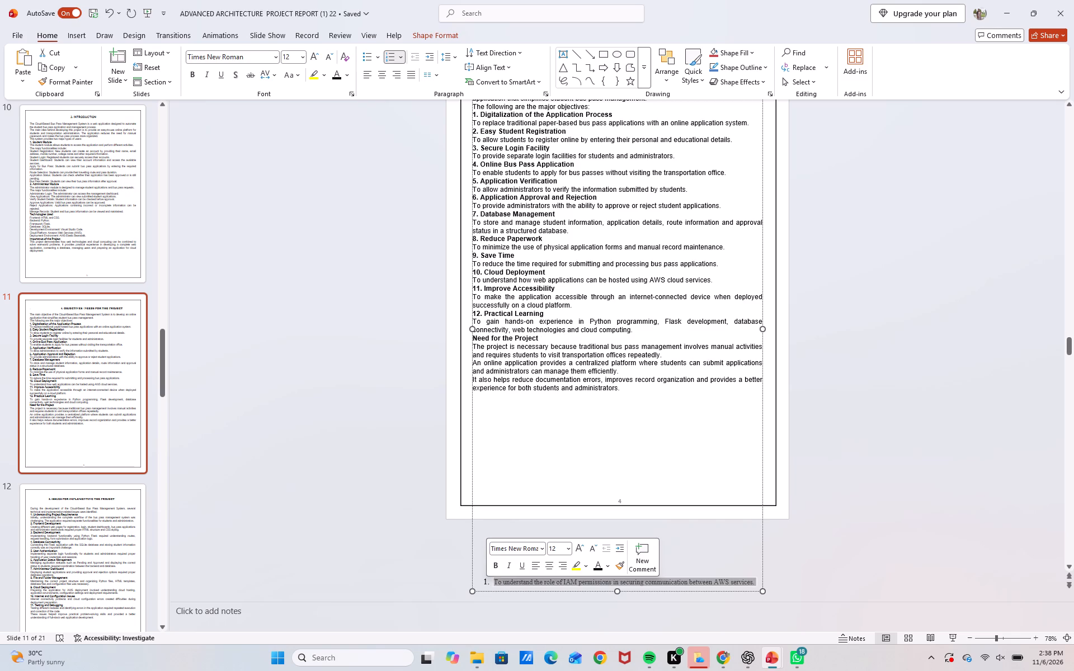
{"action": "key", "text": "BackSpace"}
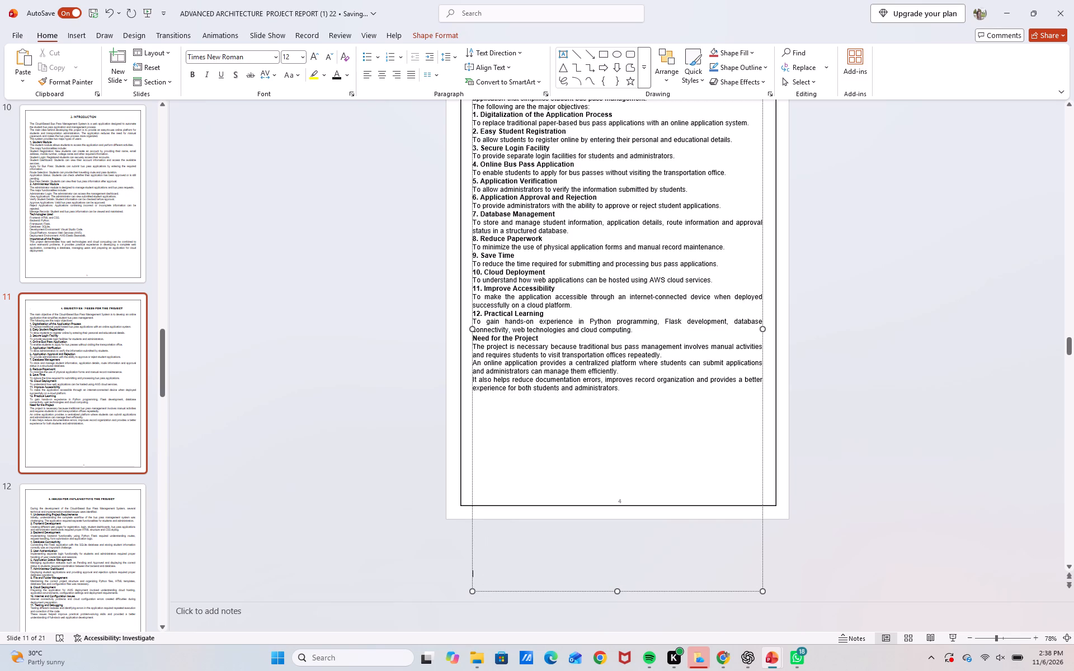
Remove trailing blank lines from the Objectives page's body text until its box ends just below the page's bottom border.
{"action": "key", "text": "BackSpace"}
{"action": "key", "text": "BackSpace"}
{"action": "key", "text": "BackSpace"}
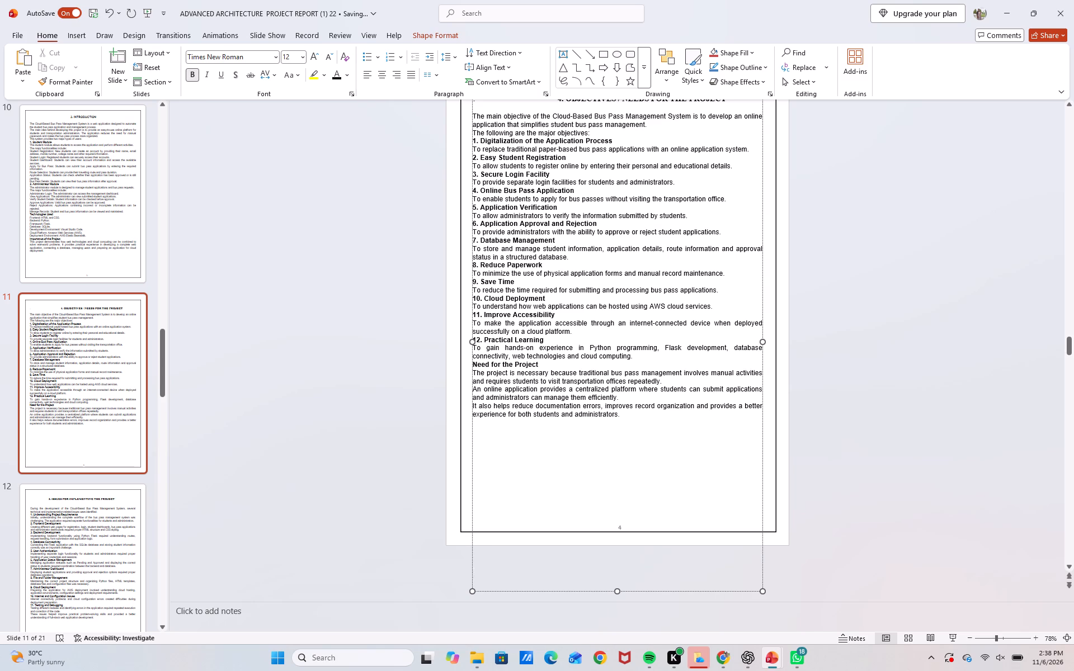
{"action": "key", "text": "BackSpace"}
{"action": "key", "text": "BackSpace"}
{"action": "key", "text": "BackSpace"}
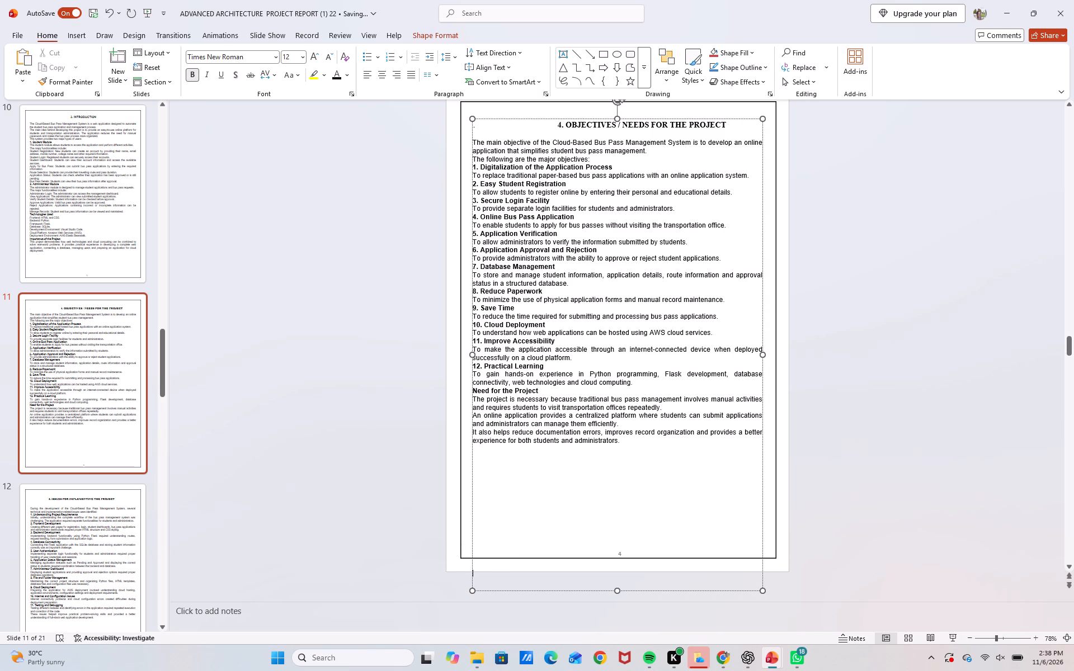
{"action": "key", "text": "BackSpace"}
{"action": "key", "text": "BackSpace"}
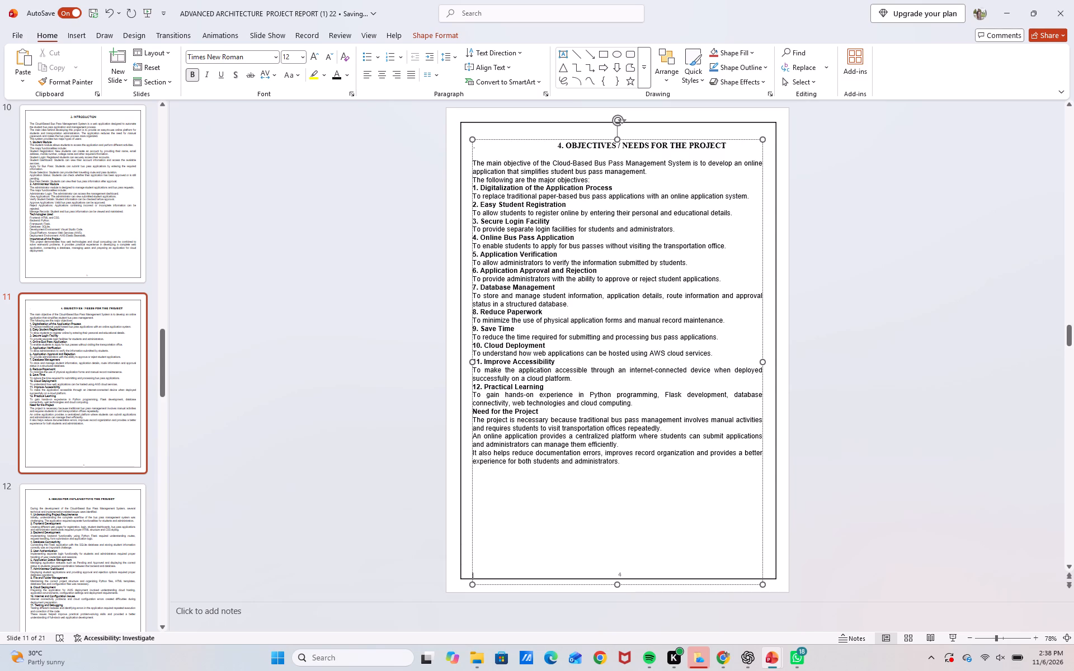
{"action": "key", "text": "BackSpace"}
{"action": "scroll", "coordinate": [499, 557], "scroll_direction": "left", "scroll_amount": 4}
{"action": "left_click", "coordinate": [434, 558]}
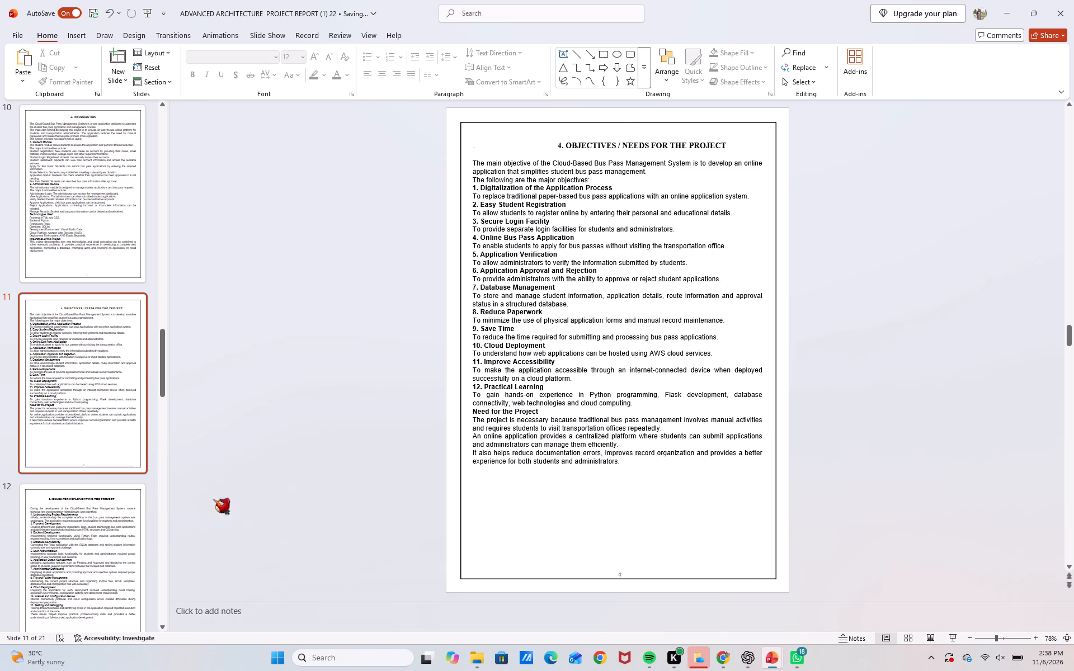
Replace the "12 | Page" footer text on the Issues for Implementing the Project page with page number 5.
{"action": "left_click", "coordinate": [111, 543]}
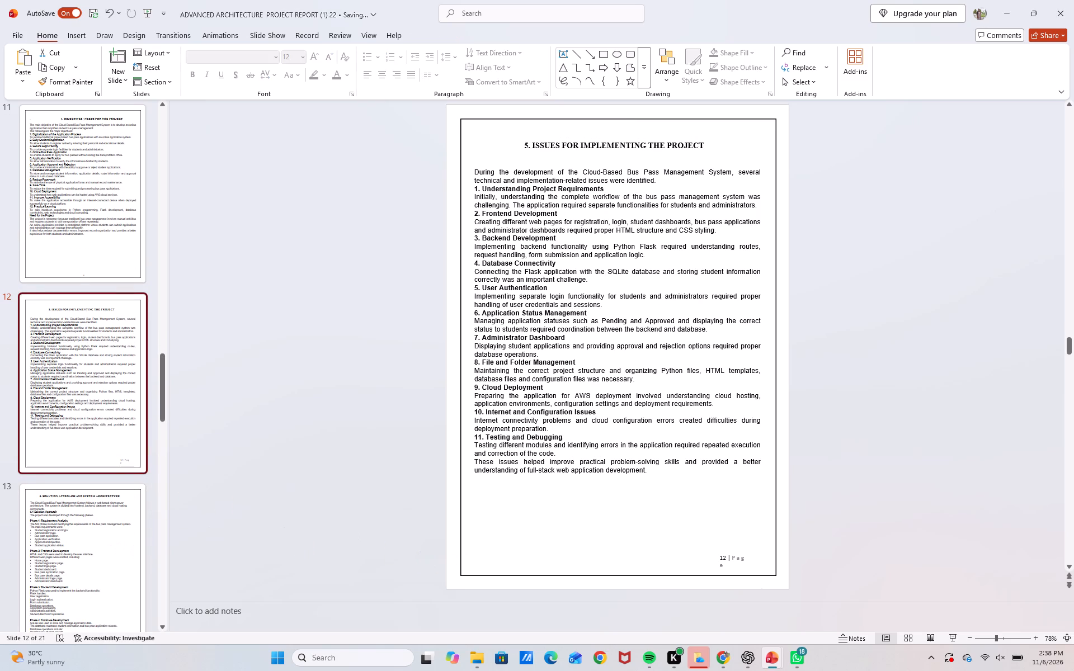
{"action": "left_click", "coordinate": [728, 554]}
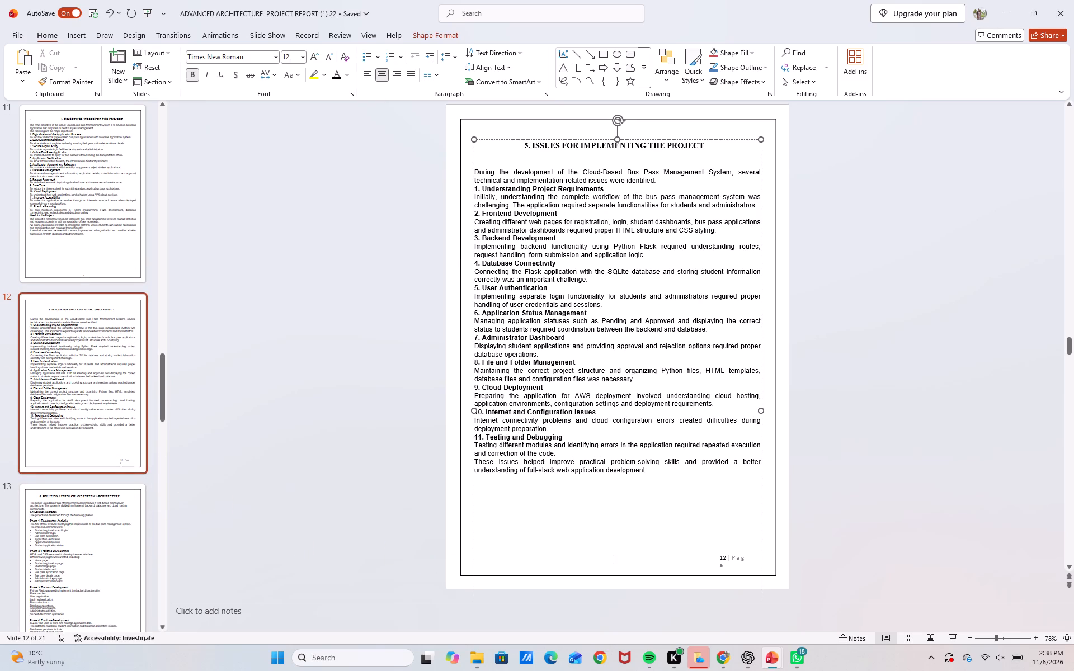
{"action": "left_click", "coordinate": [728, 562]}
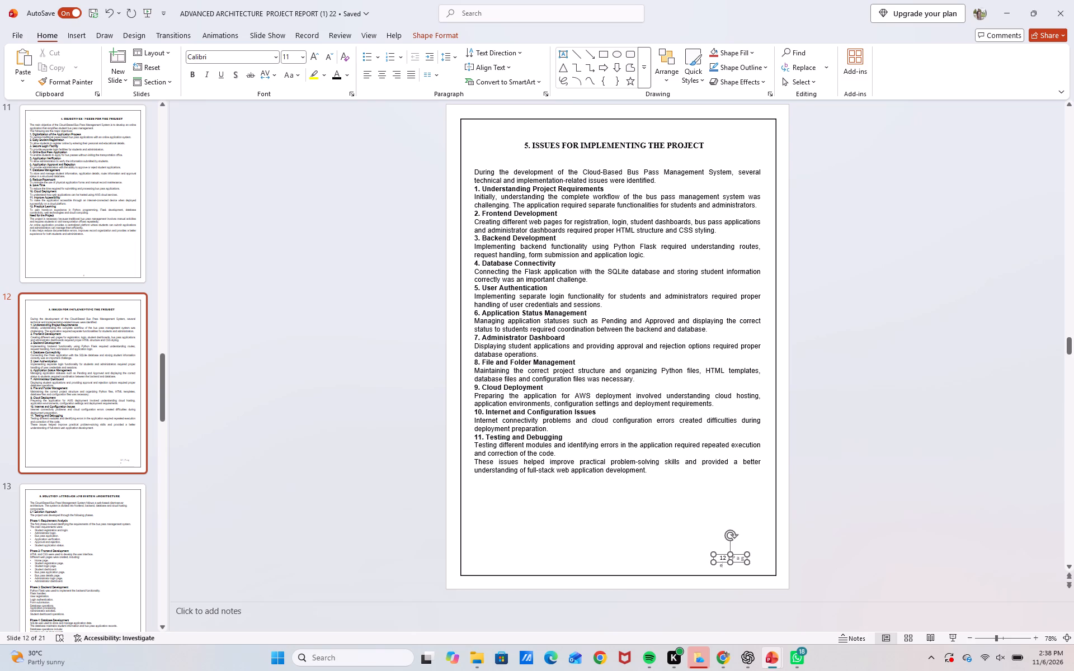
{"action": "key", "text": "BackSpace"}
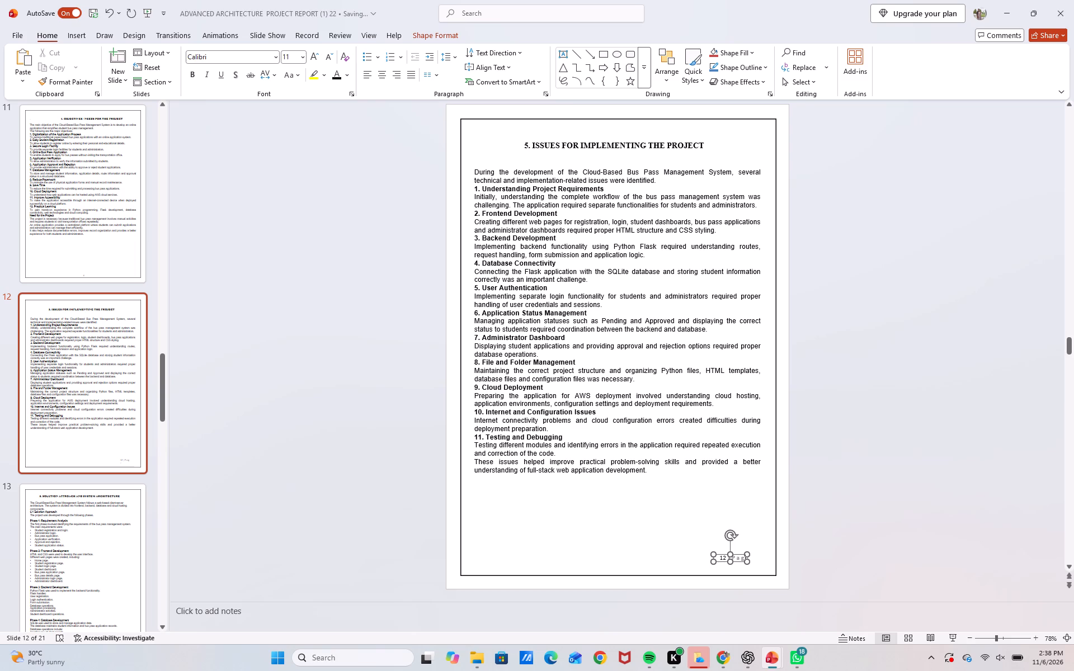
{"action": "key", "text": "BackSpace"}
{"action": "key", "text": "BackSpace"}
{"action": "key", "text": "BackSpace"}
{"action": "key", "text": "BackSpace"}
{"action": "key", "text": "BackSpace"}
{"action": "key", "text": "BackSpace"}
{"action": "key", "text": "BackSpace"}
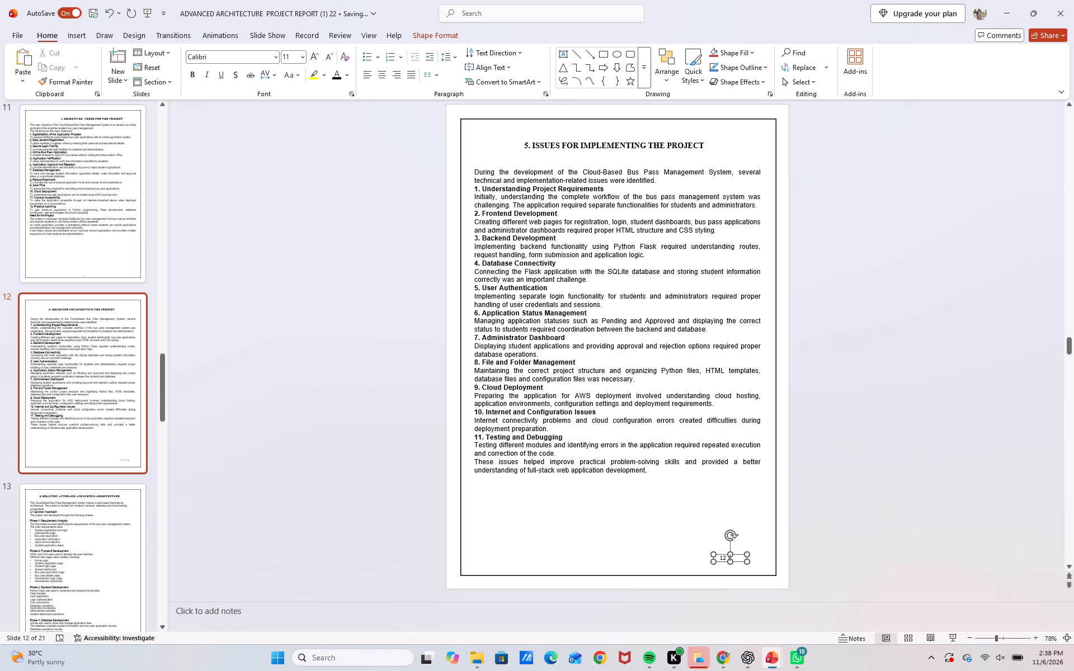
{"action": "key", "text": "BackSpace"}
{"action": "key", "text": "BackSpace"}
{"action": "key", "text": "BackSpace"}
{"action": "key", "text": "5"}
Move the page number 5 box to the centre, just above the bottom border of the Issues page.
{"action": "left_click_drag", "start_coordinate": [738, 560], "coordinate": [642, 573]}
{"action": "left_click", "coordinate": [558, 568]}
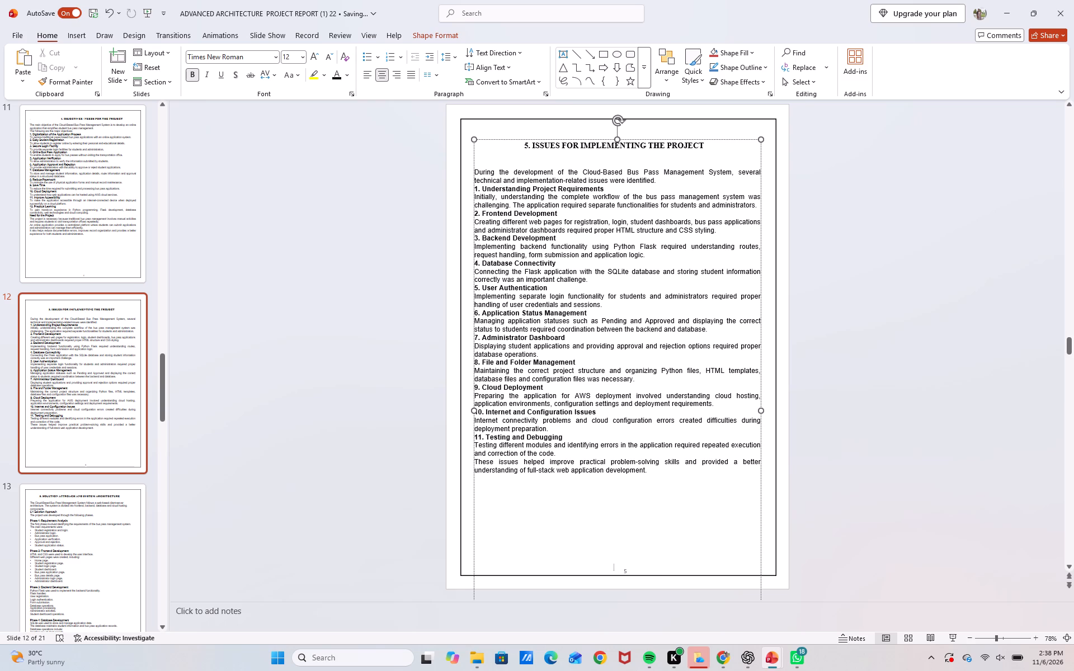
Remove trailing blank lines from the Issues page's body text so its box no longer extends below the page.
{"action": "scroll", "coordinate": [520, 529], "scroll_direction": "down", "scroll_amount": 2}
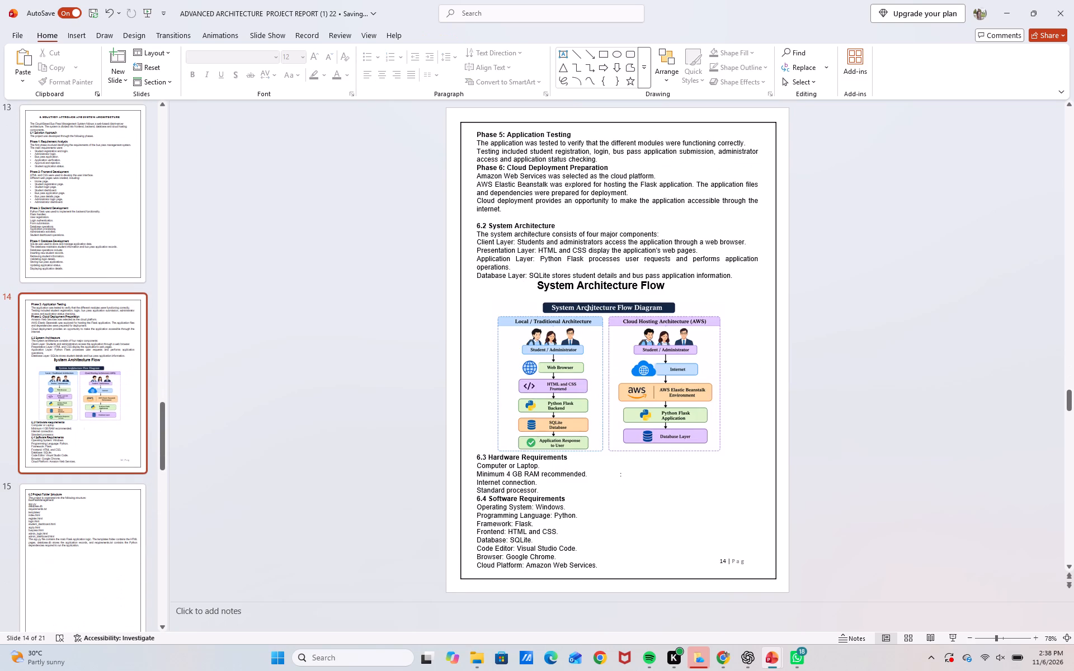
{"action": "left_click", "coordinate": [81, 246]}
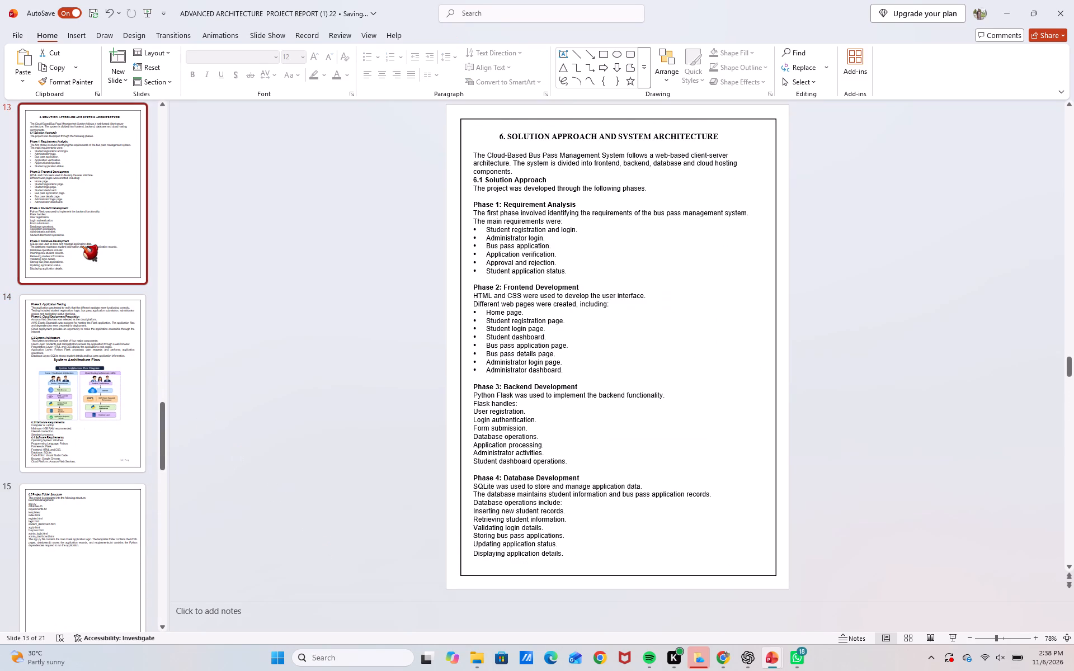
{"action": "scroll", "coordinate": [81, 246], "scroll_direction": "up", "scroll_amount": 1}
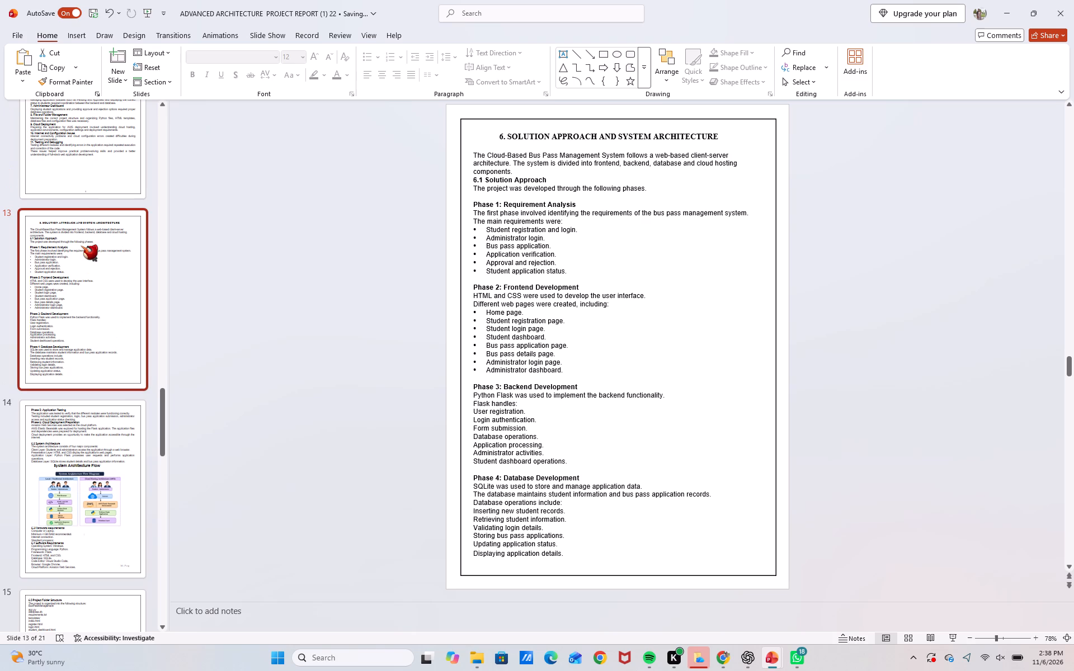
{"action": "left_click", "coordinate": [76, 186]}
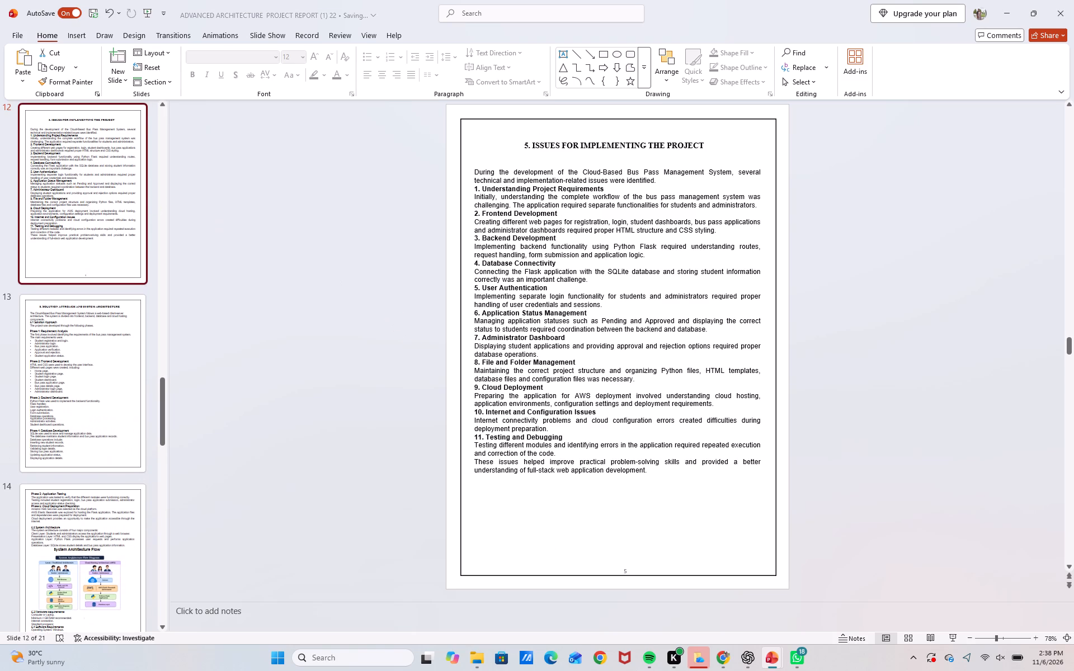
{"action": "left_click", "coordinate": [521, 532]}
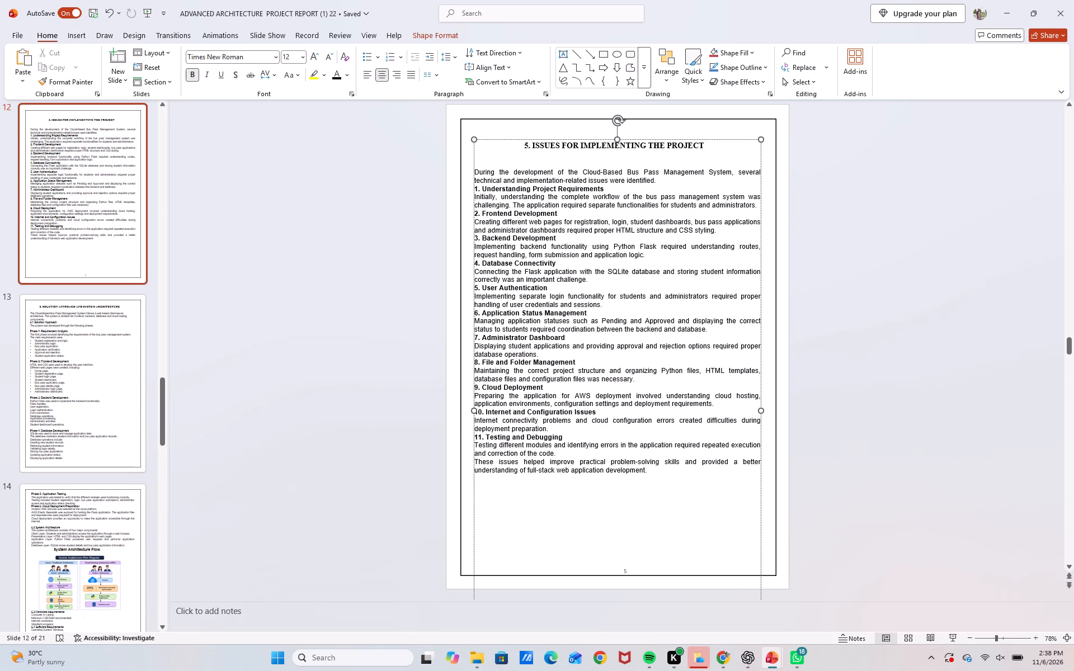
{"action": "scroll", "coordinate": [521, 532], "scroll_direction": "down", "scroll_amount": 2}
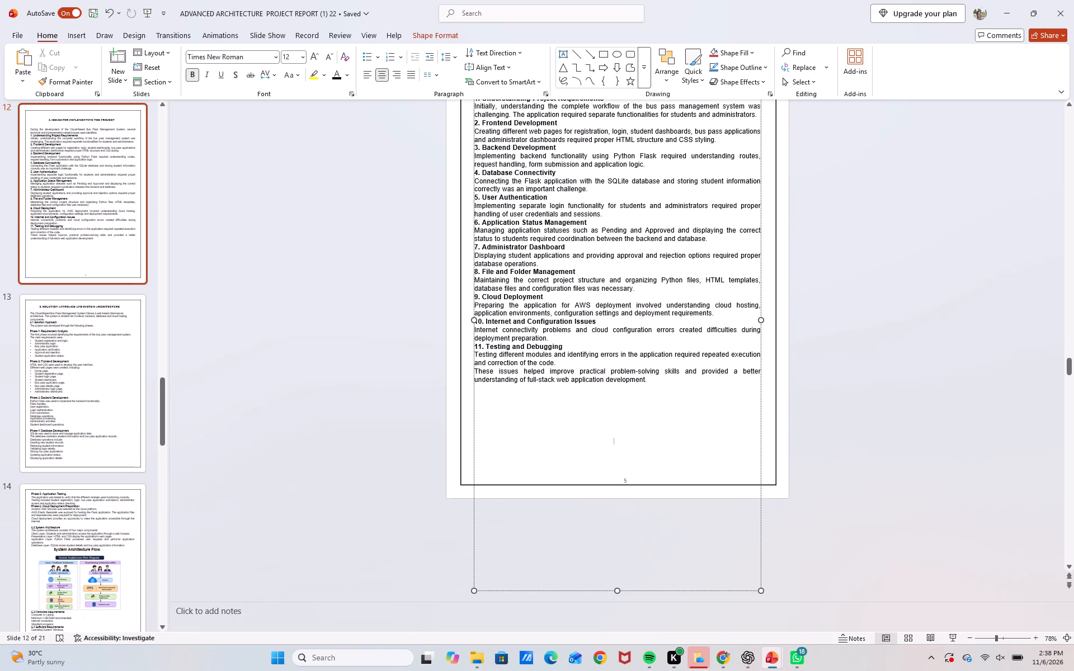
{"action": "left_click", "coordinate": [510, 569]}
{"action": "key", "text": "BackSpace"}
{"action": "key", "text": "BackSpace"}
{"action": "key", "text": "BackSpace"}
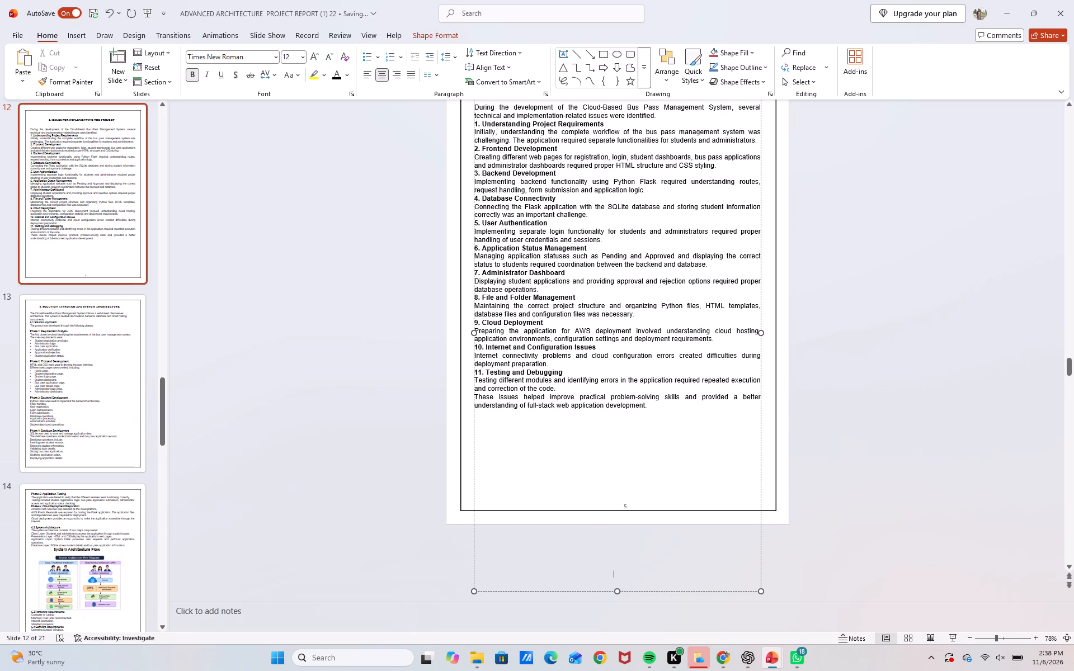
{"action": "key", "text": "BackSpace"}
{"action": "key", "text": "BackSpace"}
{"action": "key", "text": "BackSpace"}
{"action": "key", "text": "BackSpace"}
{"action": "key", "text": "BackSpace"}
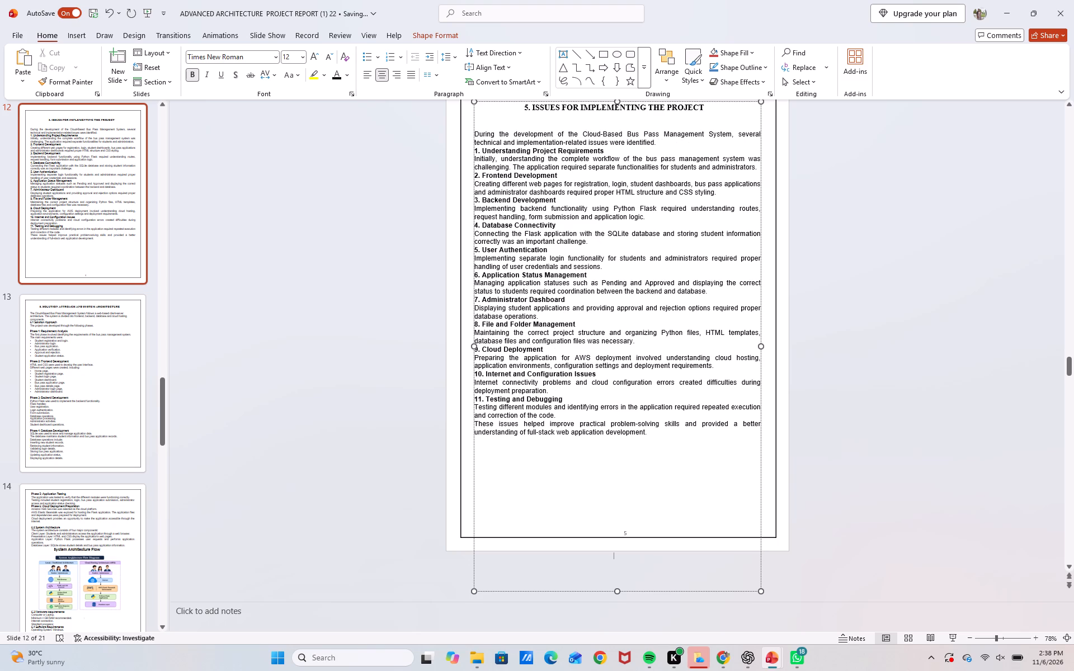
{"action": "key", "text": "BackSpace"}
{"action": "key", "text": "BackSpace"}
{"action": "key", "text": "BackSpace"}
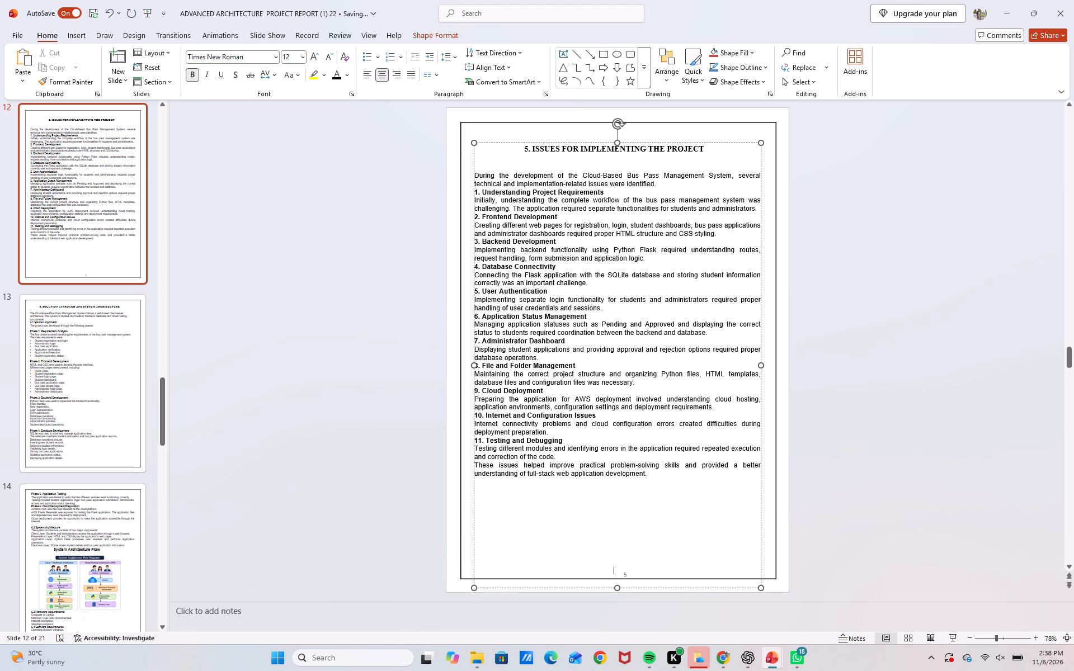
{"action": "left_click", "coordinate": [328, 621]}
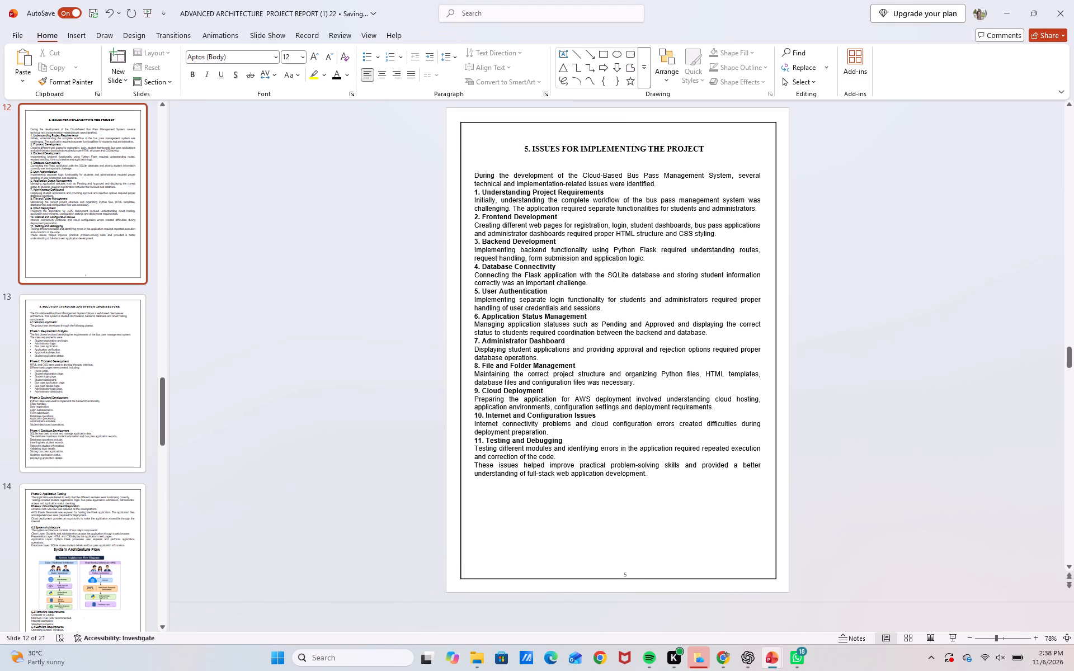
Check the foot of the Solution Approach and System Architecture page for a page number box to edit.
{"action": "left_click", "coordinate": [107, 432]}
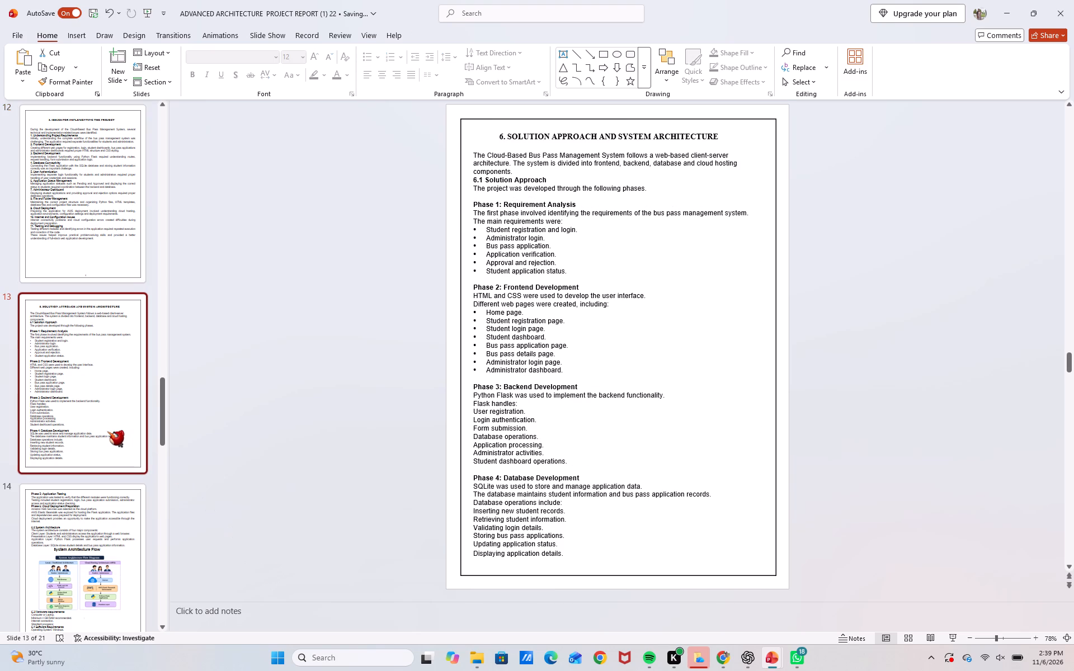
{"action": "double_click", "coordinate": [617, 558]}
{"action": "double_click", "coordinate": [617, 558]}
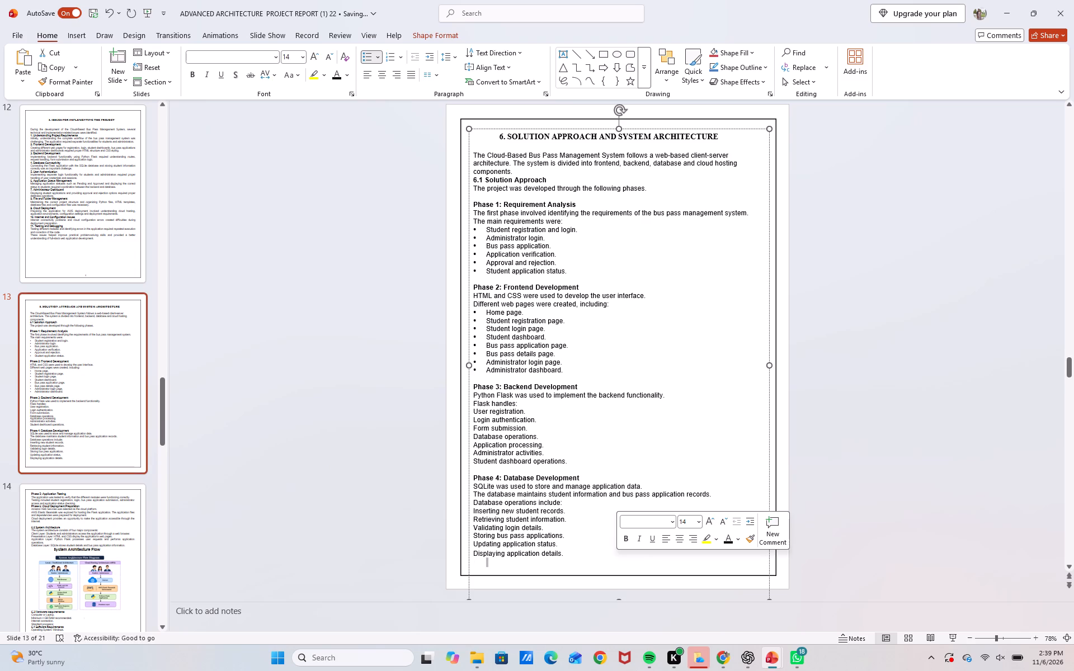
{"action": "triple_click", "coordinate": [607, 560]}
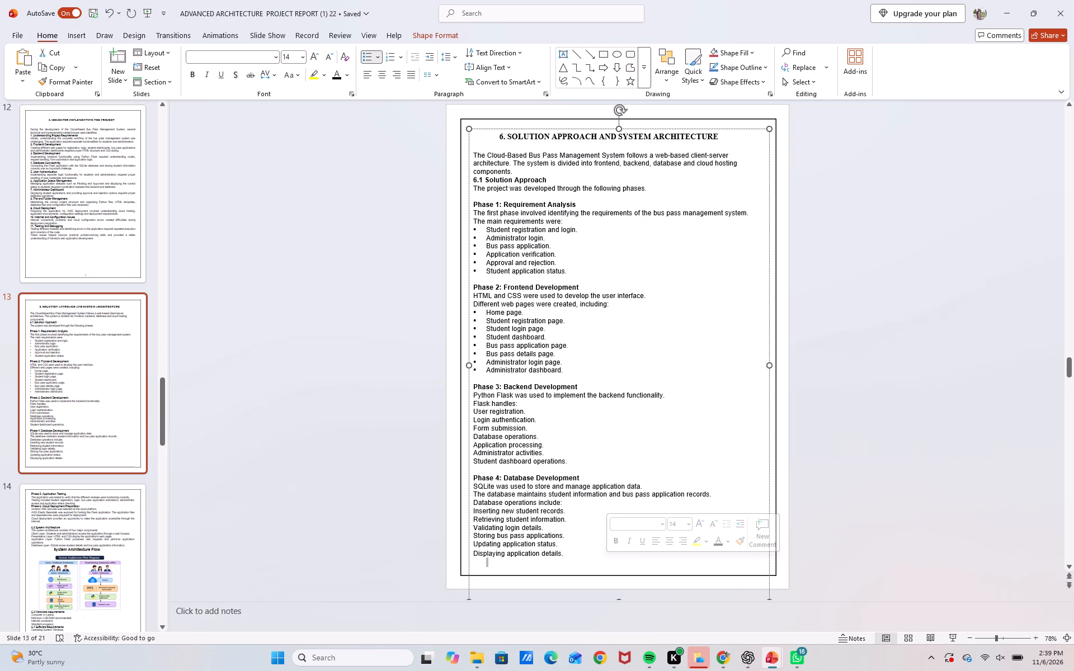
{"action": "triple_click", "coordinate": [643, 567]}
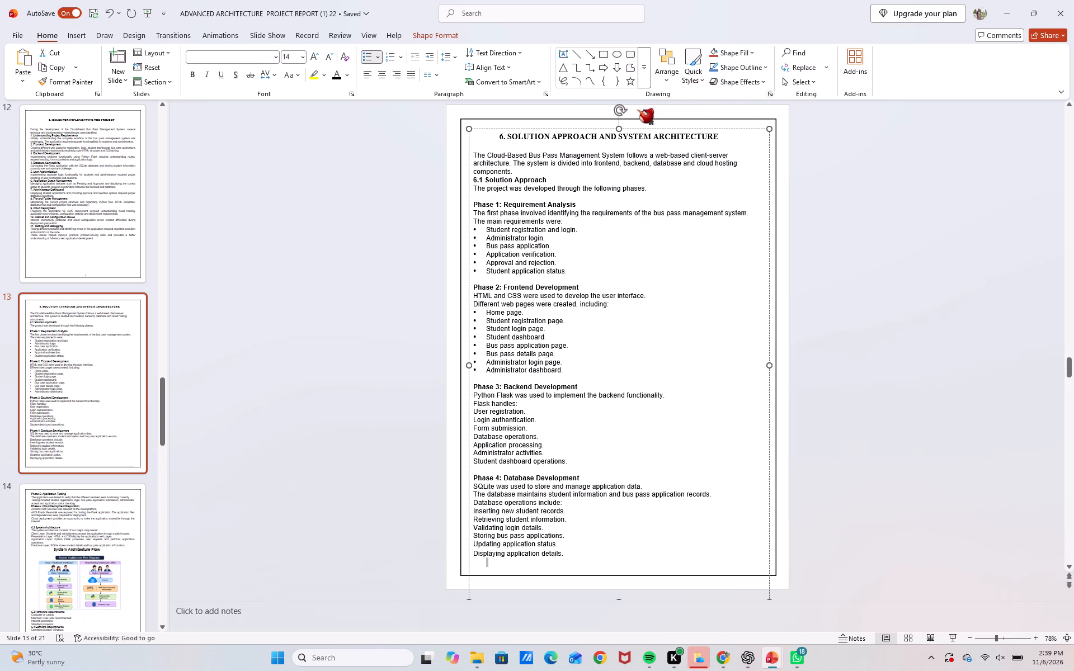
{"action": "double_click", "coordinate": [657, 568]}
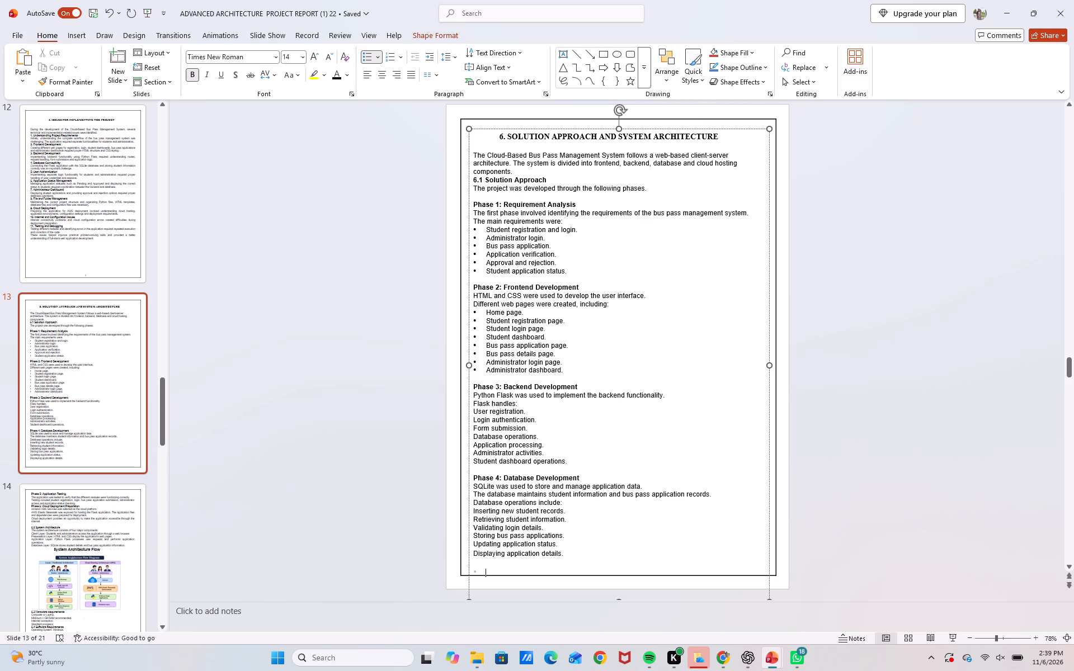
{"action": "double_click", "coordinate": [657, 568]}
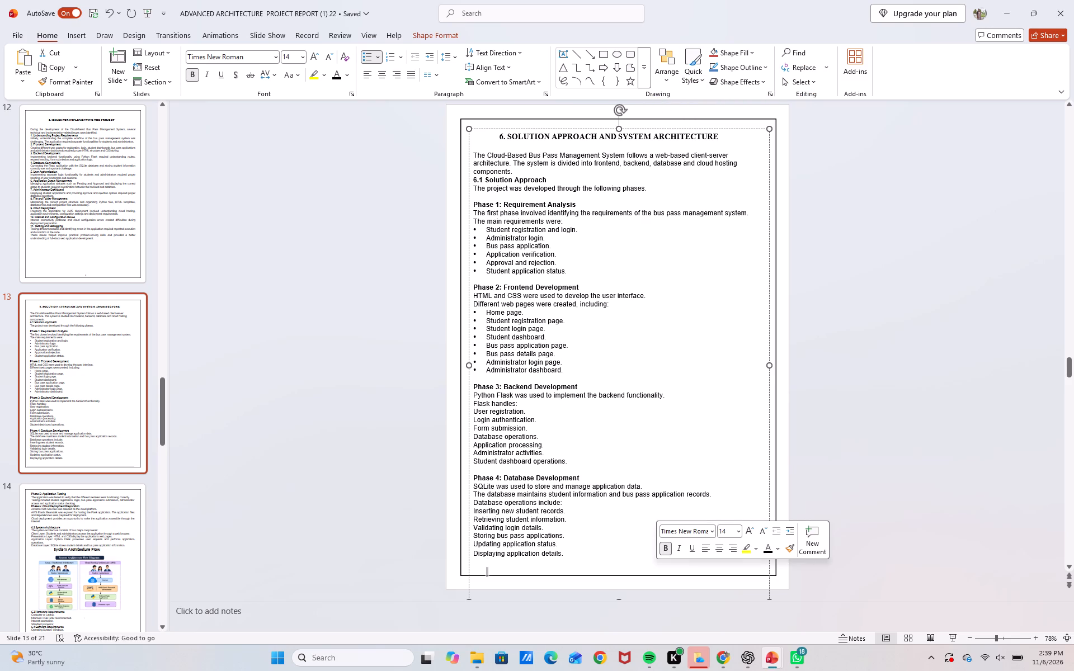
{"action": "double_click", "coordinate": [653, 565]}
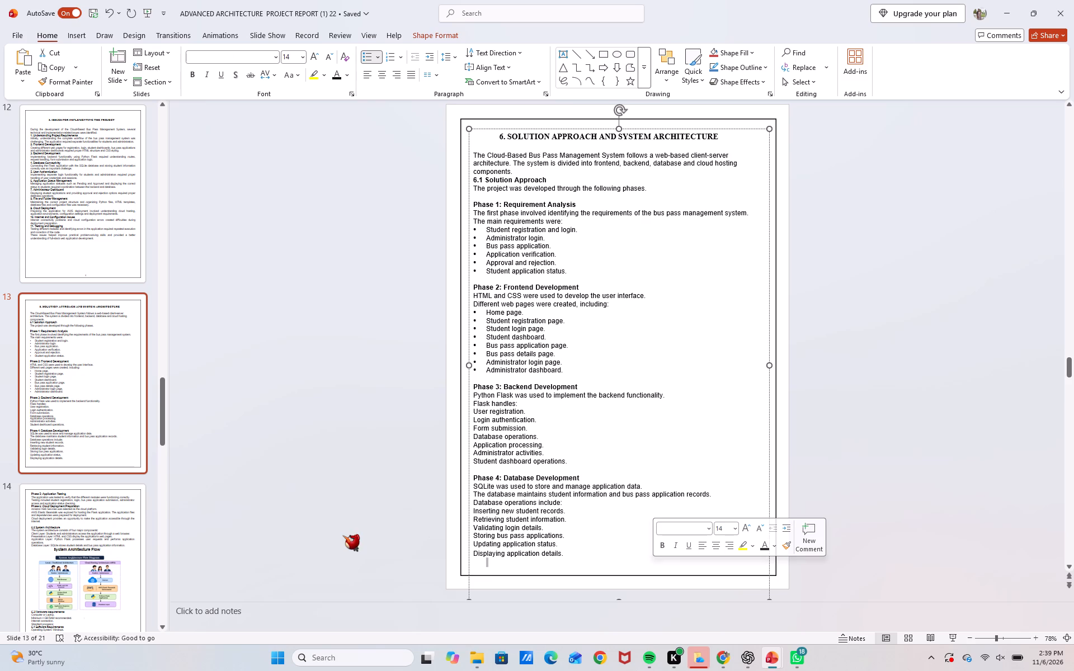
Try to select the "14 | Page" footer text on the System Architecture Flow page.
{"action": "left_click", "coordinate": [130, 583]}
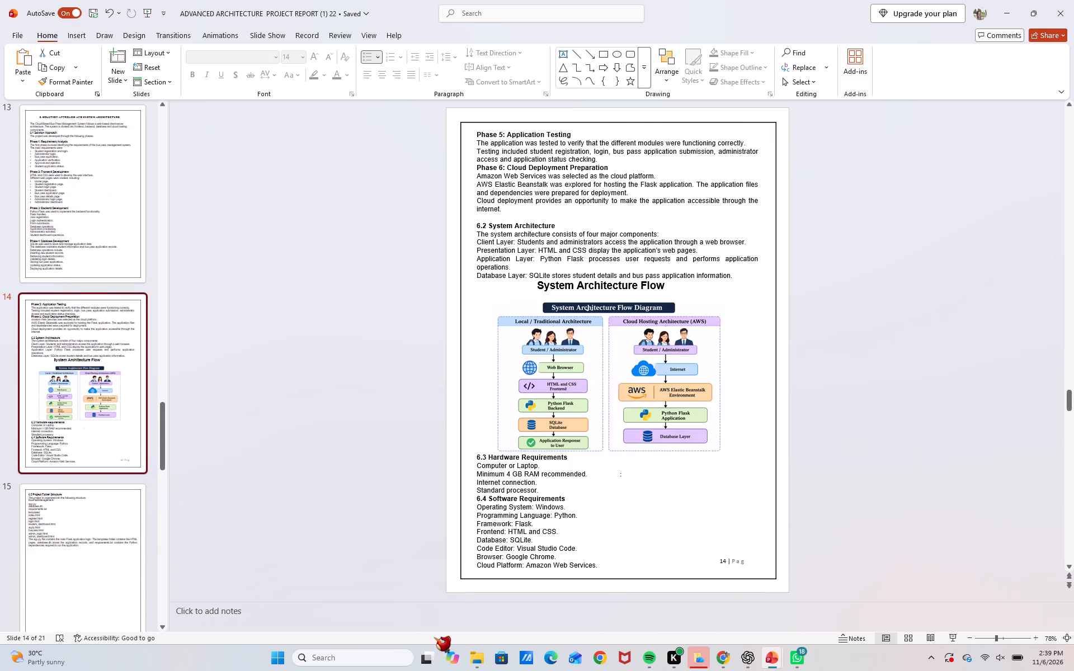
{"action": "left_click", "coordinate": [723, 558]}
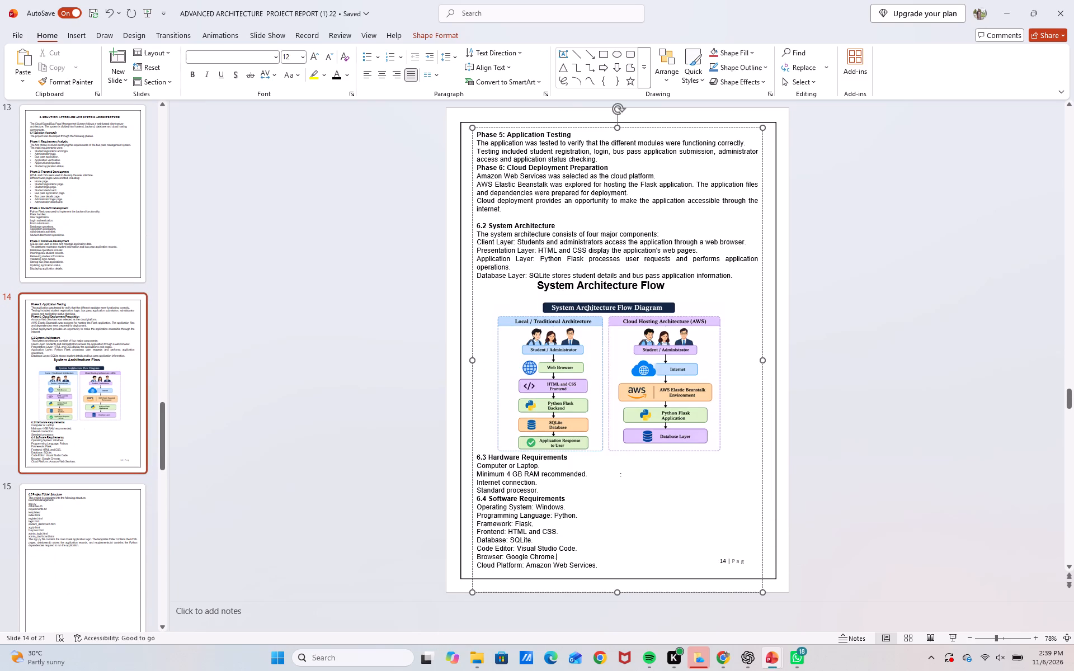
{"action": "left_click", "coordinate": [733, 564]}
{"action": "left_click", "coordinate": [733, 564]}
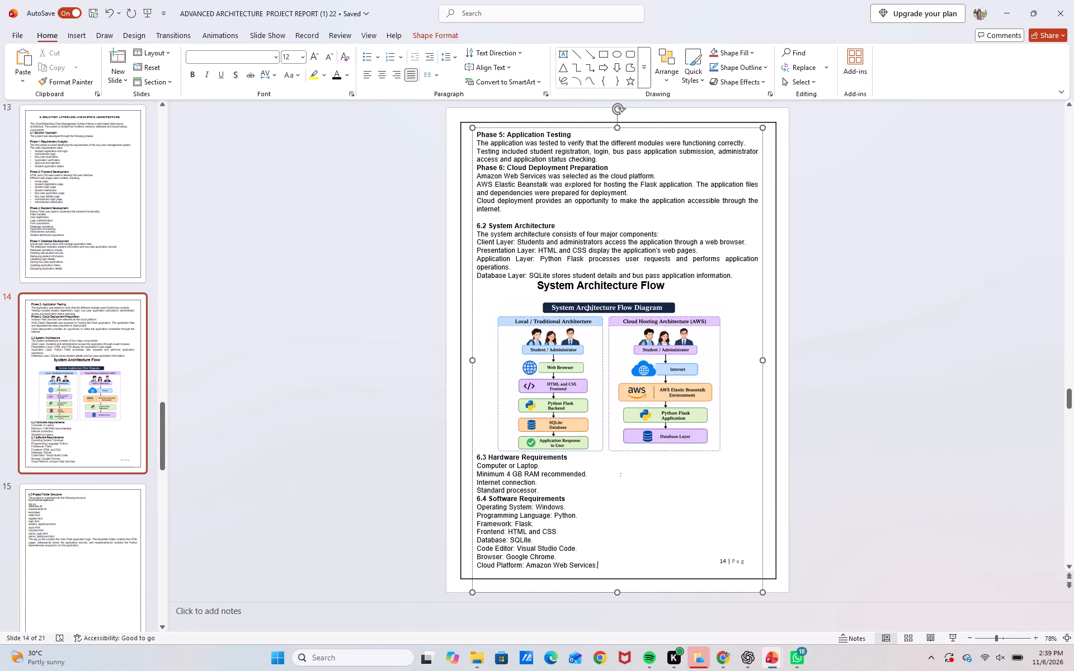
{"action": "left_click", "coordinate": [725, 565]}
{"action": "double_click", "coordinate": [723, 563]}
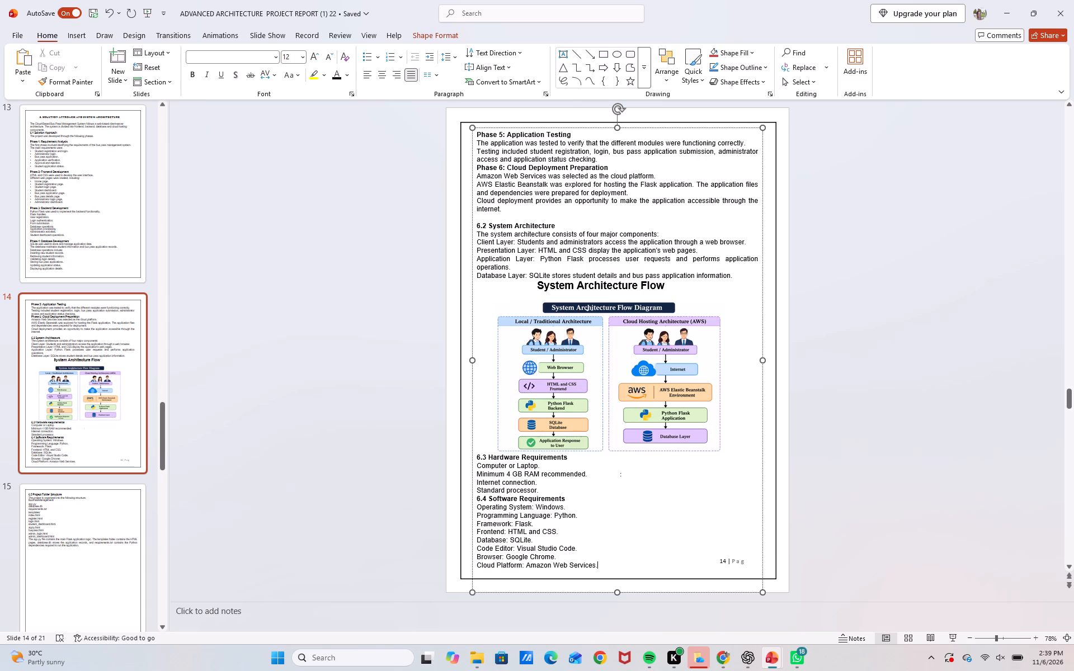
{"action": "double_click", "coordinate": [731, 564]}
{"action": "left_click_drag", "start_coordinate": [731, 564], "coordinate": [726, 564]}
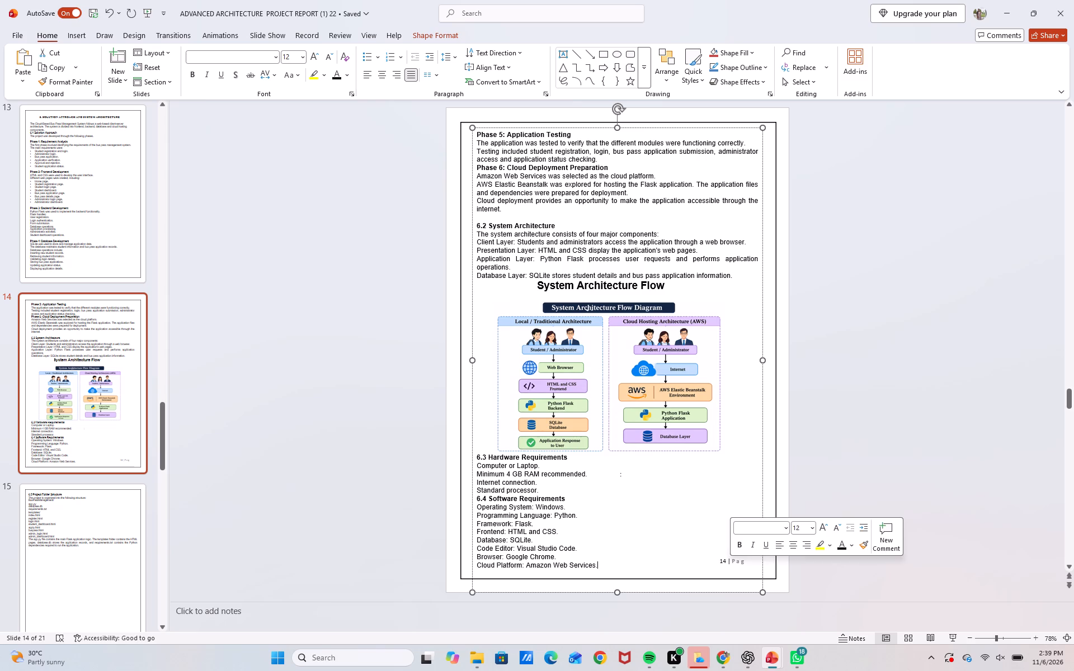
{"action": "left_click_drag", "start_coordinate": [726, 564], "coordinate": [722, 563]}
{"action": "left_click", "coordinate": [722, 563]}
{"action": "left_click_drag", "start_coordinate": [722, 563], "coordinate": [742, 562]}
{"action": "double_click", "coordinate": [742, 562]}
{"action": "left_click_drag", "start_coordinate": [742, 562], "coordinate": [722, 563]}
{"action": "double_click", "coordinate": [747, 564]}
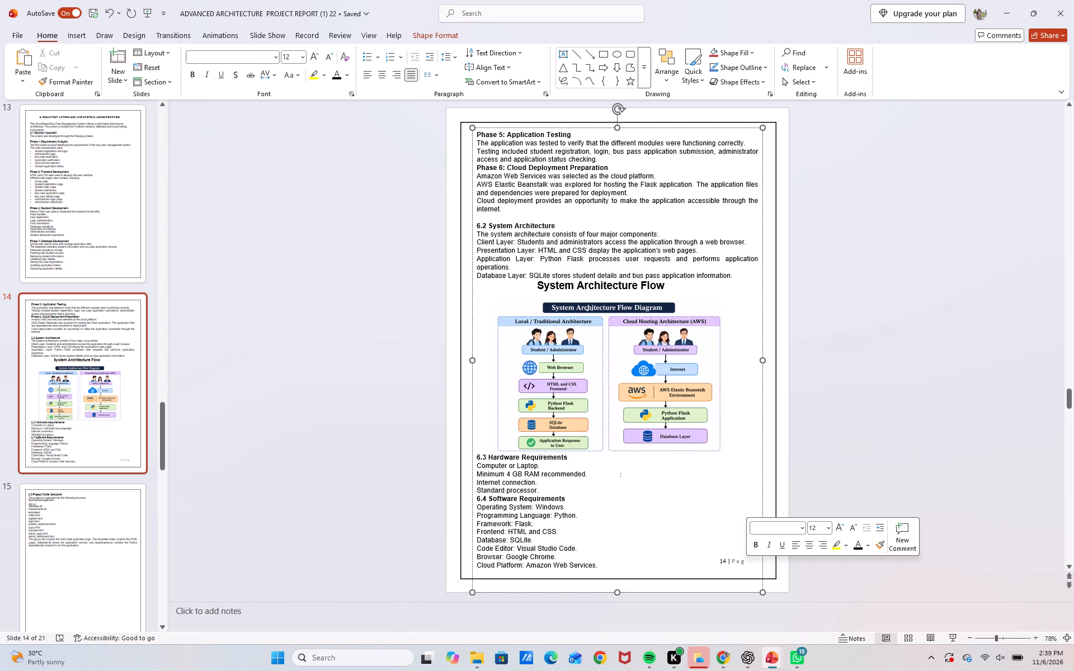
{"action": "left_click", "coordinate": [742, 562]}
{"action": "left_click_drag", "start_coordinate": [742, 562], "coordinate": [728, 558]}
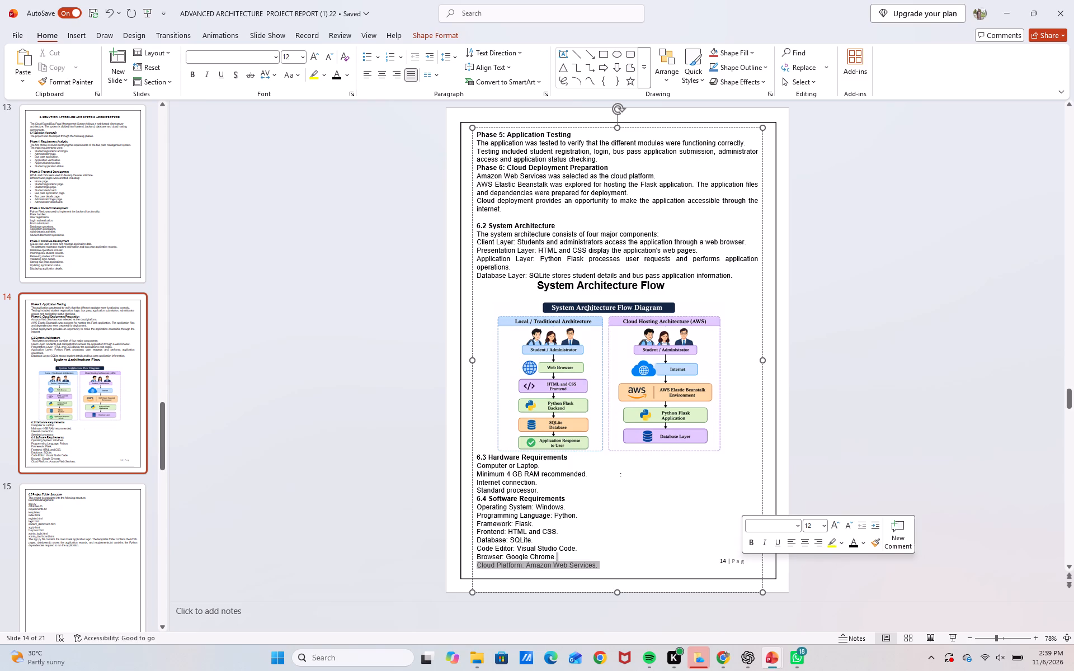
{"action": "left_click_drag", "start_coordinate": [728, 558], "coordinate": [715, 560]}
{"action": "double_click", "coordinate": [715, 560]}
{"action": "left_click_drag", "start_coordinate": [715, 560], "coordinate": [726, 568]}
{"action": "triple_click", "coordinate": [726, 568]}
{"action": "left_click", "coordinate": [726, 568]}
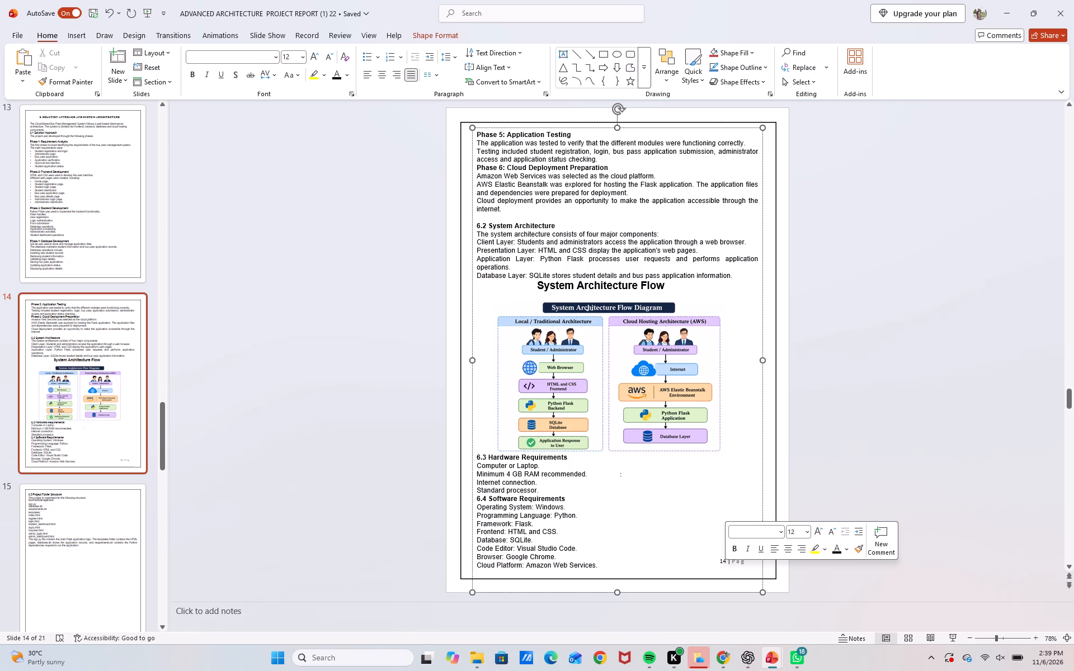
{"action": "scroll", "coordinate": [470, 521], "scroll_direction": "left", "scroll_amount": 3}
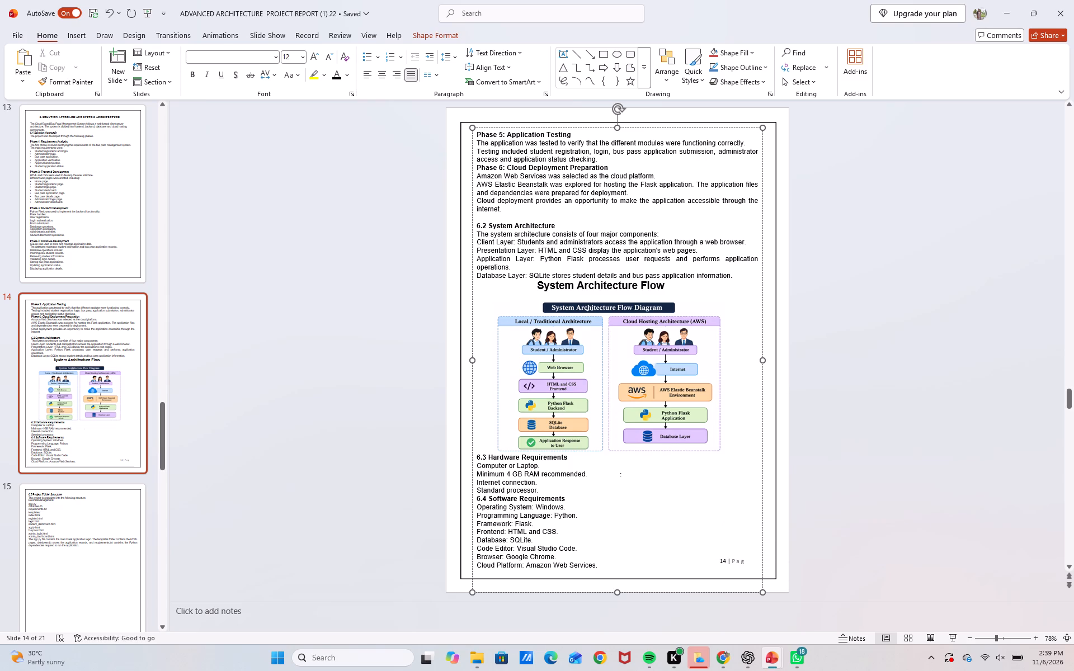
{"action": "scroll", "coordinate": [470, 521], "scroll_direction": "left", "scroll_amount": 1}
Examine the Table of Contents page, including its listed page numbers and the faint line below the entries.
{"action": "scroll", "coordinate": [93, 488], "scroll_direction": "up", "scroll_amount": 1}
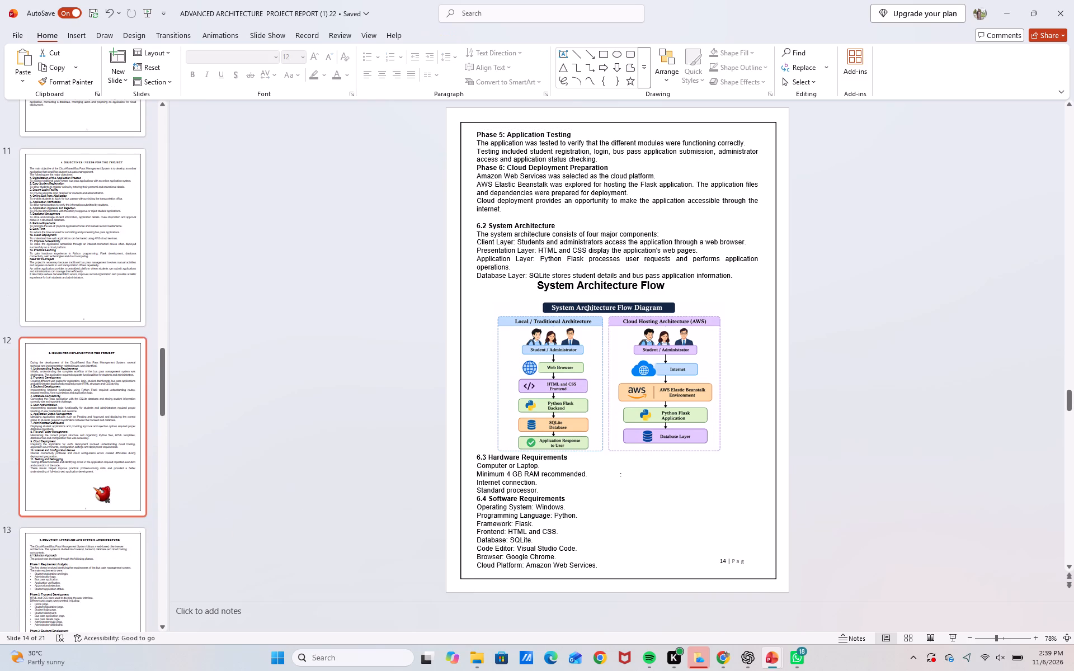
{"action": "scroll", "coordinate": [93, 488], "scroll_direction": "up", "scroll_amount": 2}
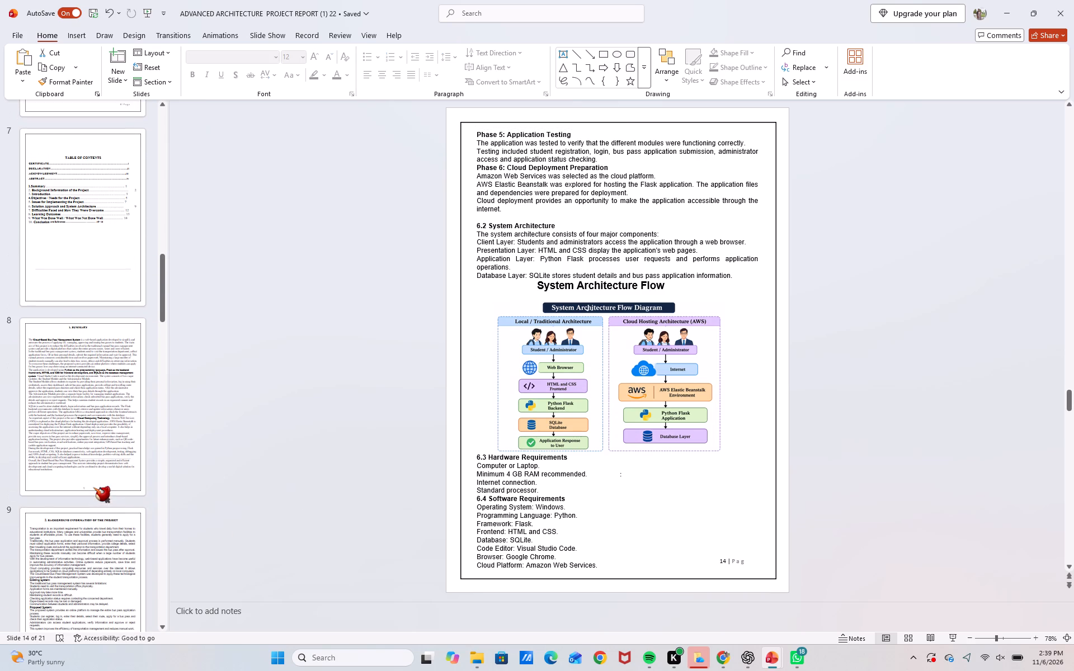
{"action": "scroll", "coordinate": [93, 488], "scroll_direction": "up", "scroll_amount": 1}
{"action": "left_click", "coordinate": [72, 278]}
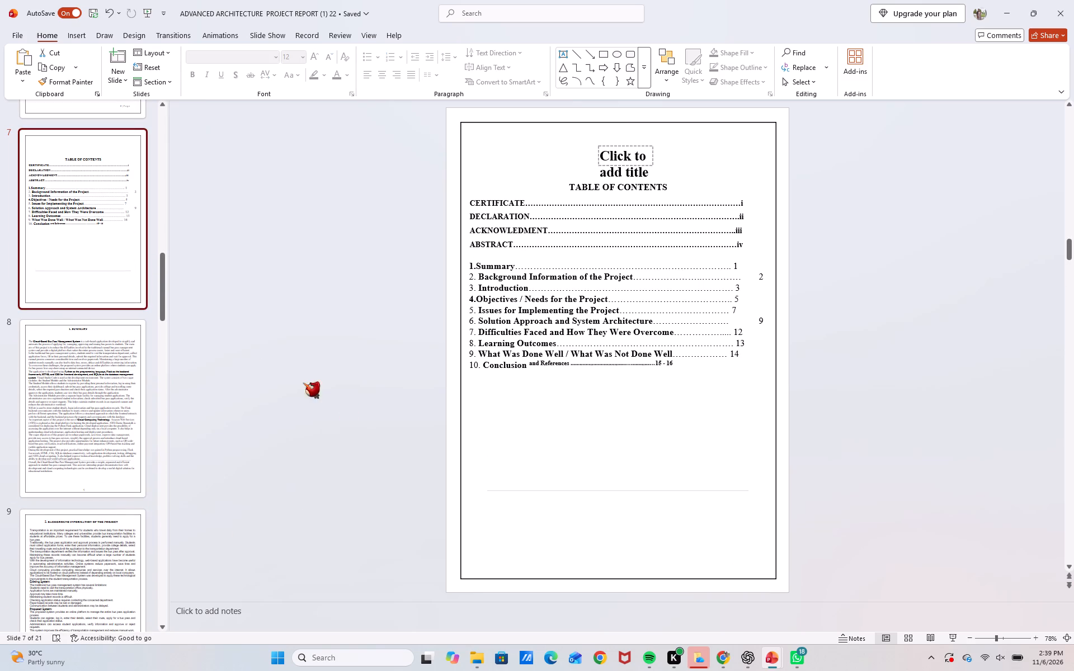
{"action": "double_click", "coordinate": [531, 493]}
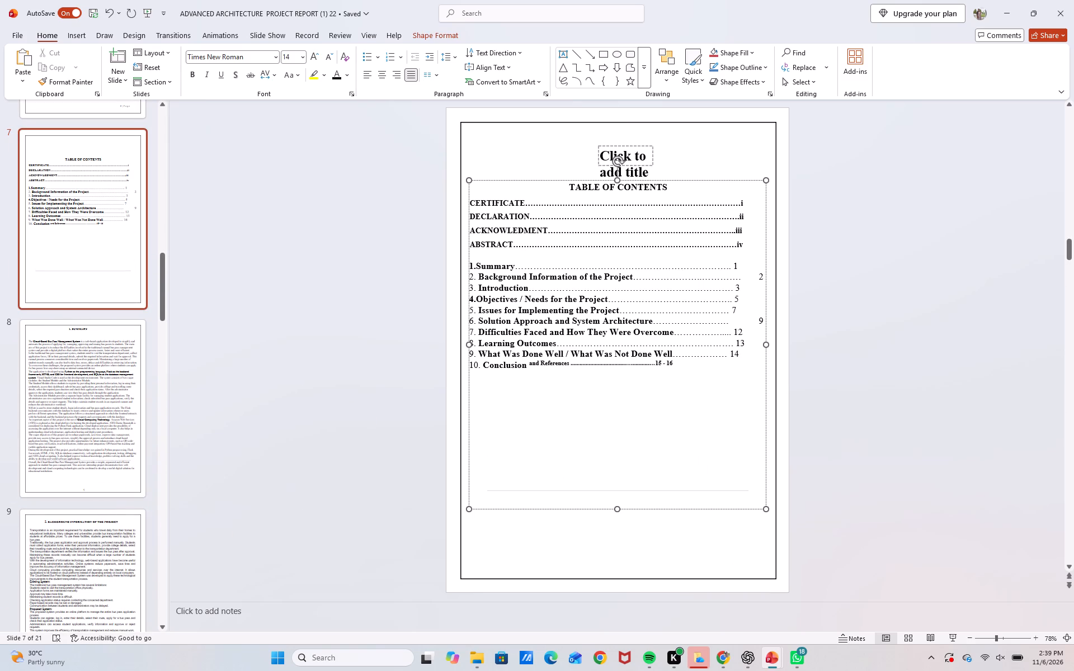
{"action": "triple_click", "coordinate": [531, 493]}
{"action": "triple_click", "coordinate": [531, 493]}
{"action": "double_click", "coordinate": [531, 493]}
{"action": "left_click_drag", "start_coordinate": [531, 493], "coordinate": [361, 480]}
Review the section pages from Summary through Solution Approach and System Architecture, checking the page number at each foot.
{"action": "left_click", "coordinate": [80, 447]}
{"action": "left_click", "coordinate": [110, 574]}
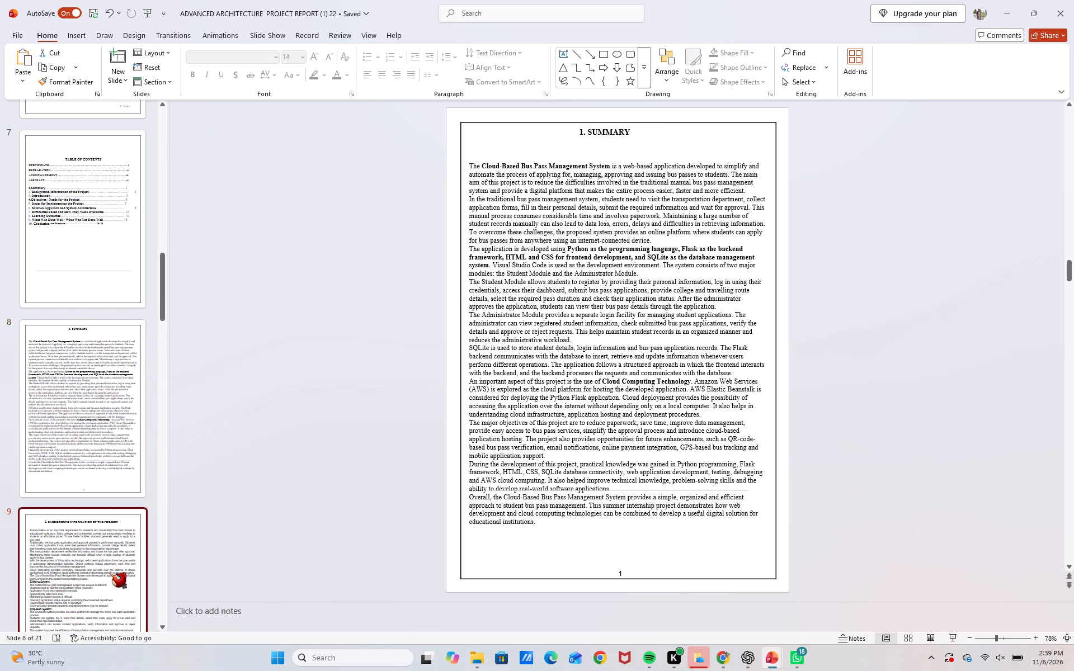
{"action": "left_click", "coordinate": [110, 574]}
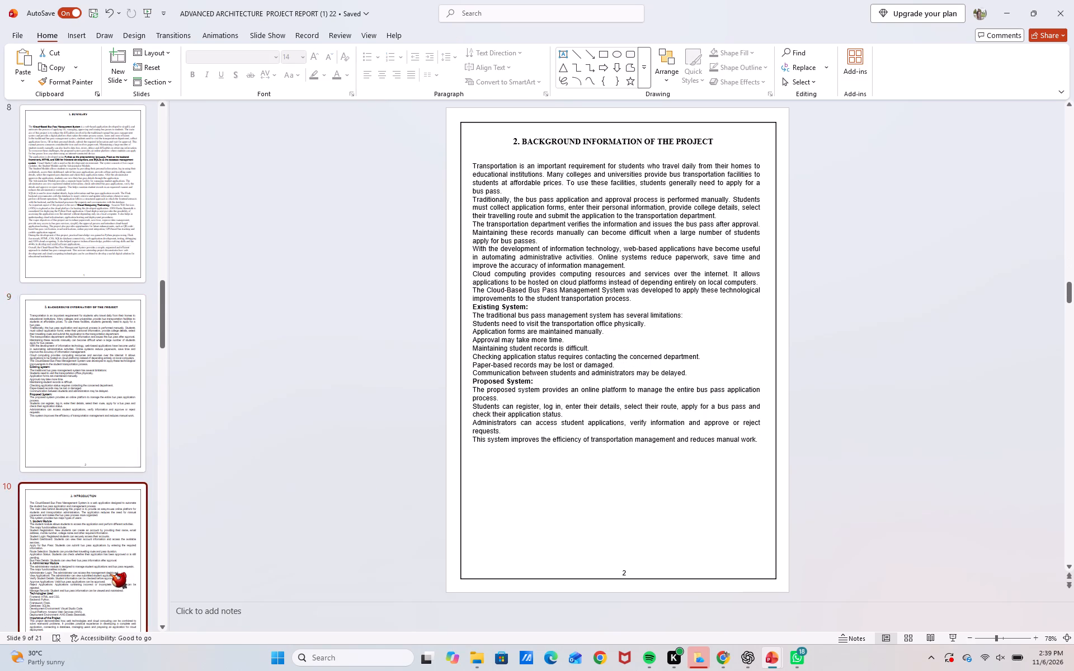
{"action": "left_click", "coordinate": [110, 574]}
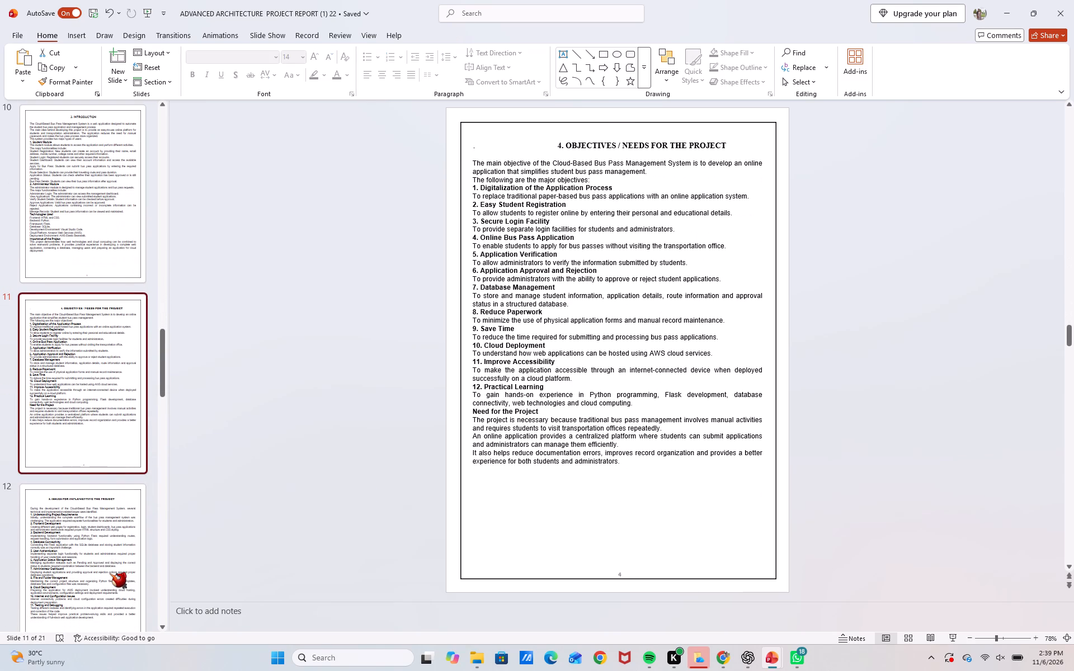
{"action": "left_click", "coordinate": [110, 574]}
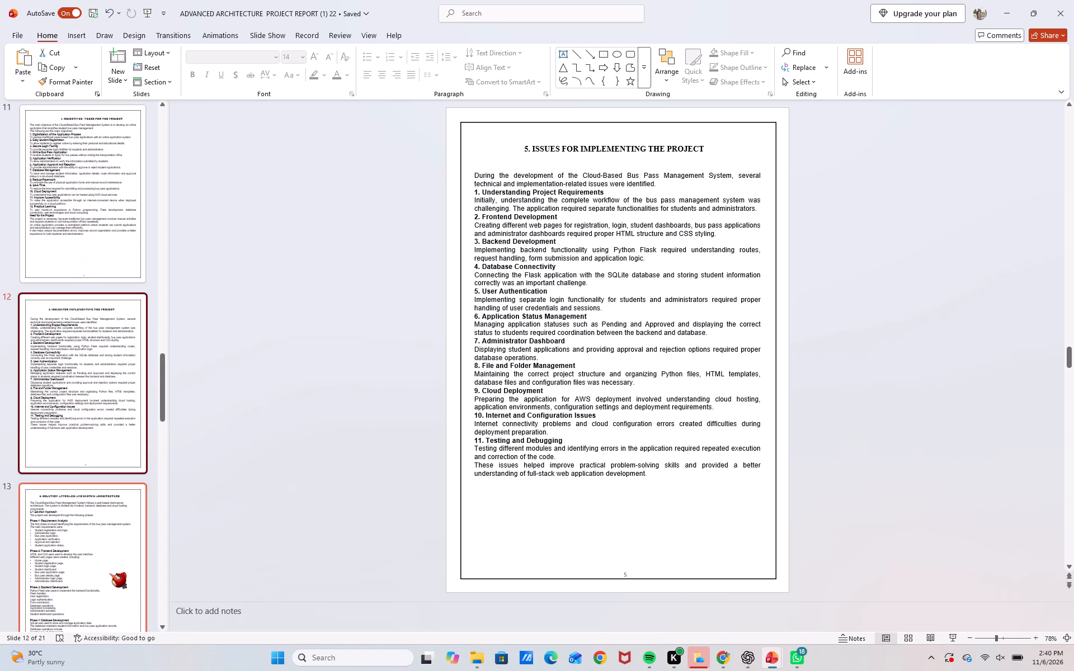
{"action": "left_click", "coordinate": [110, 574]}
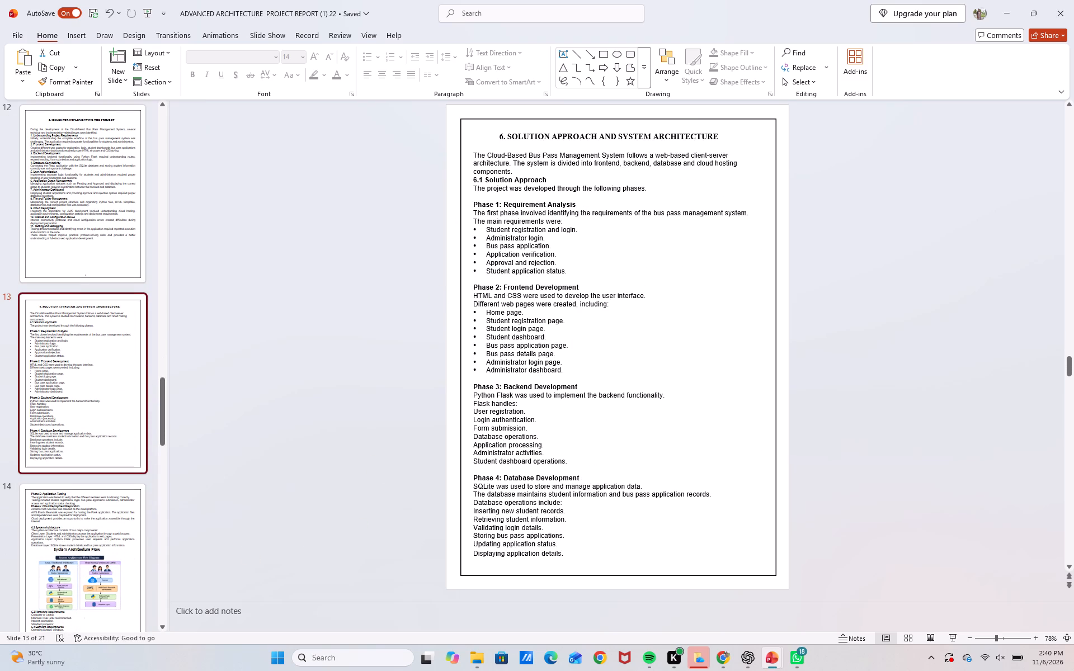
Move the body text box on the Solution Approach and System Architecture page slightly upward.
{"action": "left_click", "coordinate": [496, 133]}
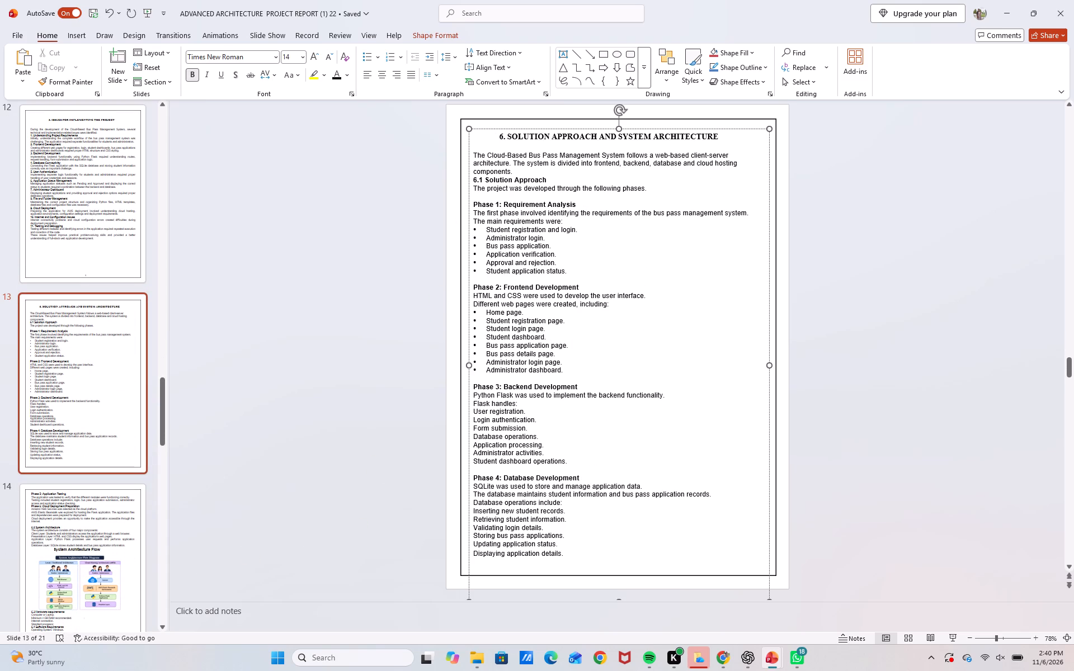
{"action": "left_click", "coordinate": [493, 128]}
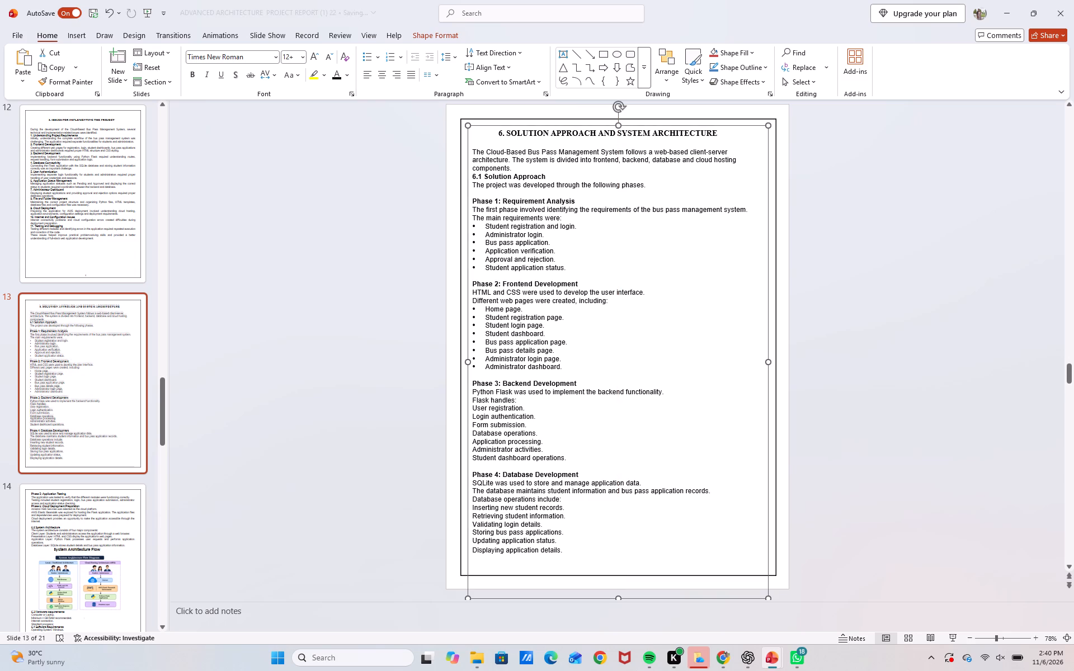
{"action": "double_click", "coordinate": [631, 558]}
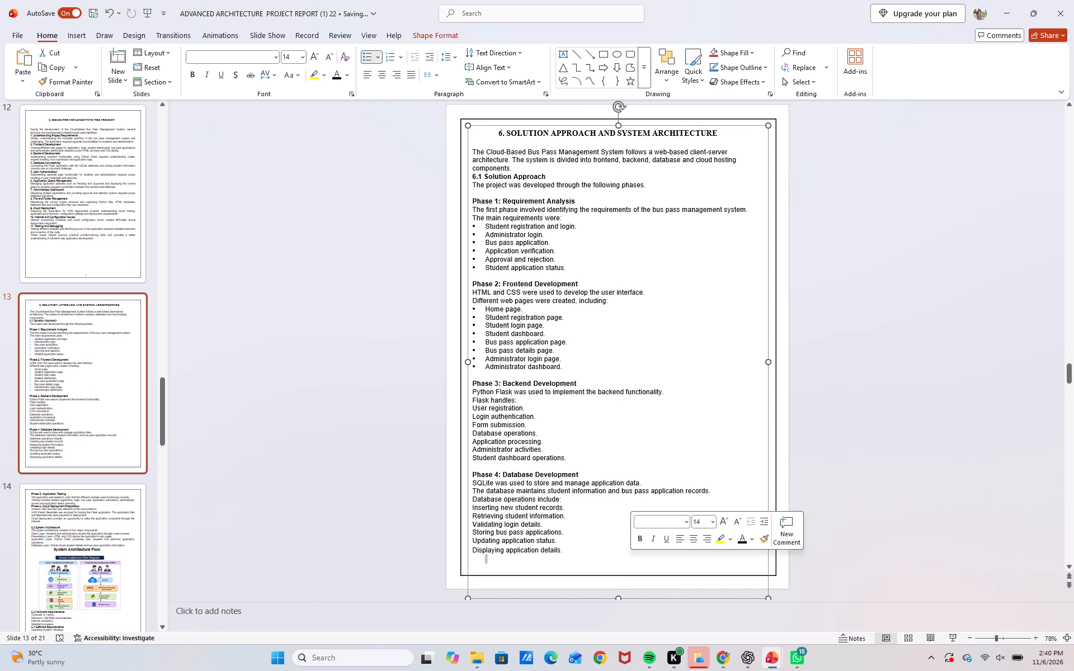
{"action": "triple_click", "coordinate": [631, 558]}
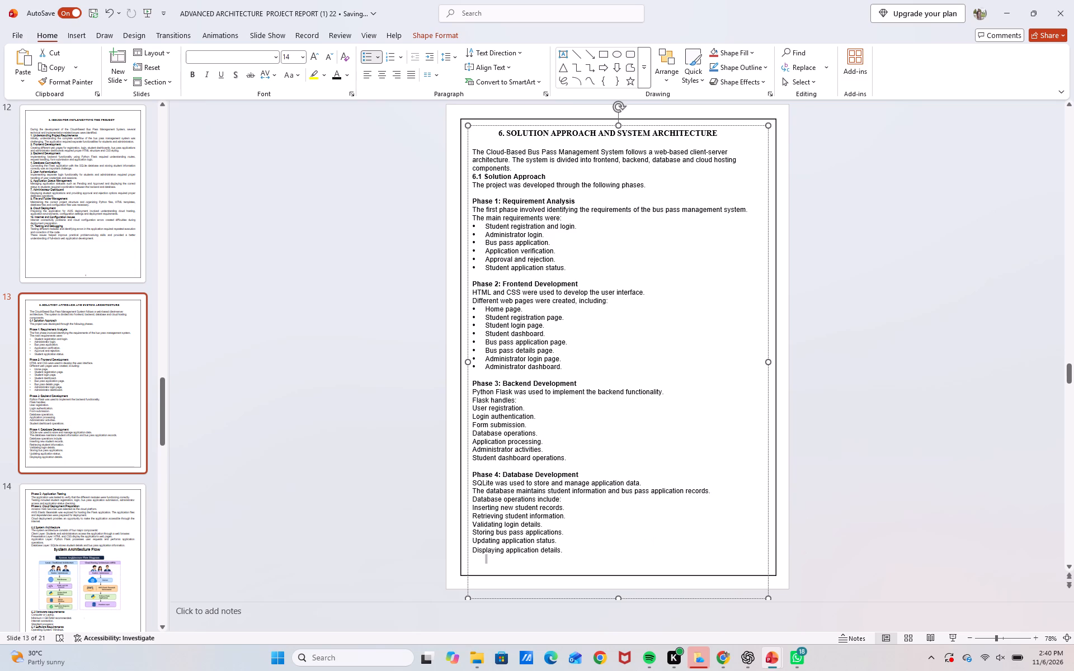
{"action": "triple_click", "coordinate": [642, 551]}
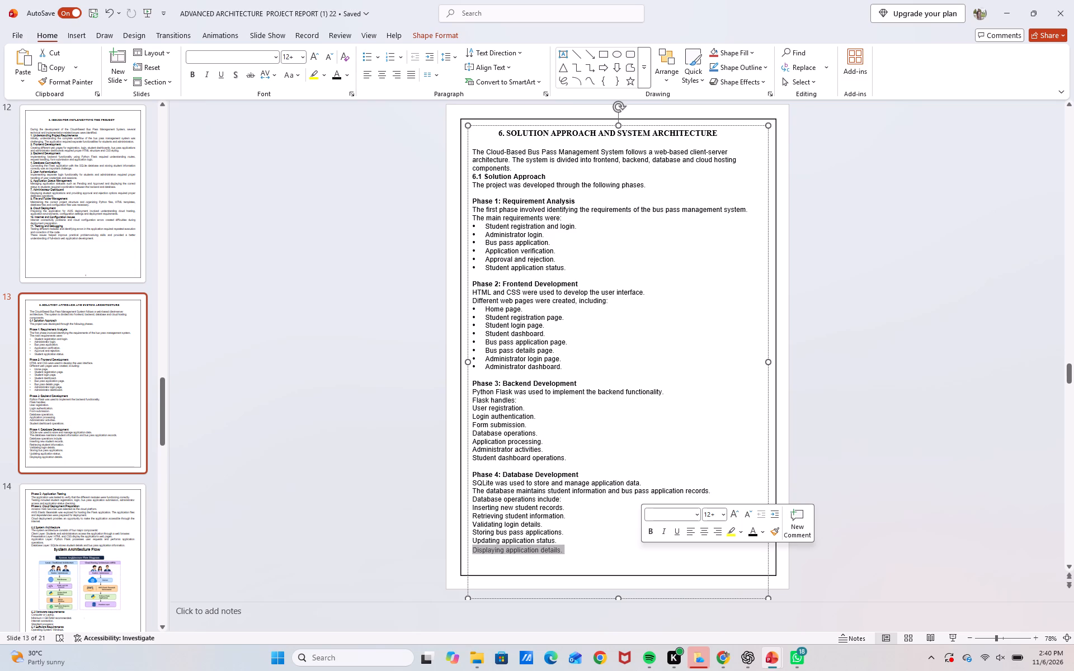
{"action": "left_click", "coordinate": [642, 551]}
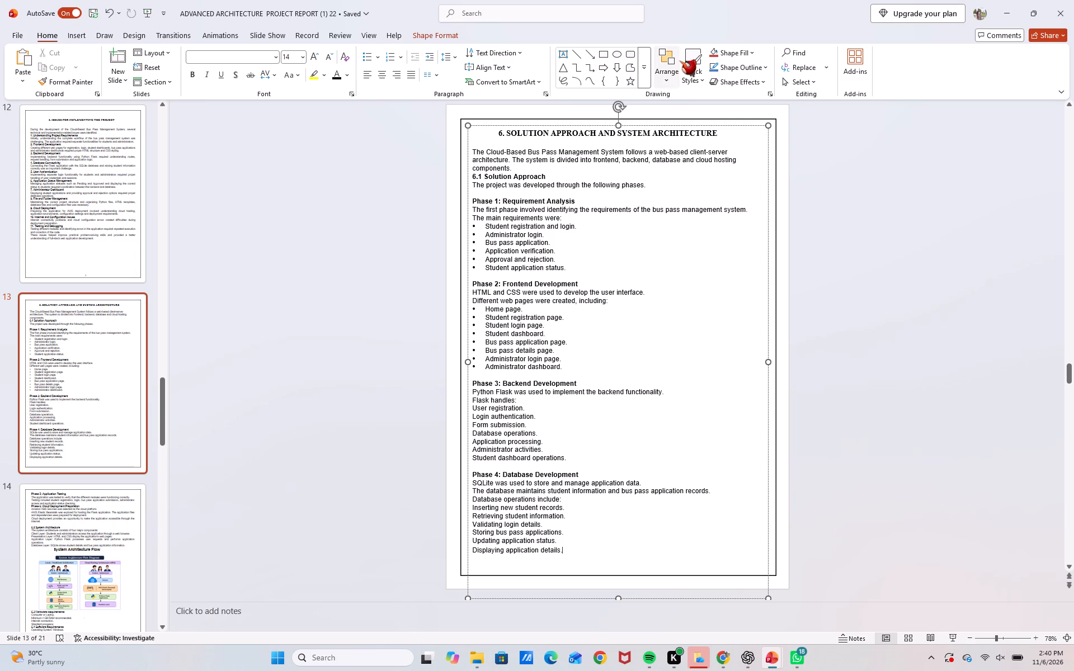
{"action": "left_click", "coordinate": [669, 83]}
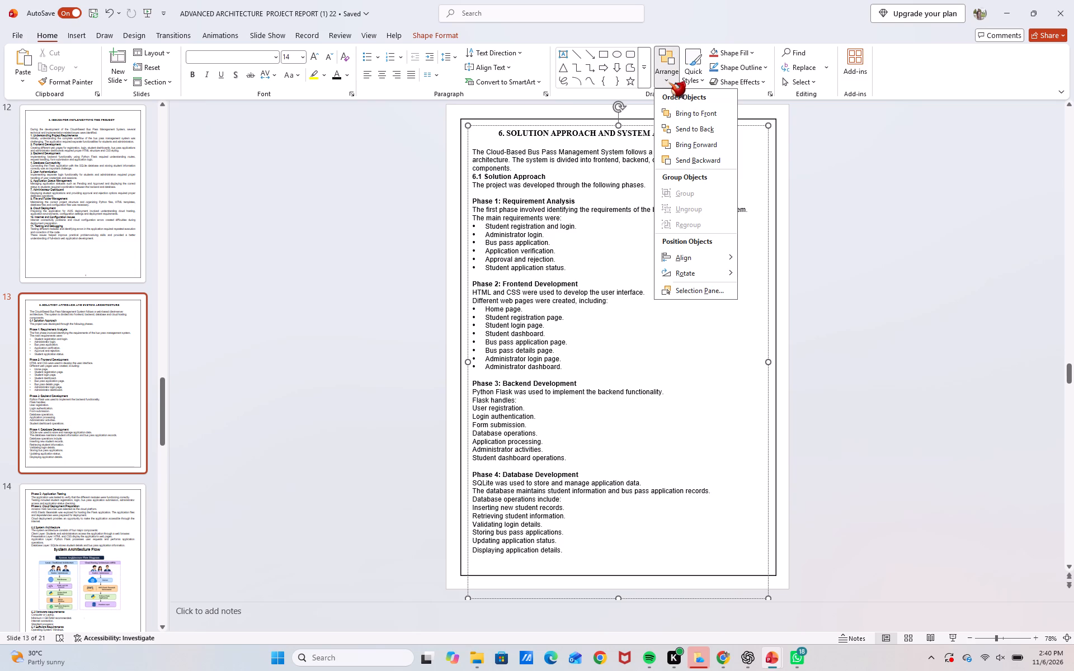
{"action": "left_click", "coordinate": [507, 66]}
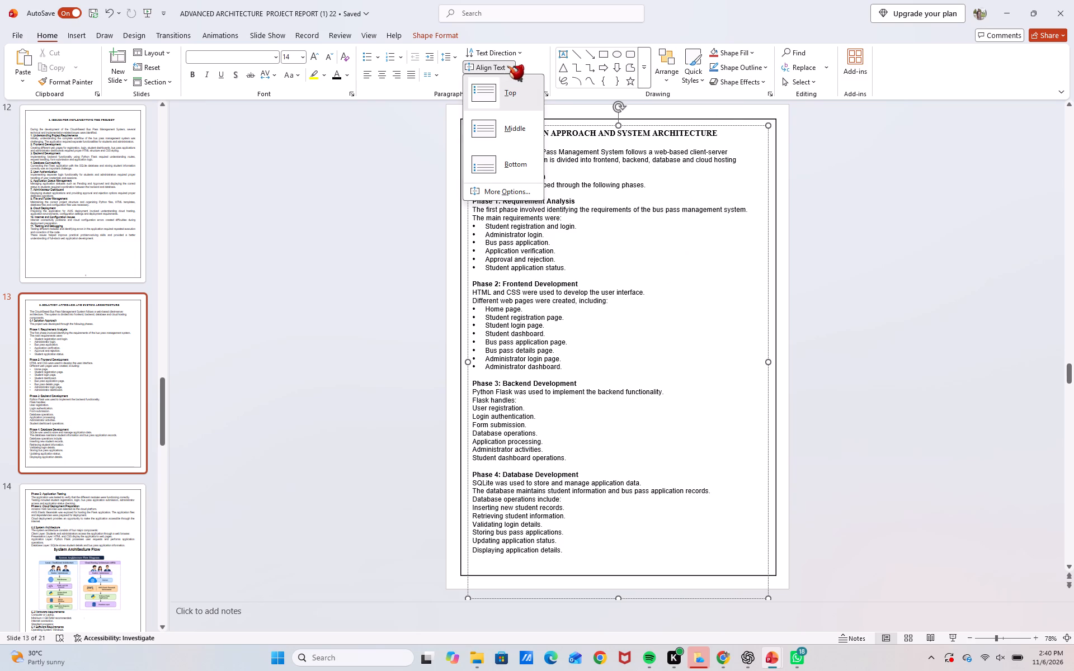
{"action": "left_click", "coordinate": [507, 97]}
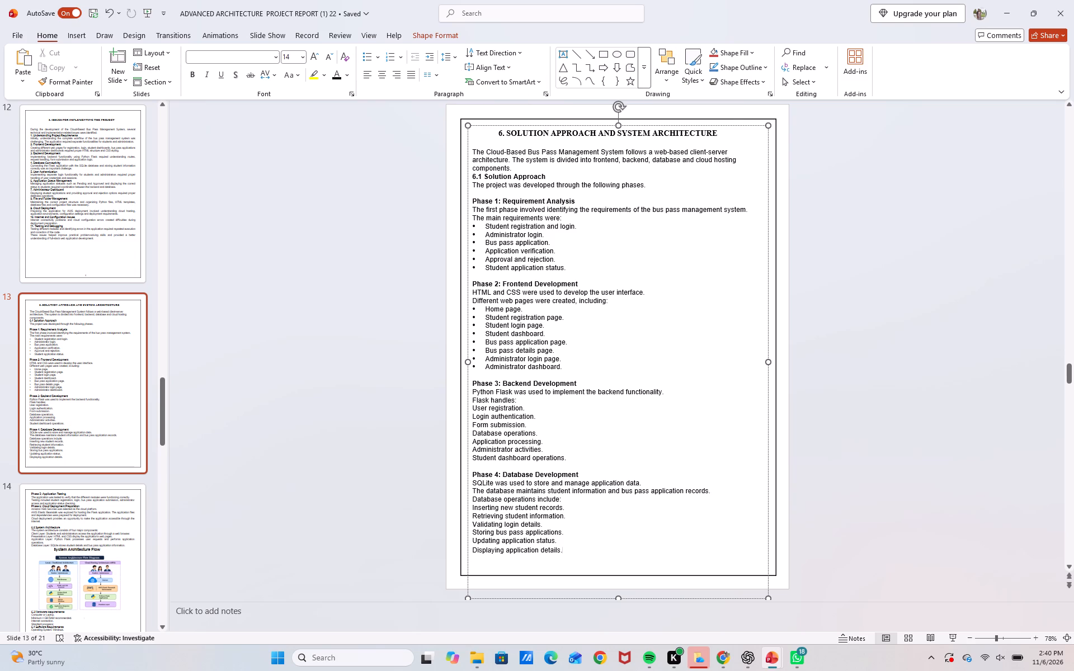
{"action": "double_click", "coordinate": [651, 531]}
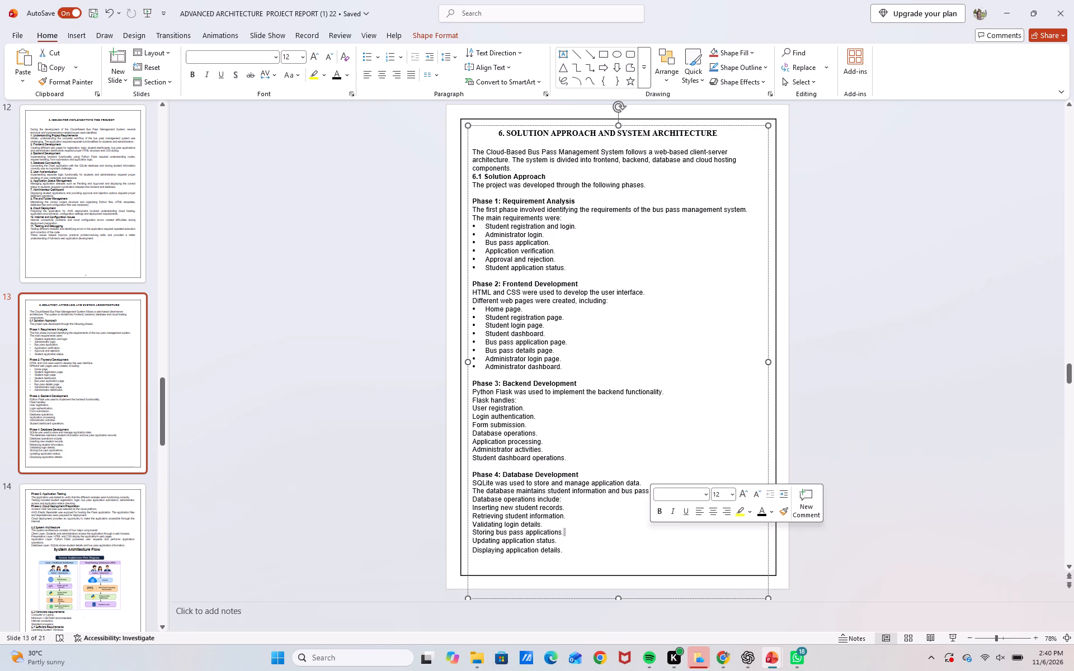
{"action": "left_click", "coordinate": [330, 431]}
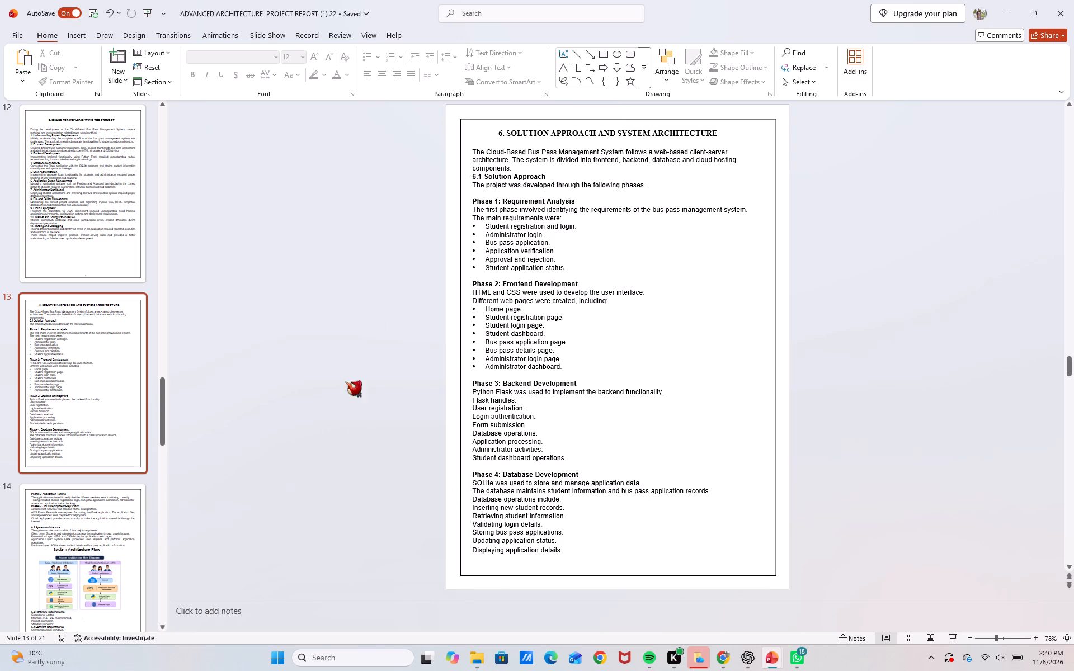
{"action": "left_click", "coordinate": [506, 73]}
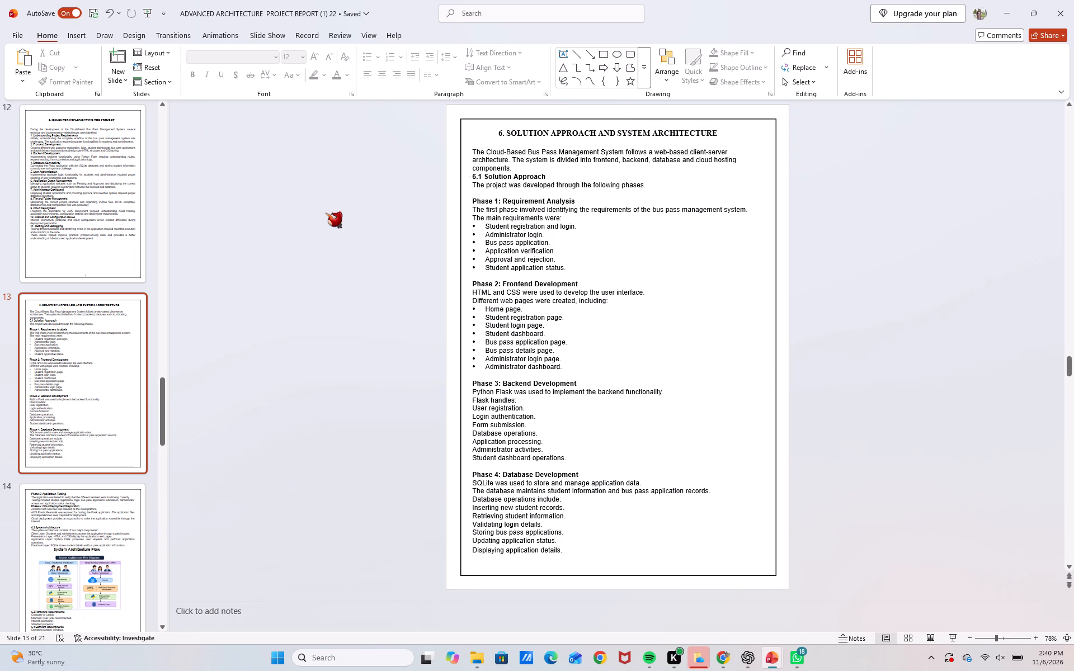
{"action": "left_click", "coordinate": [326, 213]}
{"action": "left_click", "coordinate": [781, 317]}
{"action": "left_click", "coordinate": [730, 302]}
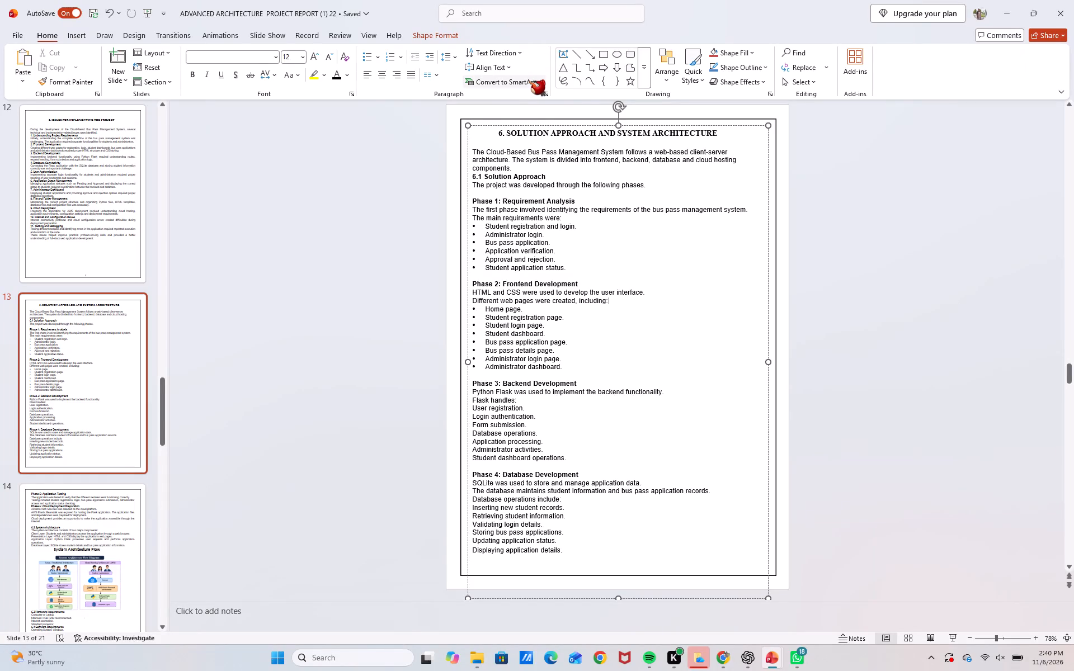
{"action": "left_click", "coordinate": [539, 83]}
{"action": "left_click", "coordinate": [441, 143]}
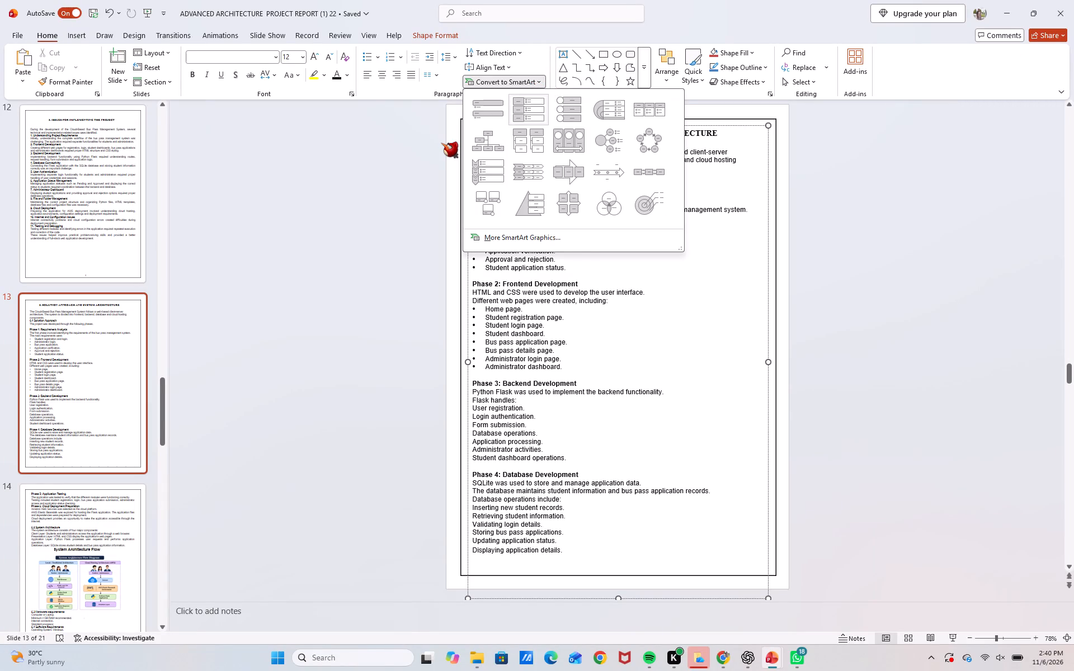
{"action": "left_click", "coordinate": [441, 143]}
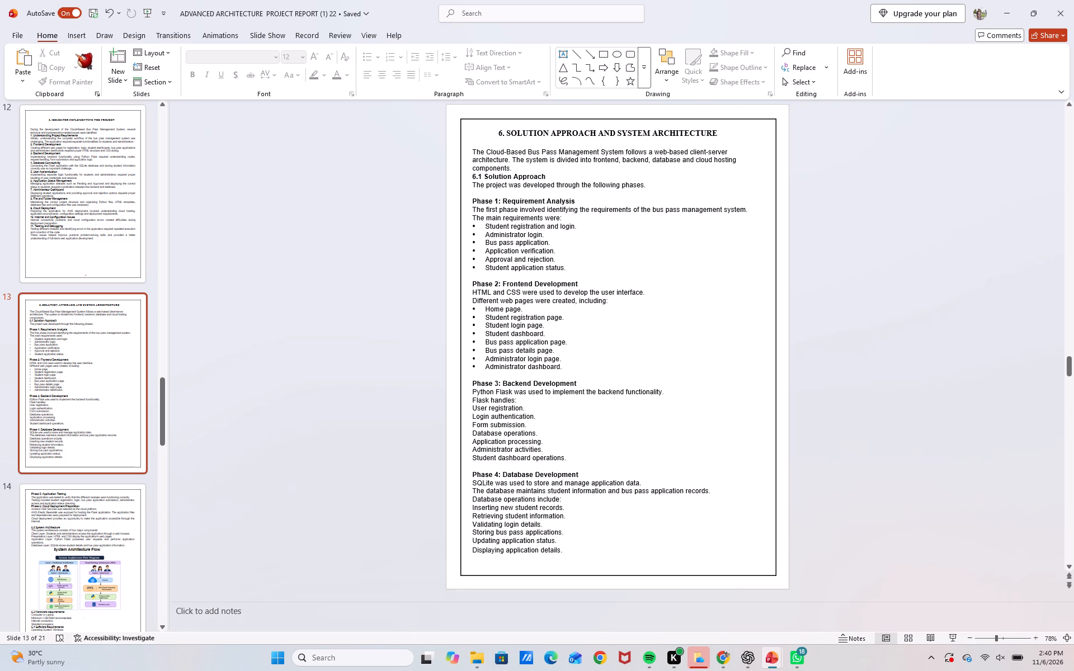
Add a small text box containing the page number 6 near the foot of the Solution Approach and System Architecture page.
{"action": "left_click", "coordinate": [73, 39]}
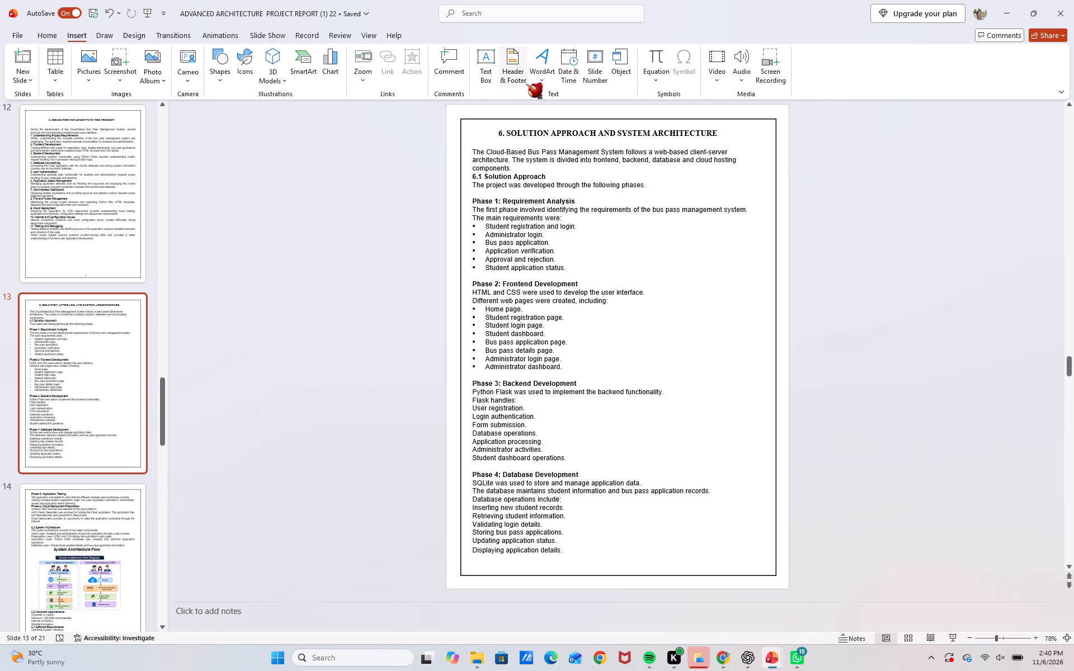
{"action": "left_click", "coordinate": [482, 83]}
{"action": "double_click", "coordinate": [482, 83]}
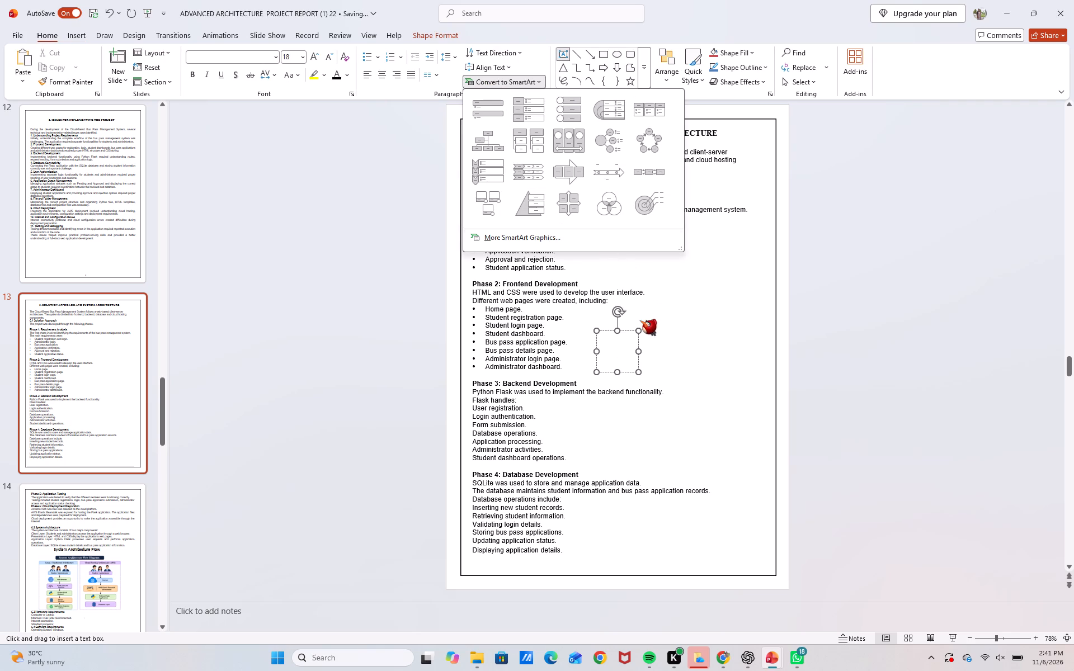
{"action": "left_click_drag", "start_coordinate": [633, 363], "coordinate": [651, 382]}
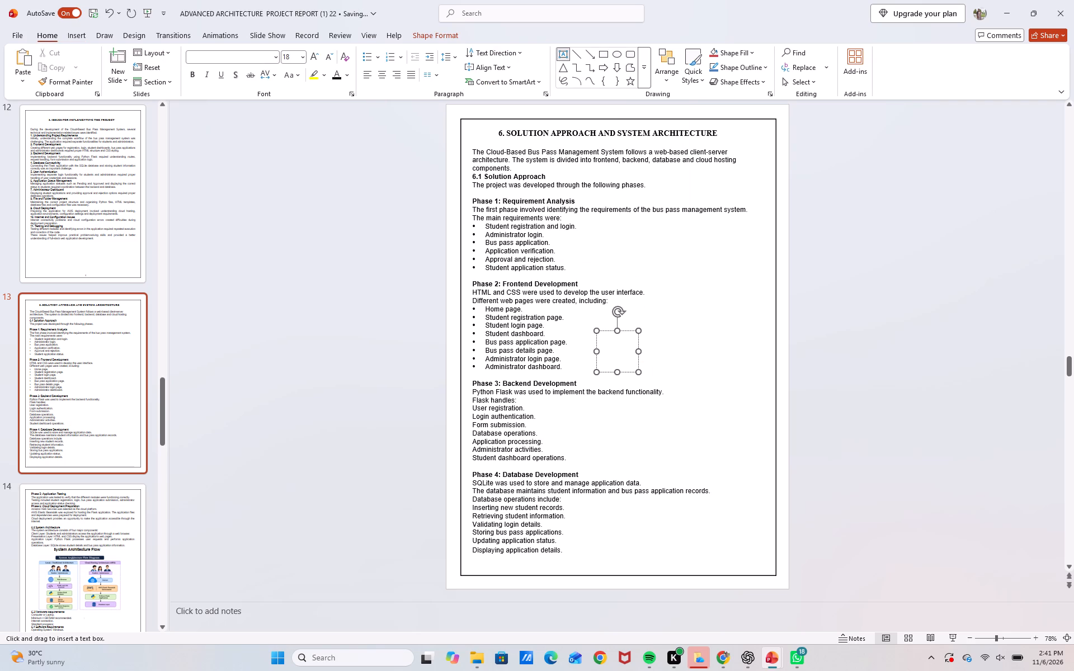
{"action": "left_click", "coordinate": [605, 334]}
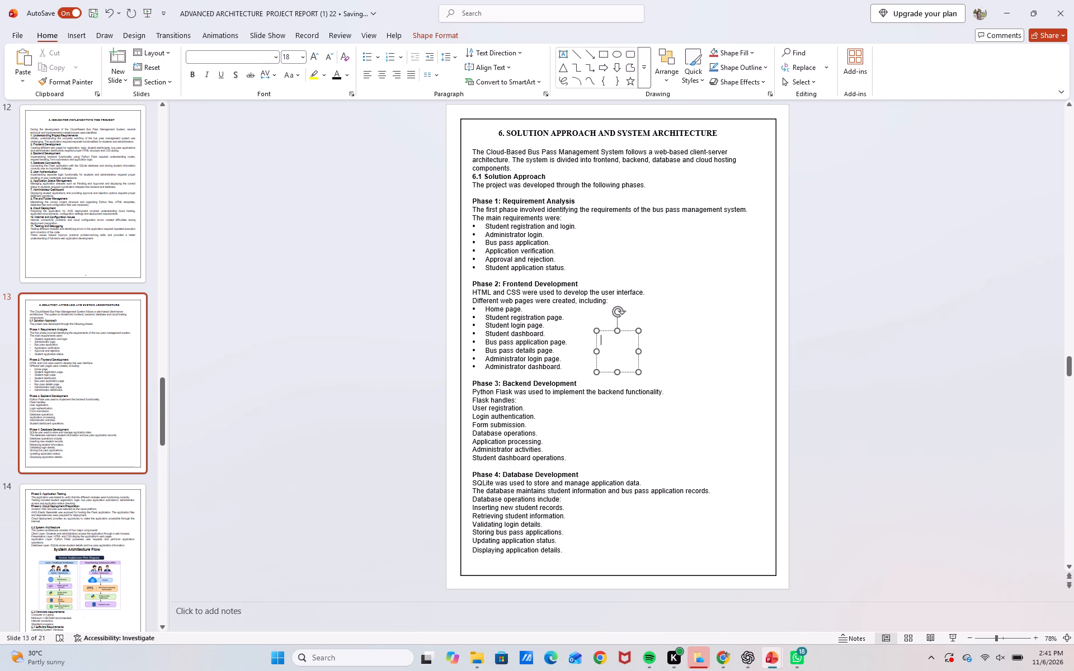
{"action": "left_click_drag", "start_coordinate": [605, 329], "coordinate": [651, 521]}
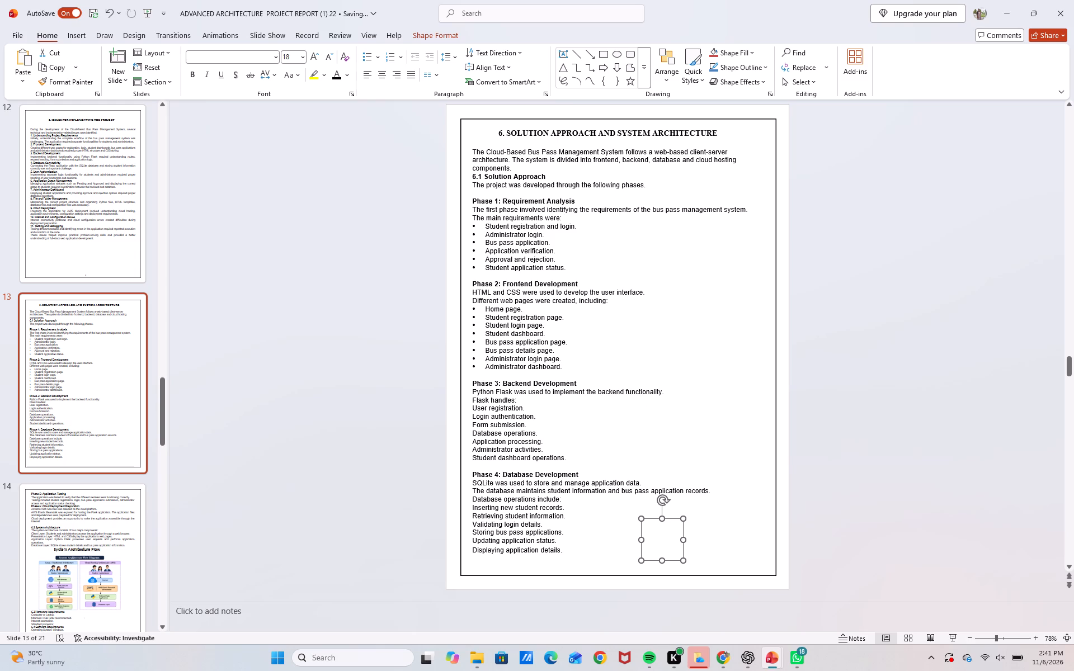
{"action": "left_click_drag", "start_coordinate": [680, 519], "coordinate": [661, 540]}
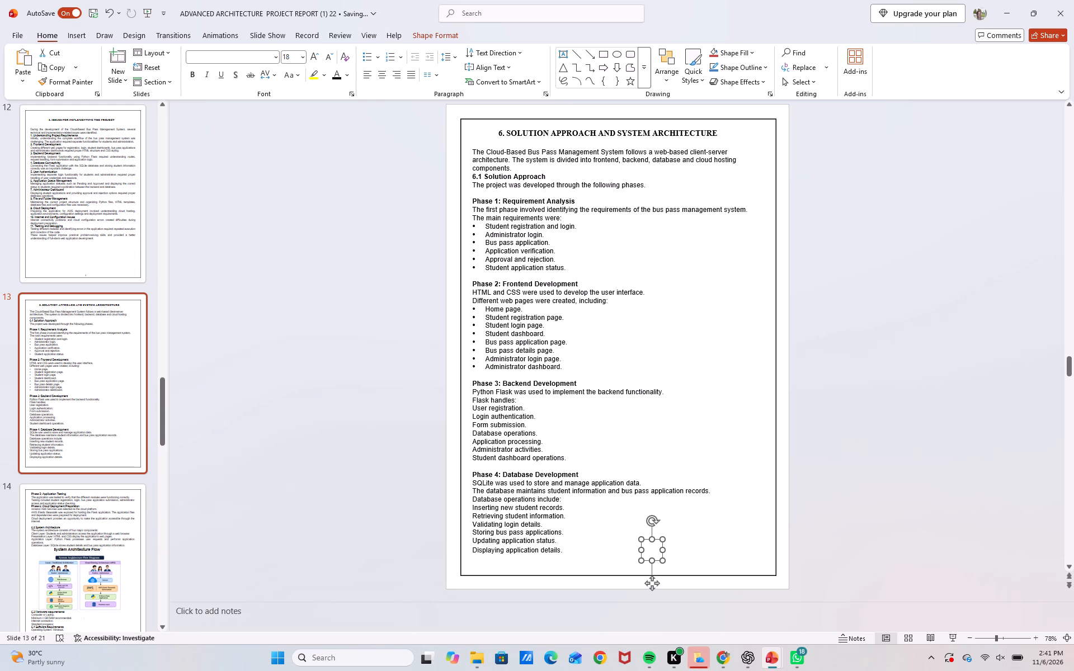
{"action": "left_click", "coordinate": [653, 549]}
{"action": "triple_click", "coordinate": [653, 549]}
{"action": "key", "text": "6"}
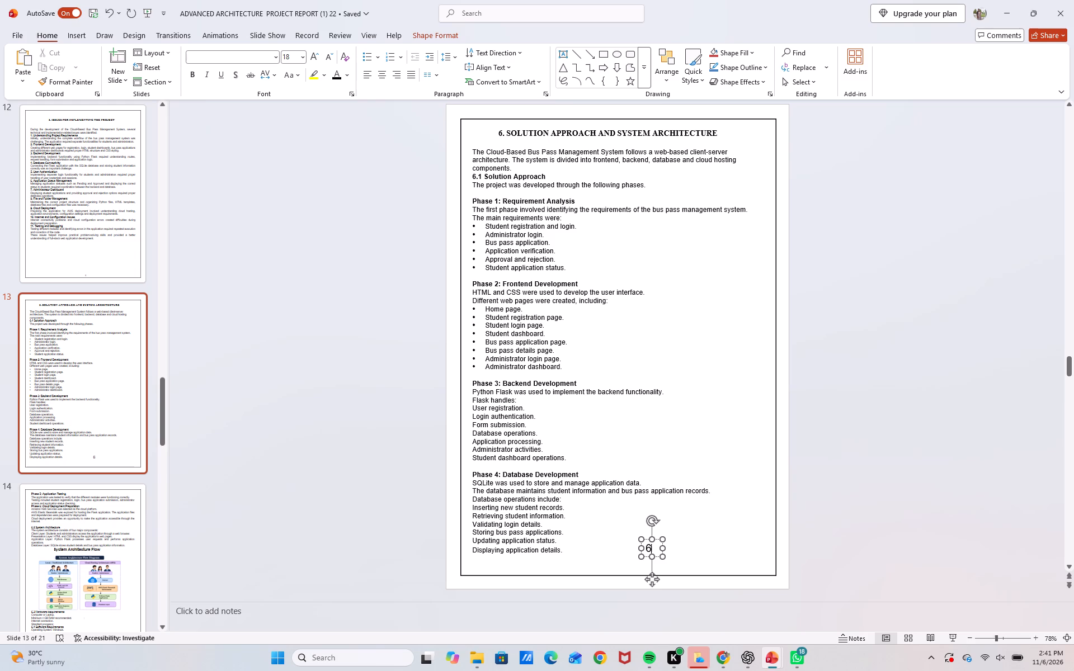
Set the font size of the new page number 6 to 12.
{"action": "left_click_drag", "start_coordinate": [649, 546], "coordinate": [644, 547]}
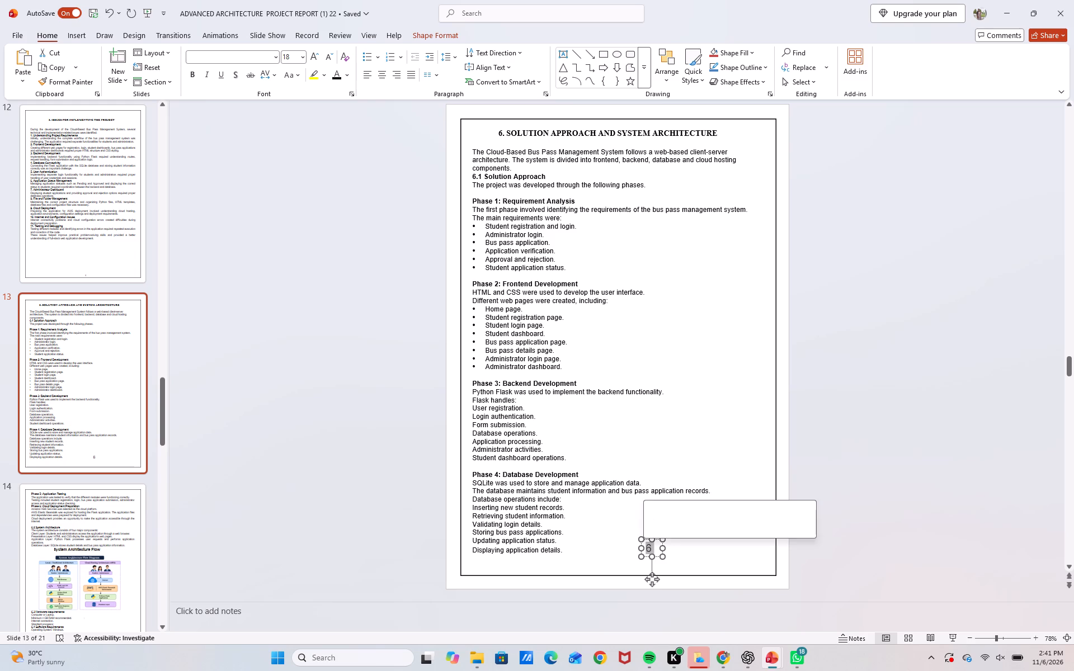
{"action": "left_click", "coordinate": [726, 514]}
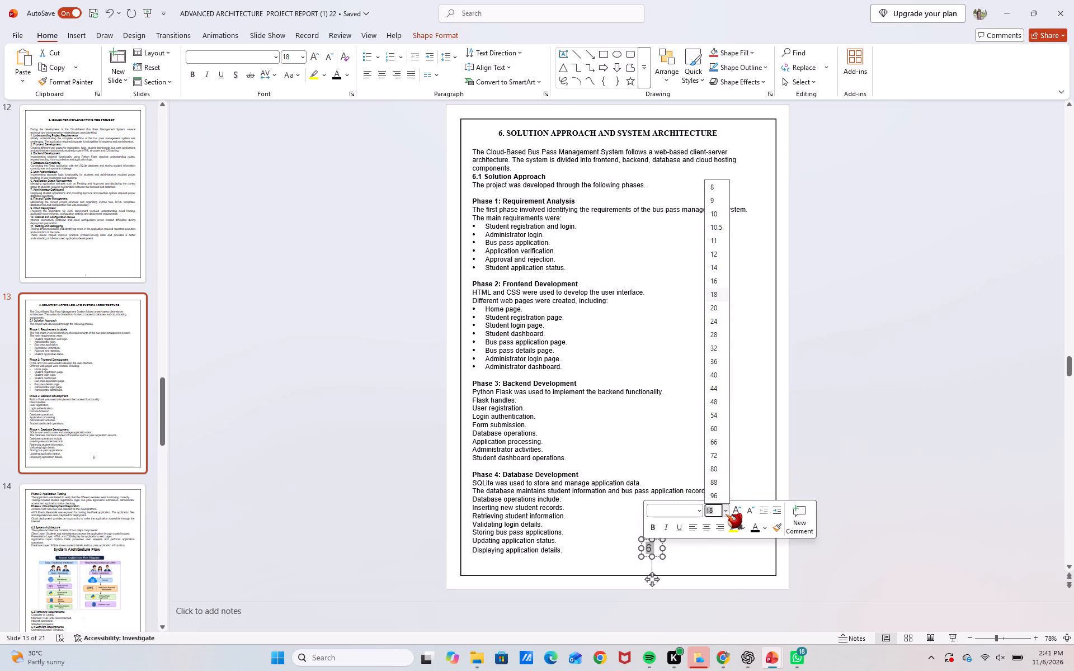
{"action": "left_click", "coordinate": [720, 254]}
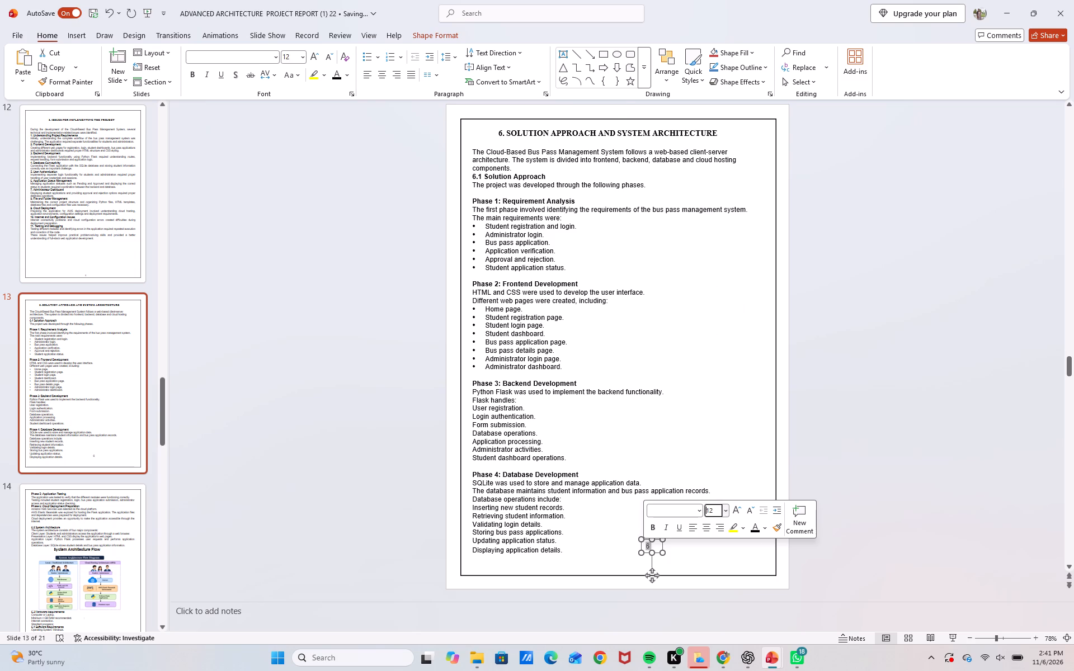
{"action": "left_click", "coordinate": [621, 529]}
Move the page number 6 to the bottom centre of the Solution Approach page, just inside the border.
{"action": "left_click", "coordinate": [653, 546]}
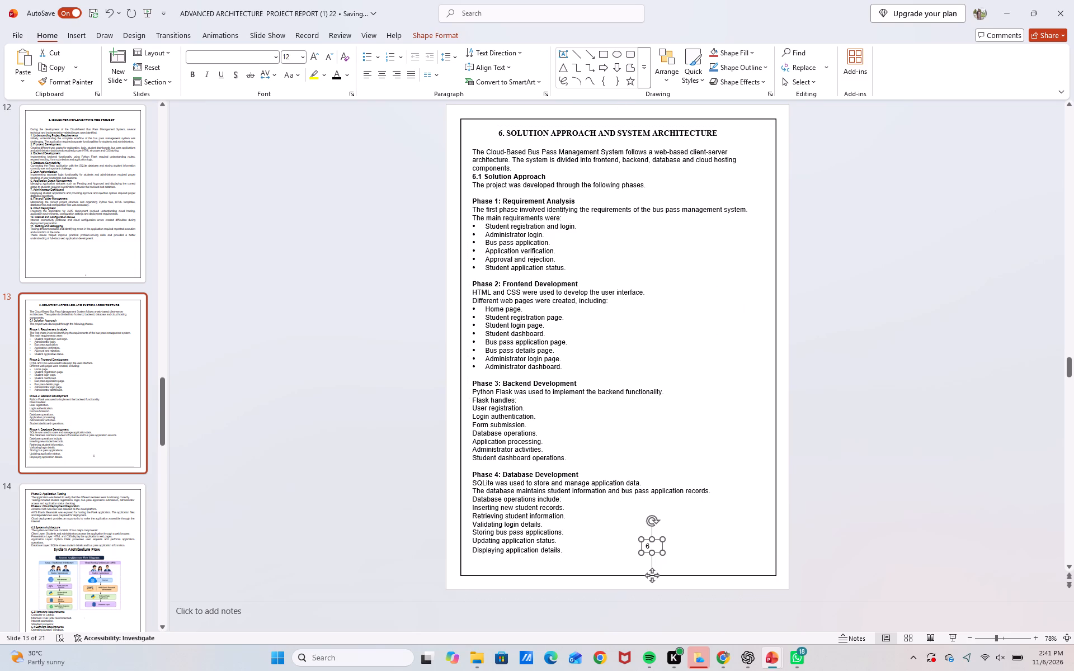
{"action": "left_click_drag", "start_coordinate": [648, 538], "coordinate": [634, 560]}
{"action": "left_click_drag", "start_coordinate": [634, 560], "coordinate": [621, 561]}
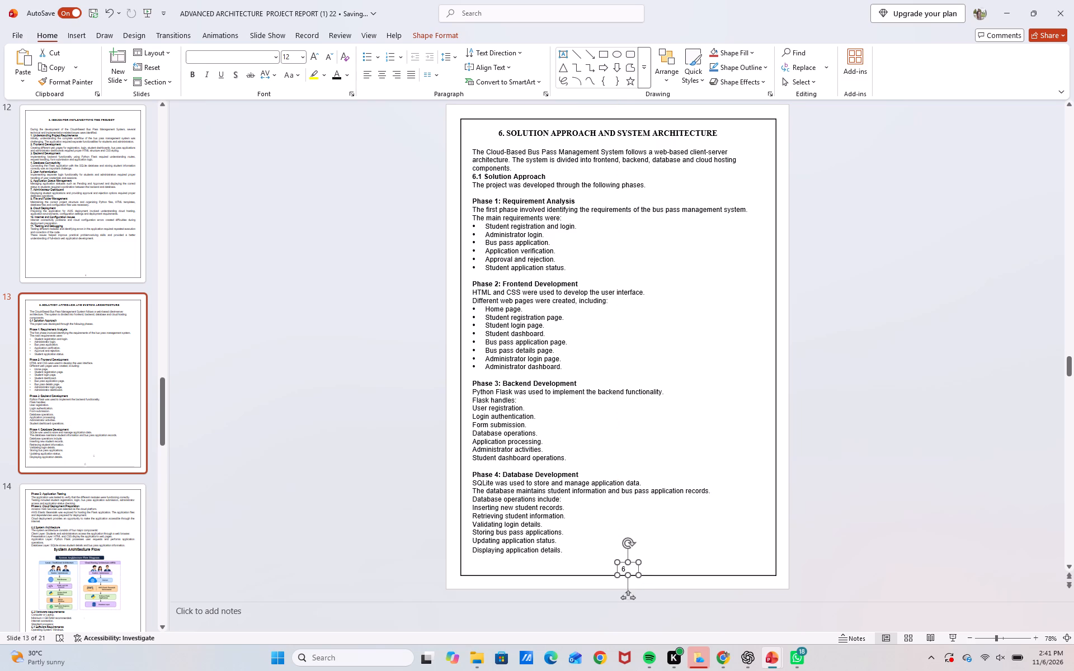
{"action": "left_click", "coordinate": [597, 569]}
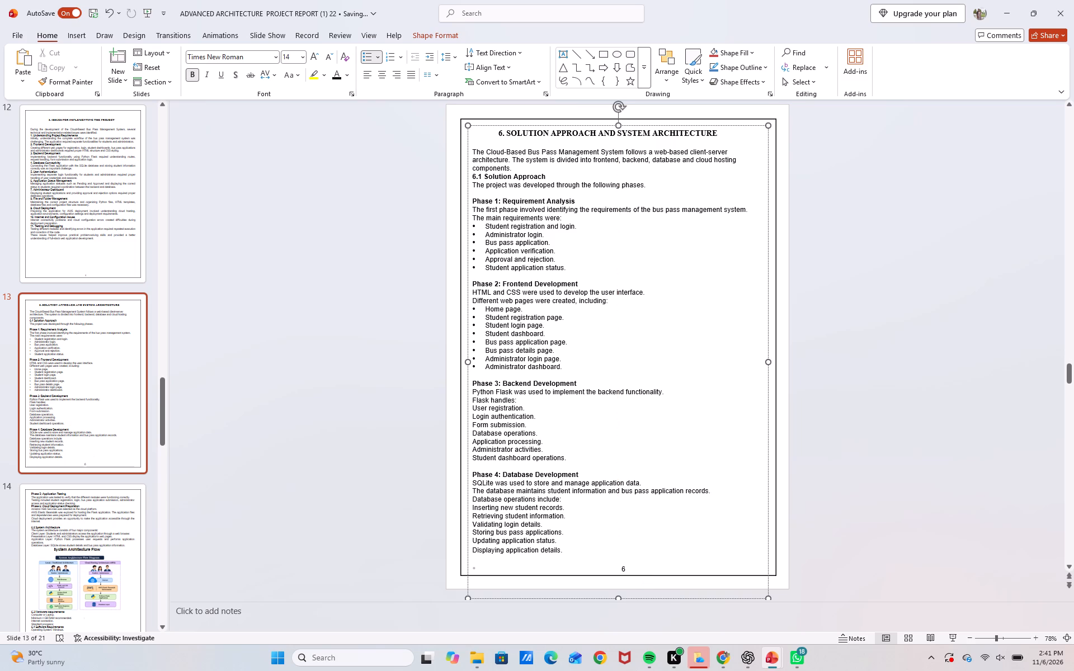
{"action": "left_click", "coordinate": [387, 573]}
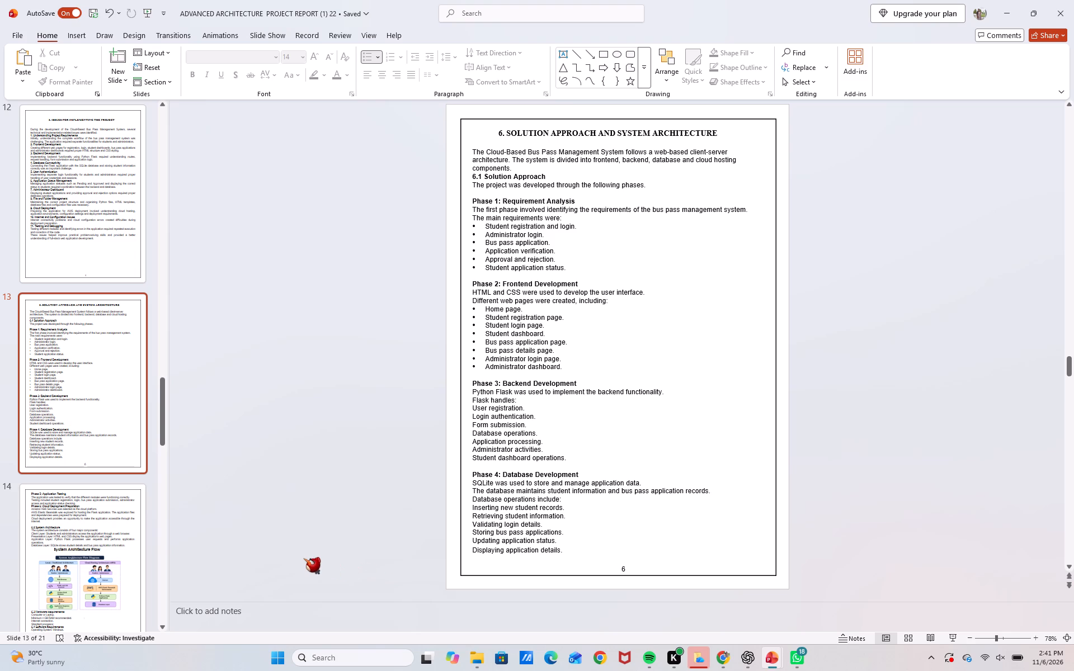
Review the Issues for Implementing, Table of Contents and Solution Approach pages, comparing the listed page numbers with those at the page feet.
{"action": "left_click", "coordinate": [114, 380]}
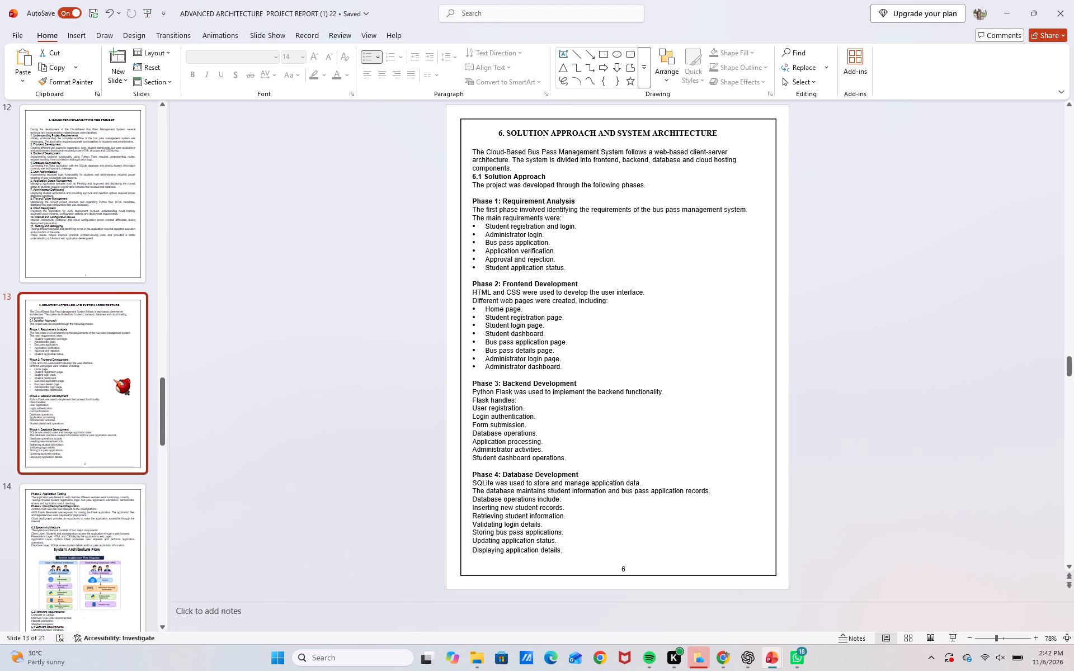
{"action": "left_click", "coordinate": [95, 269]}
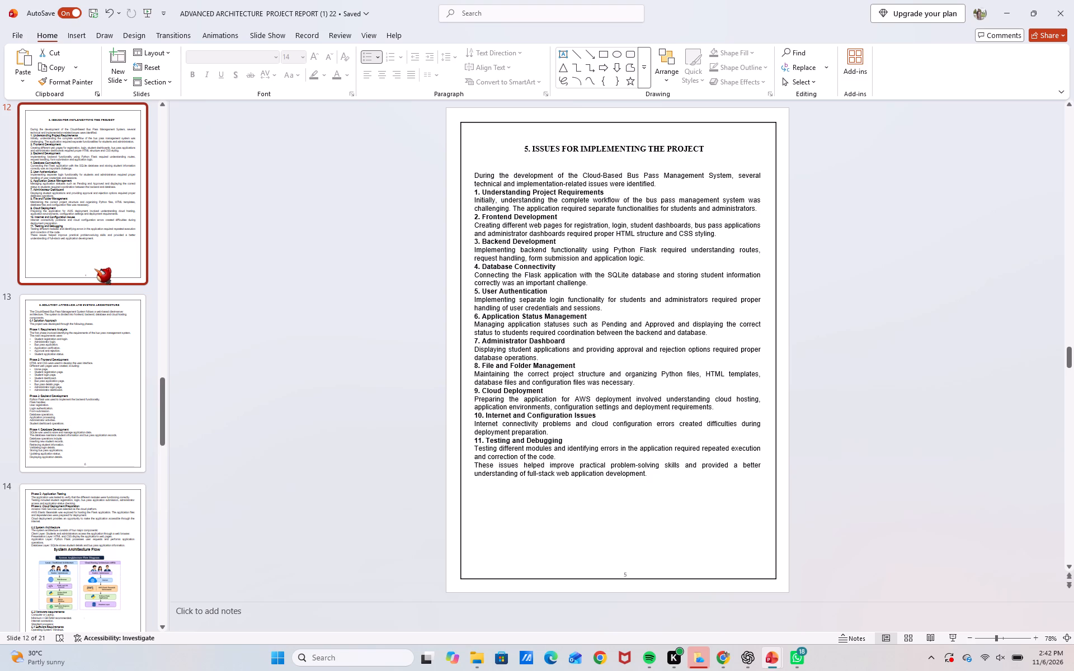
{"action": "scroll", "coordinate": [95, 269], "scroll_direction": "up", "scroll_amount": 2}
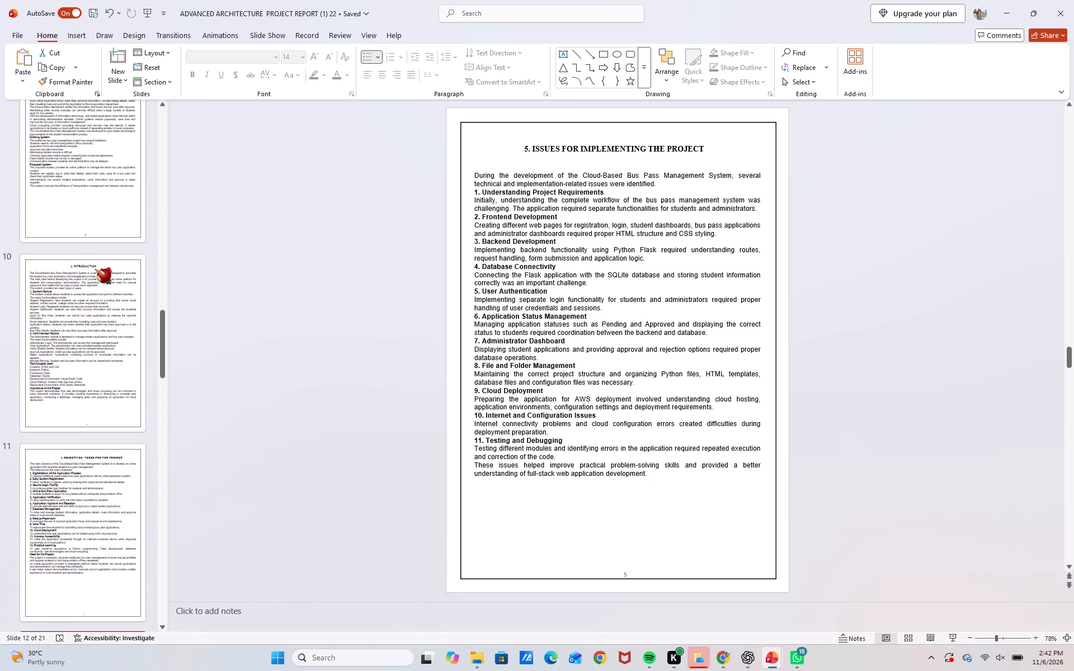
{"action": "scroll", "coordinate": [95, 269], "scroll_direction": "up", "scroll_amount": 2}
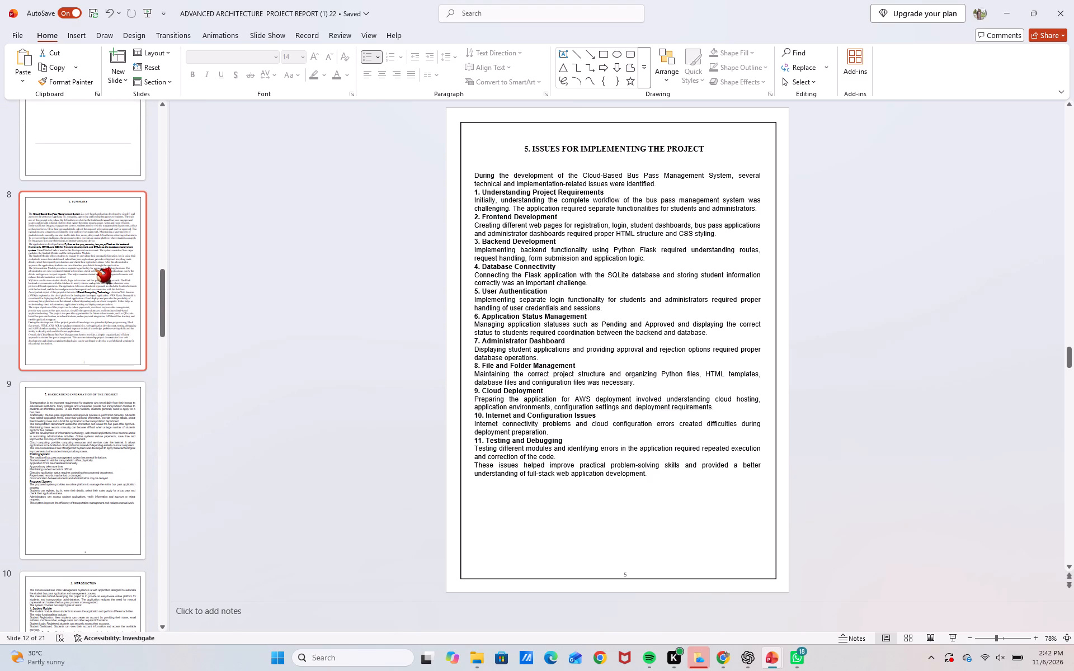
{"action": "scroll", "coordinate": [95, 269], "scroll_direction": "up", "scroll_amount": 1}
{"action": "left_click", "coordinate": [116, 400]}
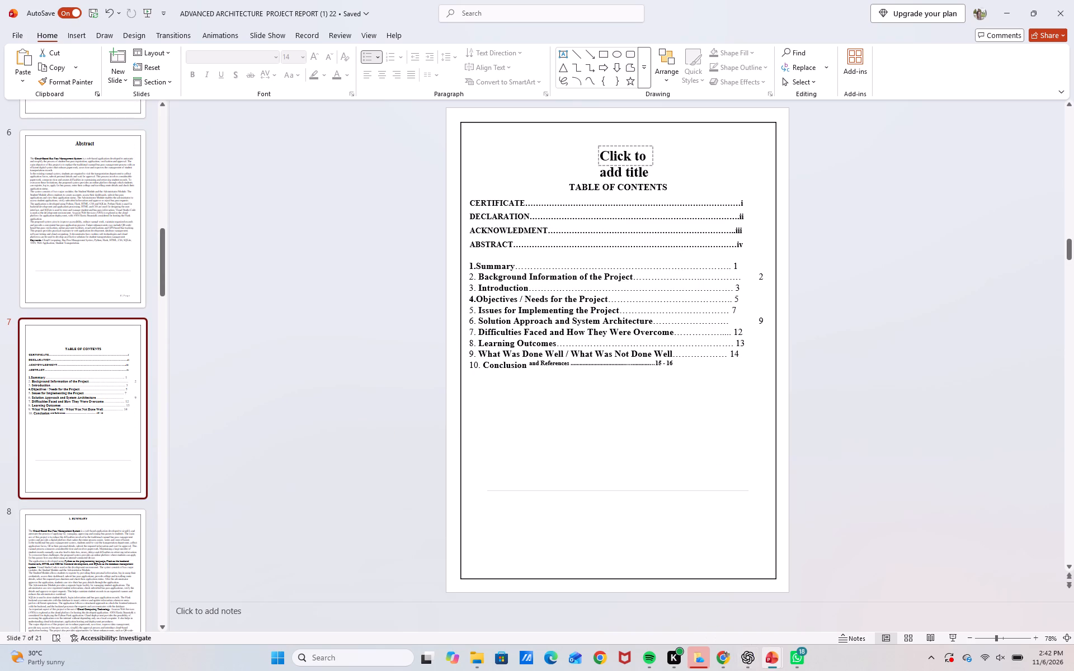
{"action": "scroll", "coordinate": [72, 599], "scroll_direction": "down", "scroll_amount": 2}
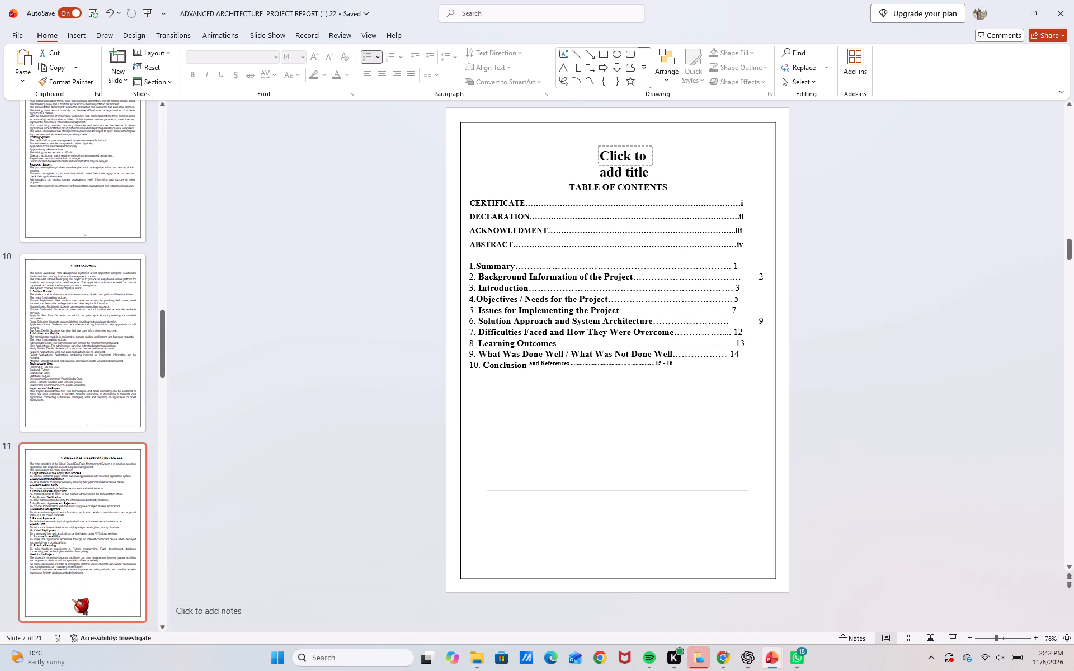
{"action": "scroll", "coordinate": [67, 551], "scroll_direction": "down", "scroll_amount": 1}
{"action": "left_click", "coordinate": [67, 551]}
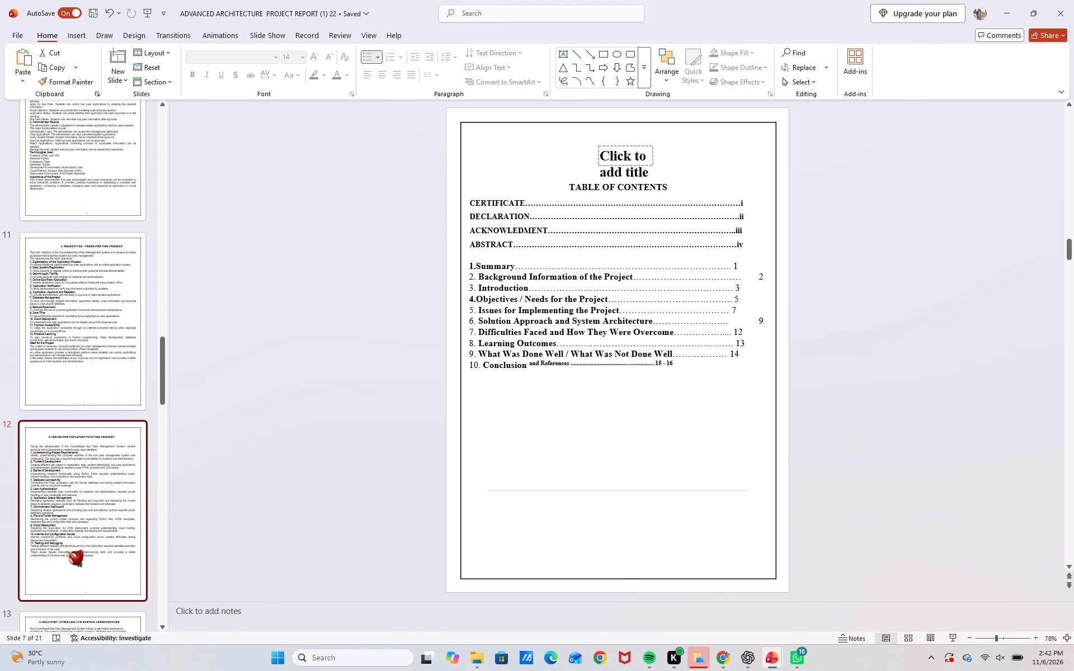
{"action": "scroll", "coordinate": [67, 551], "scroll_direction": "down", "scroll_amount": 1}
{"action": "left_click", "coordinate": [67, 551]}
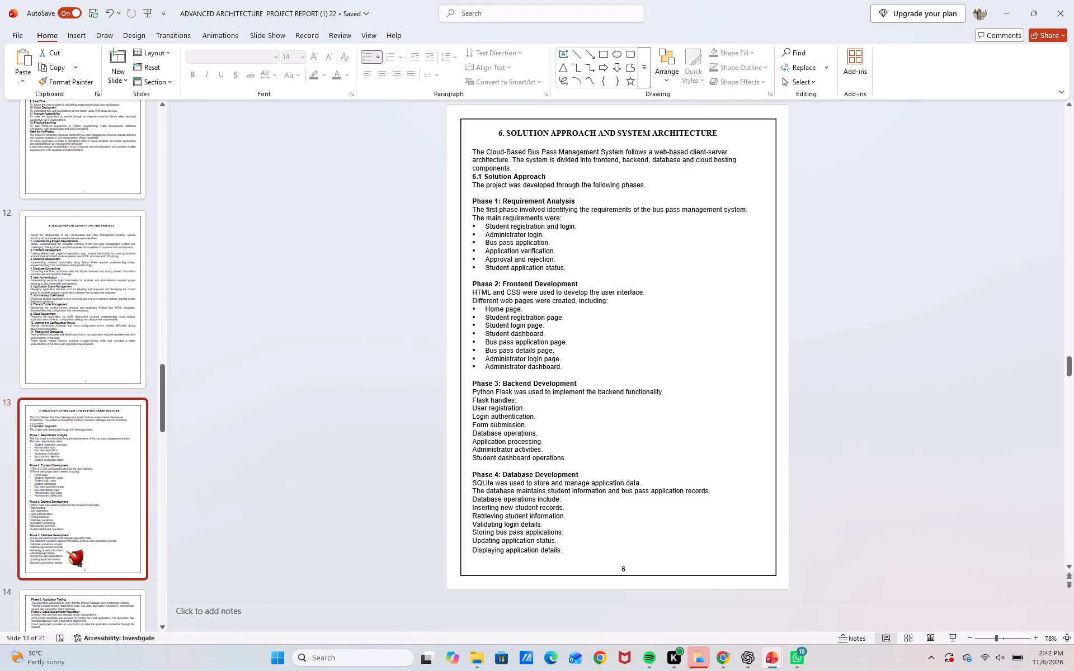
{"action": "scroll", "coordinate": [67, 551], "scroll_direction": "down", "scroll_amount": 1}
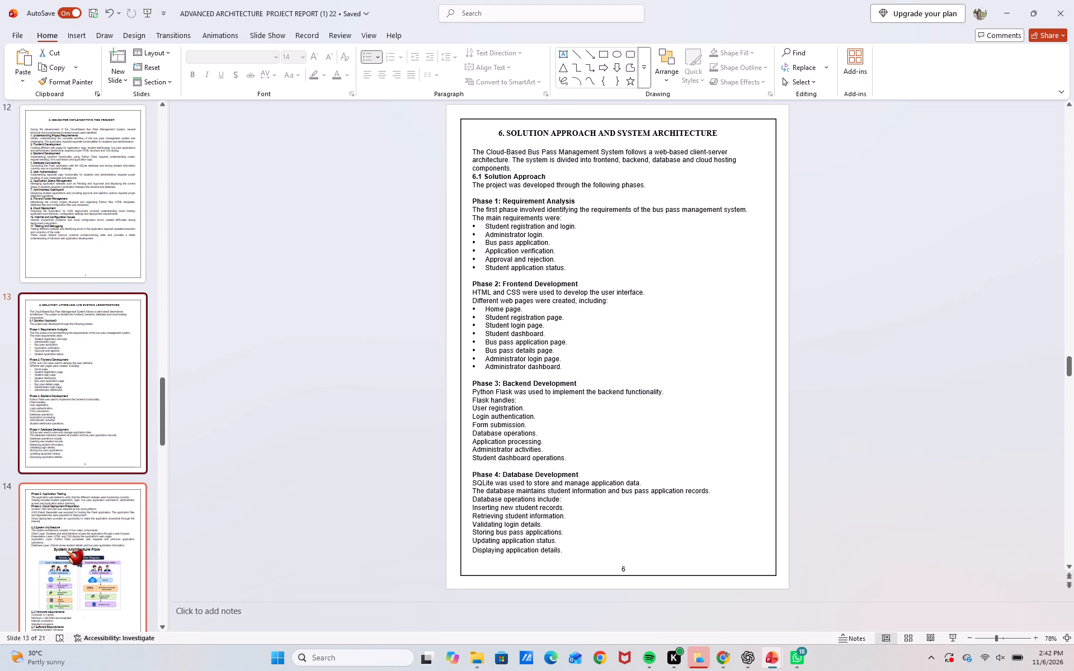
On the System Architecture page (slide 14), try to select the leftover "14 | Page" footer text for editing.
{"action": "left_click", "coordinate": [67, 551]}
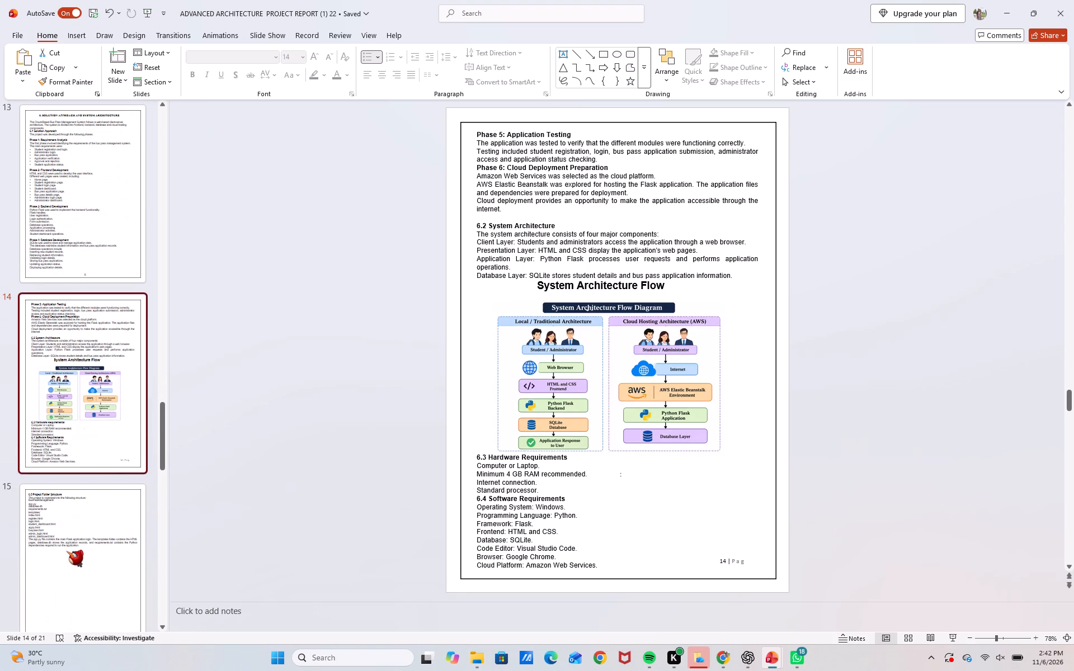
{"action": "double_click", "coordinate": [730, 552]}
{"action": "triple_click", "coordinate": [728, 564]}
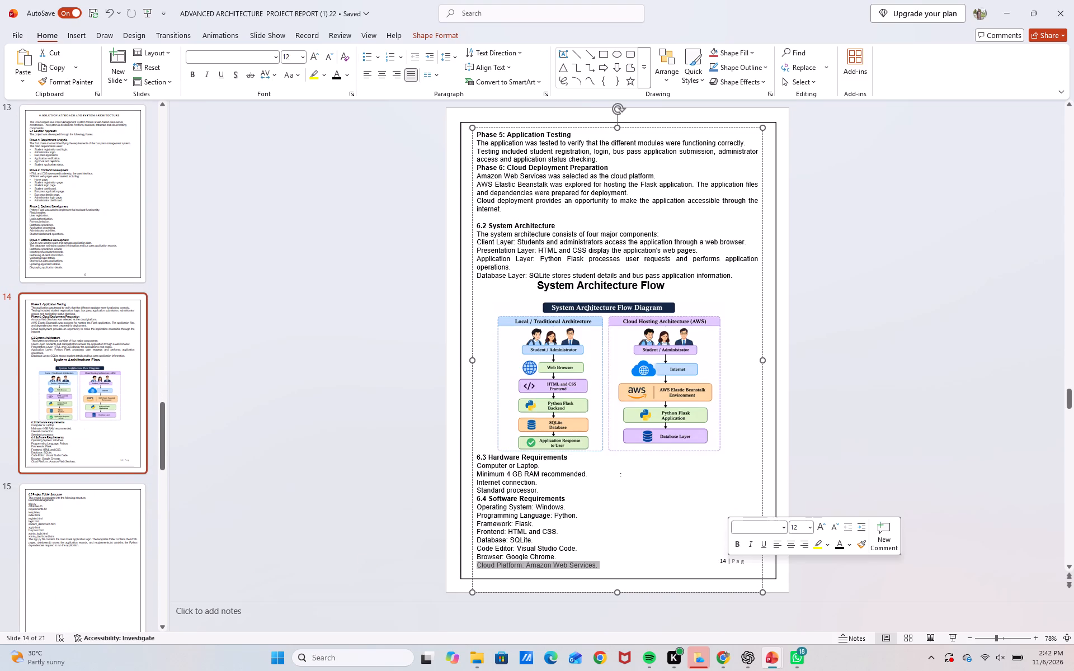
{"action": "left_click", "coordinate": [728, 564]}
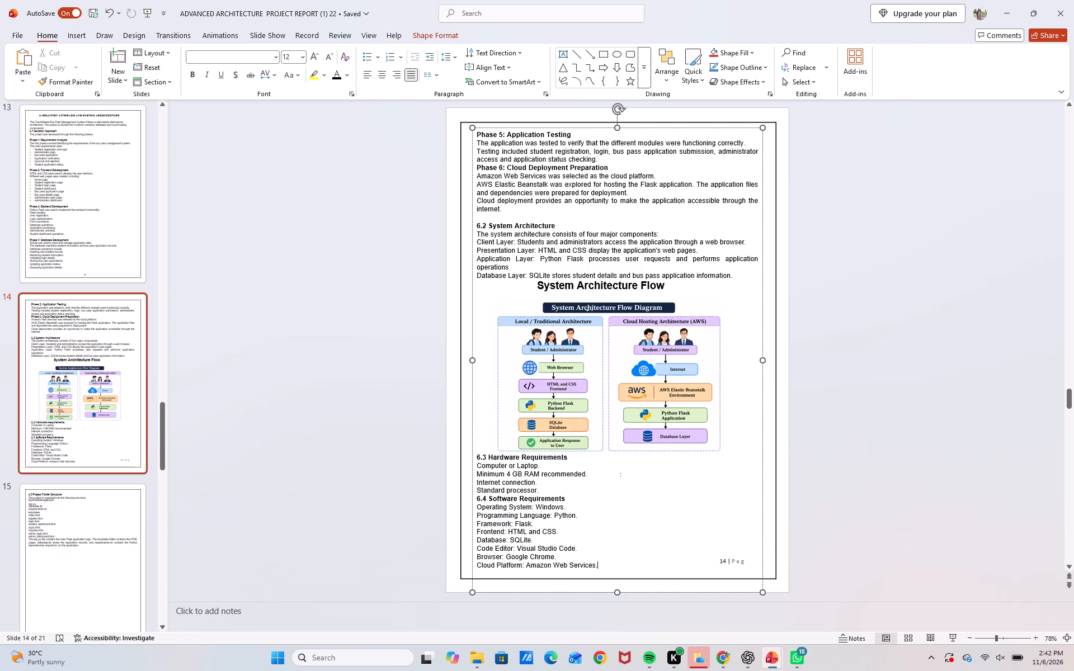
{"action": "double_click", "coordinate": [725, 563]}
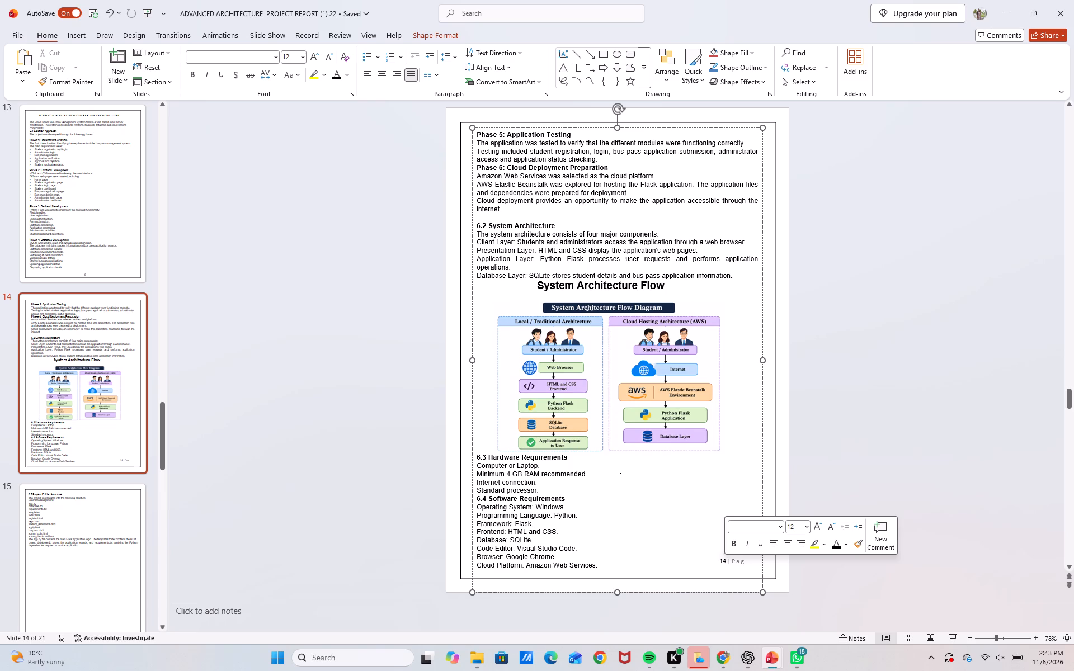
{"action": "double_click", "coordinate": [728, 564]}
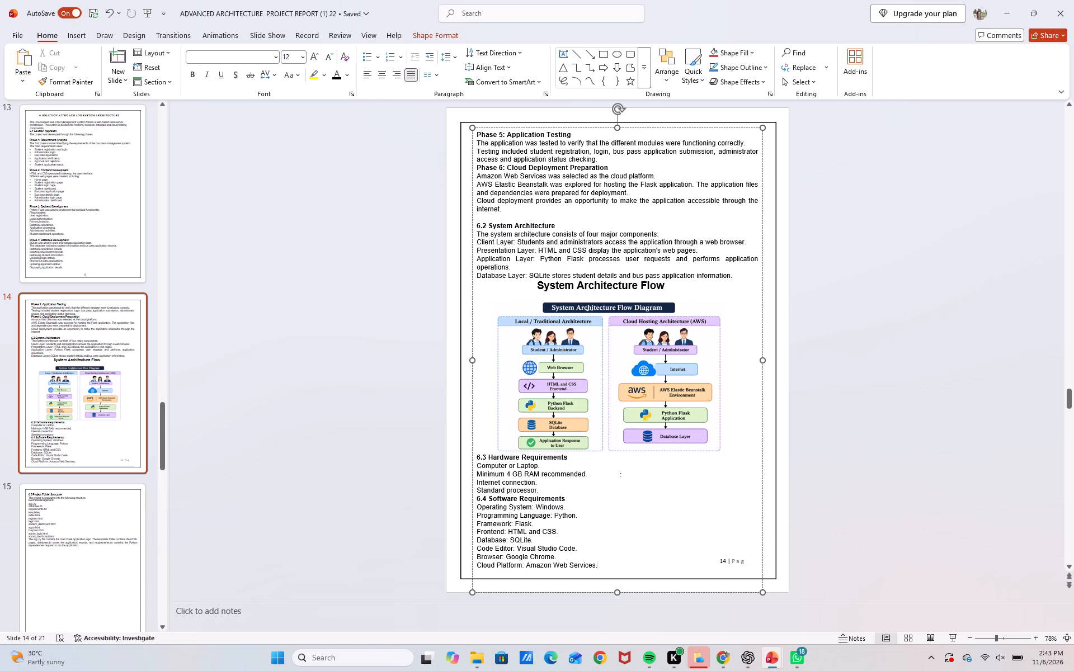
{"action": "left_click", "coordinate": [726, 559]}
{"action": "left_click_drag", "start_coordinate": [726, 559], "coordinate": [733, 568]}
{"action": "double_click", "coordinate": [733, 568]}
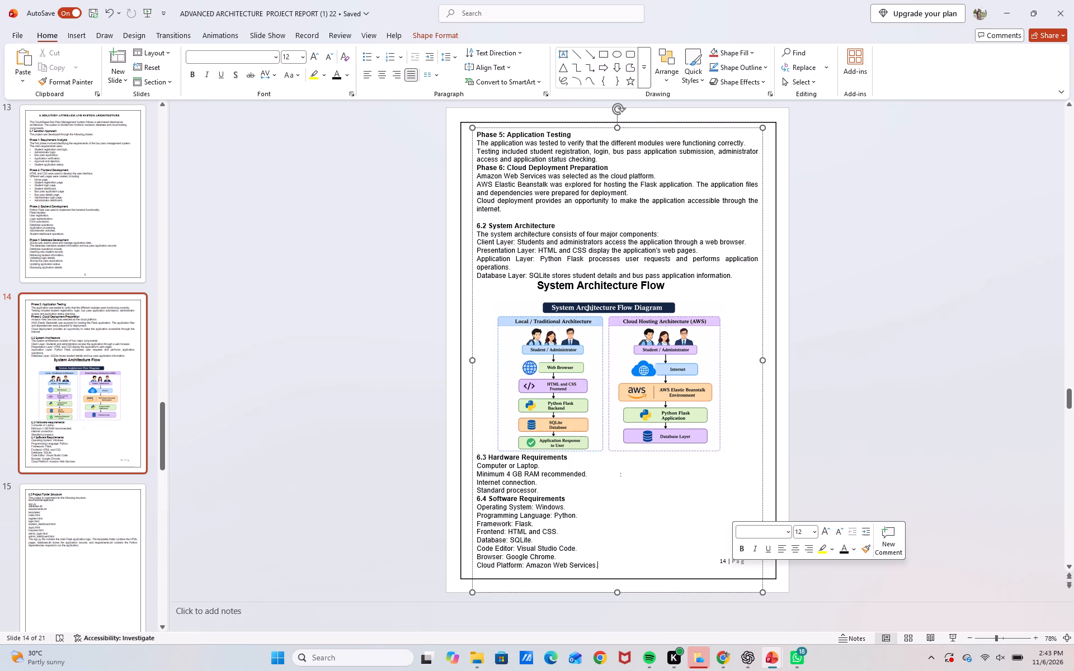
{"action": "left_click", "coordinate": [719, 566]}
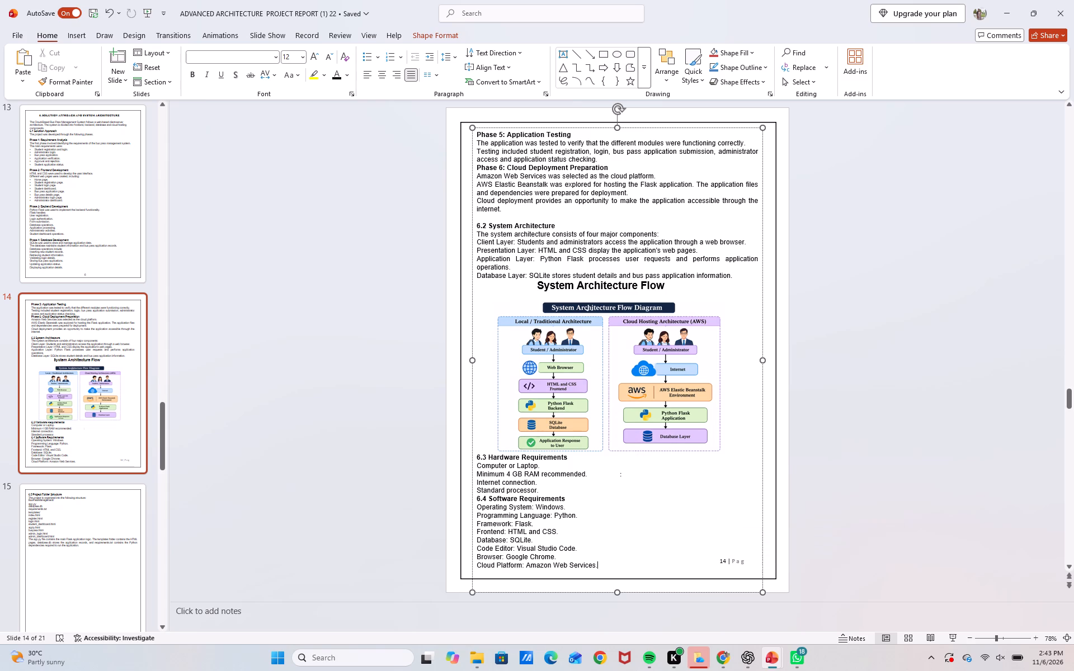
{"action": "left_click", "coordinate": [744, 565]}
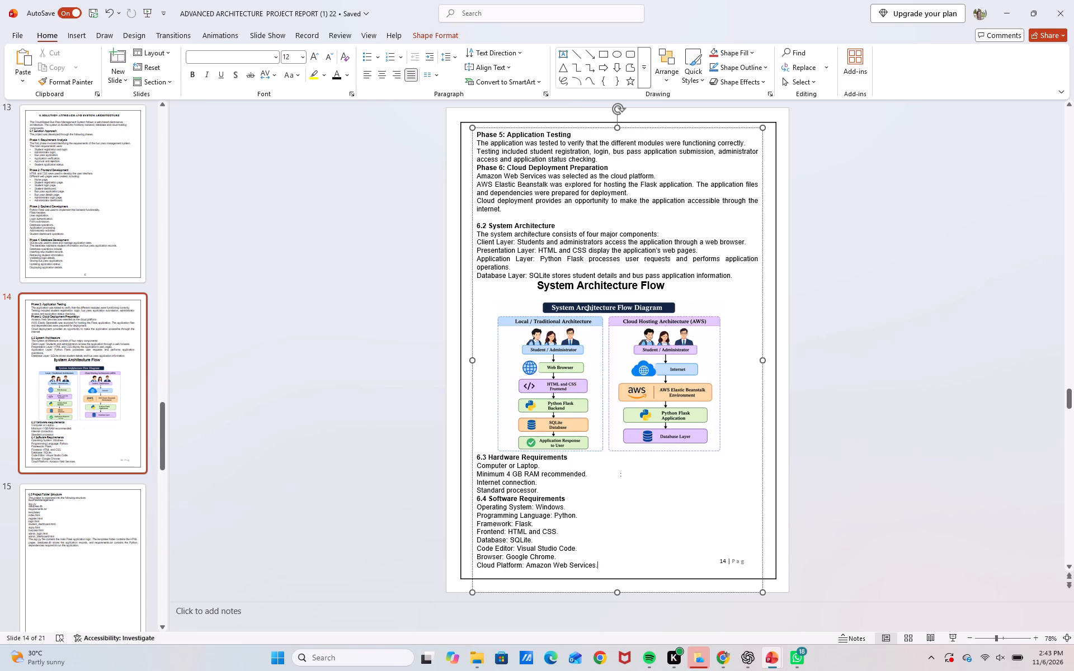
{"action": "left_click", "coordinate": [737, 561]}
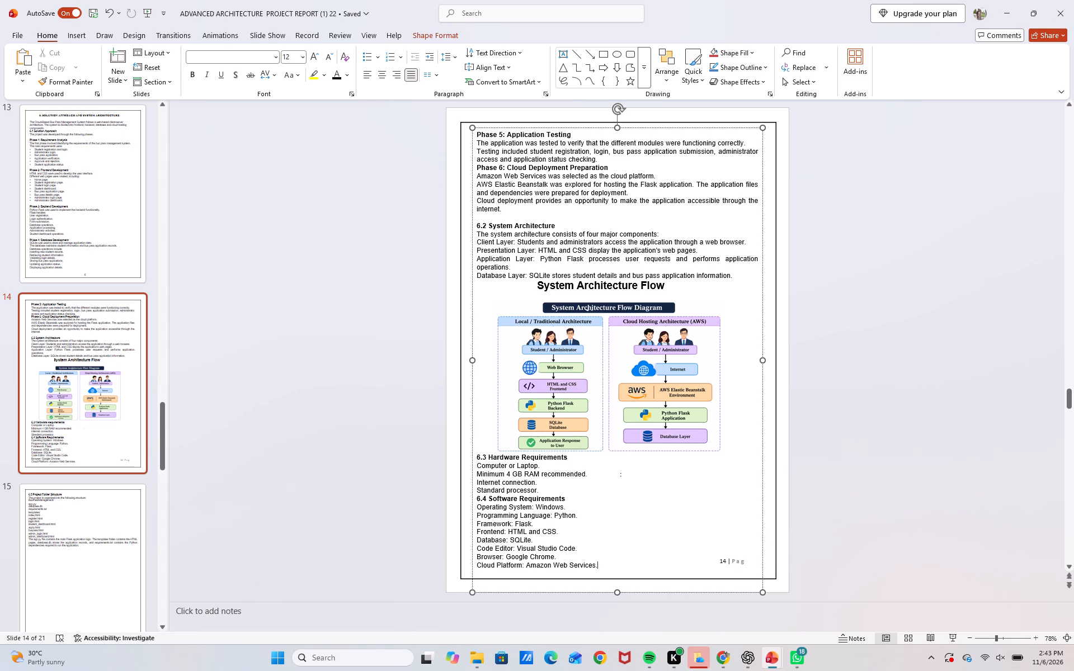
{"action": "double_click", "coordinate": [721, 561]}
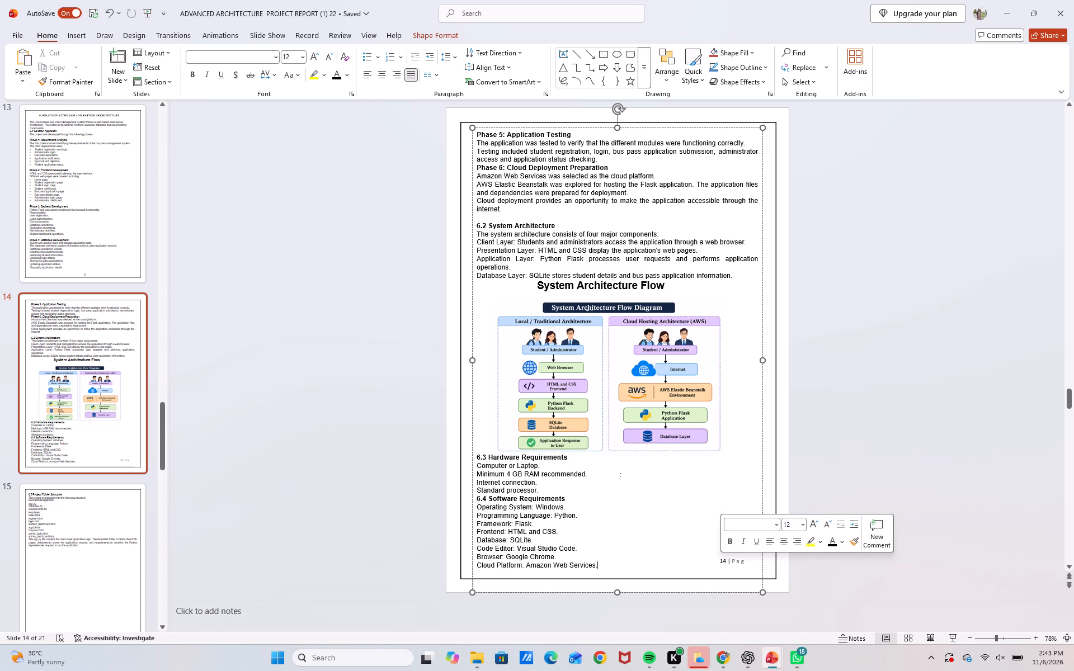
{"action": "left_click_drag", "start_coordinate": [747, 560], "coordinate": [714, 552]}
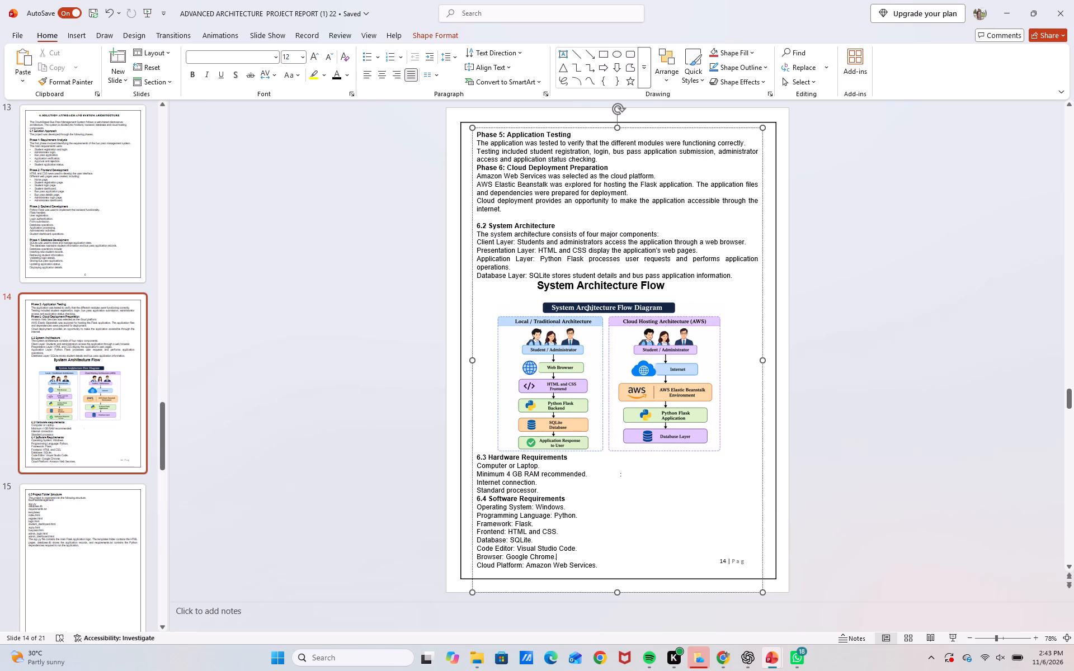
Draw a small text box just below the architecture flow diagram on slide 14 and rotate it roughly upright.
{"action": "left_click", "coordinate": [80, 38]}
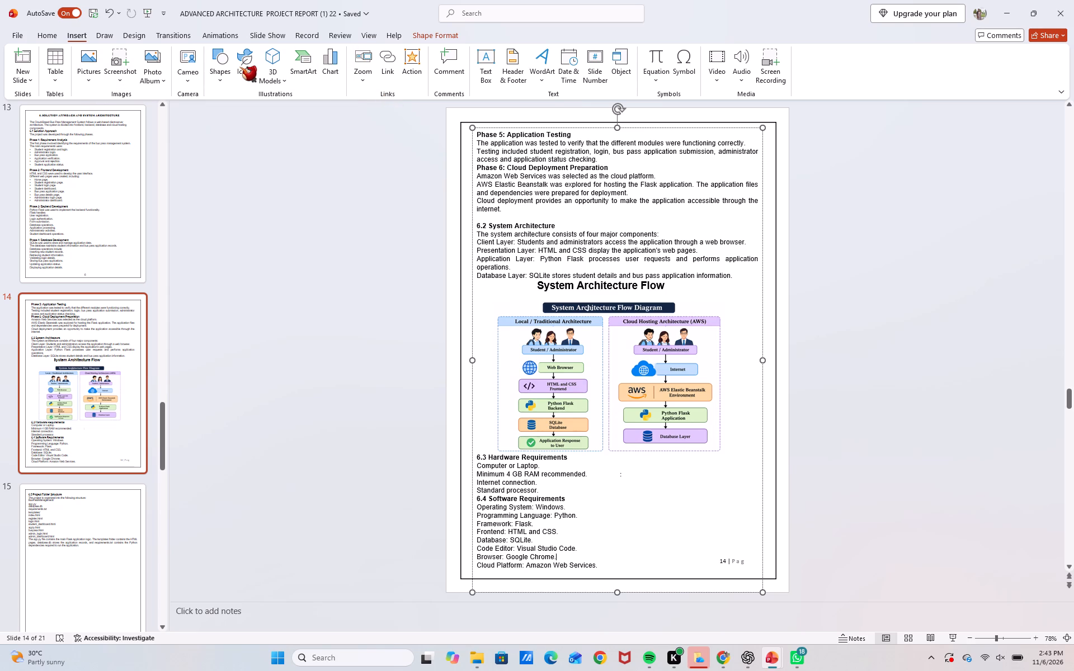
{"action": "left_click", "coordinate": [497, 76]}
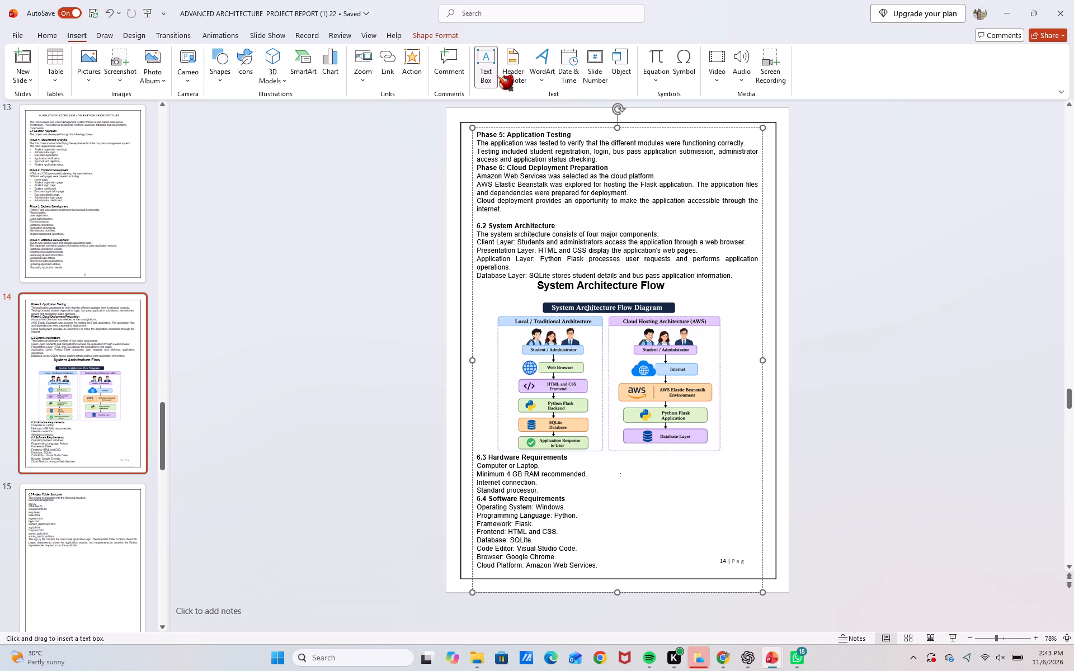
{"action": "left_click", "coordinate": [491, 73]}
{"action": "left_click_drag", "start_coordinate": [637, 366], "coordinate": [637, 368]}
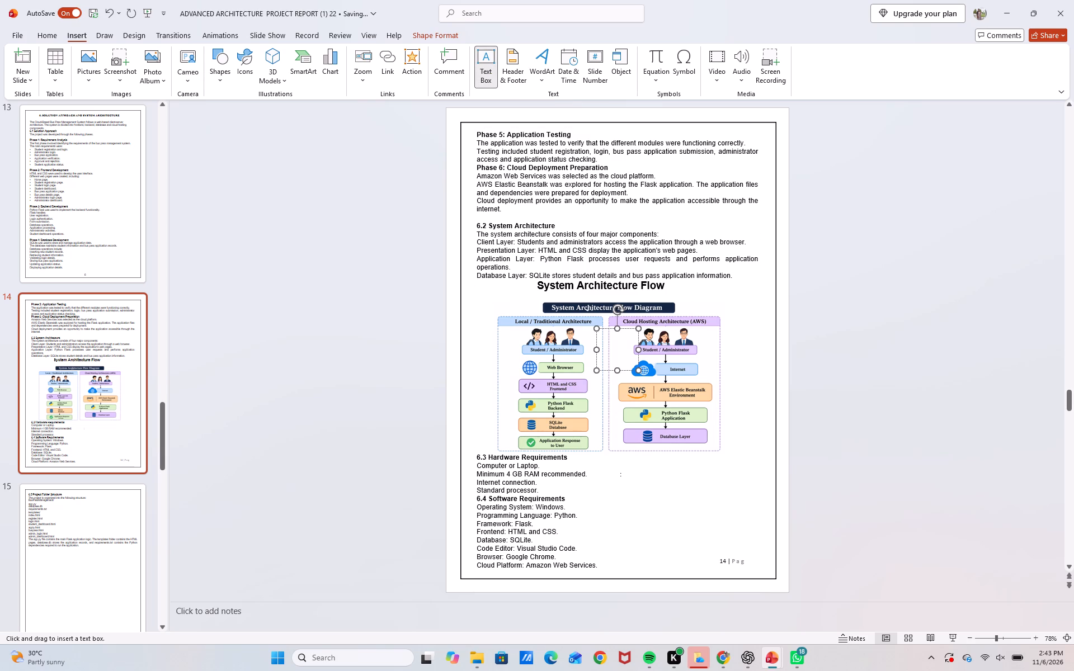
{"action": "left_click_drag", "start_coordinate": [637, 368], "coordinate": [646, 467]}
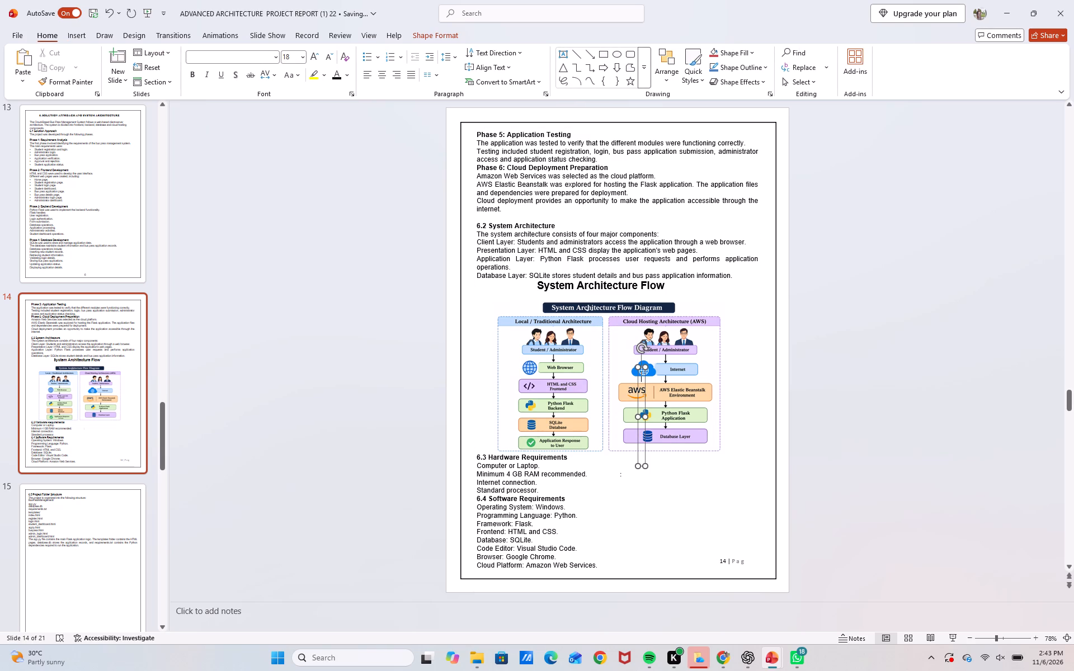
{"action": "left_click_drag", "start_coordinate": [639, 366], "coordinate": [614, 491]}
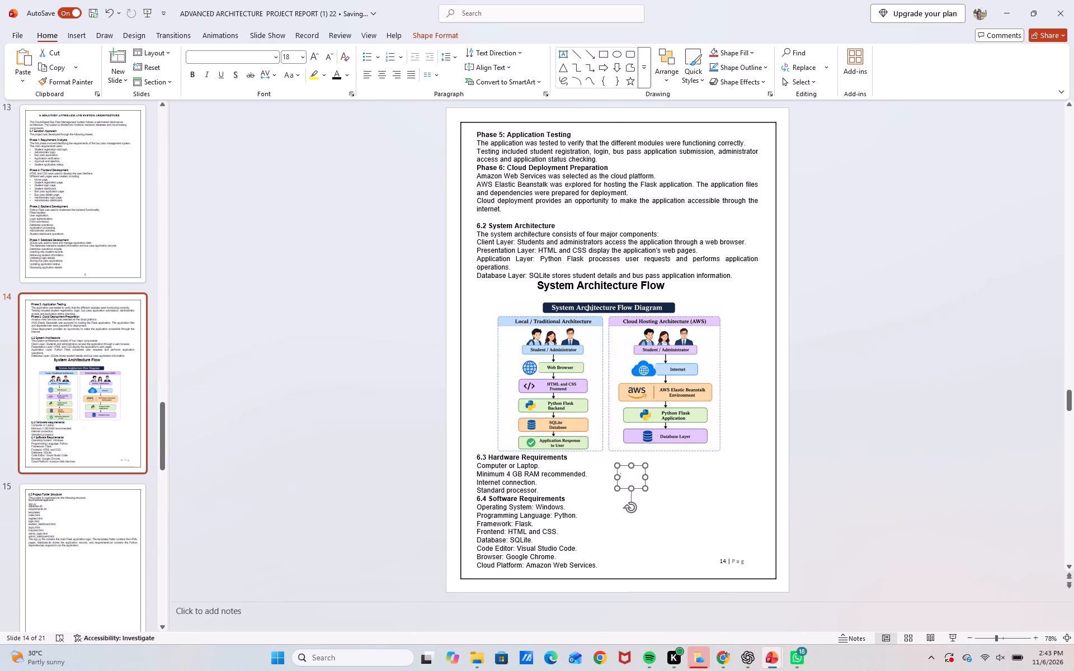
{"action": "left_click_drag", "start_coordinate": [634, 508], "coordinate": [629, 469]}
{"action": "left_click", "coordinate": [633, 479]}
Move the empty text box down beside the end of the Software Requirements list and enter the page number 7.
{"action": "left_click_drag", "start_coordinate": [638, 484], "coordinate": [634, 547]}
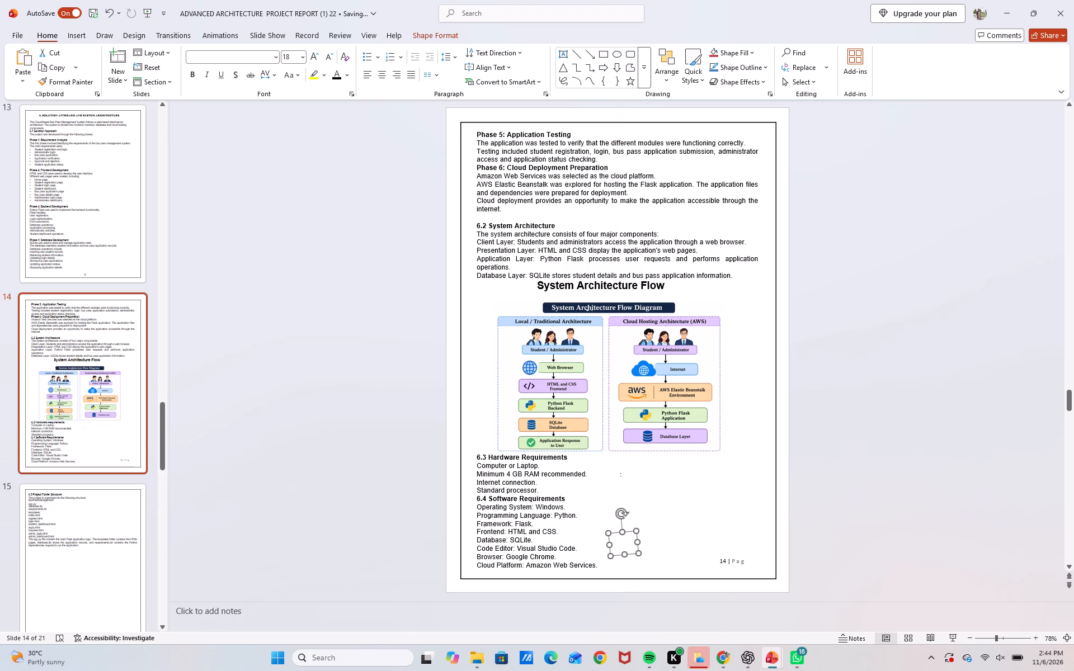
{"action": "left_click_drag", "start_coordinate": [618, 535], "coordinate": [624, 545]}
{"action": "left_click", "coordinate": [624, 545]}
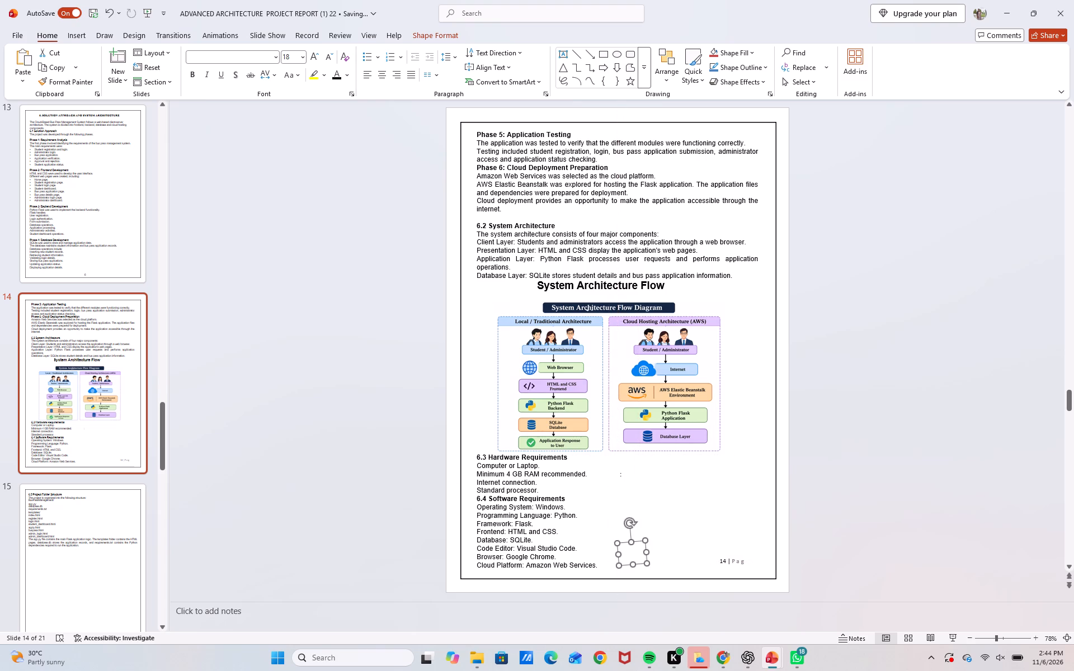
{"action": "left_click", "coordinate": [636, 554]}
{"action": "triple_click", "coordinate": [629, 551]}
{"action": "left_click", "coordinate": [629, 551]}
{"action": "key", "text": "7"}
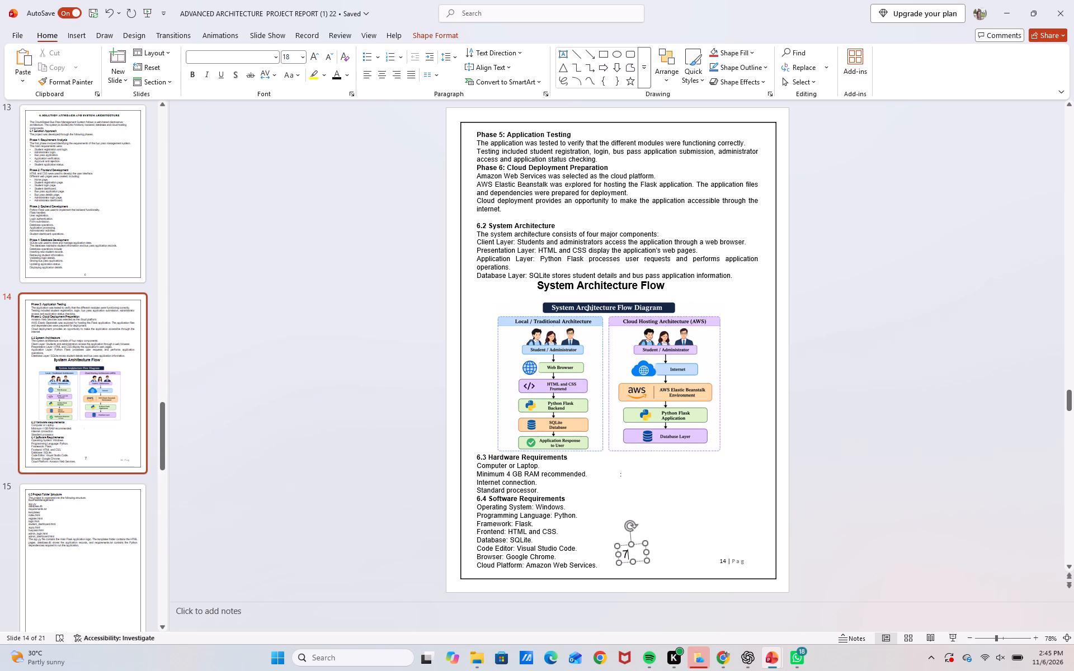
Set the font size of the new page number 7 to 12.
{"action": "left_click", "coordinate": [635, 554]}
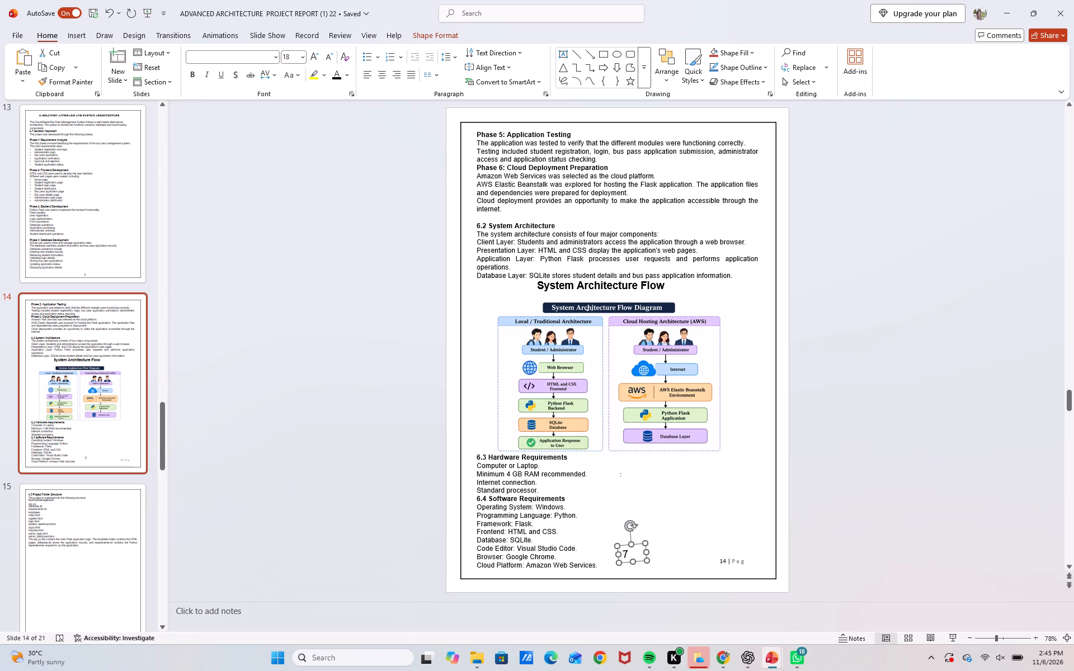
{"action": "left_click", "coordinate": [616, 545]}
{"action": "left_click_drag", "start_coordinate": [616, 545], "coordinate": [616, 521]}
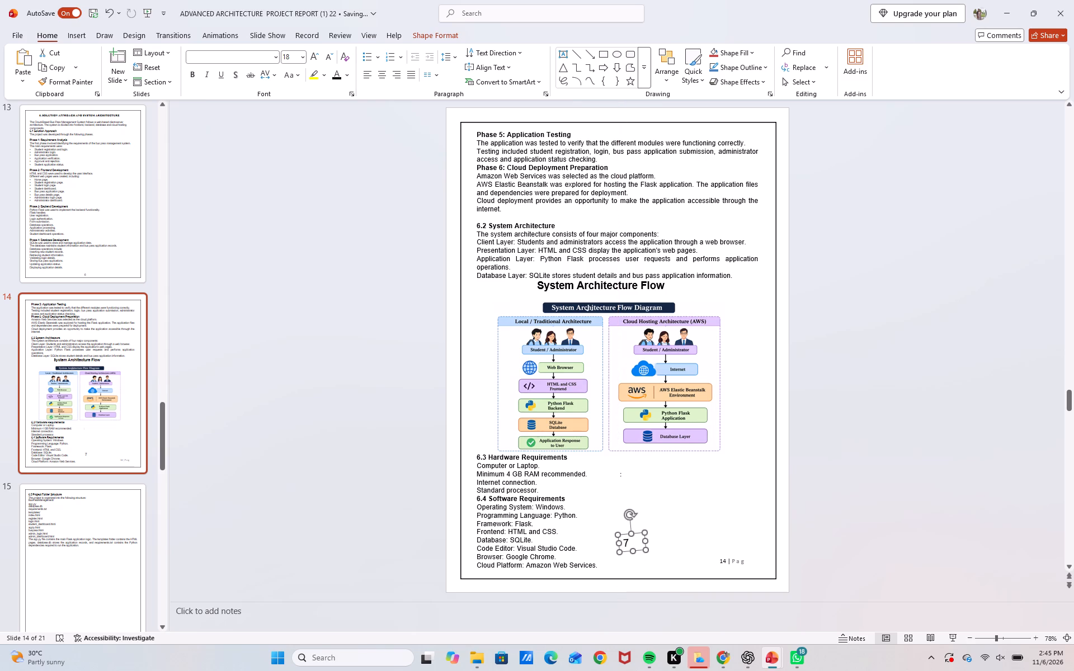
{"action": "double_click", "coordinate": [631, 541]}
{"action": "left_click_drag", "start_coordinate": [626, 541], "coordinate": [620, 541]}
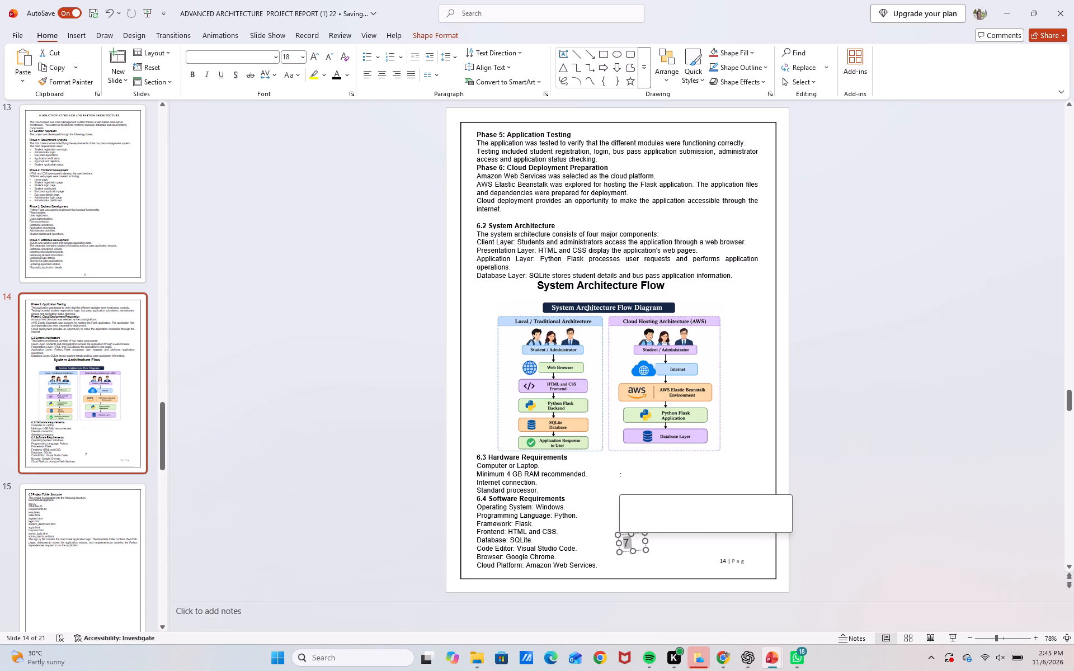
{"action": "left_click", "coordinate": [703, 504]}
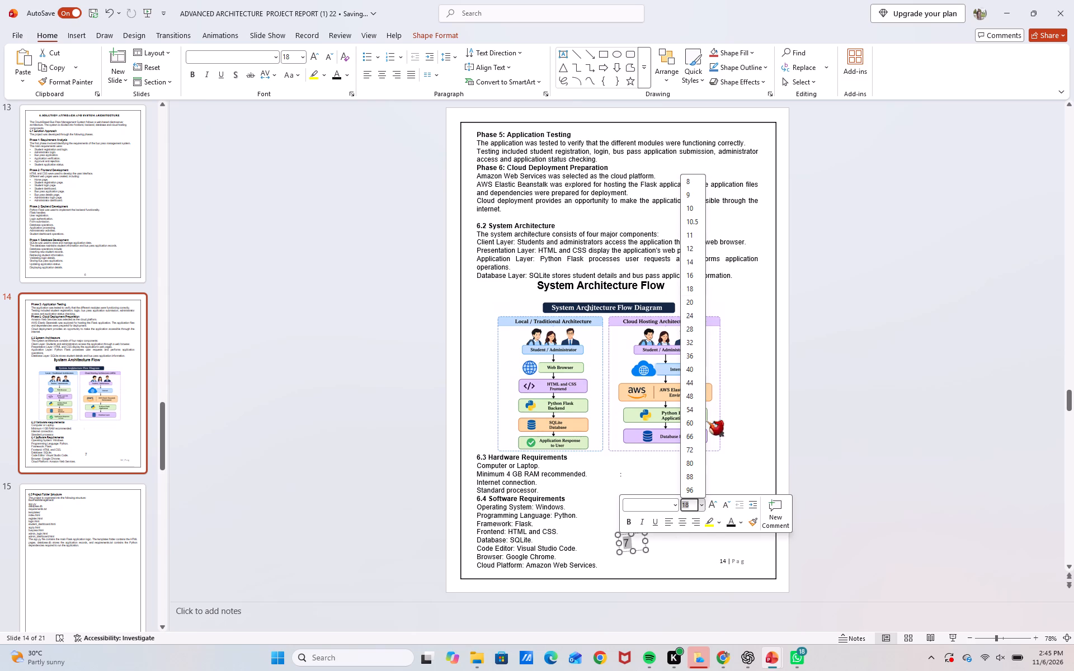
{"action": "left_click", "coordinate": [691, 251]}
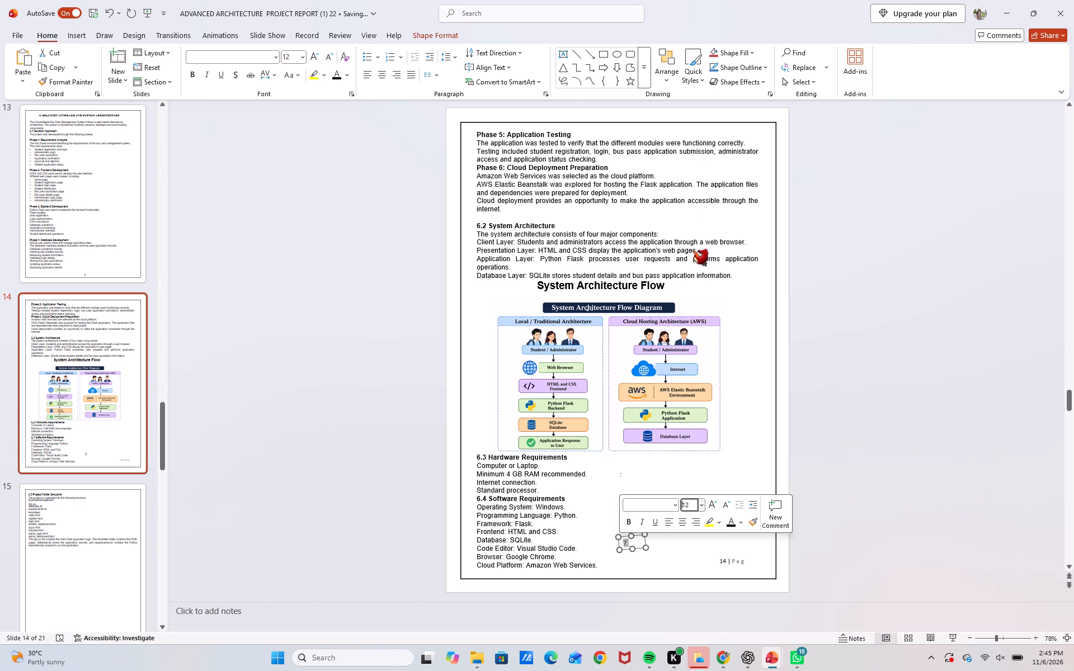
{"action": "left_click", "coordinate": [636, 479]}
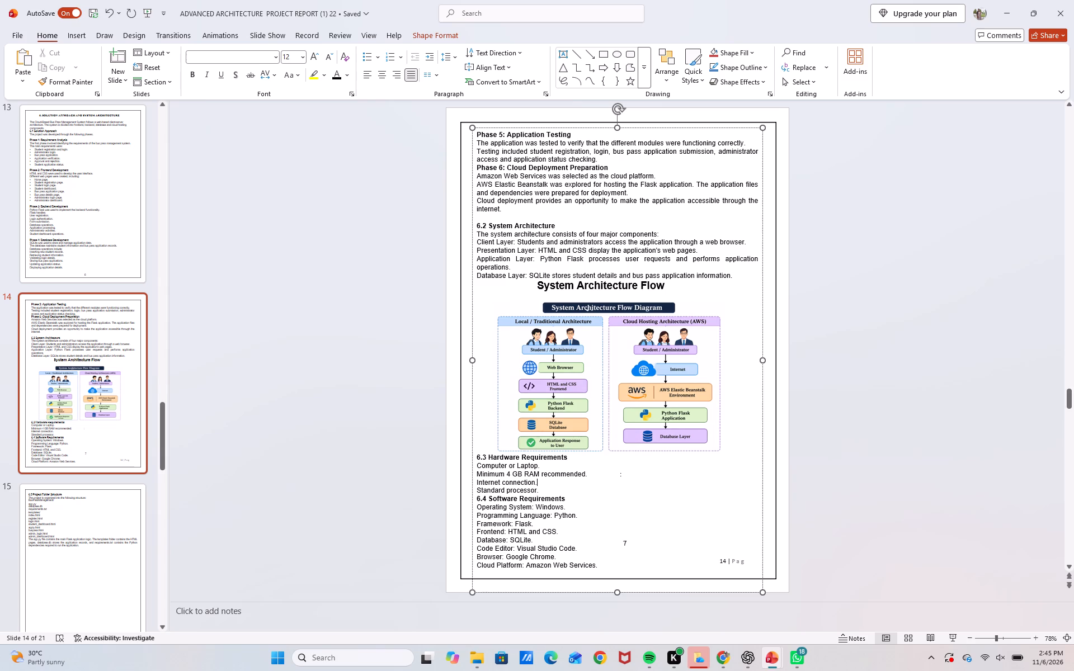
Move the page number 7 to the bottom centre of the System Architecture page, just inside the border.
{"action": "left_click", "coordinate": [628, 540]}
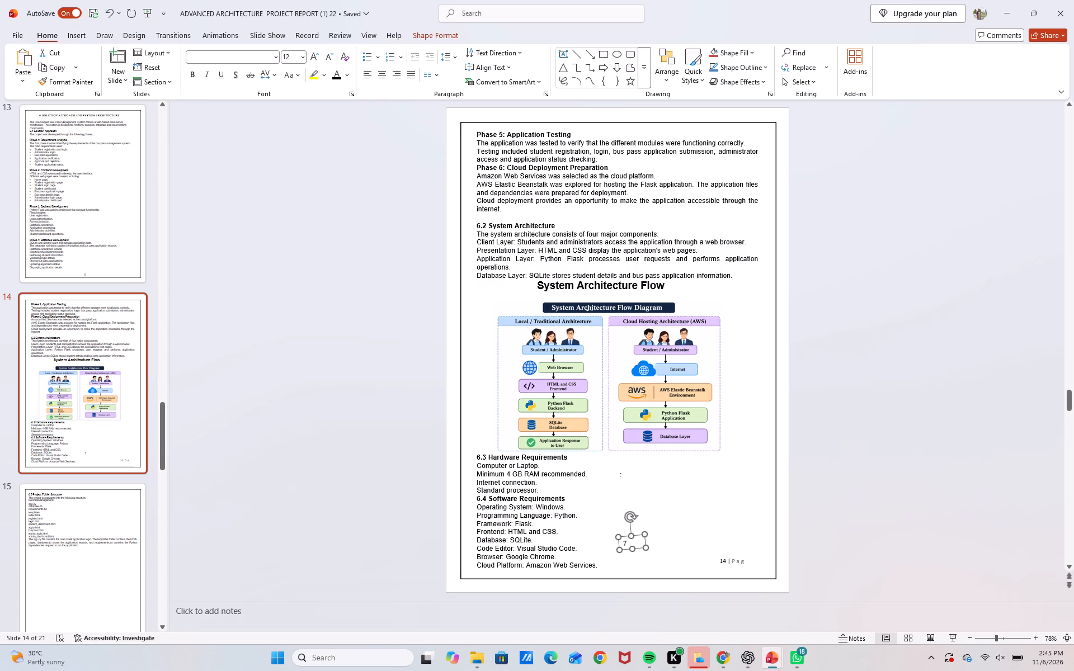
{"action": "left_click_drag", "start_coordinate": [630, 542], "coordinate": [626, 564]}
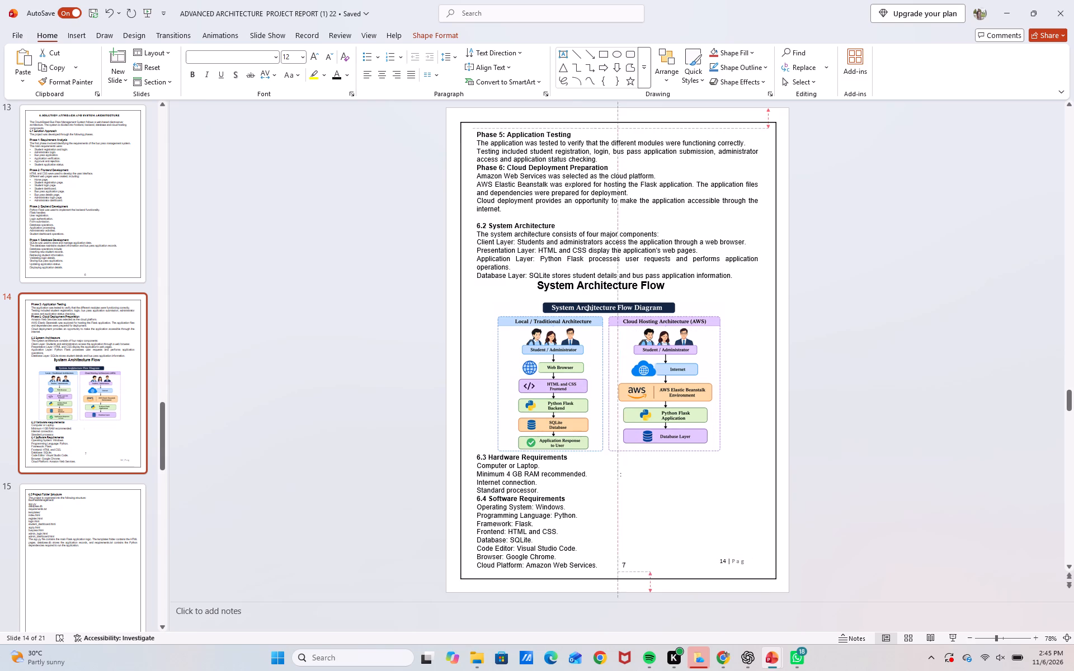
{"action": "left_click_drag", "start_coordinate": [626, 564], "coordinate": [623, 569]}
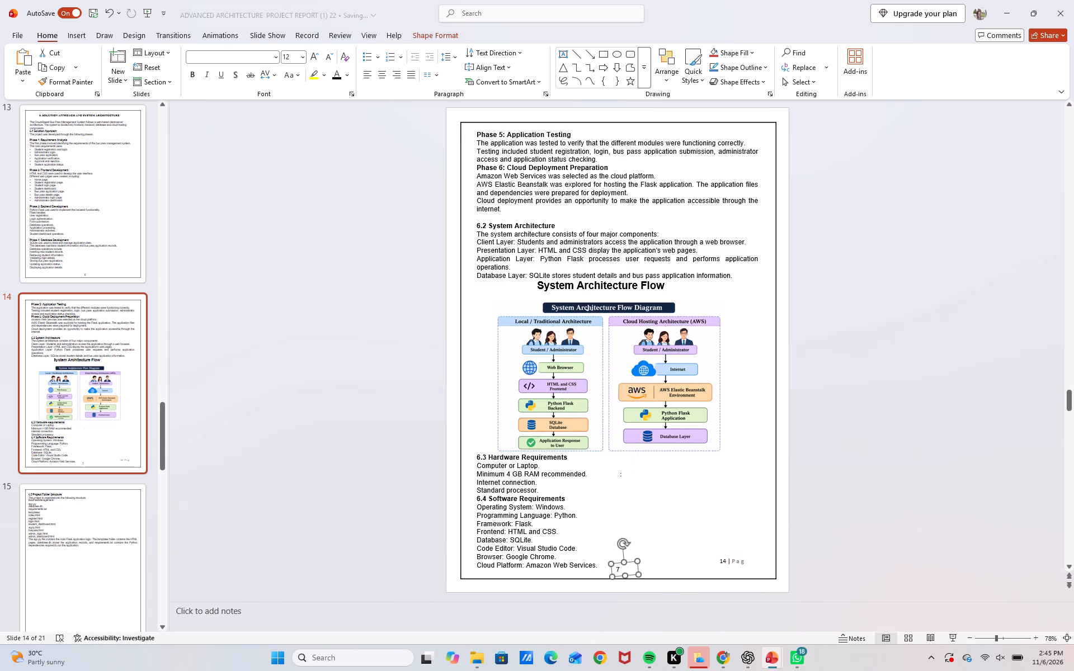
{"action": "left_click", "coordinate": [625, 559]}
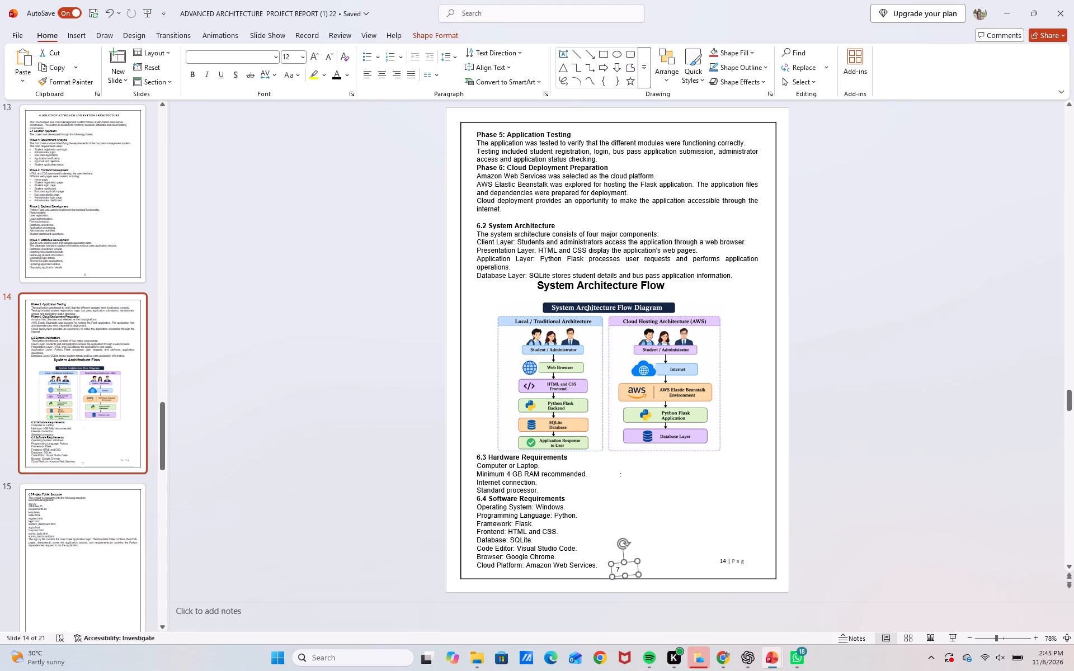
{"action": "left_click", "coordinate": [639, 563]}
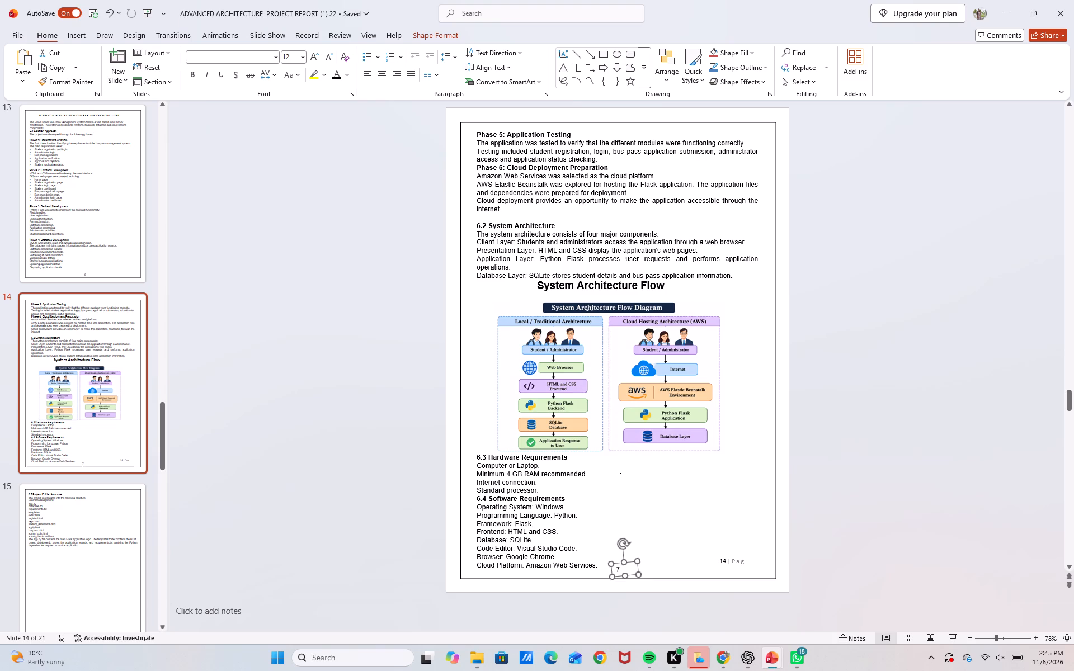
{"action": "left_click", "coordinate": [628, 560]}
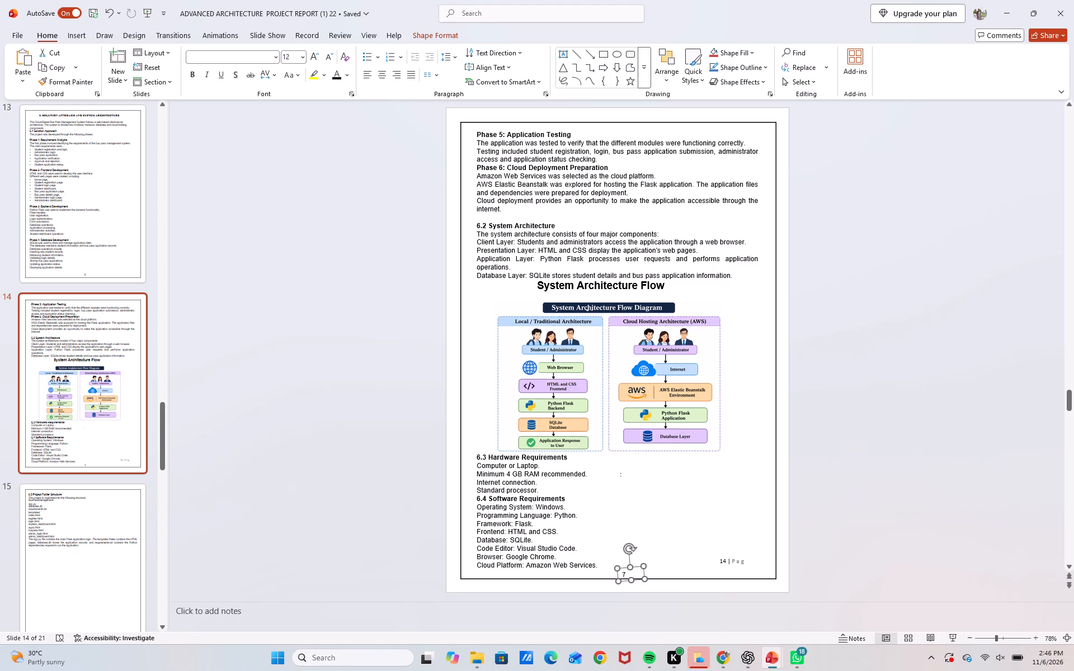
Nudge the page number 7 on slide 14 slightly upward so it sits just above the bottom border line.
{"action": "left_click", "coordinate": [643, 566]}
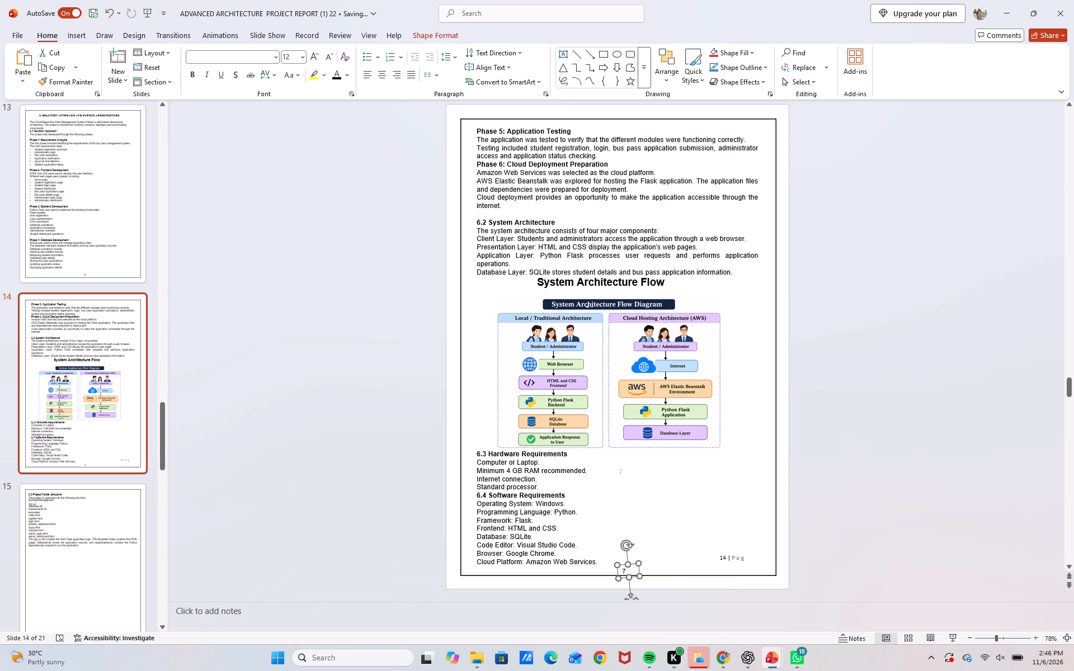
{"action": "left_click", "coordinate": [626, 548]}
{"action": "left_click", "coordinate": [638, 566]}
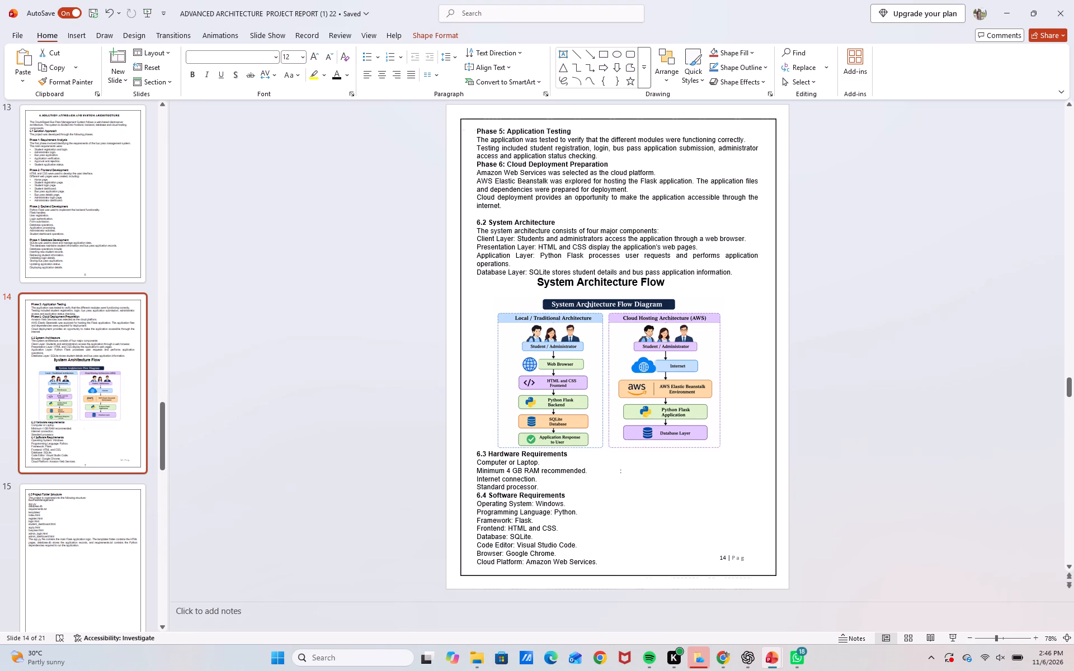
{"action": "left_click", "coordinate": [619, 568]}
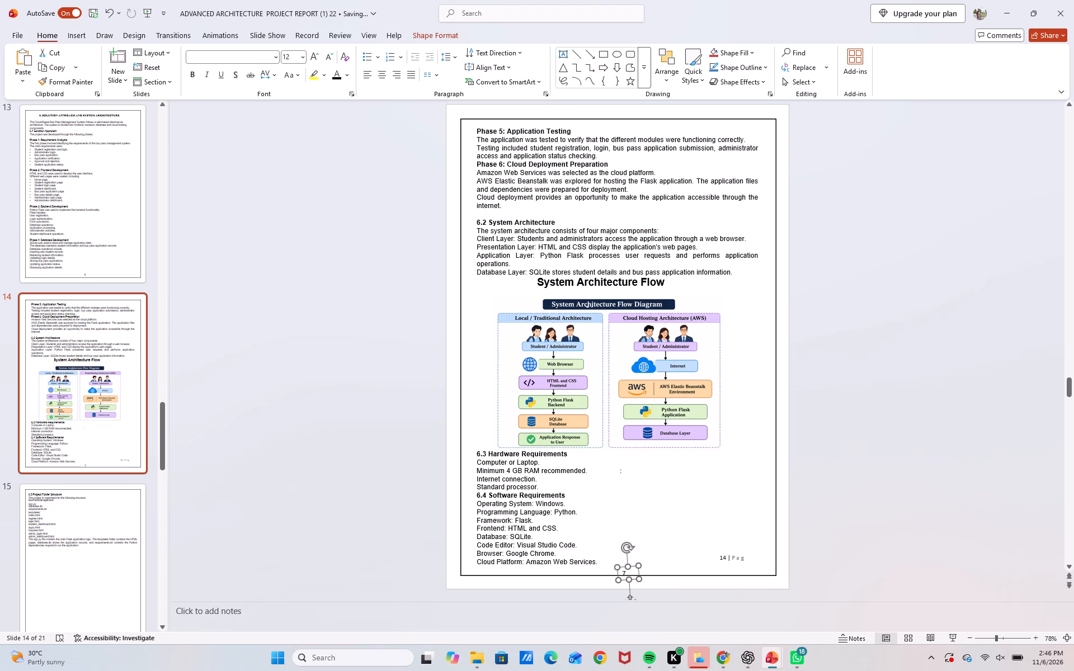
{"action": "left_click", "coordinate": [621, 566]}
{"action": "left_click_drag", "start_coordinate": [621, 566], "coordinate": [622, 560]}
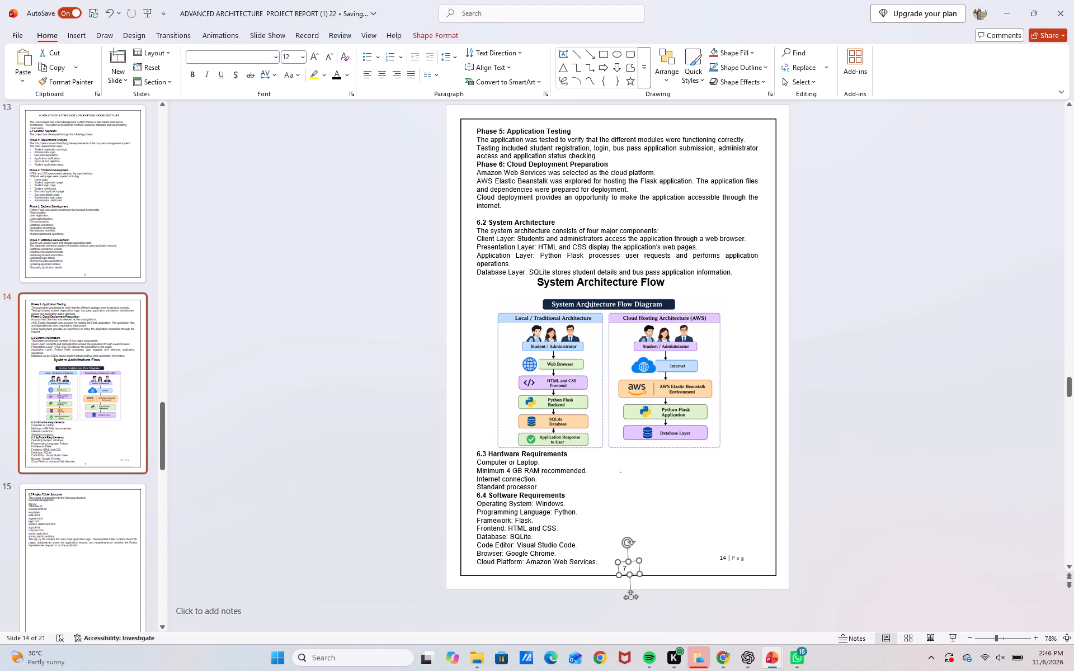
{"action": "left_click", "coordinate": [634, 560]}
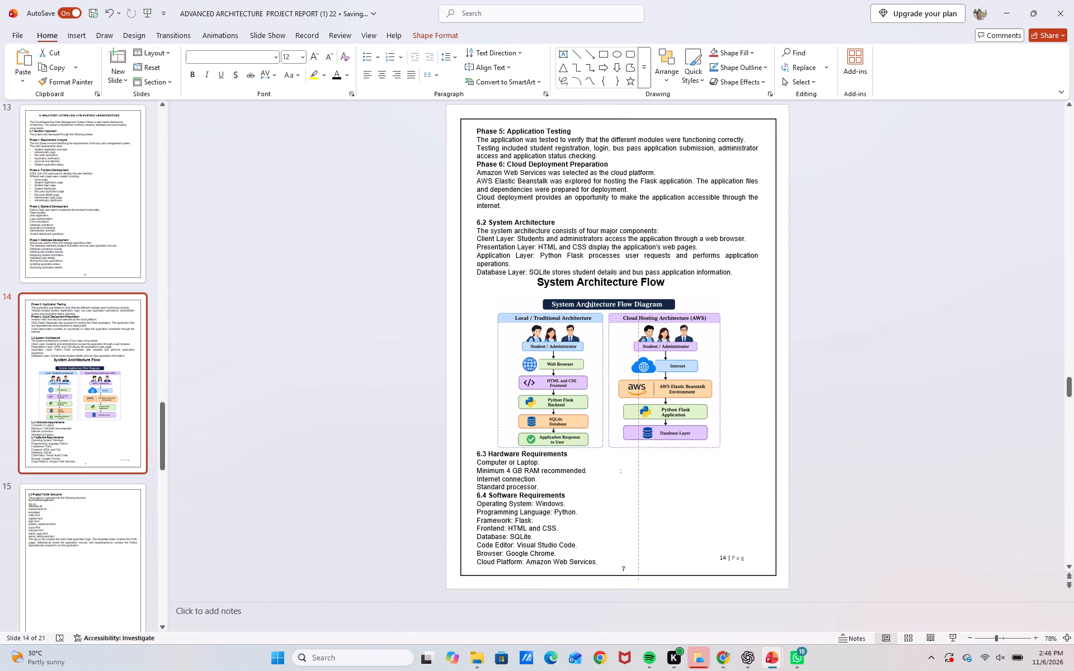
{"action": "left_click", "coordinate": [635, 560]}
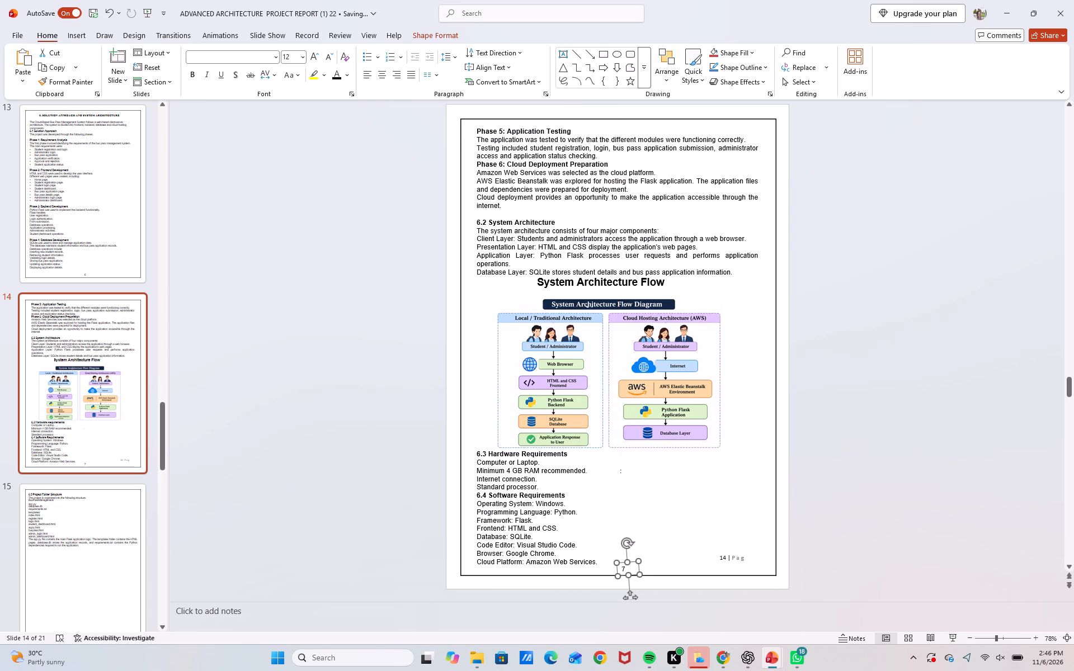
Rotate the page number 7 text box until it is exactly upright.
{"action": "left_click_drag", "start_coordinate": [626, 546], "coordinate": [626, 545]}
{"action": "left_click_drag", "start_coordinate": [626, 545], "coordinate": [638, 546]}
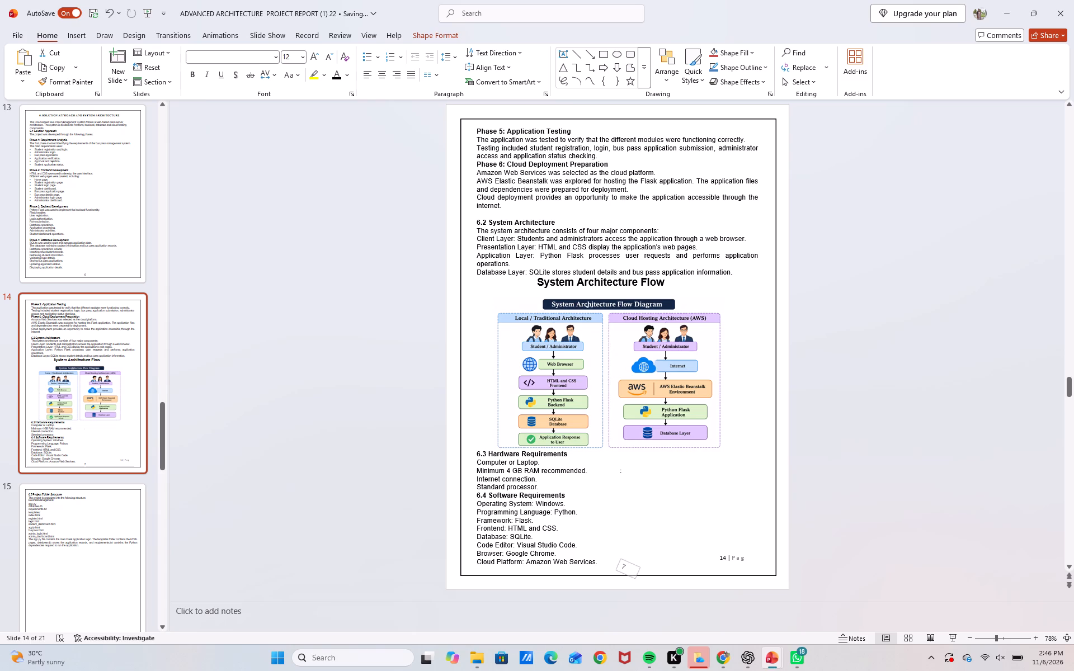
{"action": "left_click_drag", "start_coordinate": [638, 546], "coordinate": [628, 535]}
{"action": "left_click_drag", "start_coordinate": [628, 535], "coordinate": [628, 535]}
{"action": "left_click", "coordinate": [672, 639]}
Shift the straightened page number 7 slightly left to the page's centre and deselect it.
{"action": "left_click", "coordinate": [638, 569]}
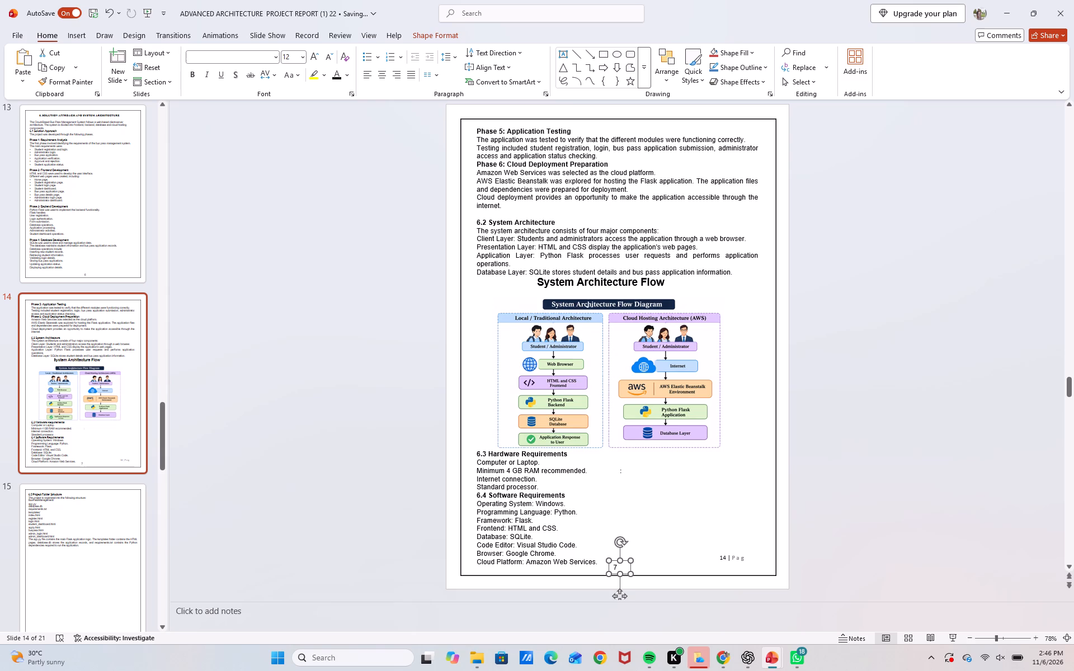
{"action": "left_click", "coordinate": [737, 552]}
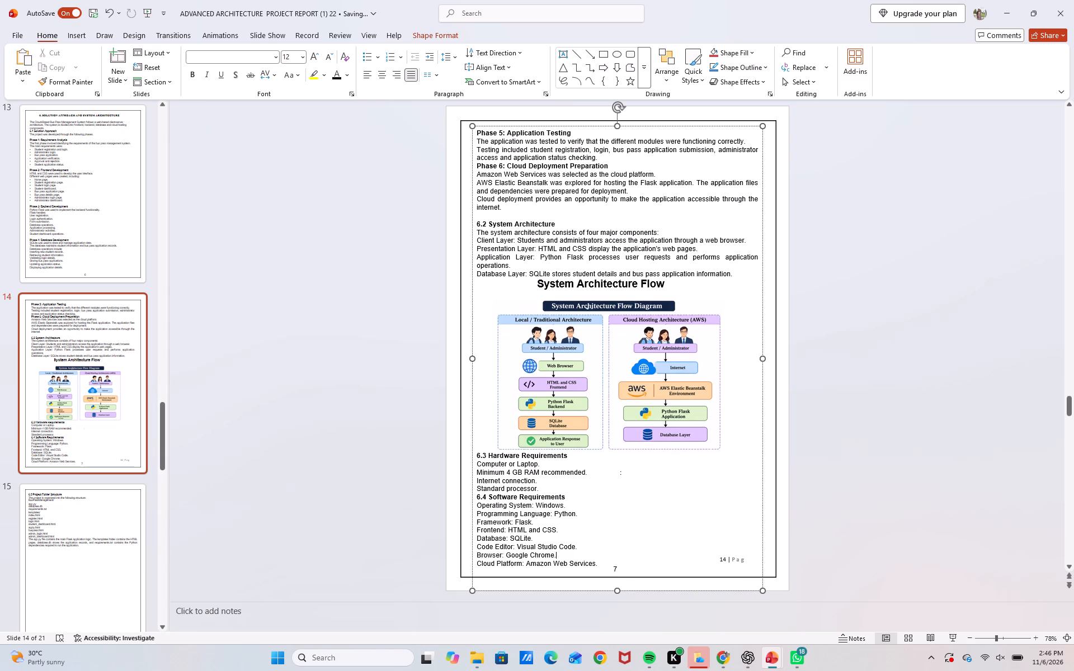
{"action": "left_click", "coordinate": [618, 566]}
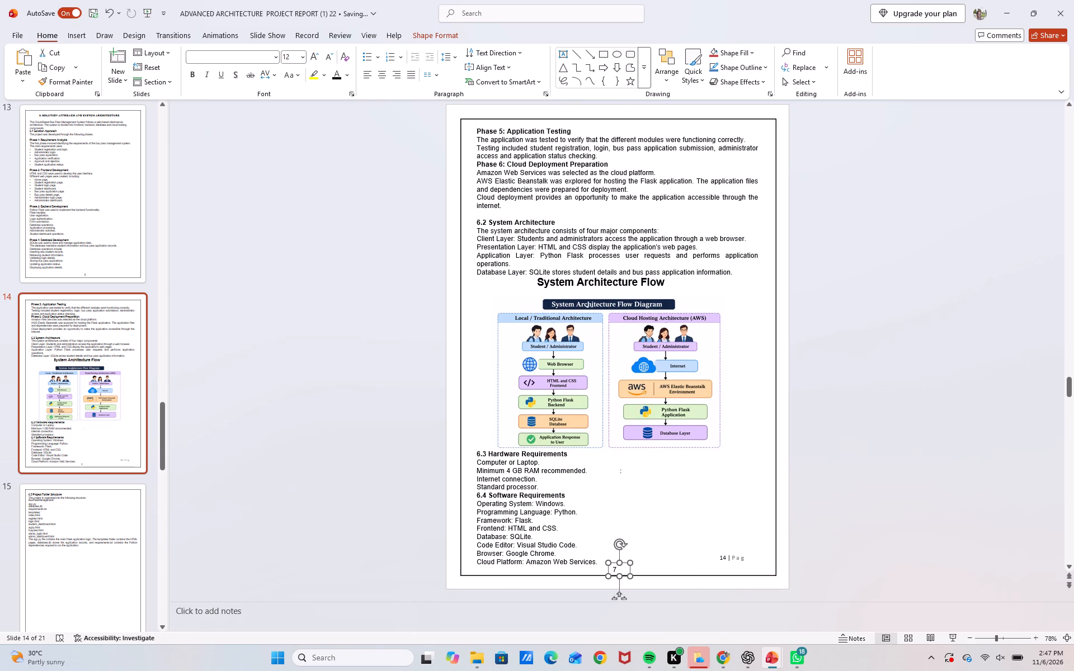
{"action": "left_click", "coordinate": [571, 579]}
{"action": "left_click", "coordinate": [343, 563]}
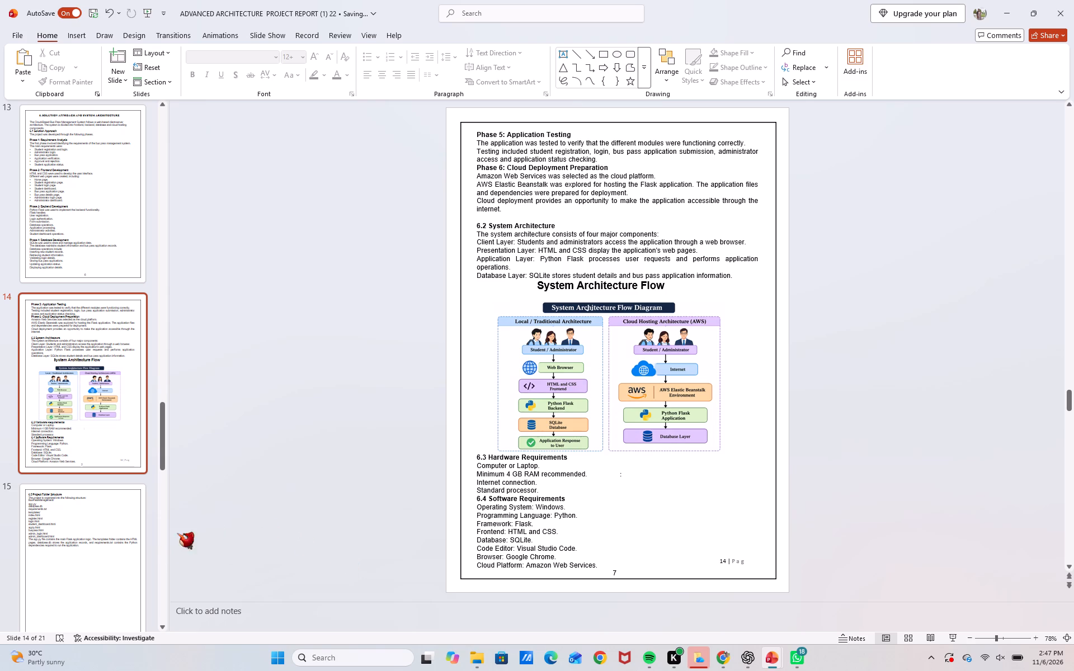
Delete the "15 | Page" footer text box from the Project Folder Structure page on slide 15.
{"action": "left_click", "coordinate": [119, 547]}
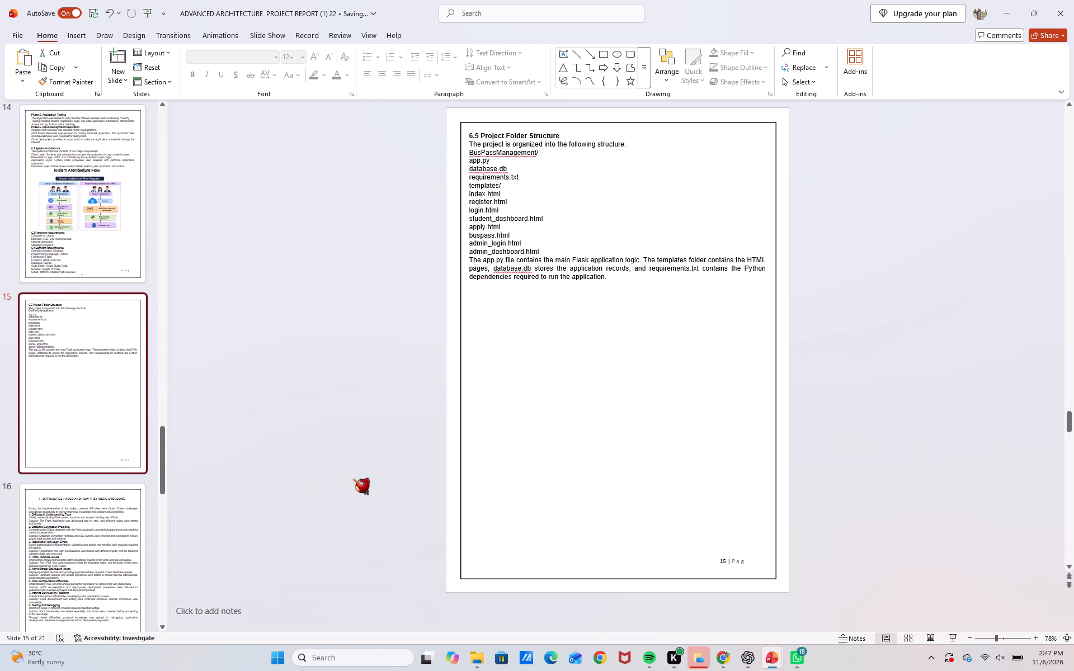
{"action": "double_click", "coordinate": [727, 559]}
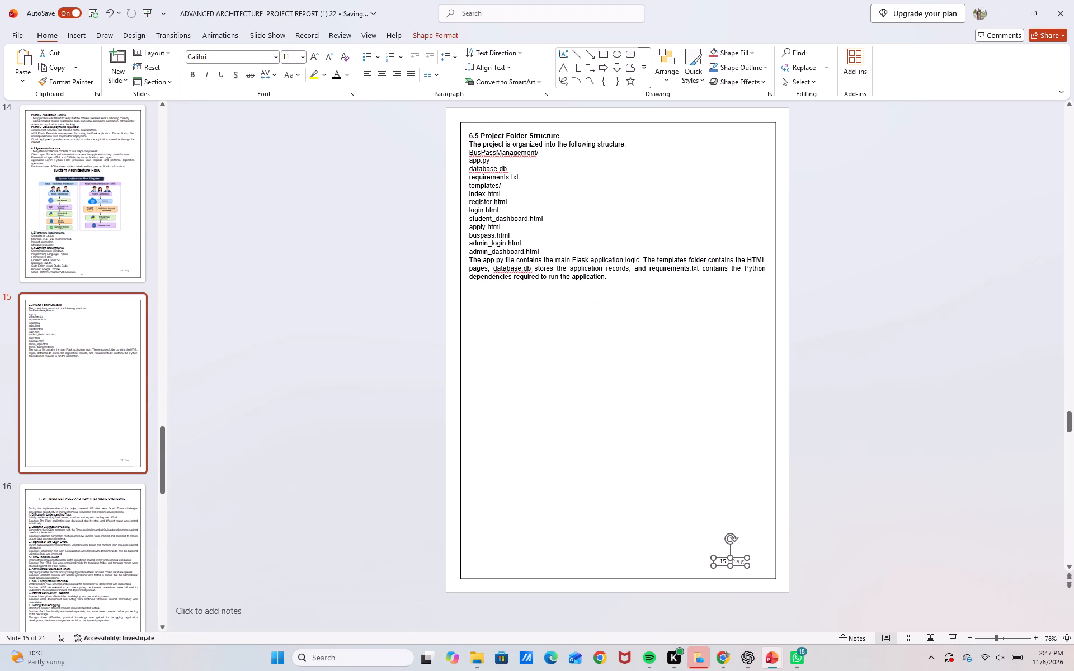
{"action": "key", "text": "BackSpace"}
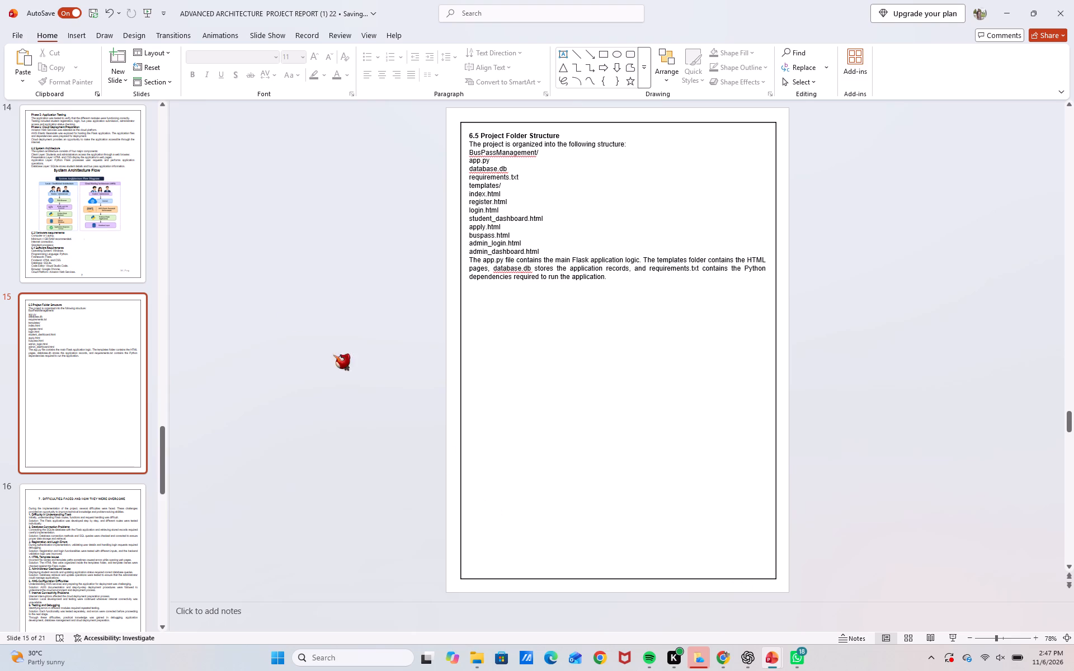
Insert a text box in the lower blank area of slide 15 and enter the page number 8.
{"action": "left_click", "coordinate": [80, 31]}
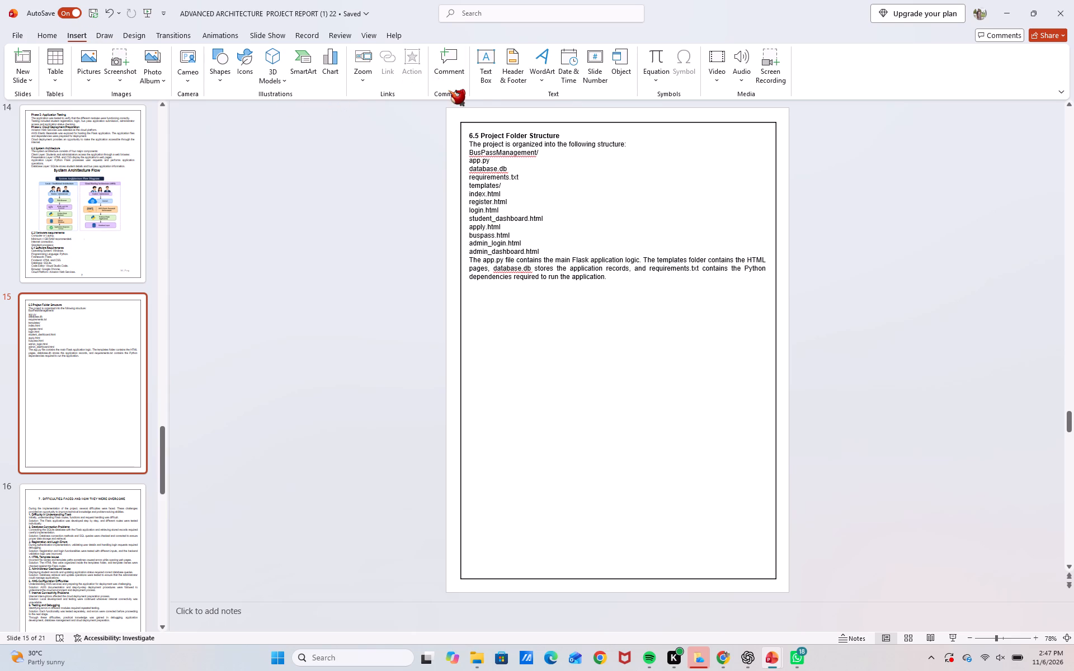
{"action": "left_click", "coordinate": [485, 83]}
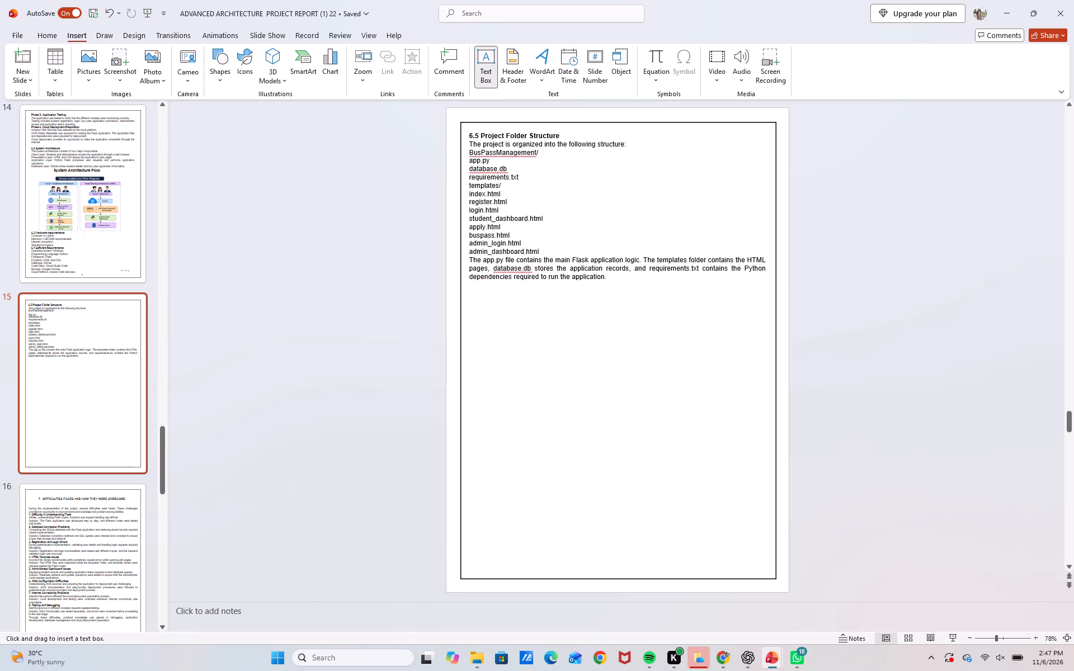
{"action": "left_click", "coordinate": [562, 466]}
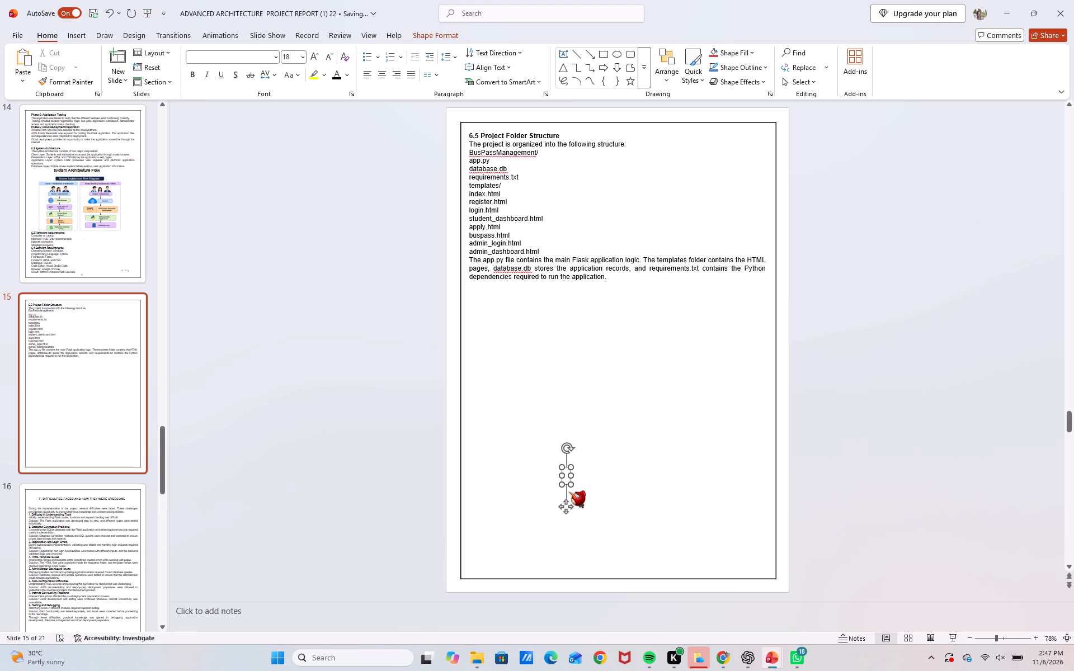
{"action": "key", "text": "8"}
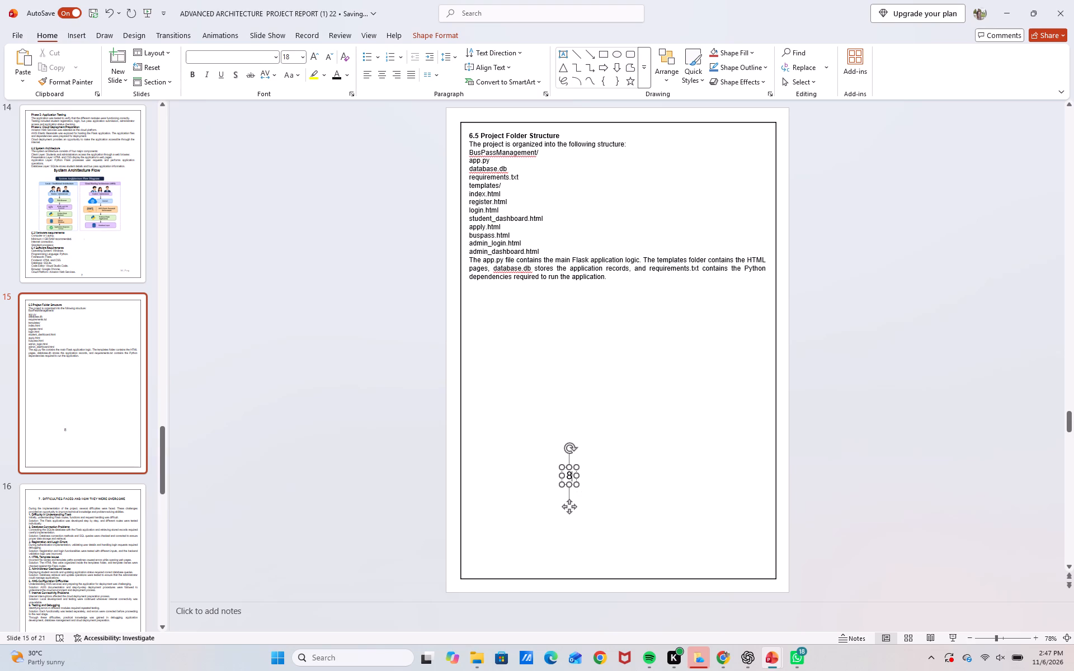
Move the page number 8 text box on slide 15 down and across to near the page's horizontal centre.
{"action": "left_click", "coordinate": [577, 480]}
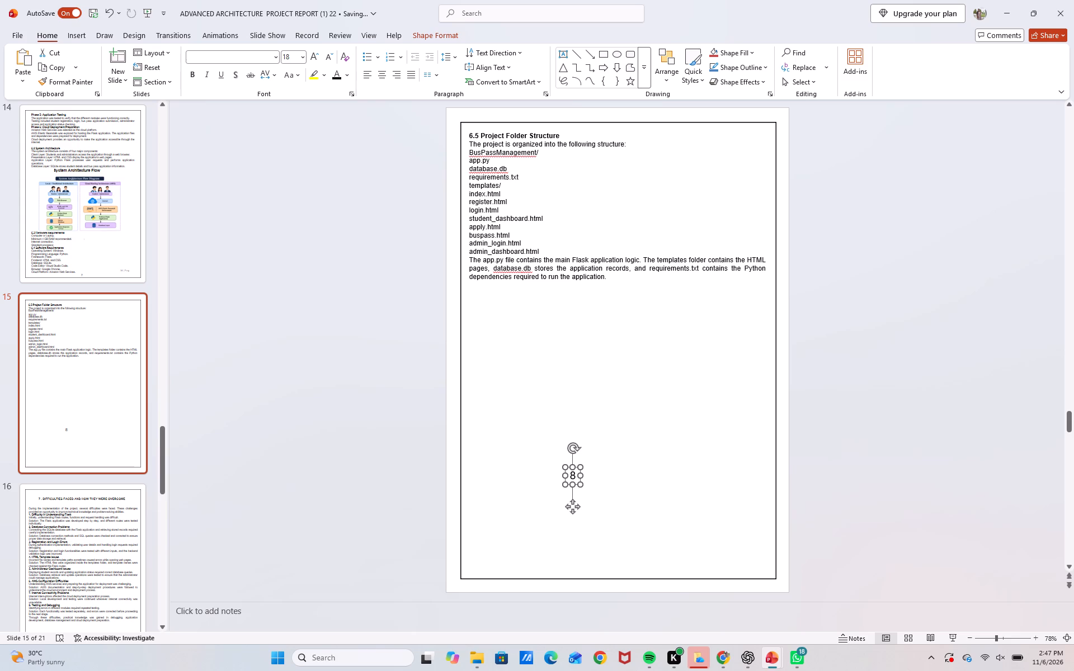
{"action": "left_click", "coordinate": [573, 466]}
{"action": "left_click_drag", "start_coordinate": [573, 466], "coordinate": [575, 476]}
{"action": "left_click_drag", "start_coordinate": [575, 476], "coordinate": [596, 555]}
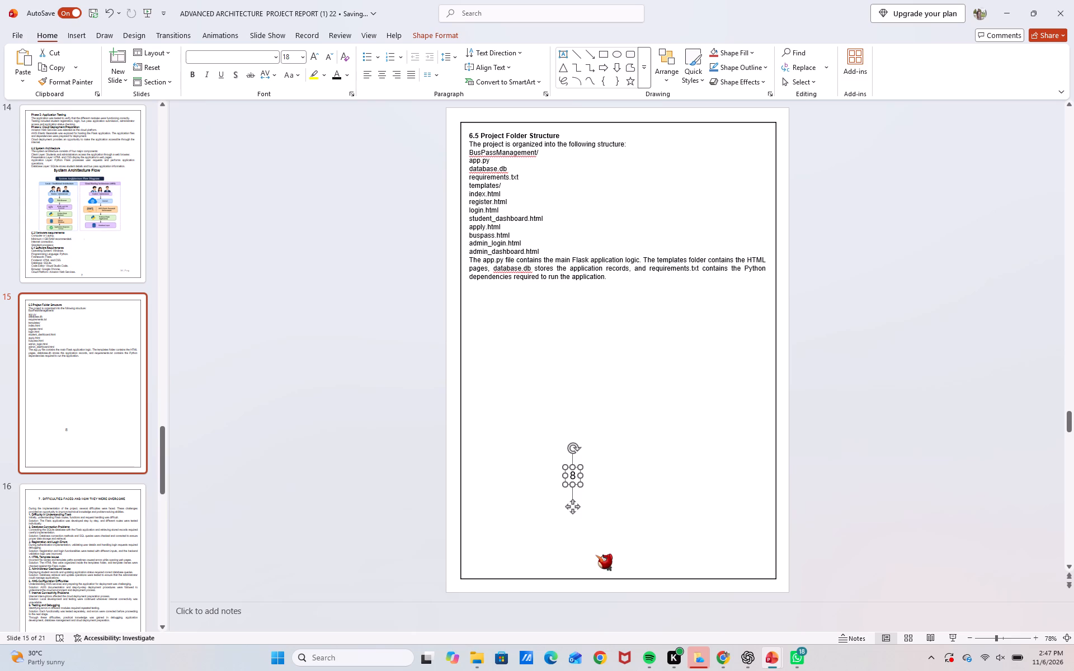
{"action": "left_click_drag", "start_coordinate": [574, 505], "coordinate": [590, 532]}
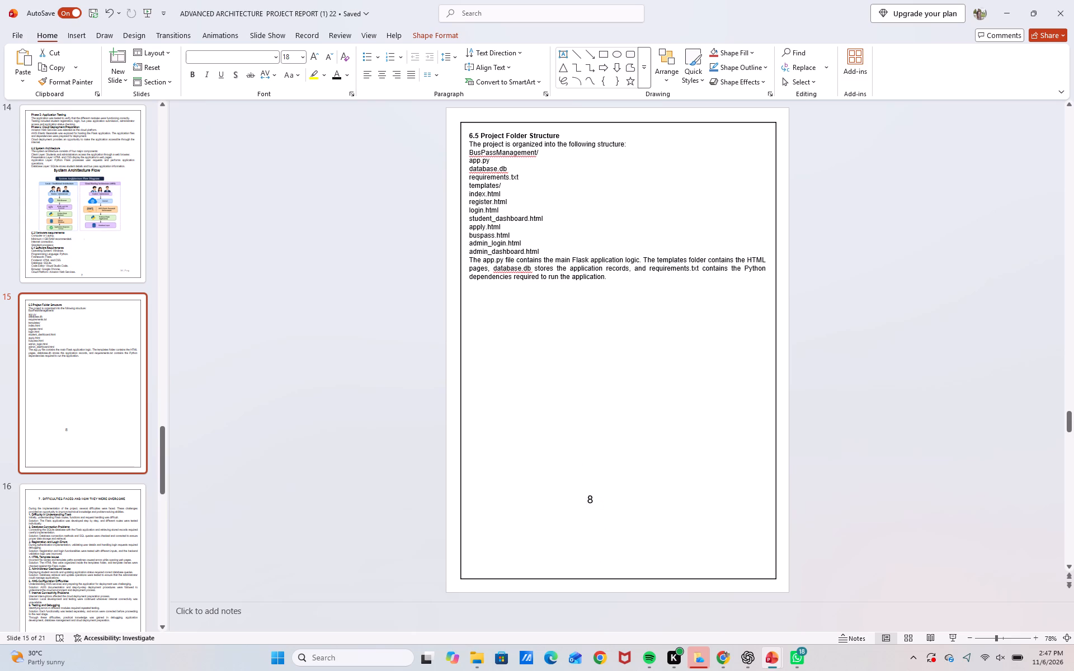
{"action": "left_click_drag", "start_coordinate": [590, 532], "coordinate": [625, 596]}
{"action": "left_click_drag", "start_coordinate": [625, 596], "coordinate": [628, 611]}
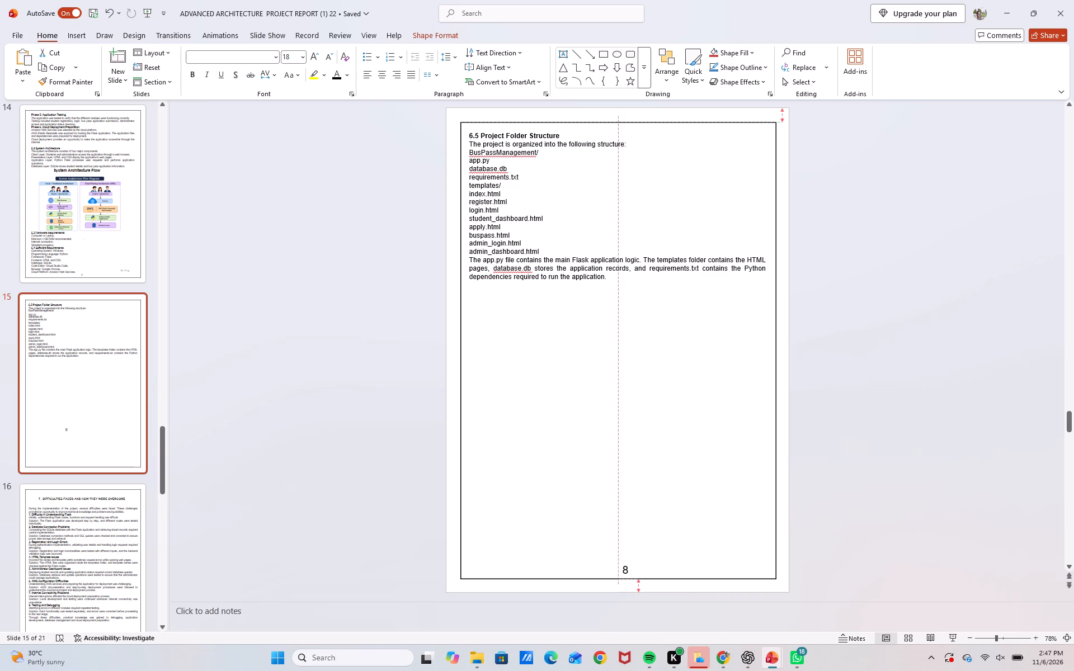
{"action": "left_click_drag", "start_coordinate": [628, 611], "coordinate": [628, 611]}
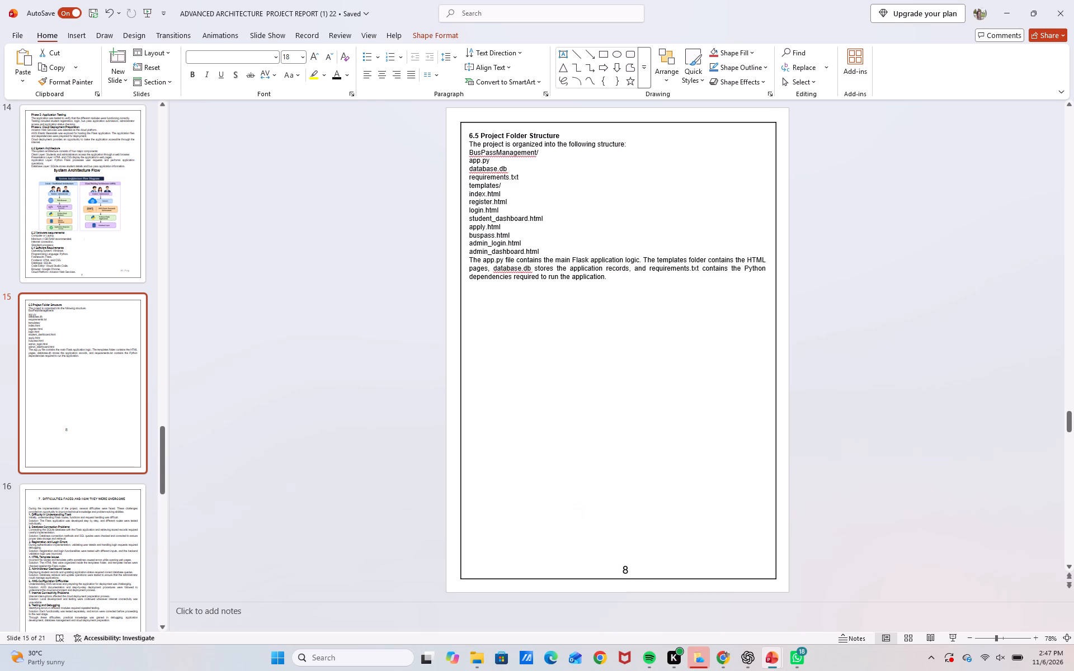
{"action": "left_click", "coordinate": [571, 511]}
{"action": "left_click_drag", "start_coordinate": [571, 511], "coordinate": [596, 555]}
{"action": "left_click_drag", "start_coordinate": [596, 555], "coordinate": [623, 560]}
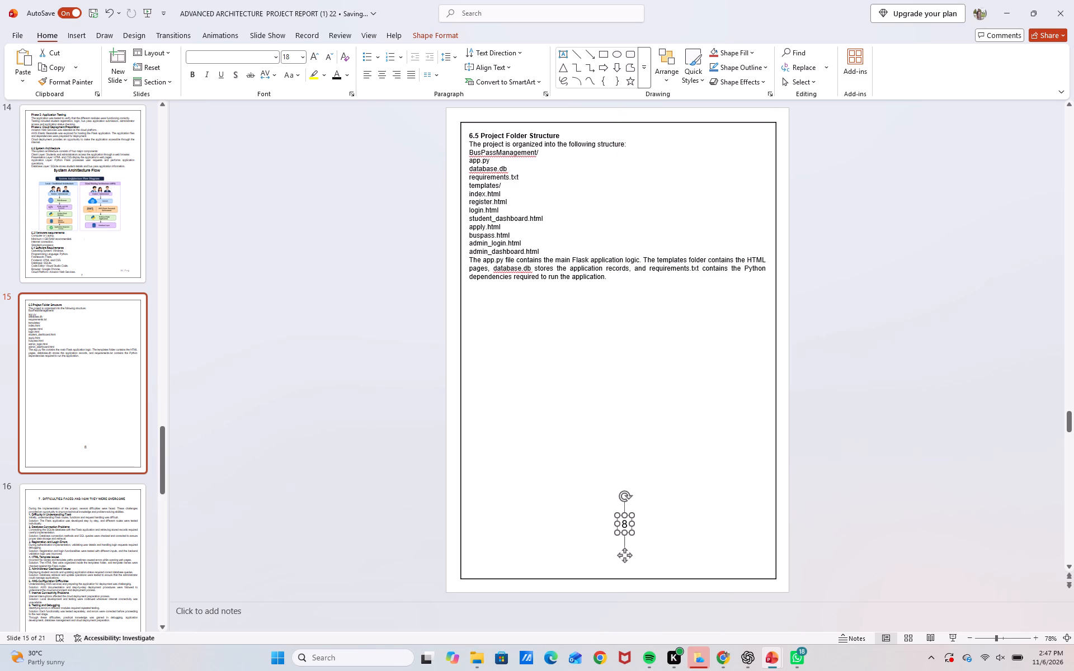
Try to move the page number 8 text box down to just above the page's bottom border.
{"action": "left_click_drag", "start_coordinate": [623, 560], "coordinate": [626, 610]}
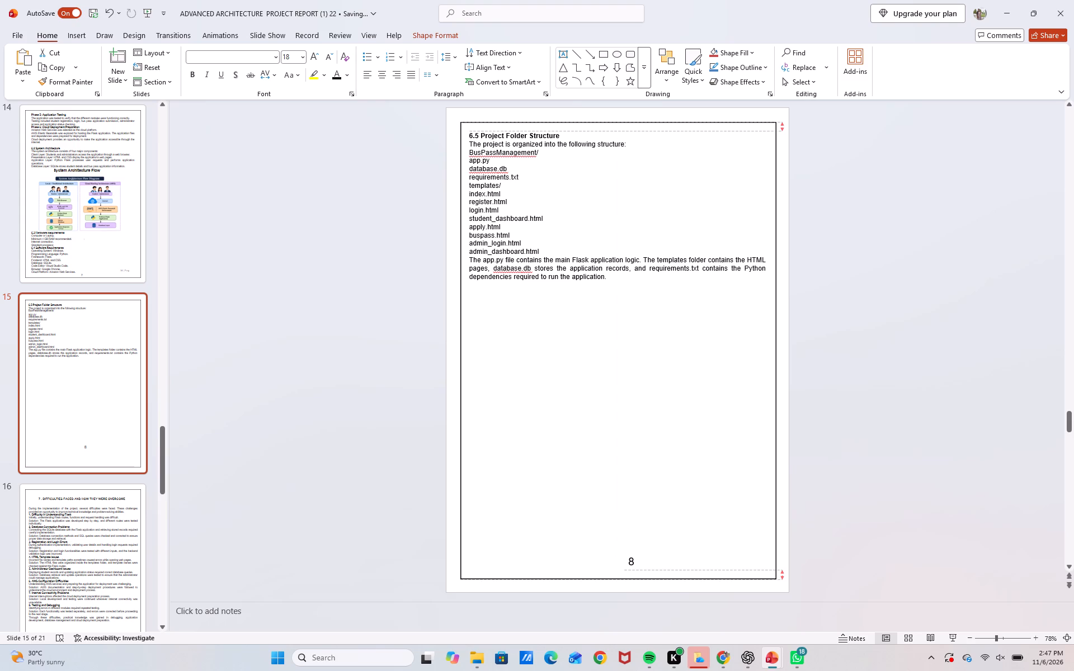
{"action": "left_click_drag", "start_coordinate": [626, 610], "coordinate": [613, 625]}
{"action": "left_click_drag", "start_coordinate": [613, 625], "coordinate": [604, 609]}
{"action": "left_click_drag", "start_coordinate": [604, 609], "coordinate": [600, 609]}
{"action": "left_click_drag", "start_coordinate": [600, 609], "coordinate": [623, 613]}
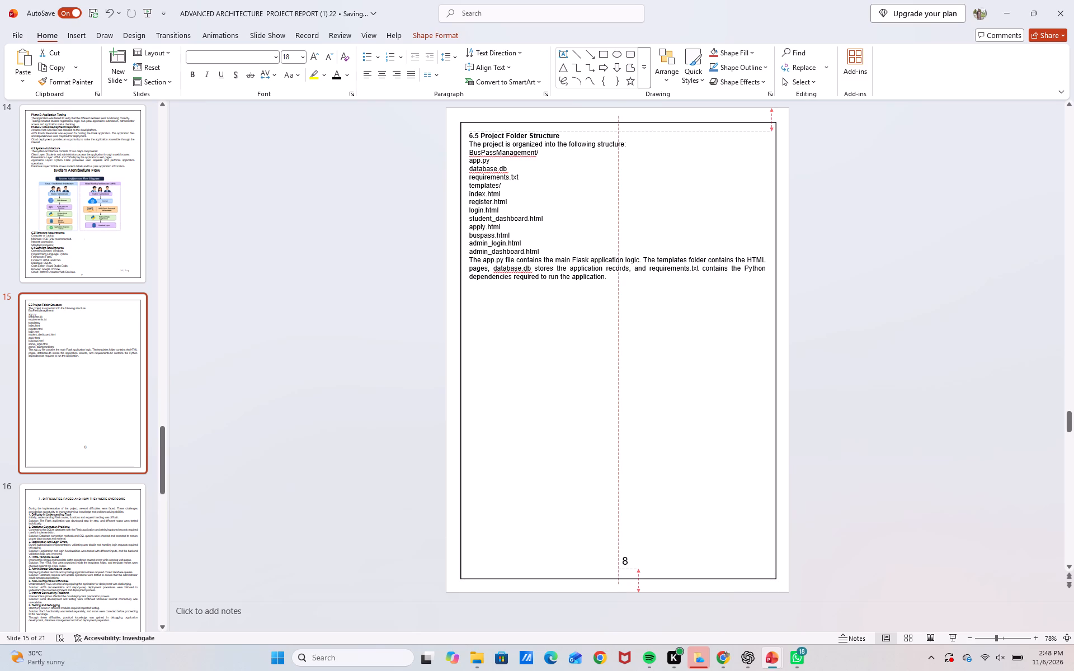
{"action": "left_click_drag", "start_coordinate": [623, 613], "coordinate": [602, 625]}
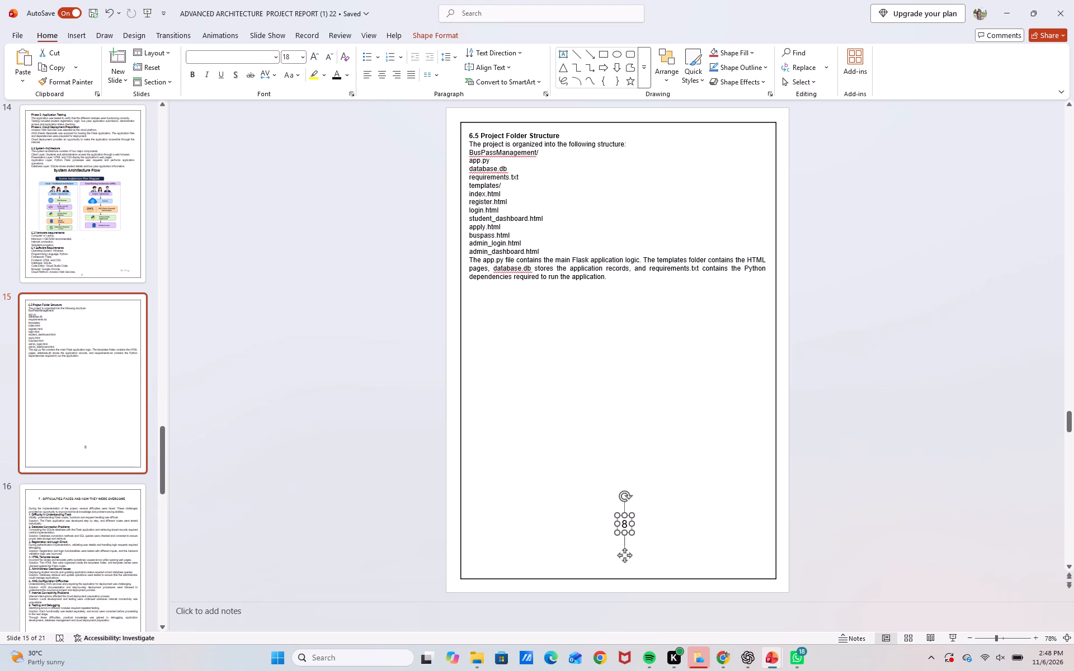
Set the font size of the page number 8 to 12 and deselect its text box.
{"action": "double_click", "coordinate": [629, 523]}
{"action": "left_click_drag", "start_coordinate": [625, 522], "coordinate": [619, 528]}
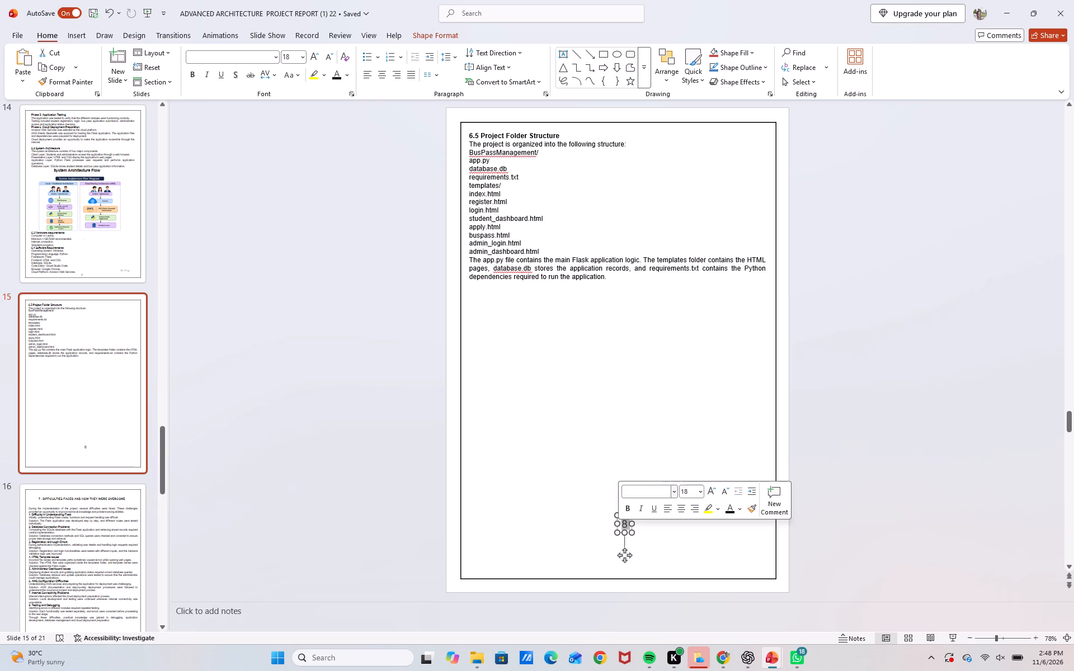
{"action": "left_click", "coordinate": [703, 494]}
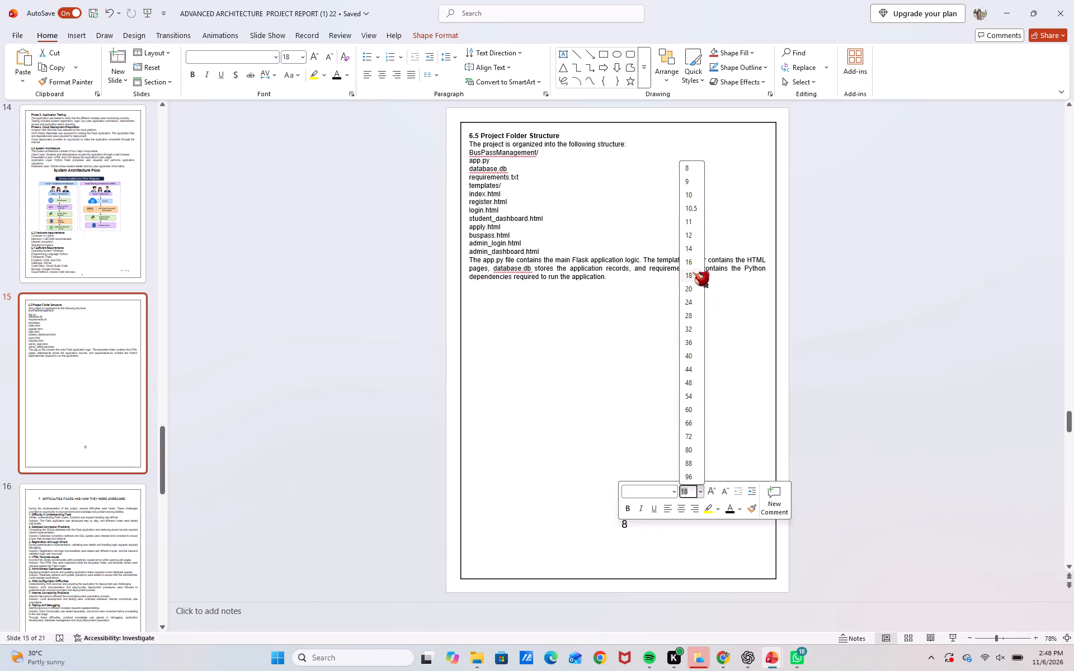
{"action": "left_click", "coordinate": [691, 239]}
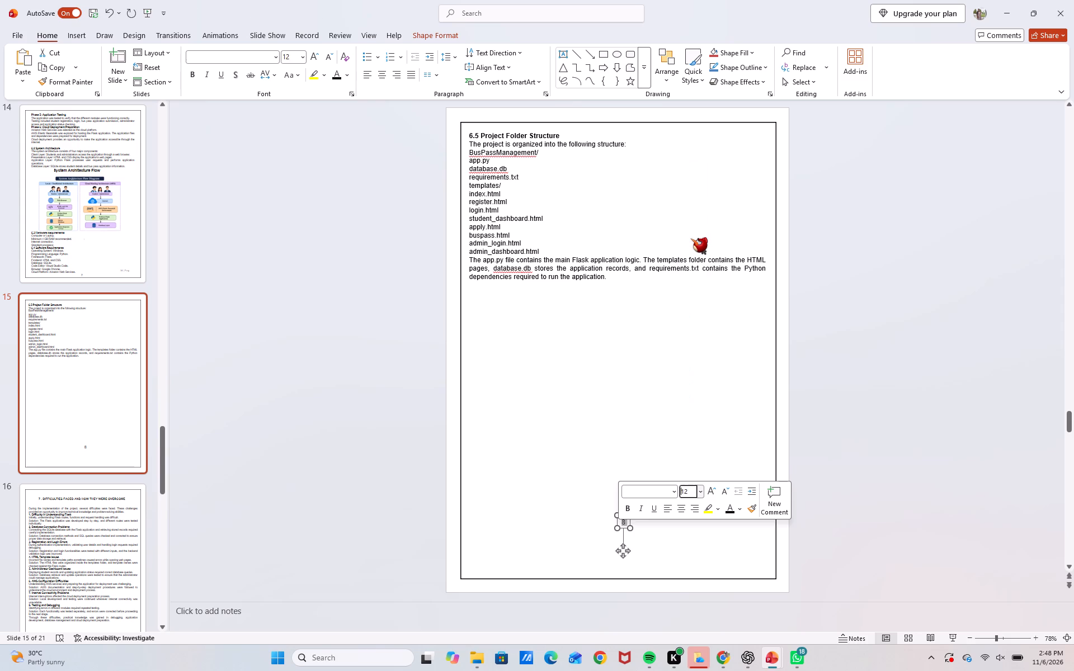
{"action": "left_click", "coordinate": [611, 451]}
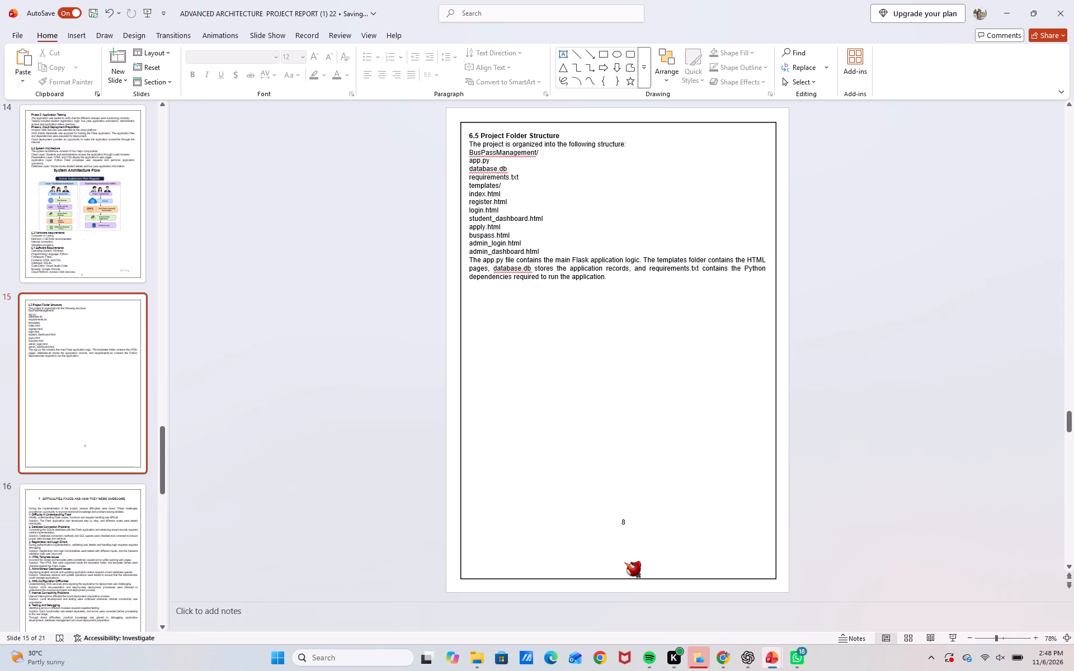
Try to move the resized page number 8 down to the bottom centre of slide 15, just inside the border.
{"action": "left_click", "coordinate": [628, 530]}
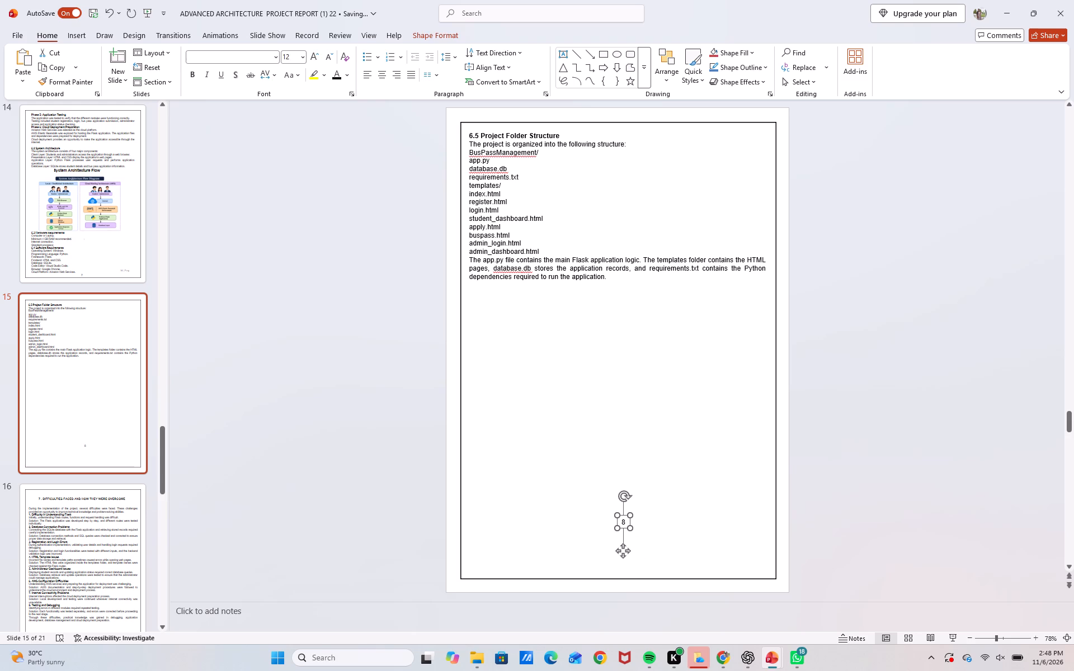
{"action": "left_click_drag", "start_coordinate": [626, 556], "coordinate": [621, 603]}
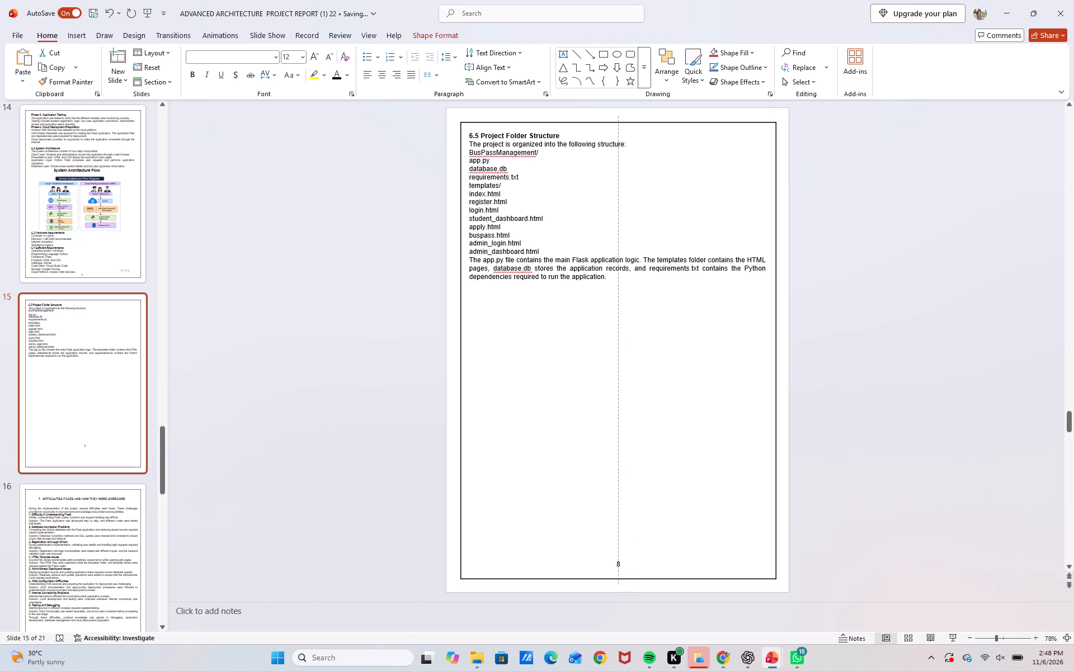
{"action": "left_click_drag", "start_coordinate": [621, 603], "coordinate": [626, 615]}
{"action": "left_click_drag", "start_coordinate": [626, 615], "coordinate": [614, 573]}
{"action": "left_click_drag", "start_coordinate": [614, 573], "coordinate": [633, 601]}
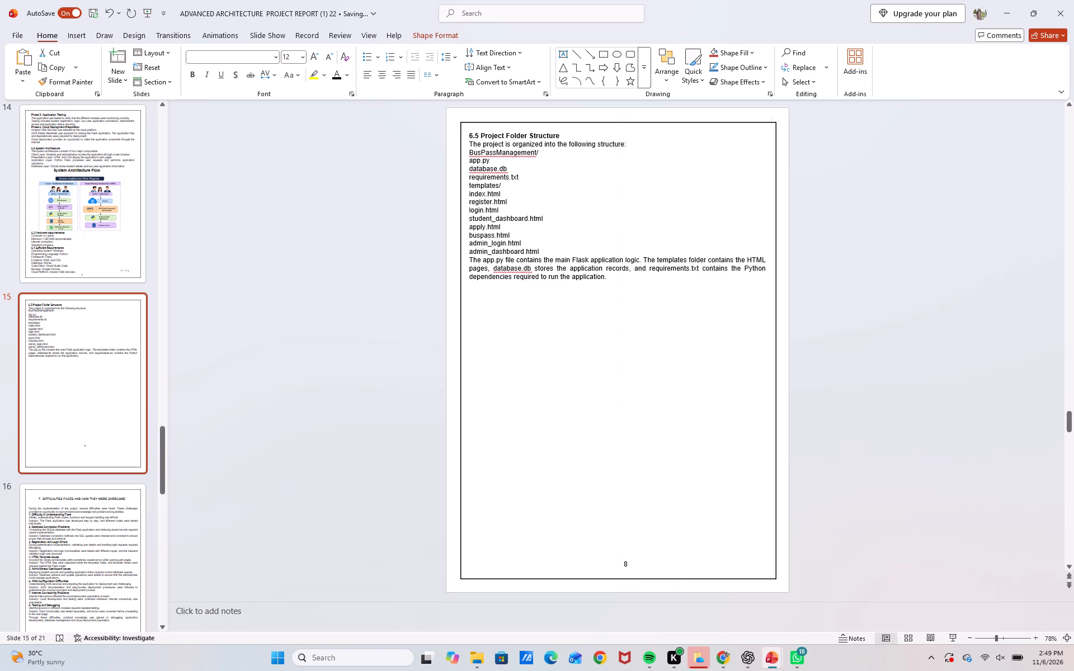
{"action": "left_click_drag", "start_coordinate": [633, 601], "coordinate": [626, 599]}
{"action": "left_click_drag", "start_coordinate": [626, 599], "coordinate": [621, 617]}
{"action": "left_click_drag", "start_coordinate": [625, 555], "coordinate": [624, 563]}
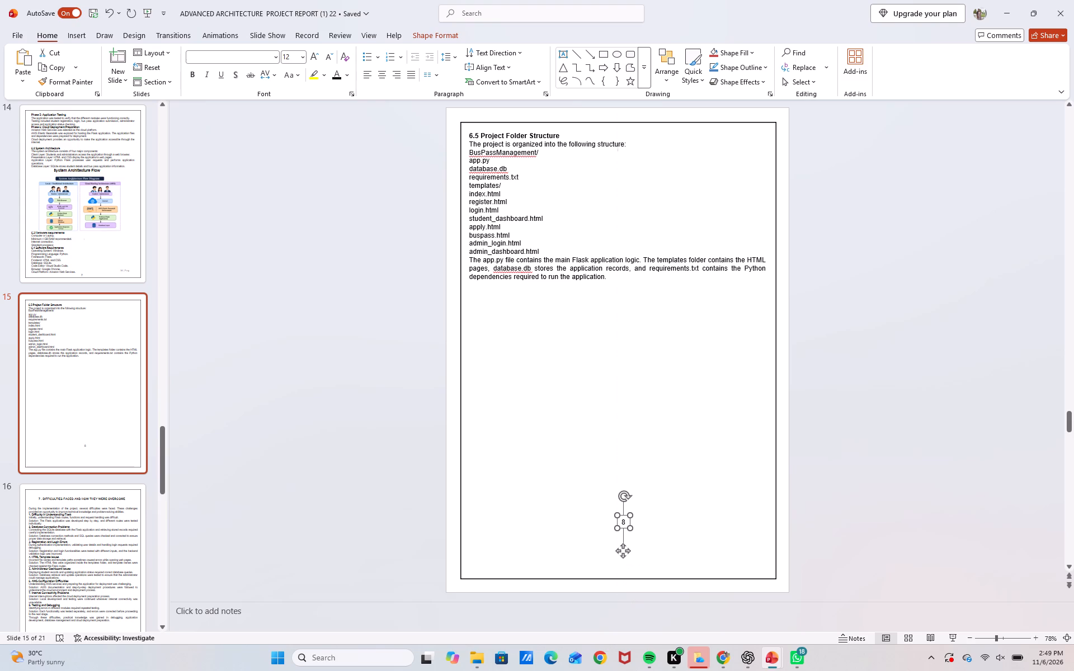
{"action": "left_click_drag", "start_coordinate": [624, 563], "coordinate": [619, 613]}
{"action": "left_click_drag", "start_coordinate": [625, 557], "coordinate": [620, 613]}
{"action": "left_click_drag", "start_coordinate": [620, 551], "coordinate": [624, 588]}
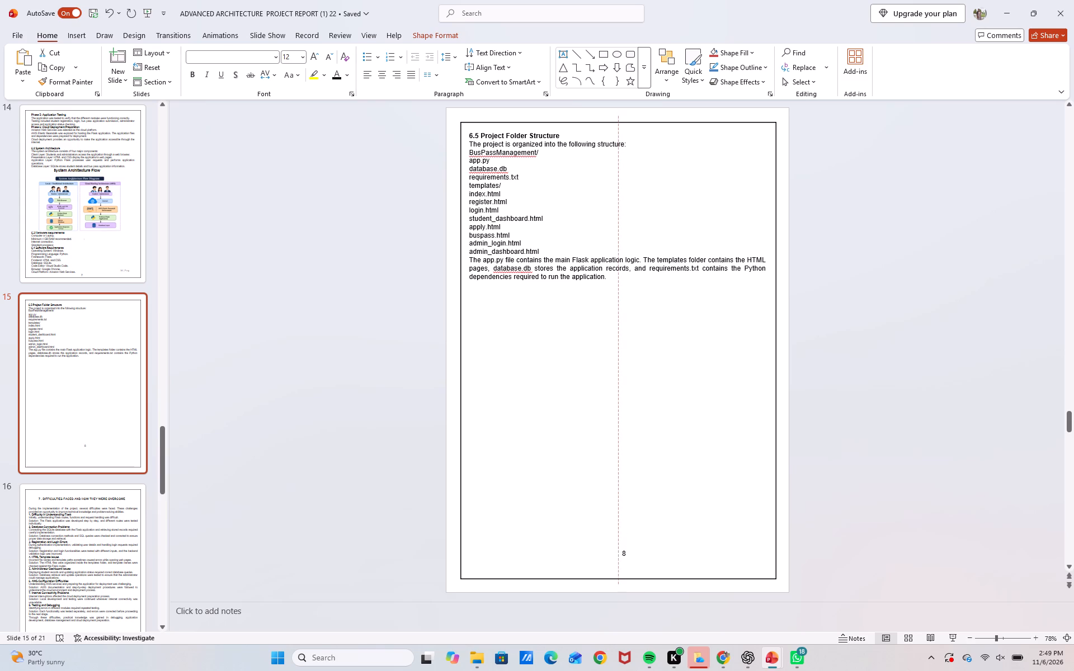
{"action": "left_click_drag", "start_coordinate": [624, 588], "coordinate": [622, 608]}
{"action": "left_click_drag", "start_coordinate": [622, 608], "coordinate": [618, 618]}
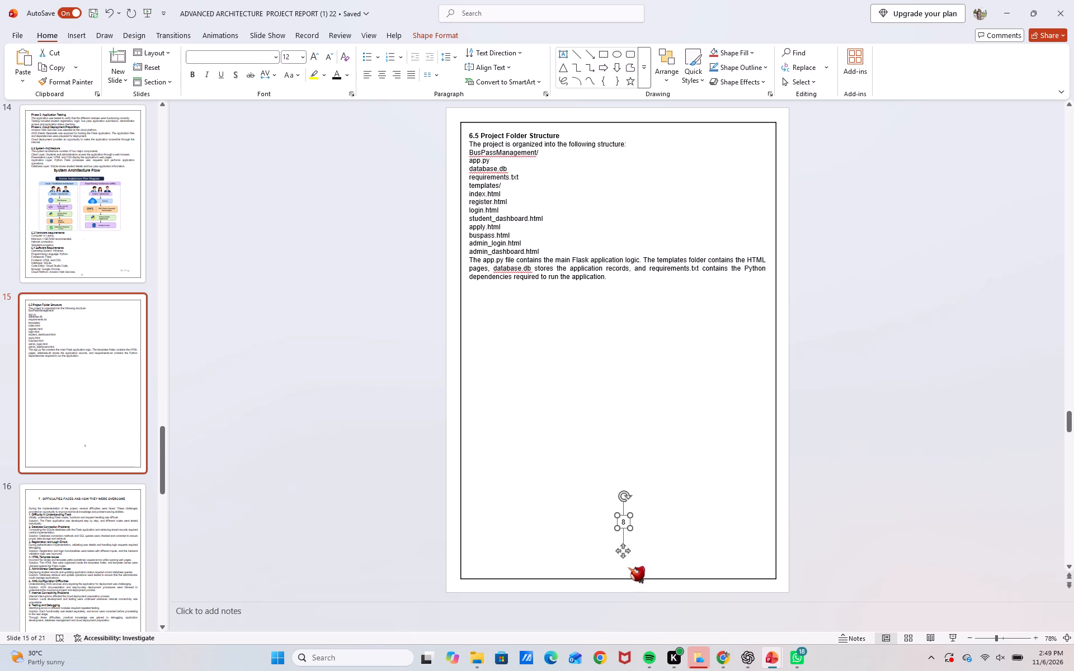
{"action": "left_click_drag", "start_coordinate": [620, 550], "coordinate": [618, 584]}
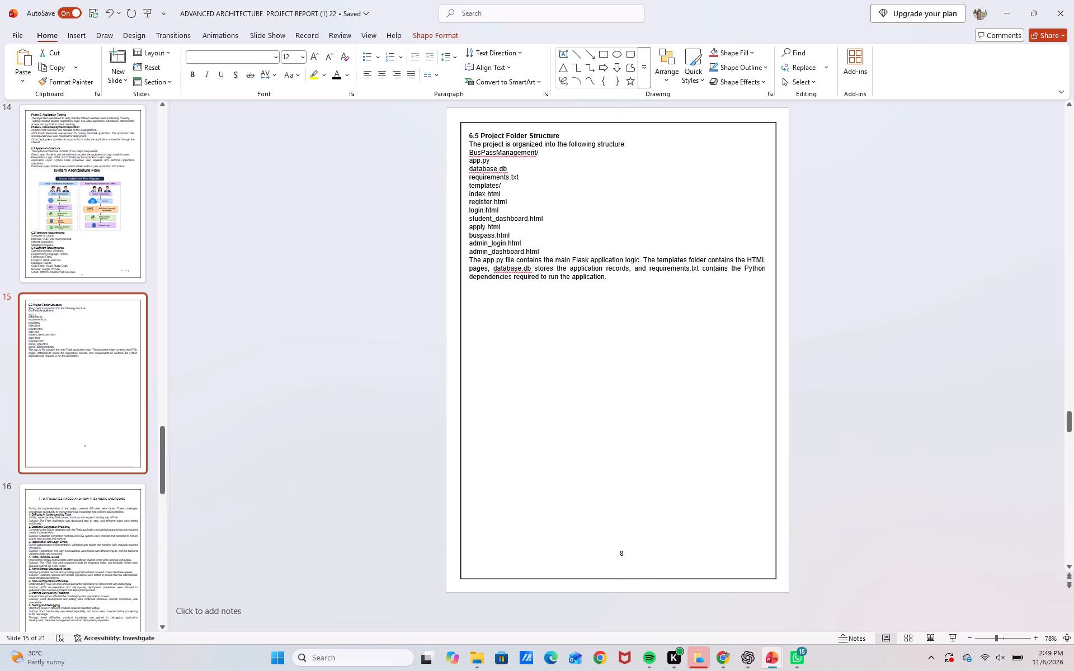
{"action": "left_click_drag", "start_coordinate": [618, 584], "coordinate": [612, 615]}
Move the page number 8 text box down to the bottom centre of slide 15, just above the page border.
{"action": "left_click_drag", "start_coordinate": [620, 551], "coordinate": [613, 586]}
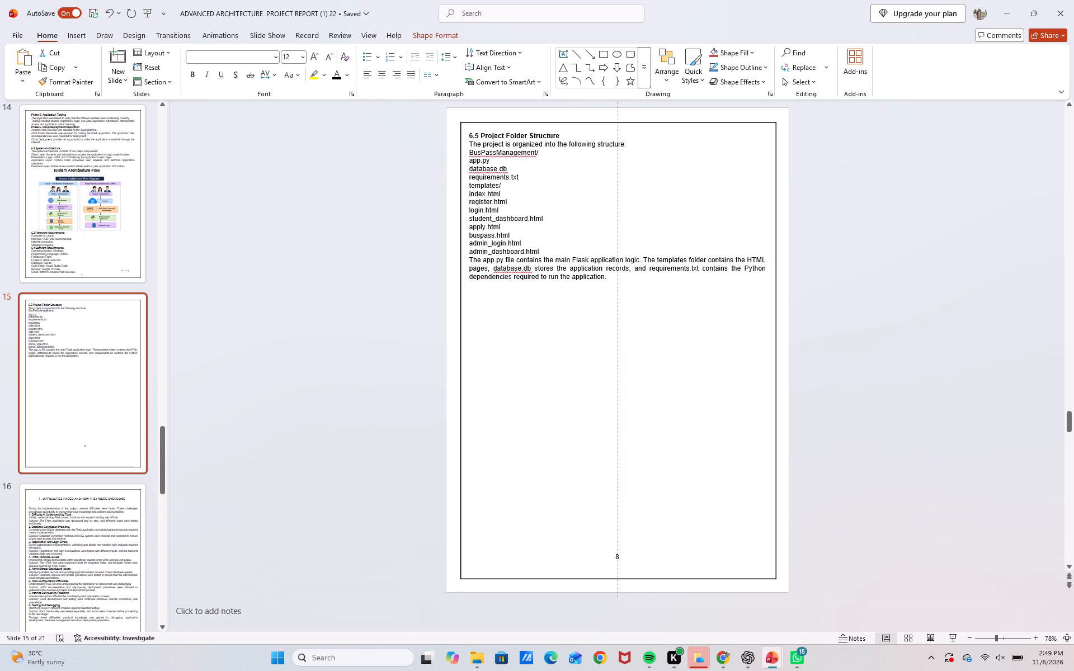
{"action": "left_click_drag", "start_coordinate": [613, 586], "coordinate": [610, 588]}
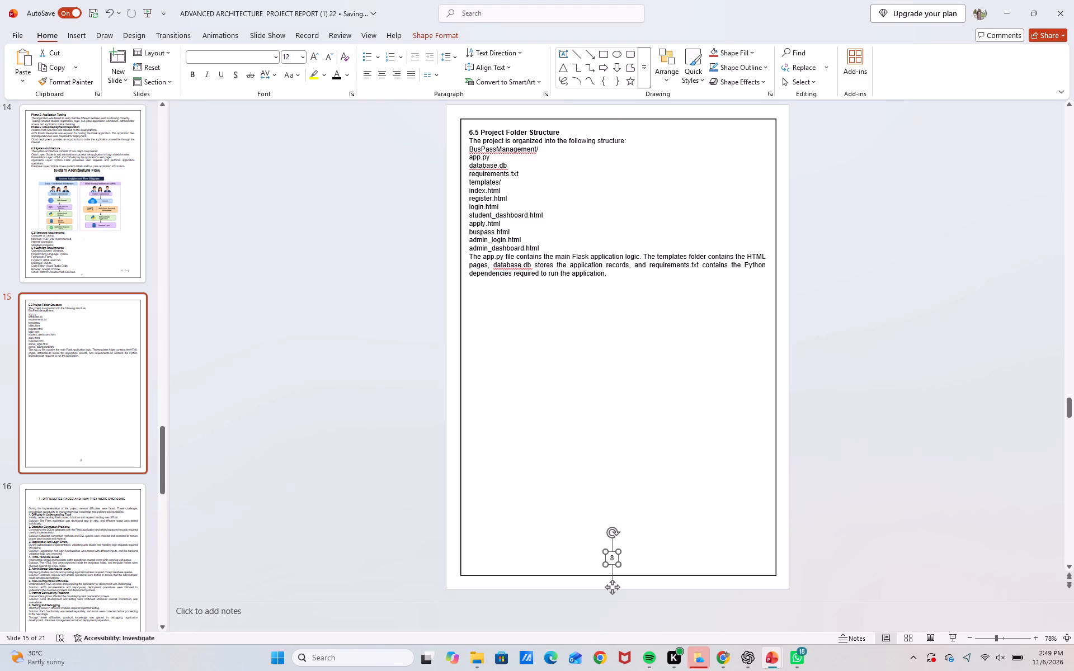
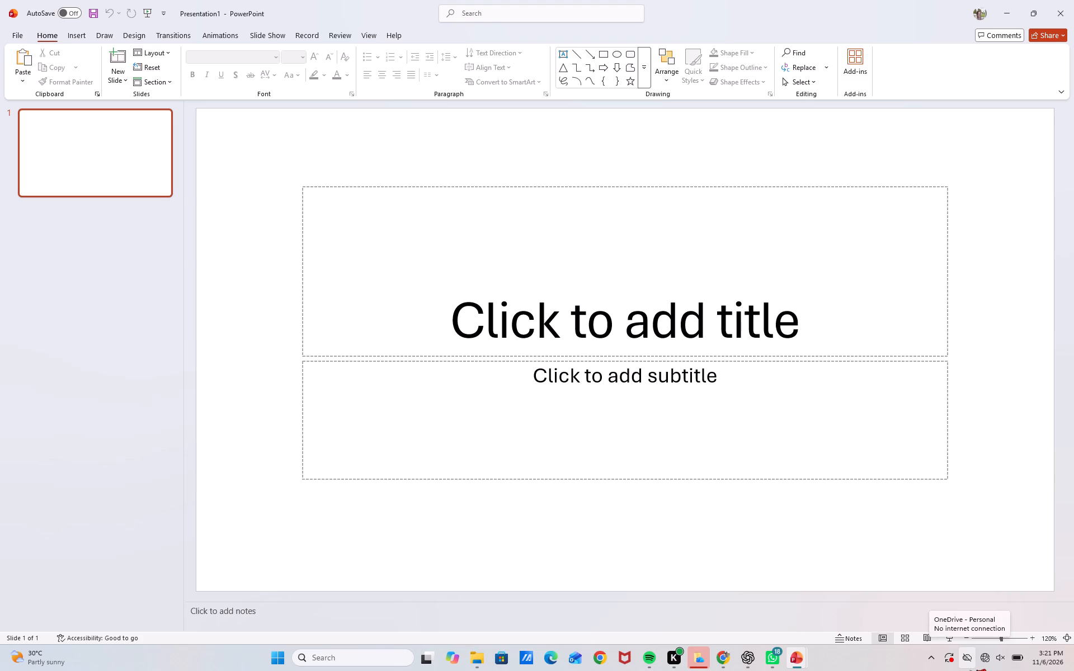
Switch the Wi-Fi connection from CUTM_PKD to the secured heyyyyyy network, keeping automatic connection enabled.
{"action": "left_click", "coordinate": [1002, 665]}
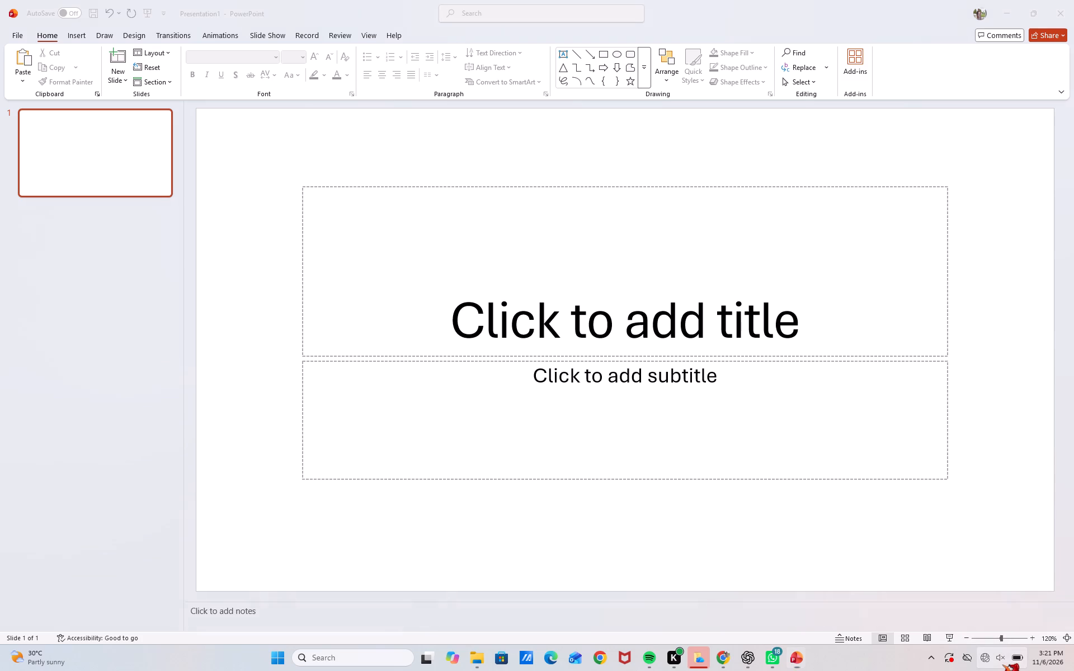
{"action": "left_click", "coordinate": [927, 454]}
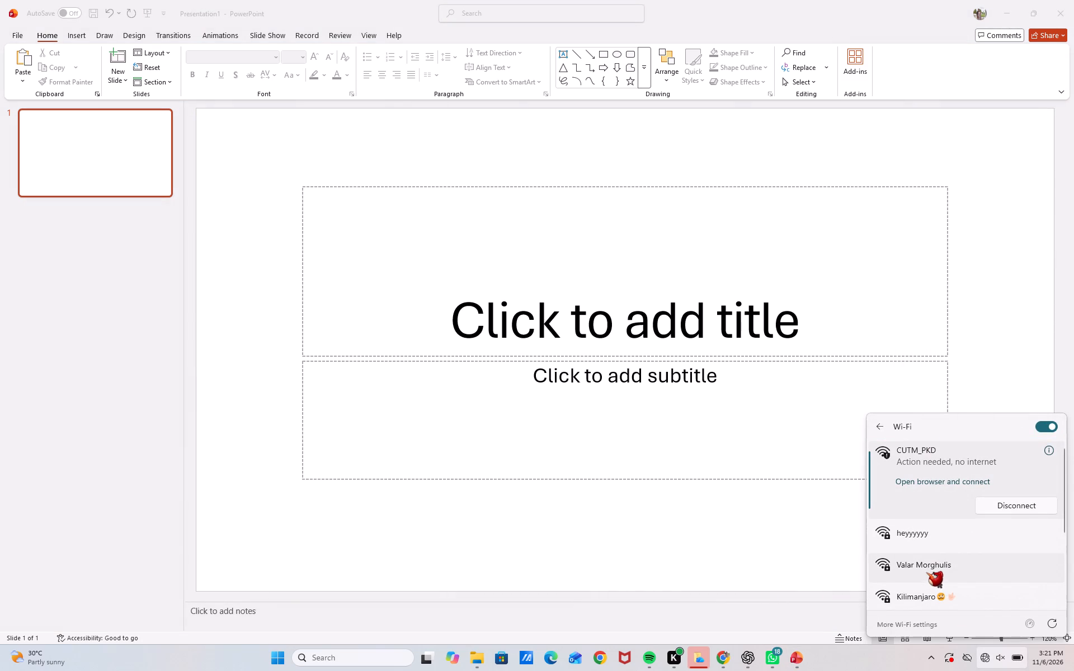
{"action": "left_click", "coordinate": [919, 533]}
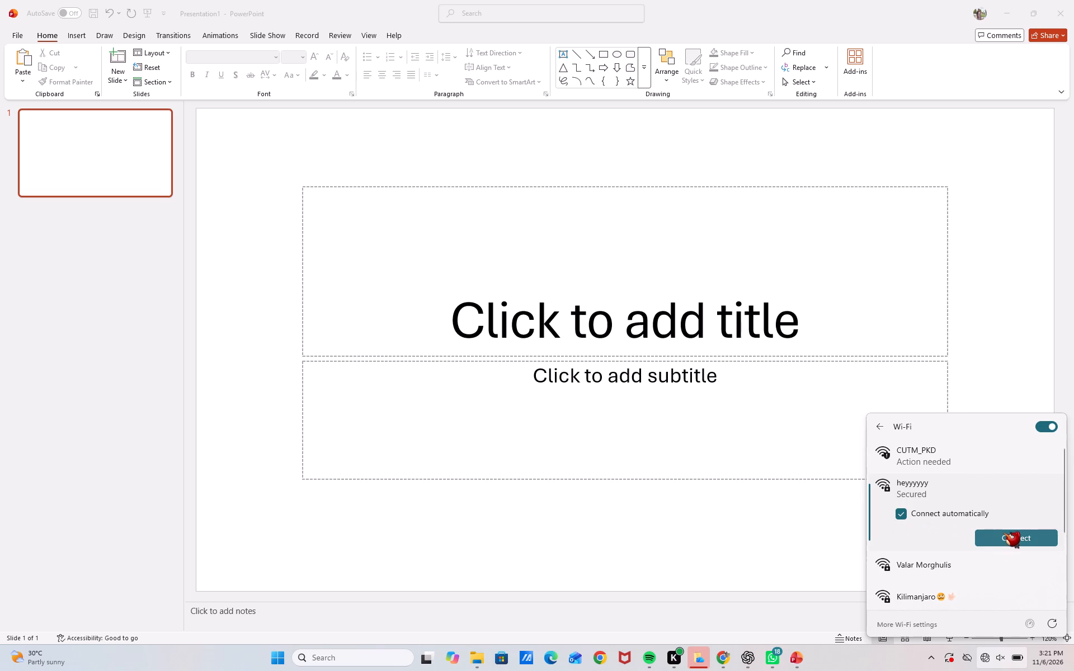
{"action": "left_click", "coordinate": [1004, 533]}
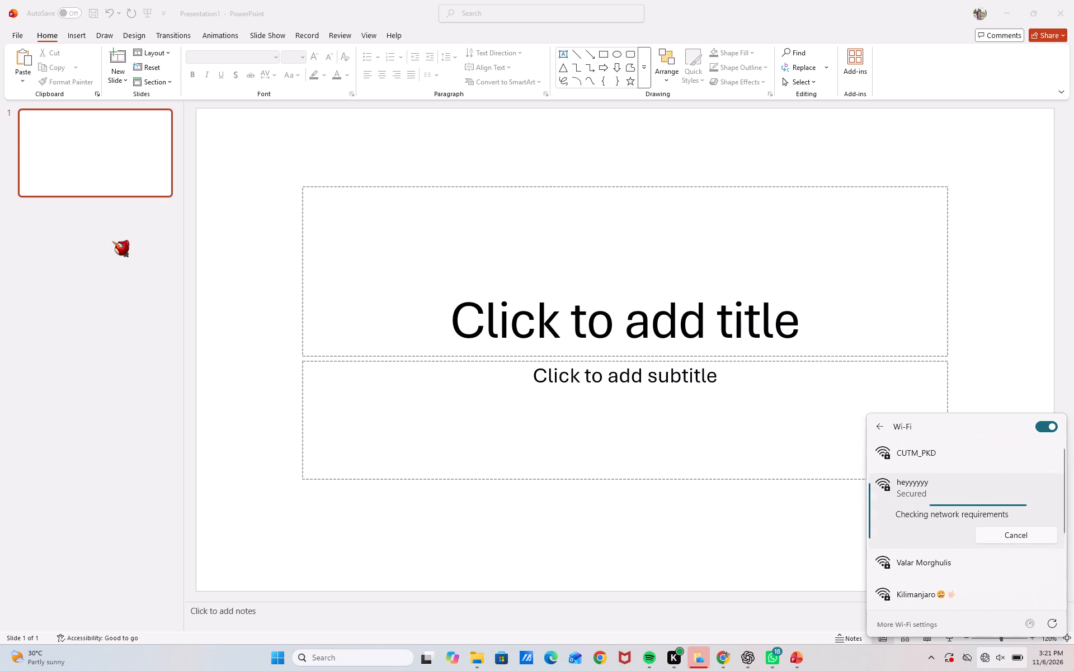
Open the recent presentation ADVANCED ARCHITECTURE PROJECT REPORT (1) 22 from OneDrive Documents.
{"action": "left_click", "coordinate": [18, 36]}
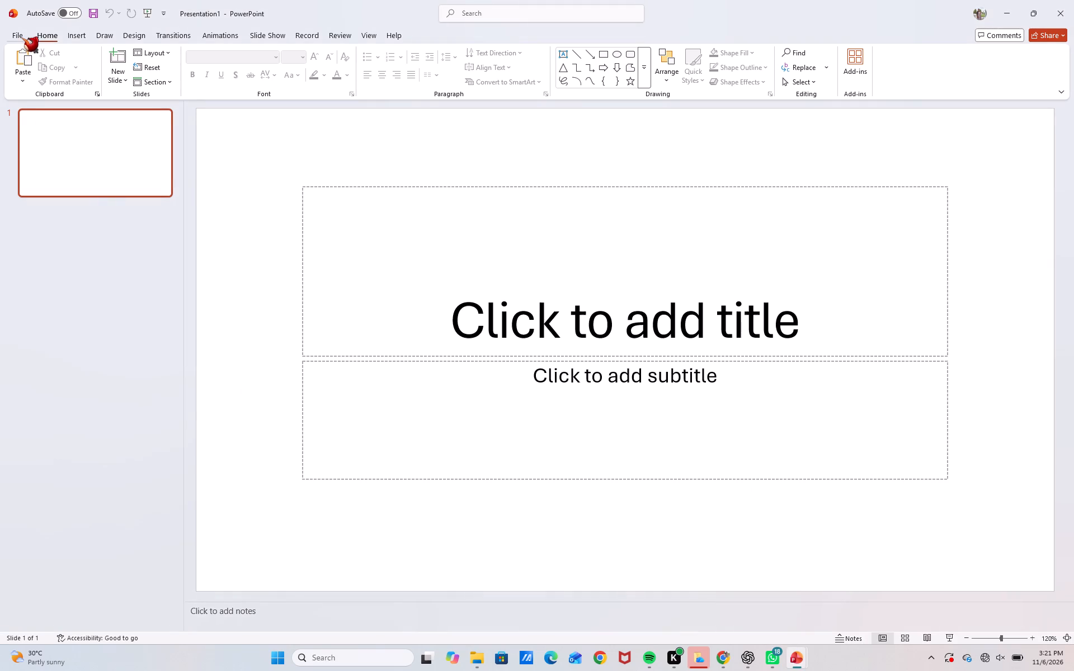
{"action": "left_click", "coordinate": [22, 38]}
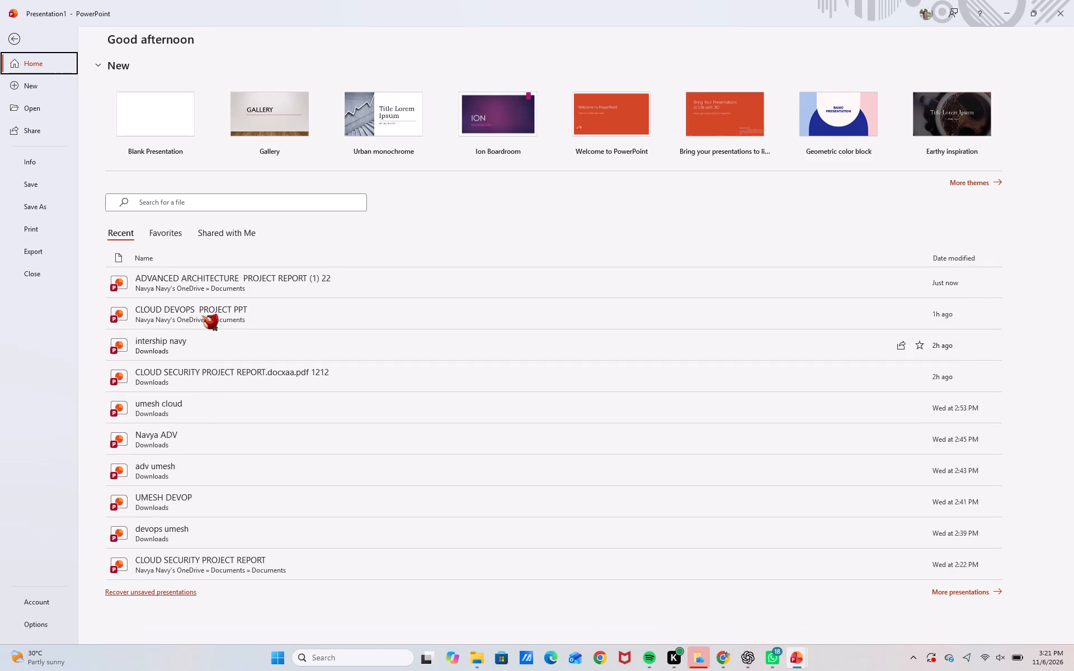
{"action": "left_click", "coordinate": [201, 280]}
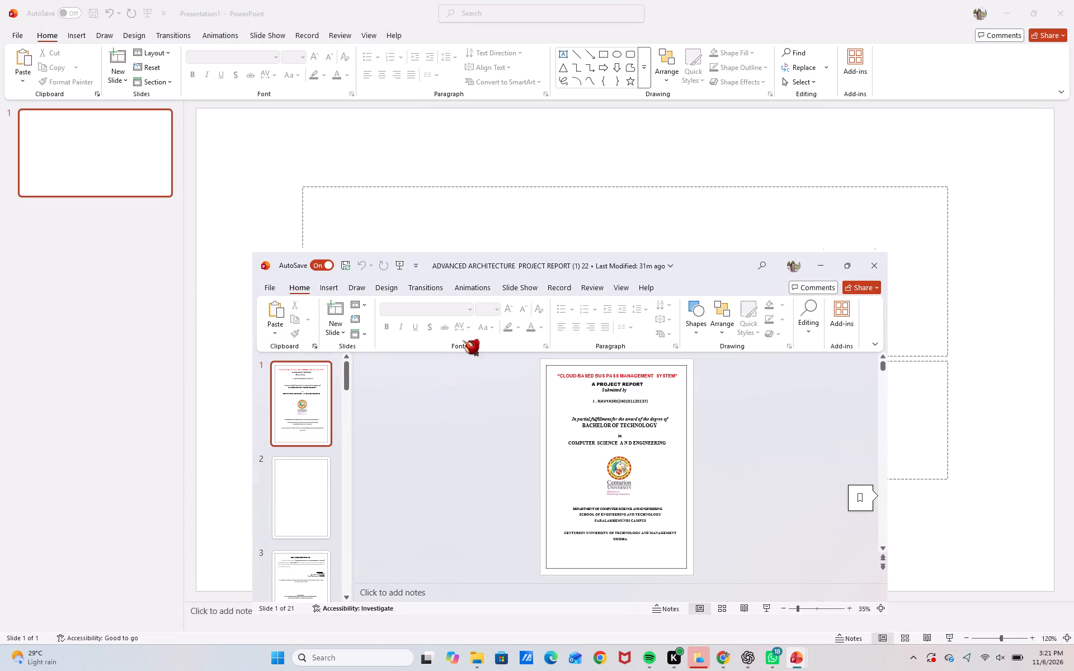
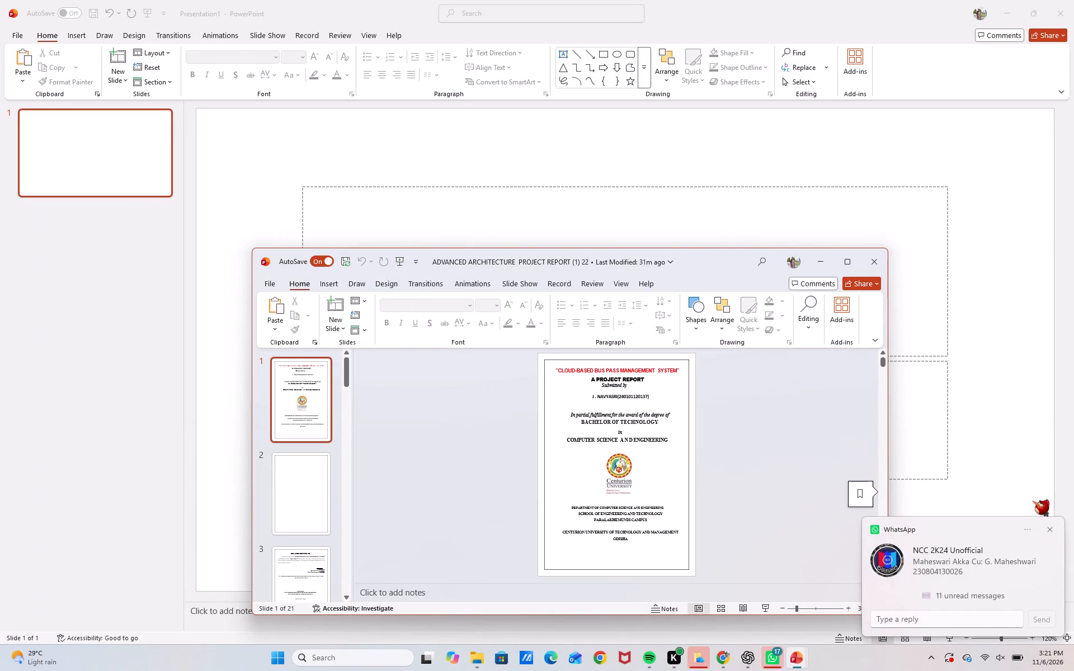
Close the blank presentation and maximize the ADVANCED ARCHITECTURE PROJECT REPORT window.
{"action": "left_click", "coordinate": [1052, 532]}
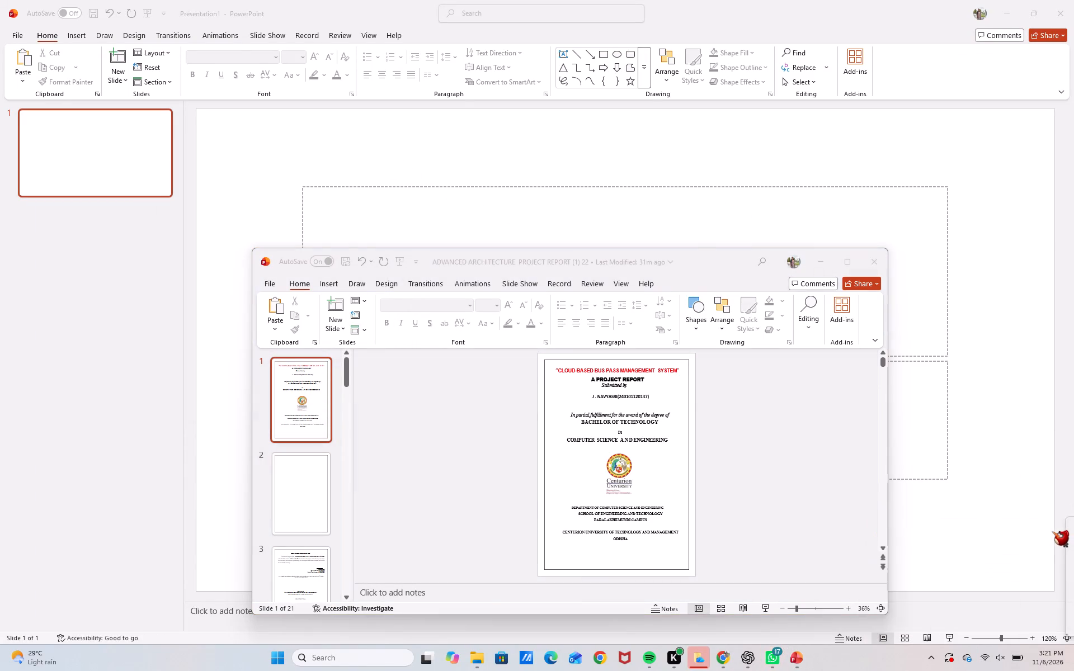
{"action": "left_click", "coordinate": [1064, 9]}
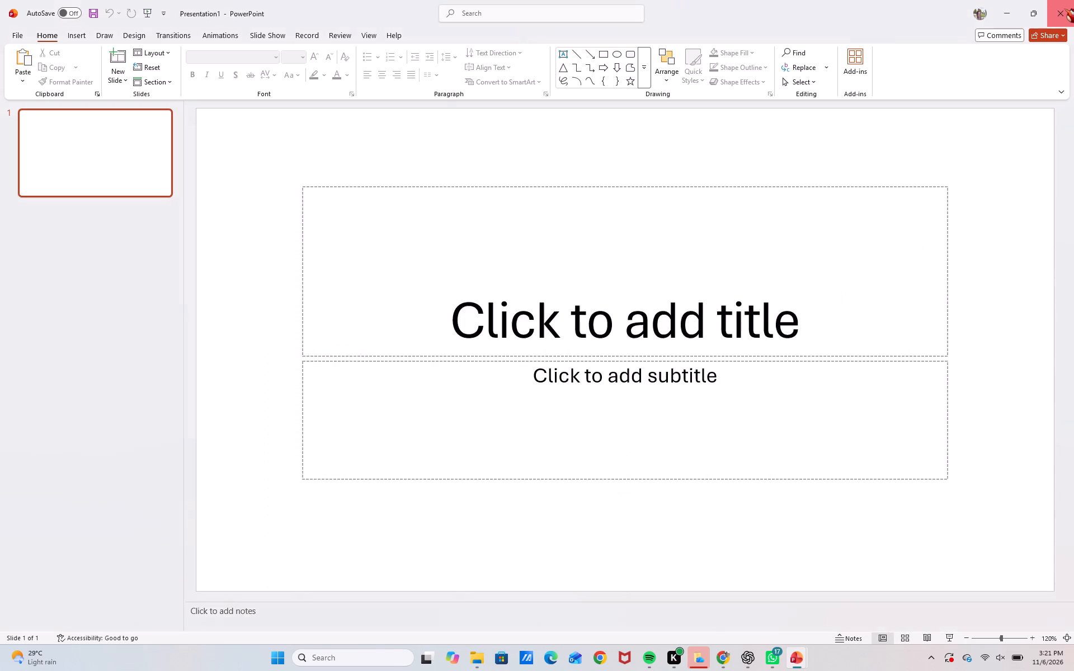
{"action": "left_click", "coordinate": [858, 267]}
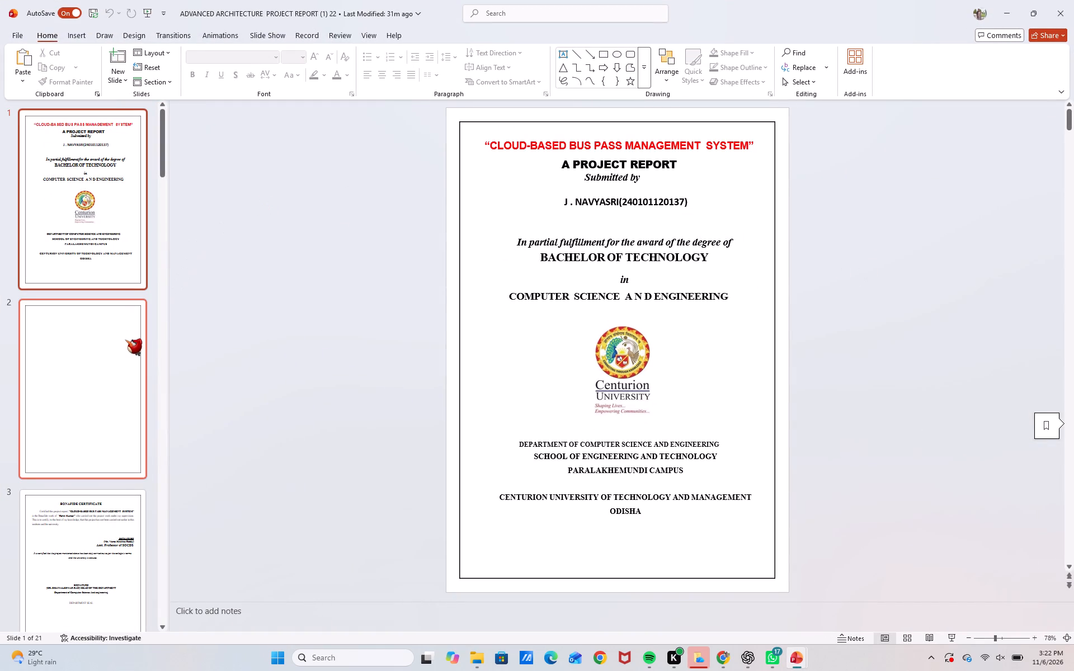
Go through slides 2 and 3 to the Declaration on slide 4 and place the cursor in its declaration paragraph.
{"action": "left_click", "coordinate": [125, 340]}
{"action": "left_click", "coordinate": [98, 498]}
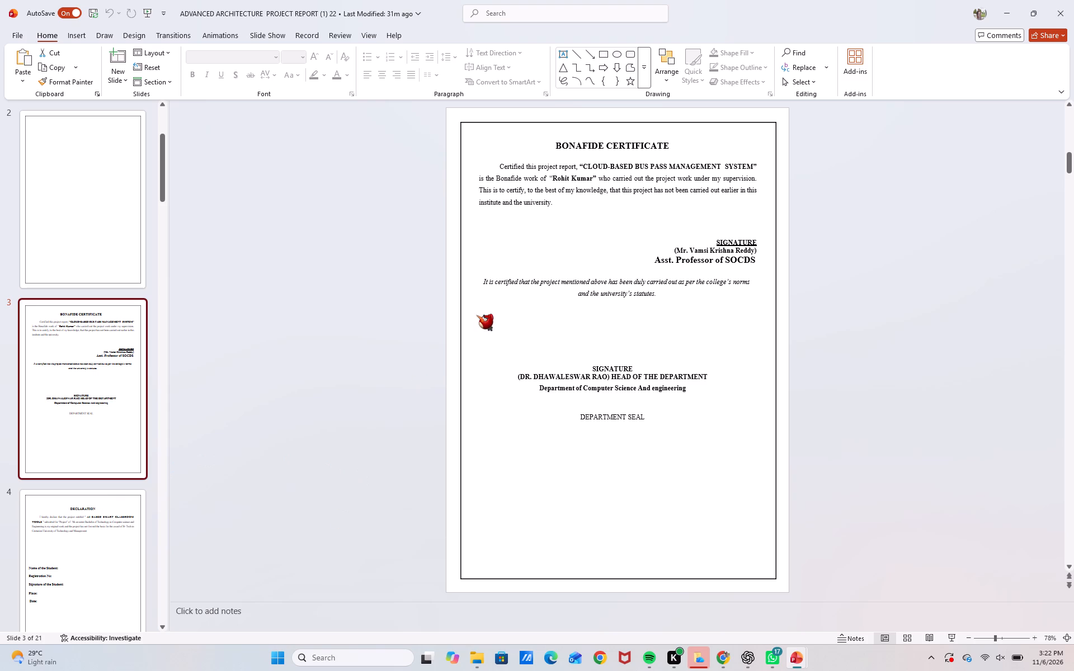
{"action": "left_click", "coordinate": [55, 601]}
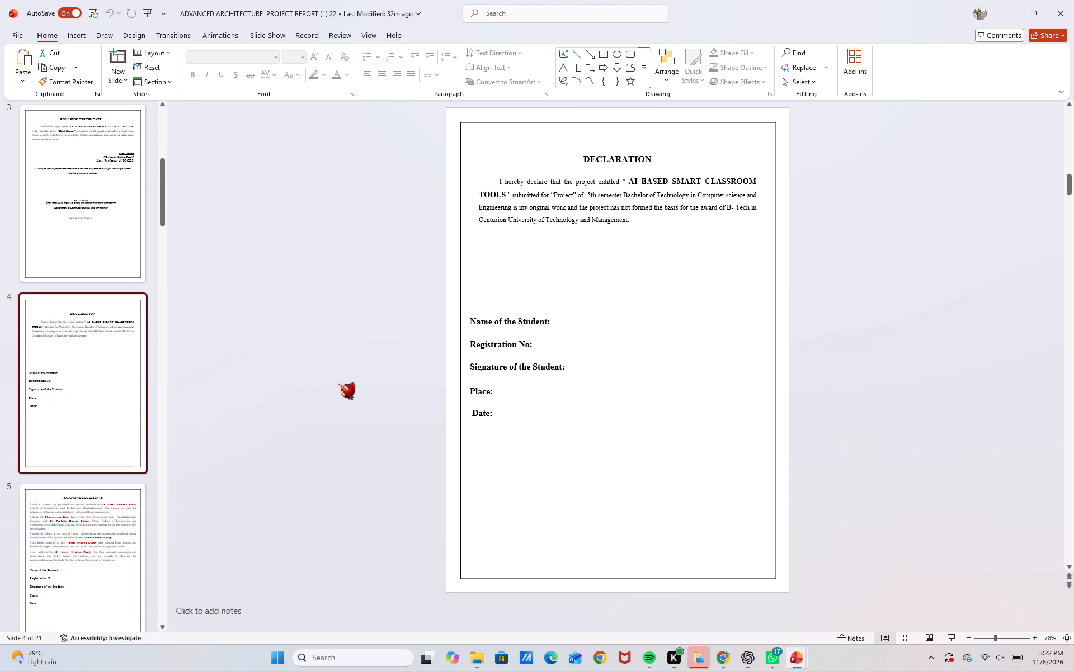
{"action": "left_click", "coordinate": [512, 193]}
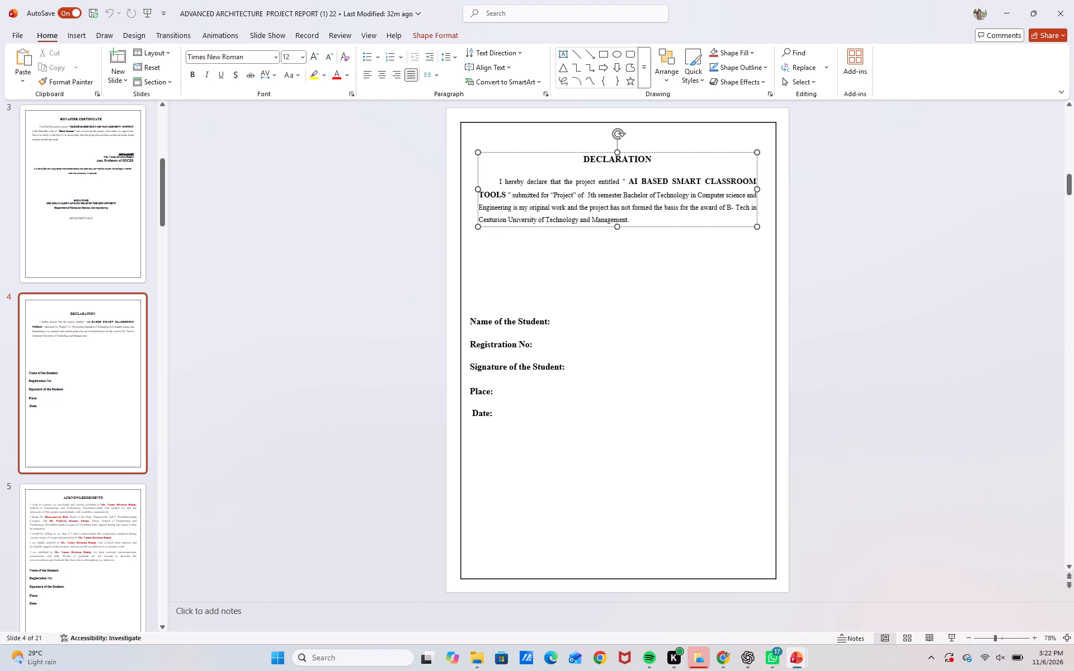
Move the declaration heading and paragraph on slide 4 down, closer to the student details.
{"action": "left_click_drag", "start_coordinate": [533, 151], "coordinate": [534, 166]}
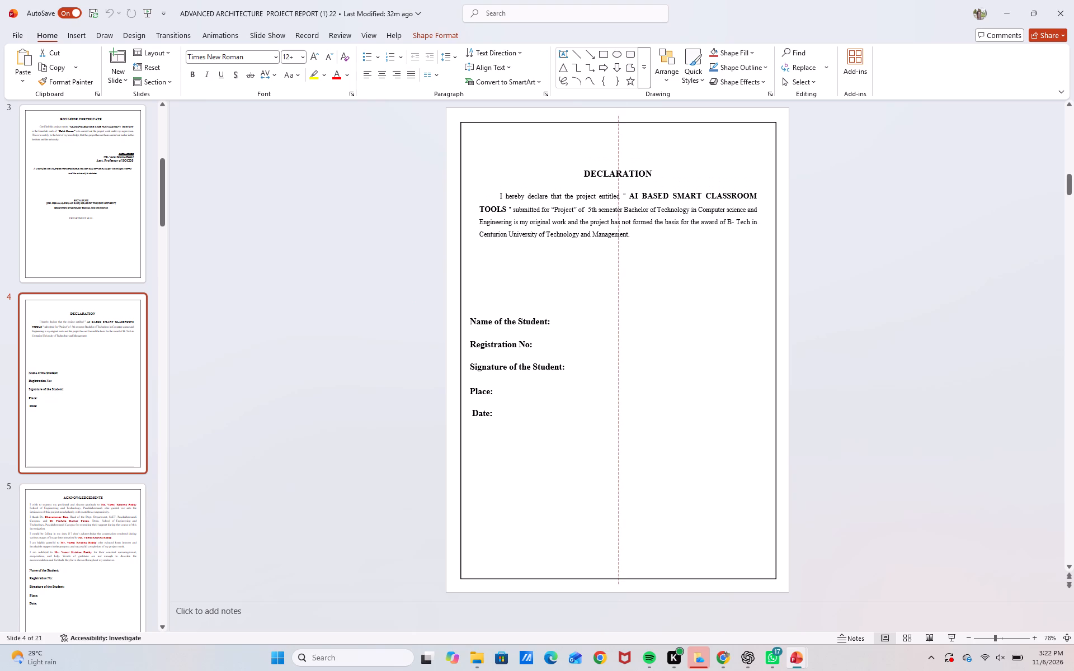
{"action": "left_click_drag", "start_coordinate": [534, 166], "coordinate": [535, 174]}
{"action": "left_click", "coordinate": [354, 269]}
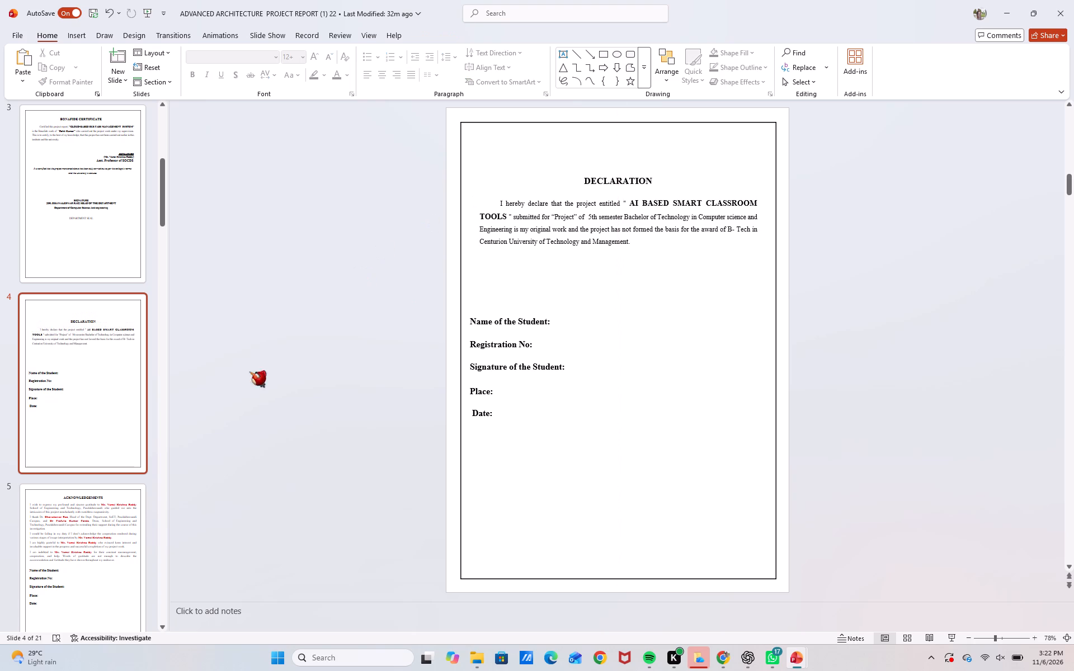
Delete the thin horizontal line near the bottom of the Abstract page.
{"action": "left_click", "coordinate": [142, 523]}
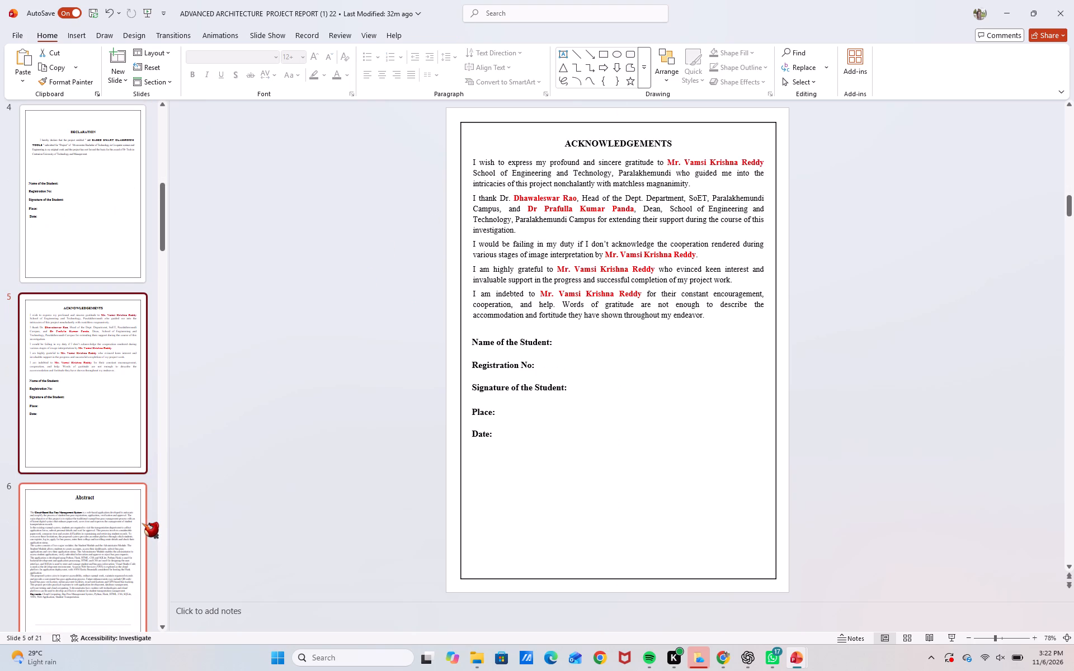
{"action": "scroll", "coordinate": [142, 523], "scroll_direction": "down", "scroll_amount": 1}
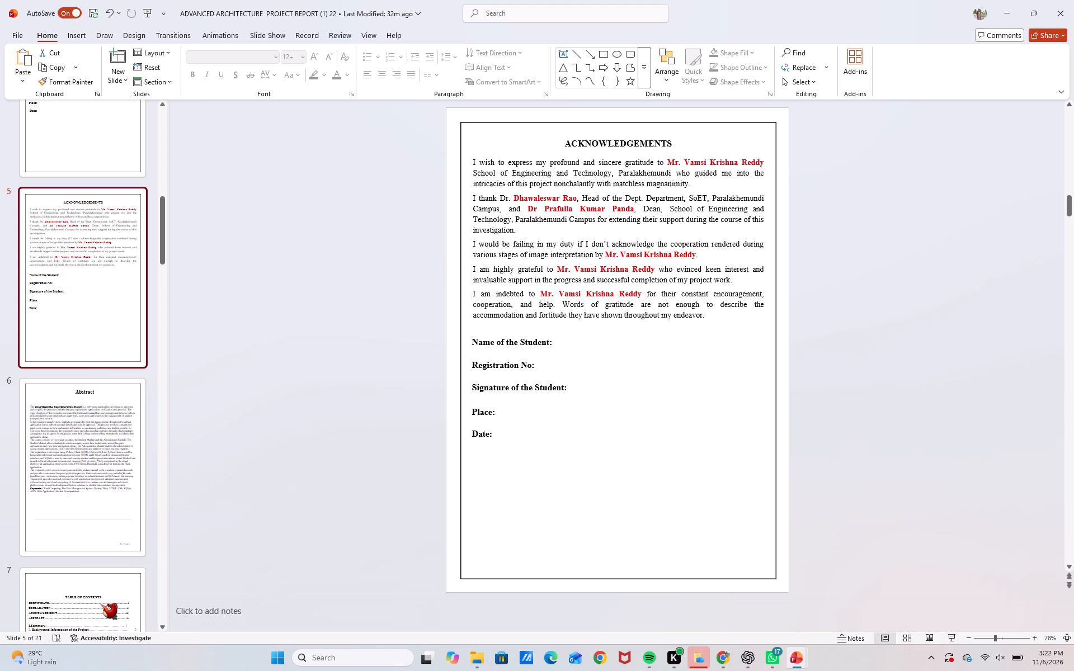
{"action": "left_click", "coordinate": [108, 543]}
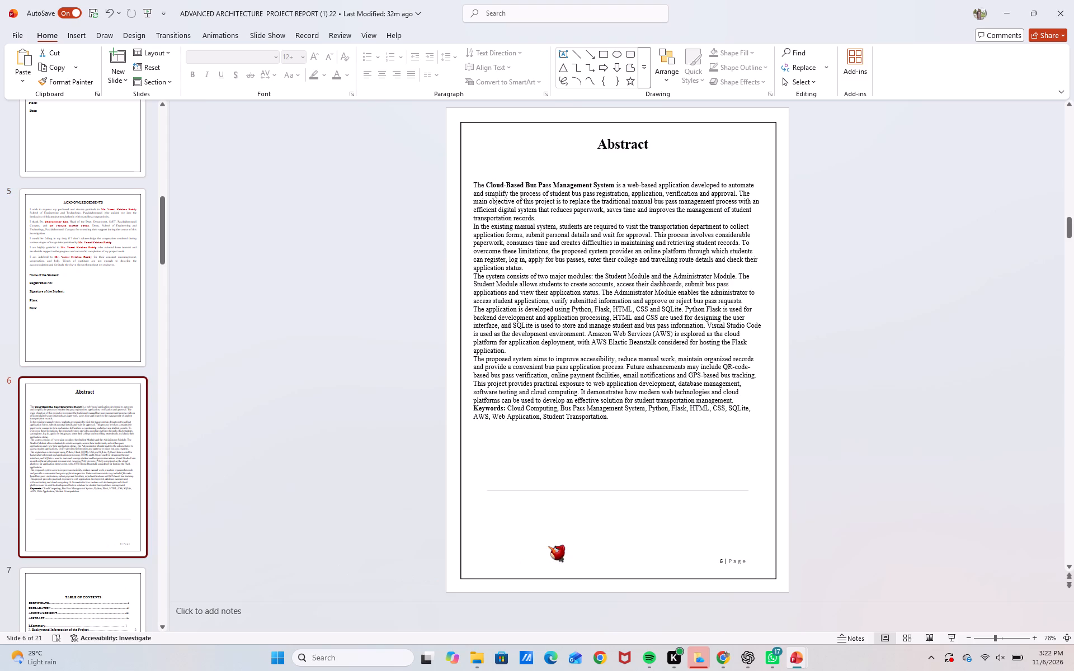
{"action": "left_click", "coordinate": [566, 576]}
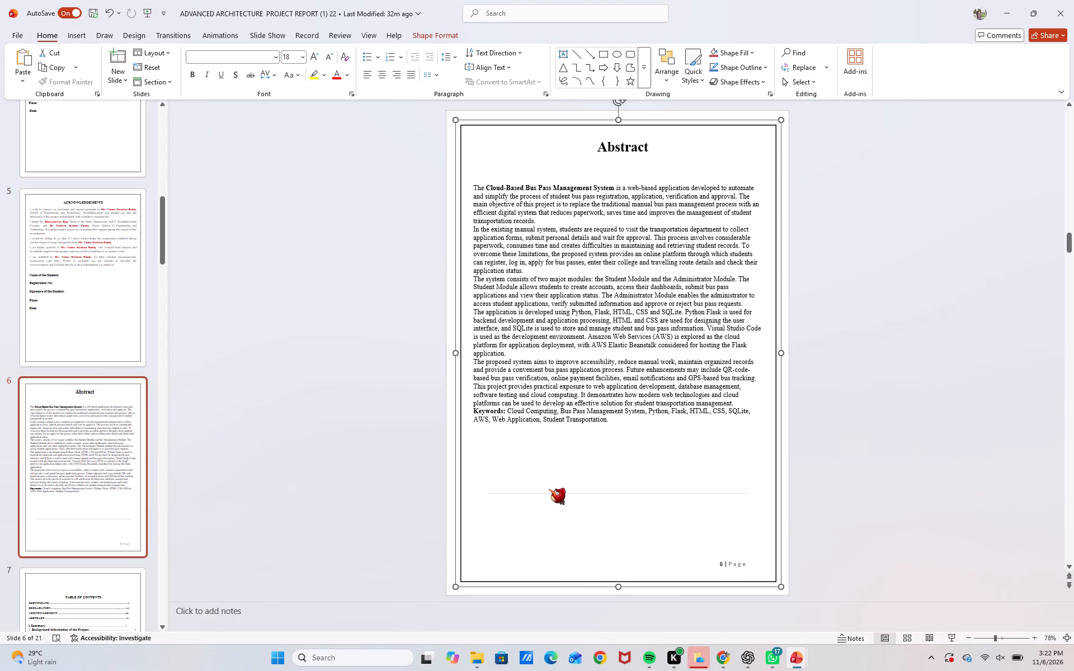
{"action": "left_click_drag", "start_coordinate": [549, 489], "coordinate": [554, 500]}
{"action": "triple_click", "coordinate": [546, 490]}
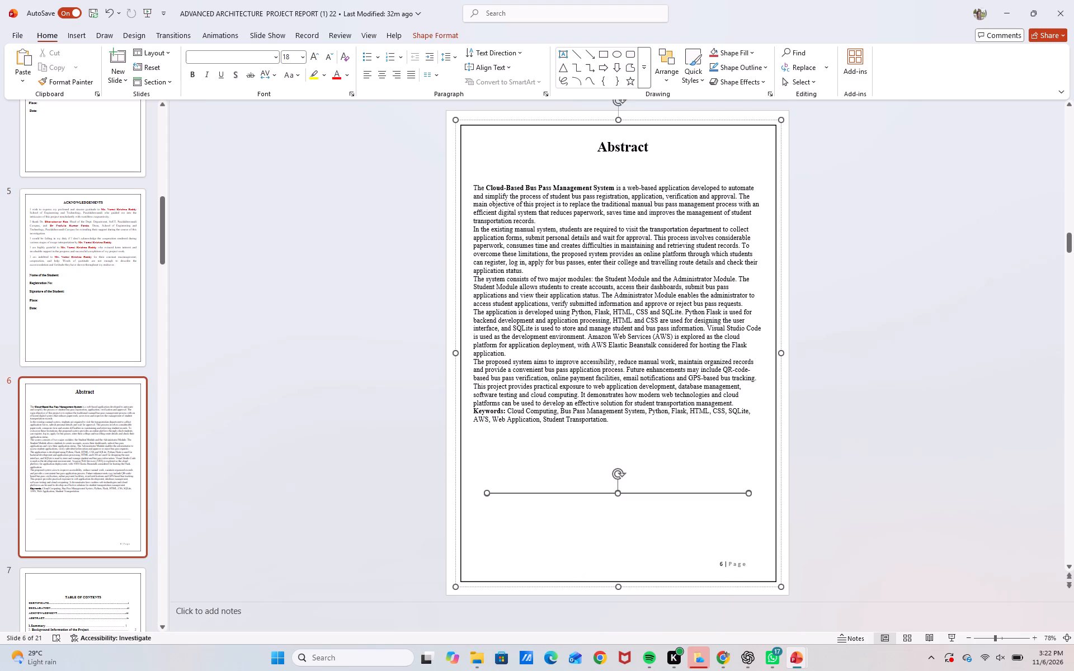
{"action": "key", "text": "BackSpace"}
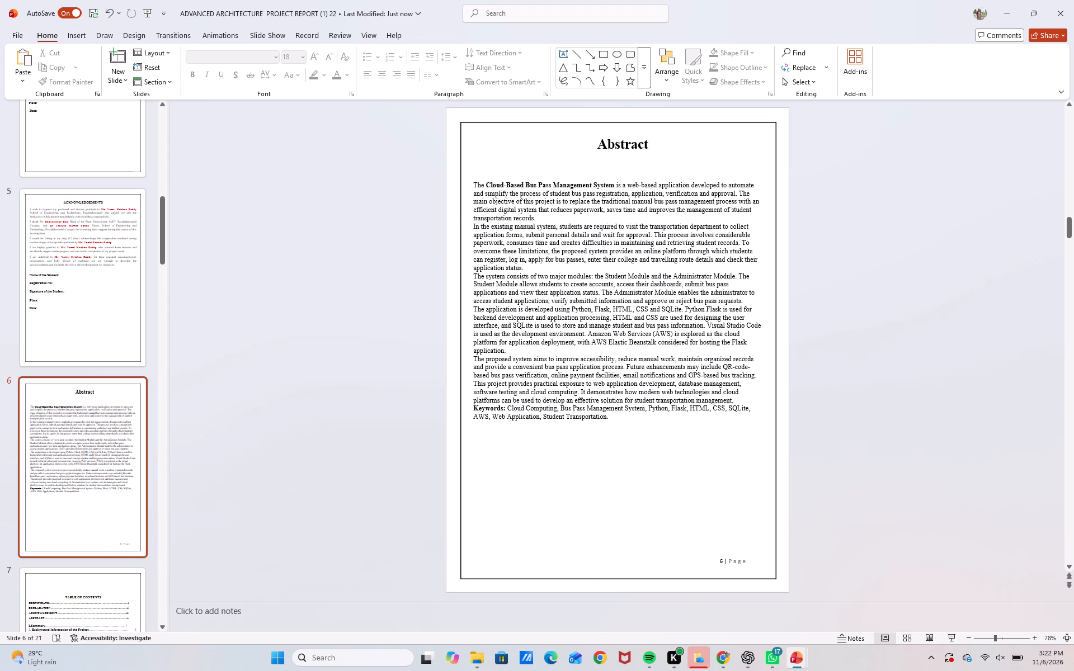
Clear the "6 | Page" footer text from the Abstract page.
{"action": "left_click", "coordinate": [729, 564]}
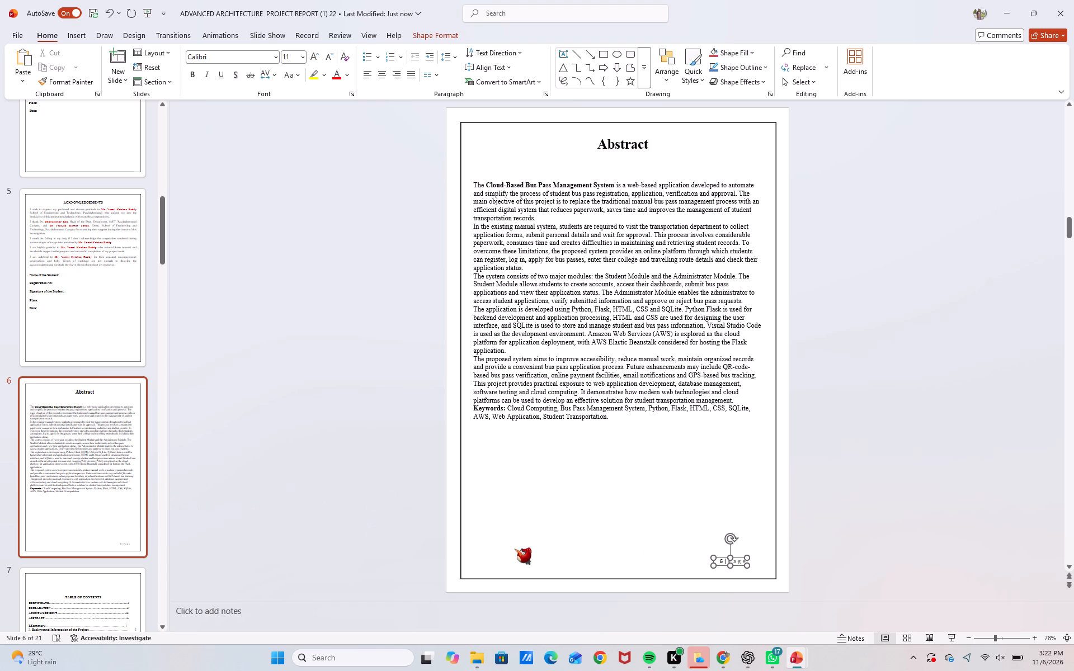
{"action": "key", "text": "BackSpace"}
{"action": "key", "text": "BackSpace"}
{"action": "key", "text": "BackSpace"}
{"action": "key", "text": "BackSpace"}
{"action": "key", "text": "BackSpace"}
{"action": "left_click", "coordinate": [739, 560]}
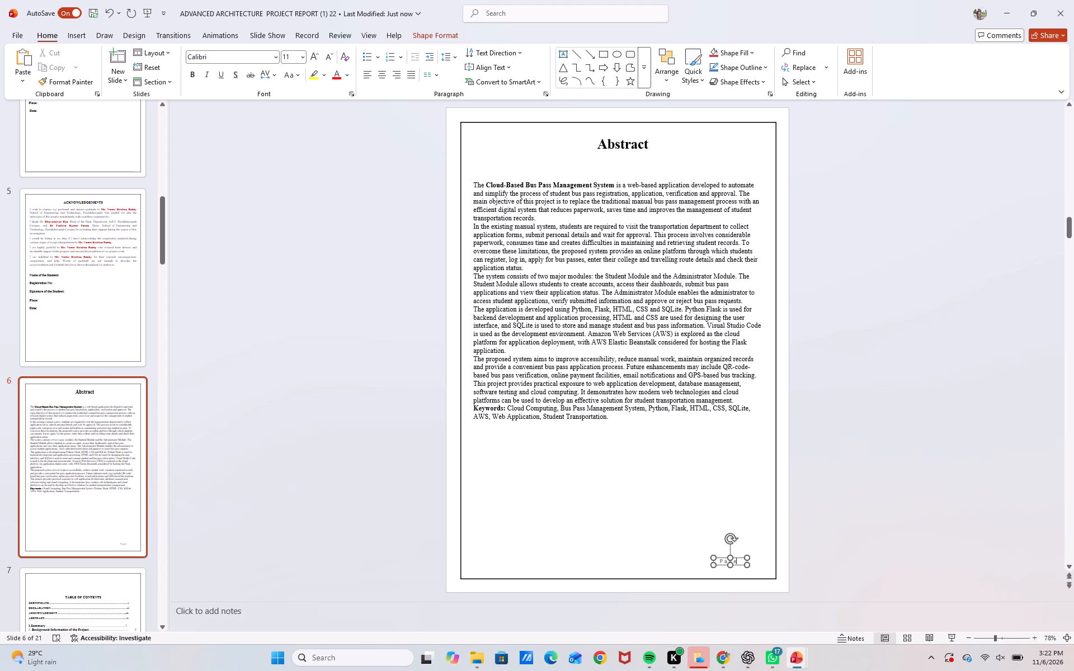
{"action": "key", "text": "BackSpace"}
{"action": "key", "text": "BackSpace"}
{"action": "key", "text": "BackSpace"}
{"action": "key", "text": "BackSpace"}
{"action": "key", "text": "BackSpace"}
{"action": "key", "text": "BackSpace"}
{"action": "key", "text": "BackSpace"}
{"action": "key", "text": "BackSpace"}
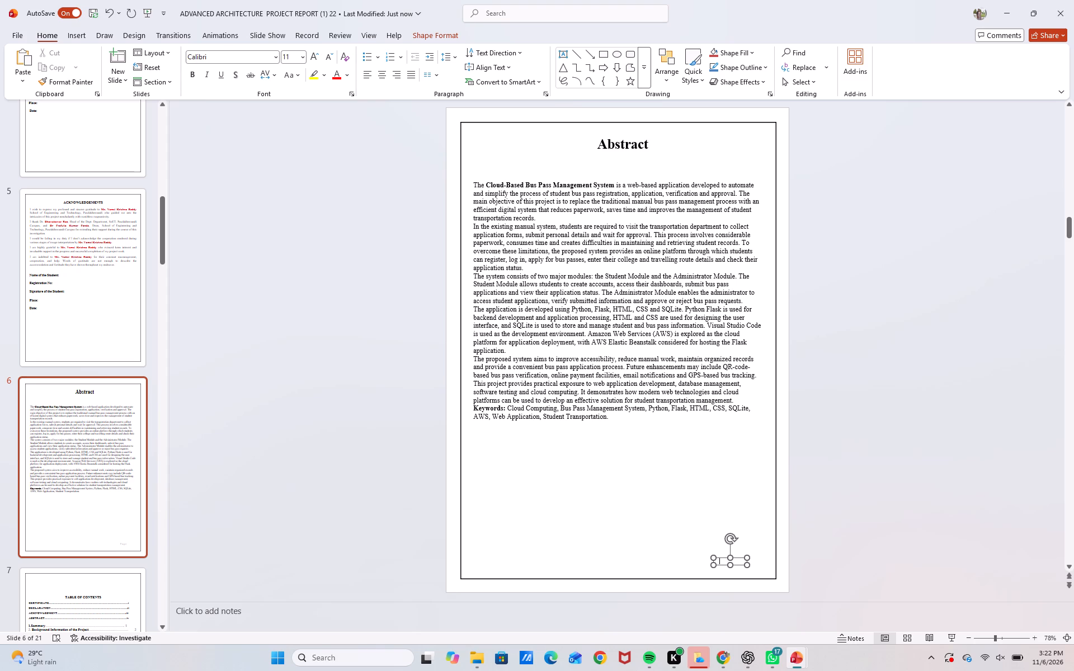
{"action": "double_click", "coordinate": [745, 564]}
{"action": "key", "text": "BackSpace"}
{"action": "left_click", "coordinate": [100, 567]}
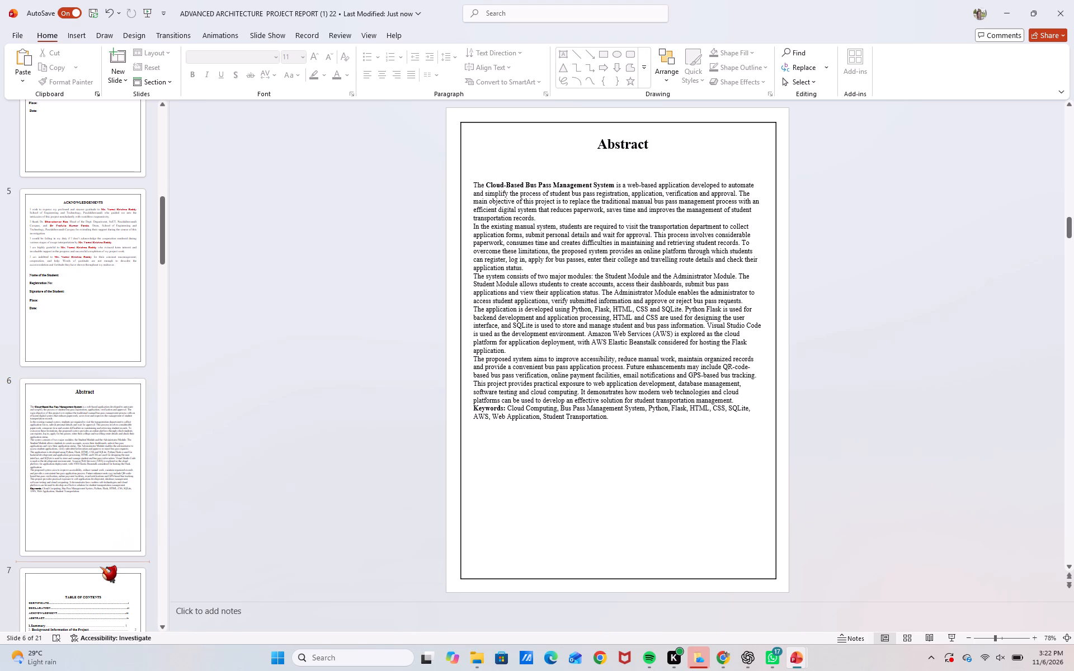
Remove the small "and References" text with its dots and page range from the Conclusion entry in the table of contents.
{"action": "left_click", "coordinate": [101, 607]}
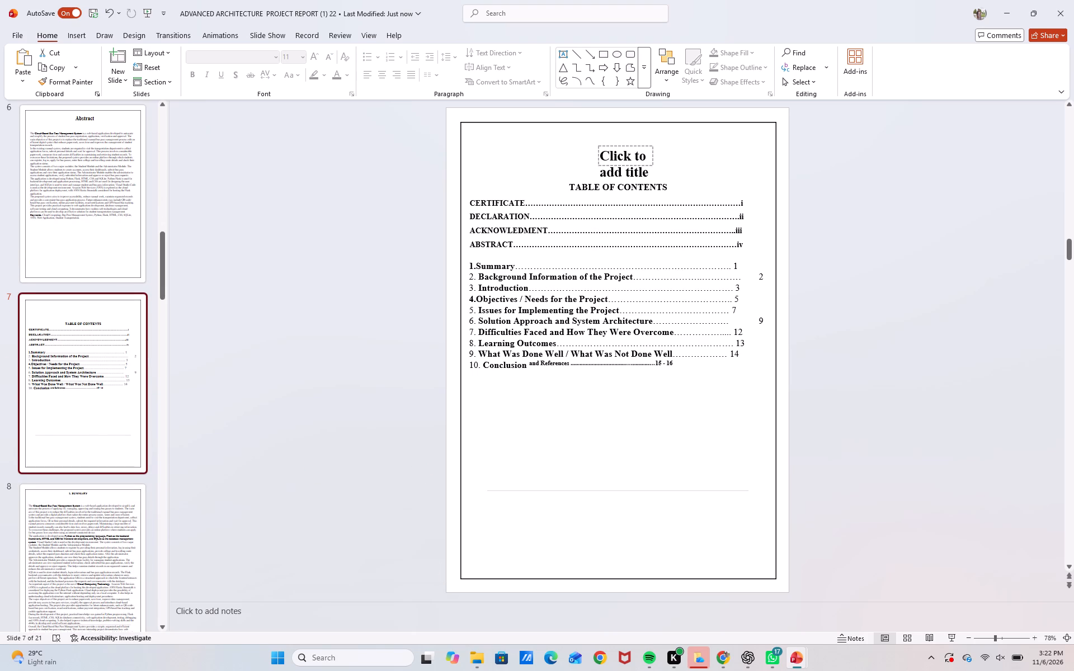
{"action": "left_click", "coordinate": [531, 363]}
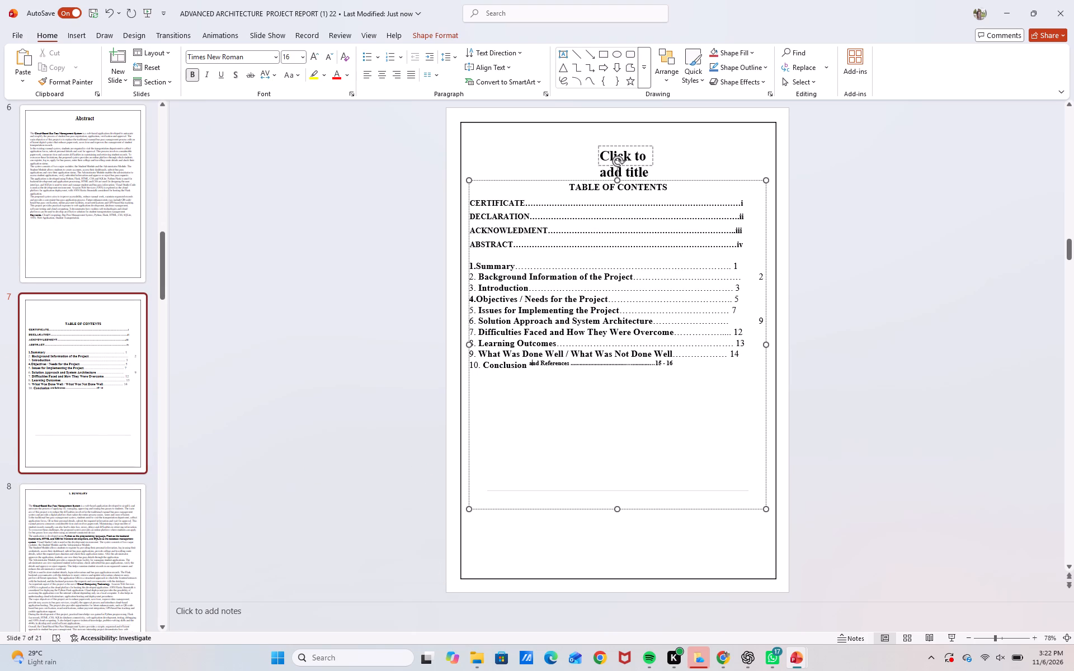
{"action": "left_click_drag", "start_coordinate": [531, 363], "coordinate": [664, 365]}
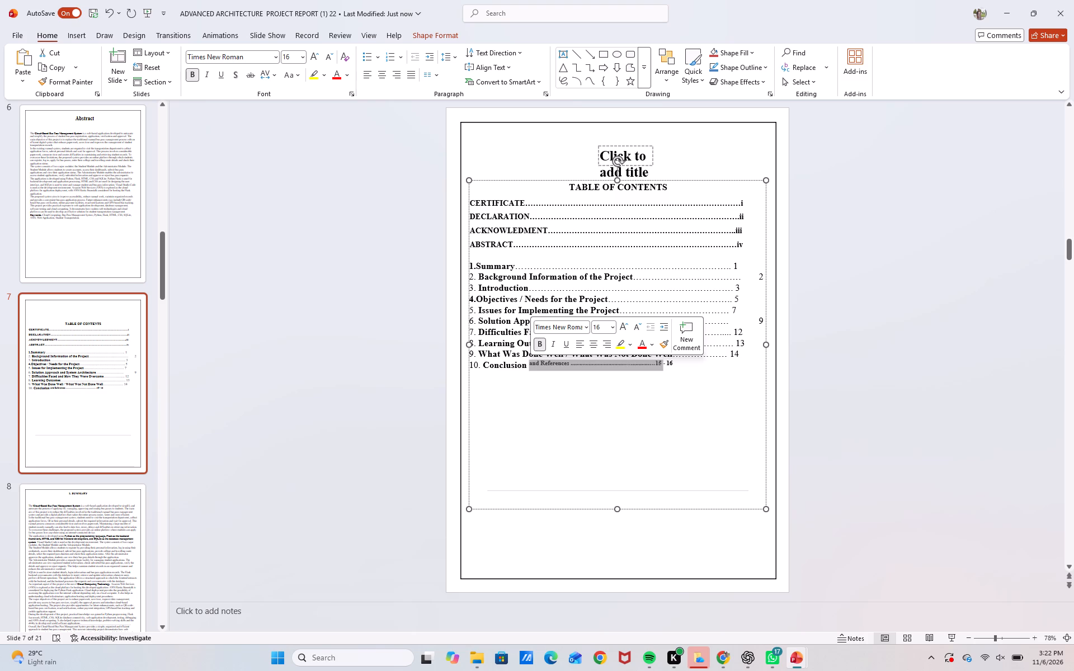
{"action": "left_click_drag", "start_coordinate": [664, 365], "coordinate": [686, 366]}
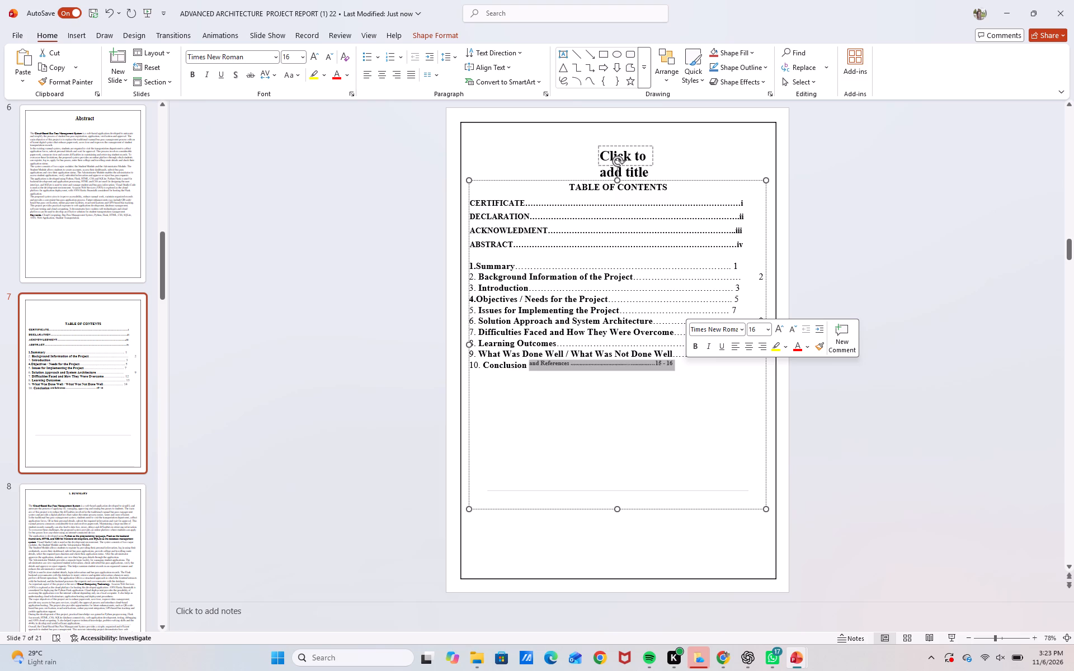
{"action": "key", "text": "BackSpace"}
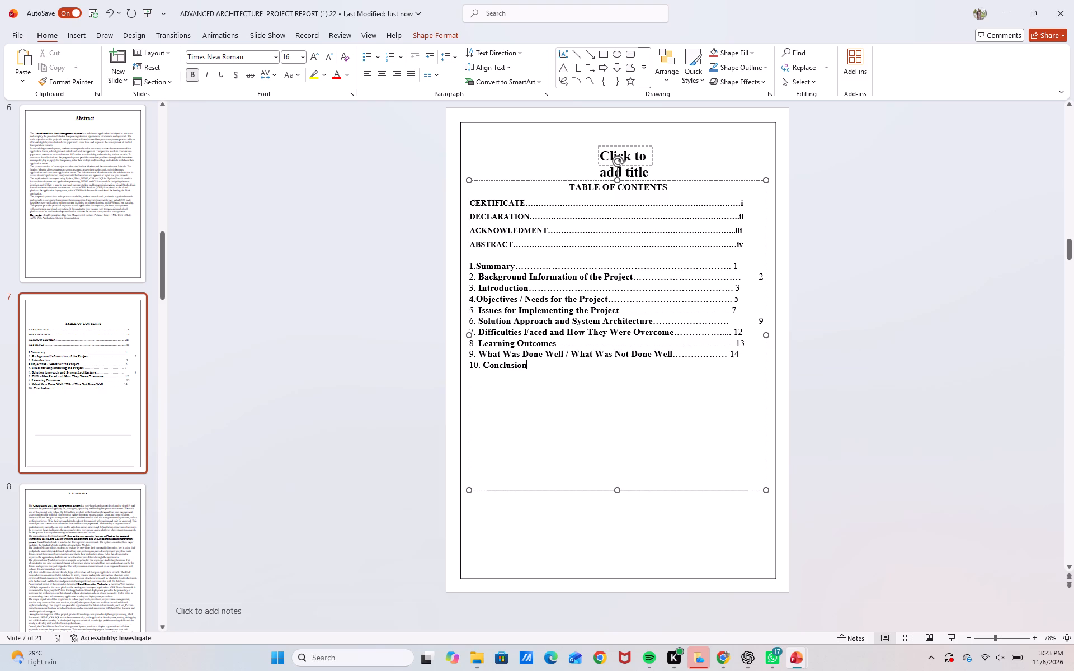
Remove the spare blank lines below Conclusion and add the entry "11.References" followed by a row of leader dots.
{"action": "left_click", "coordinate": [483, 389]}
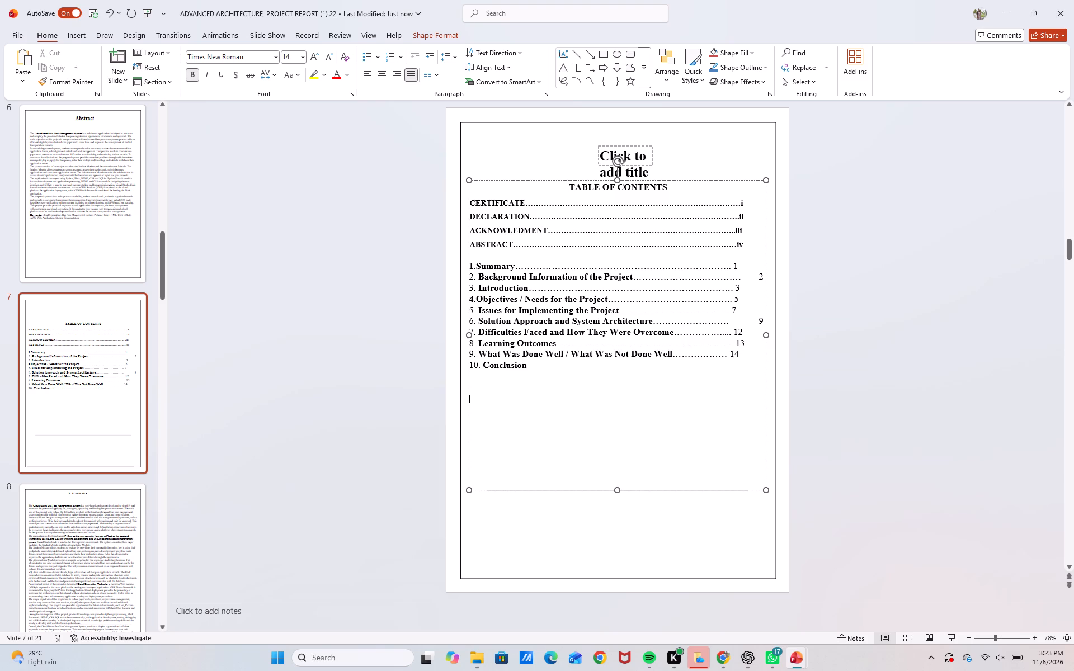
{"action": "left_click", "coordinate": [483, 389]}
{"action": "key", "text": "BackSpace"}
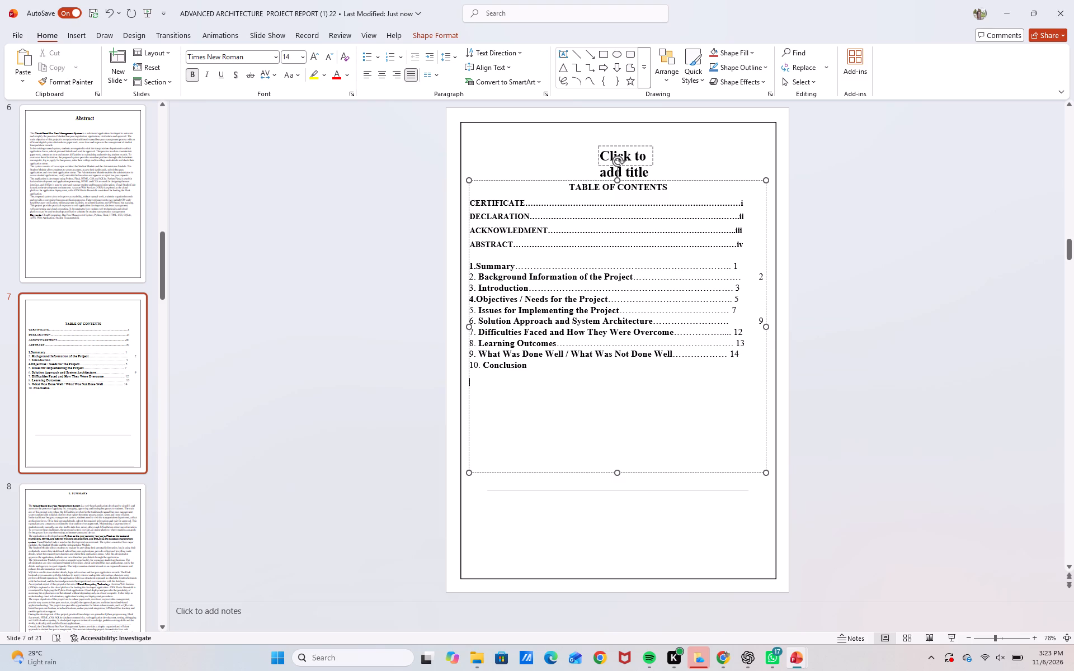
{"action": "key", "text": "BackSpace"}
{"action": "key", "text": "Return"}
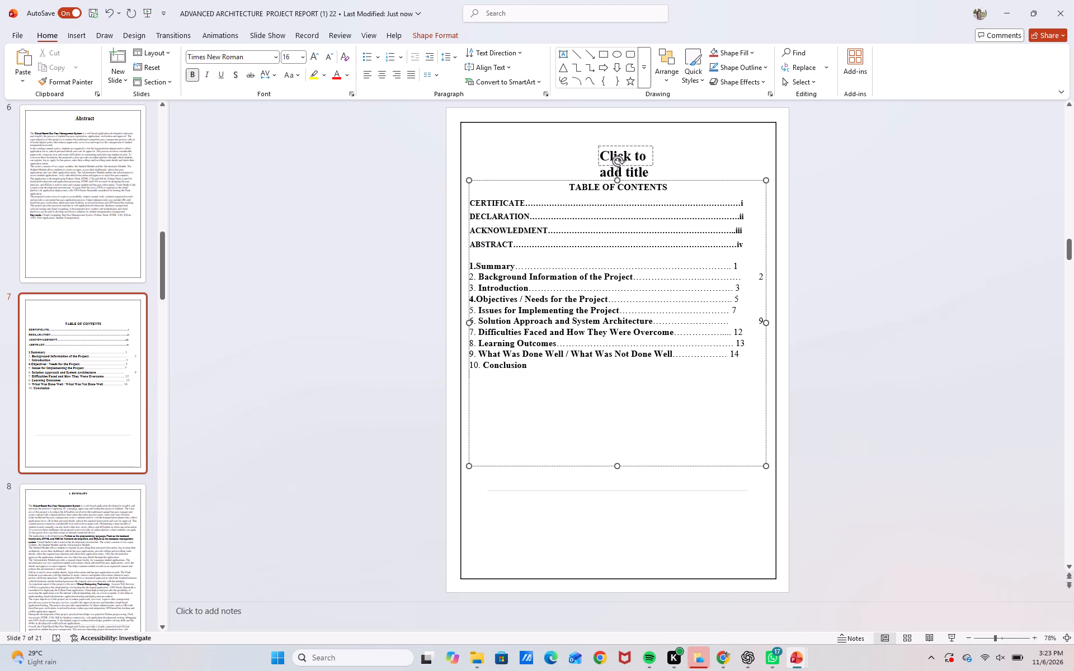
{"action": "type", "text": "11"}
{"action": "key", "text": "period"}
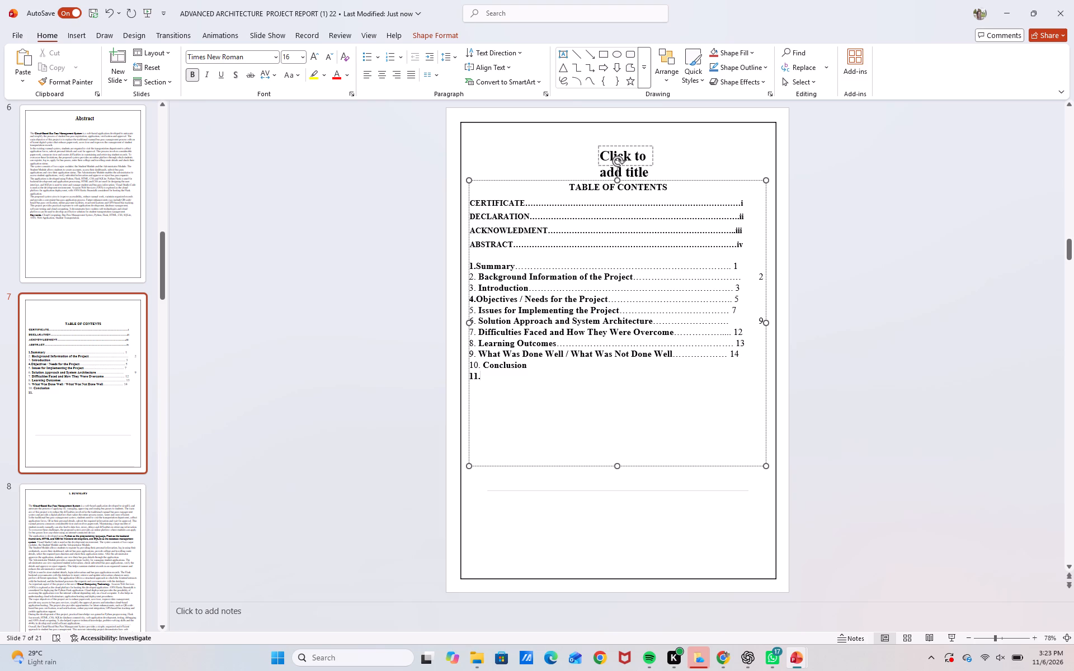
{"action": "type", "text": "RE"}
{"action": "key", "text": "BackSpace"}
{"action": "type", "text": "efere"}
{"action": "type", "text": "nces"}
{"action": "type", "text": ".."}
{"action": "key", "text": "period"}
{"action": "key", "text": "period"}
{"action": "key", "text": "period"}
{"action": "key", "text": "period"}
{"action": "key", "text": "period"}
{"action": "key", "text": "period"}
{"action": "key", "text": "period"}
{"action": "key", "text": "period"}
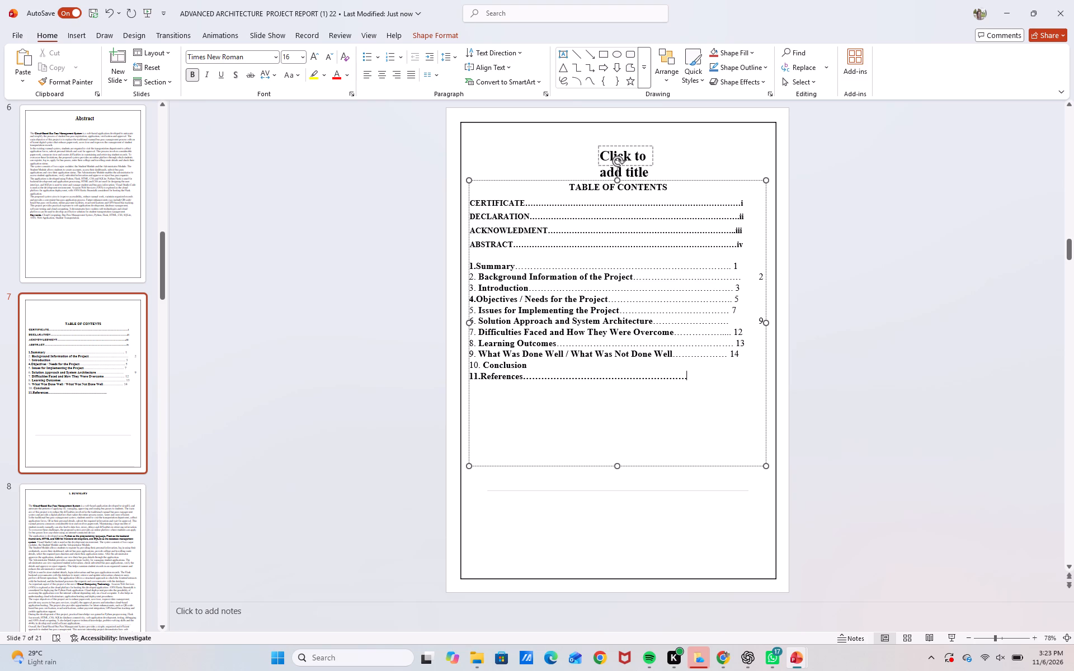
Add a row of leader dots after the "10. Conclusion" entry, extending towards the page-number column.
{"action": "left_click", "coordinate": [530, 360]}
{"action": "key", "text": "period"}
{"action": "key", "text": "period"}
{"action": "key", "text": "period"}
{"action": "key", "text": "period"}
{"action": "key", "text": "period"}
{"action": "key", "text": "period"}
{"action": "key", "text": "period"}
{"action": "key", "text": "period"}
{"action": "key", "text": "period"}
{"action": "key", "text": "period"}
{"action": "key", "text": "period"}
{"action": "key", "text": "period"}
{"action": "key", "text": "period"}
{"action": "key", "text": "period"}
{"action": "key", "text": "period"}
{"action": "key", "text": "period"}
{"action": "key", "text": "period"}
{"action": "key", "text": "period"}
{"action": "key", "text": "period"}
{"action": "key", "text": "period"}
{"action": "key", "text": "period"}
Look through the pages from the table of contents to the System Architecture Flow page, checking their page numbers and leftover footer text.
{"action": "left_click", "coordinate": [111, 388]}
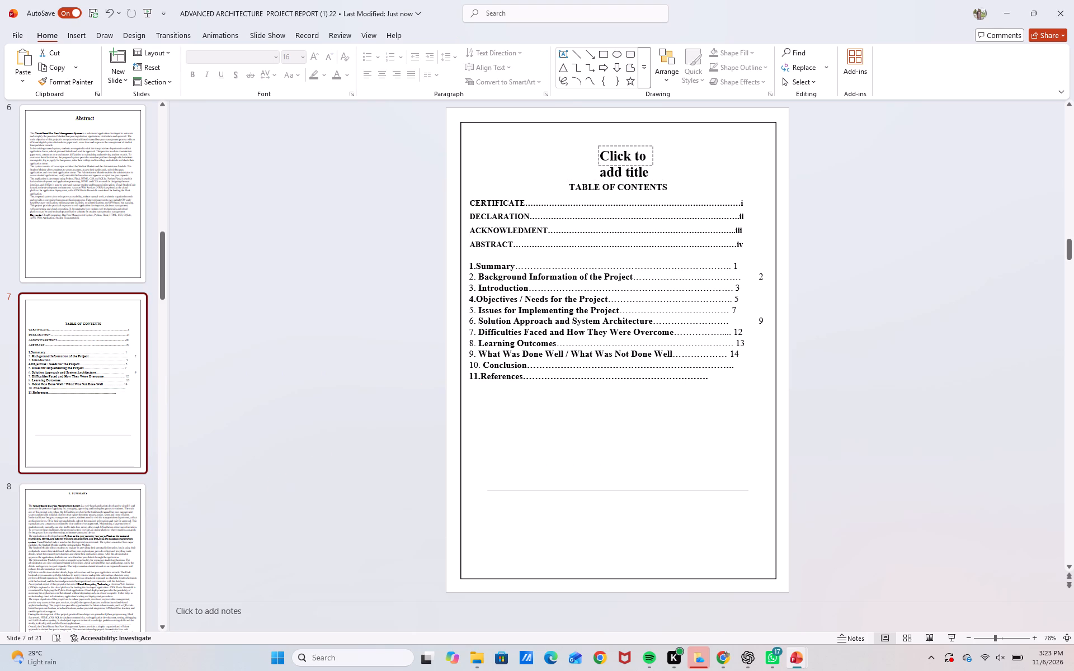
{"action": "left_click", "coordinate": [109, 580]}
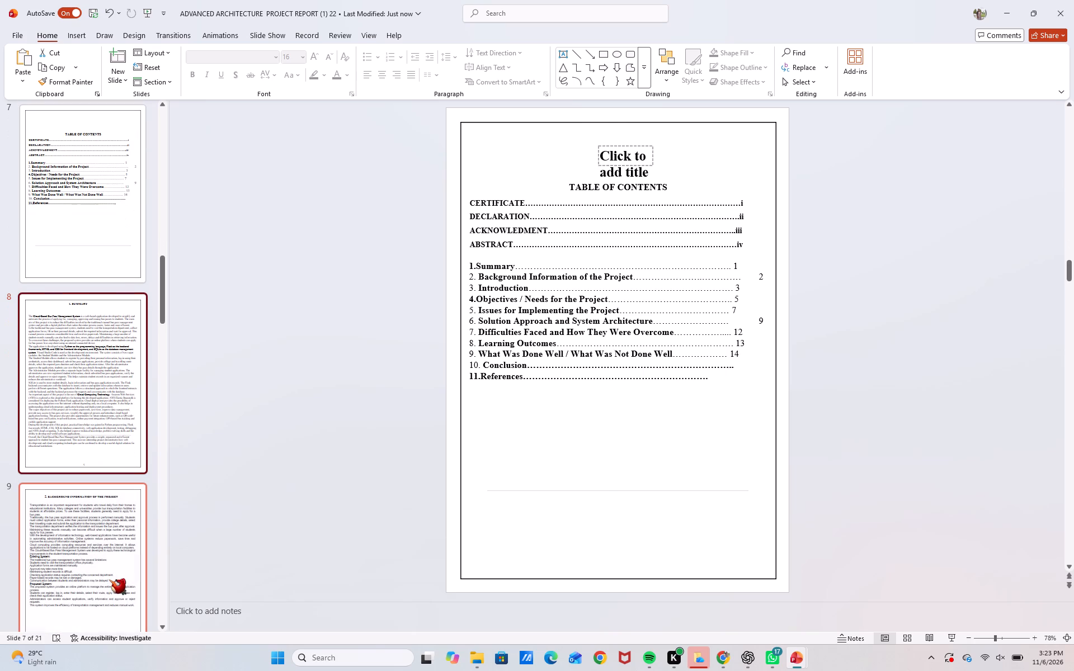
{"action": "left_click", "coordinate": [115, 242]}
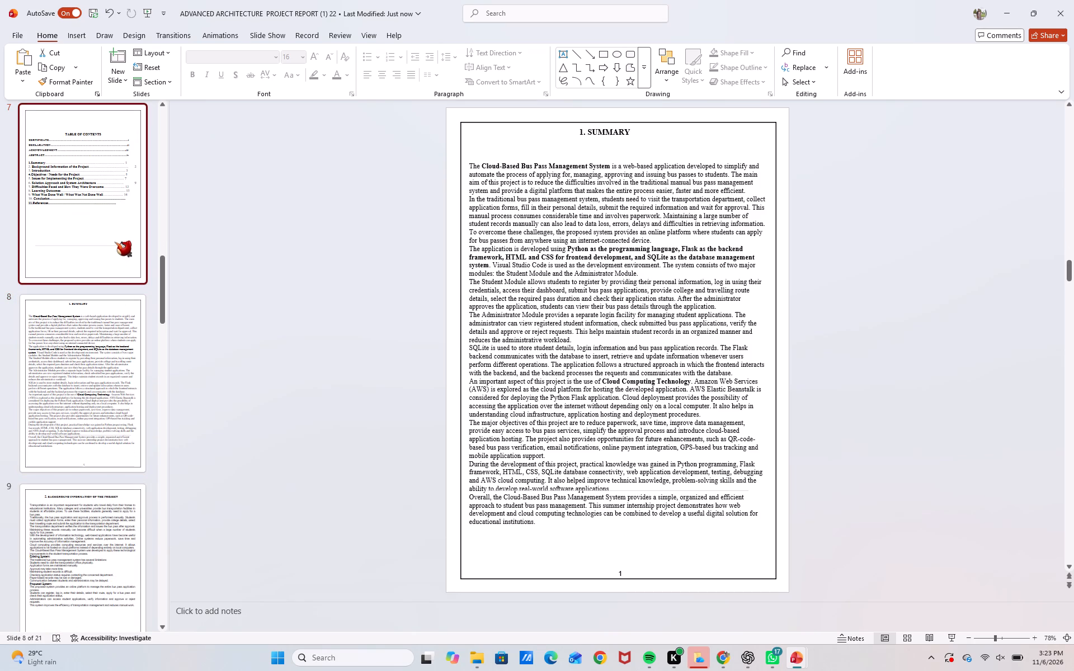
{"action": "scroll", "coordinate": [105, 518], "scroll_direction": "down", "scroll_amount": 1}
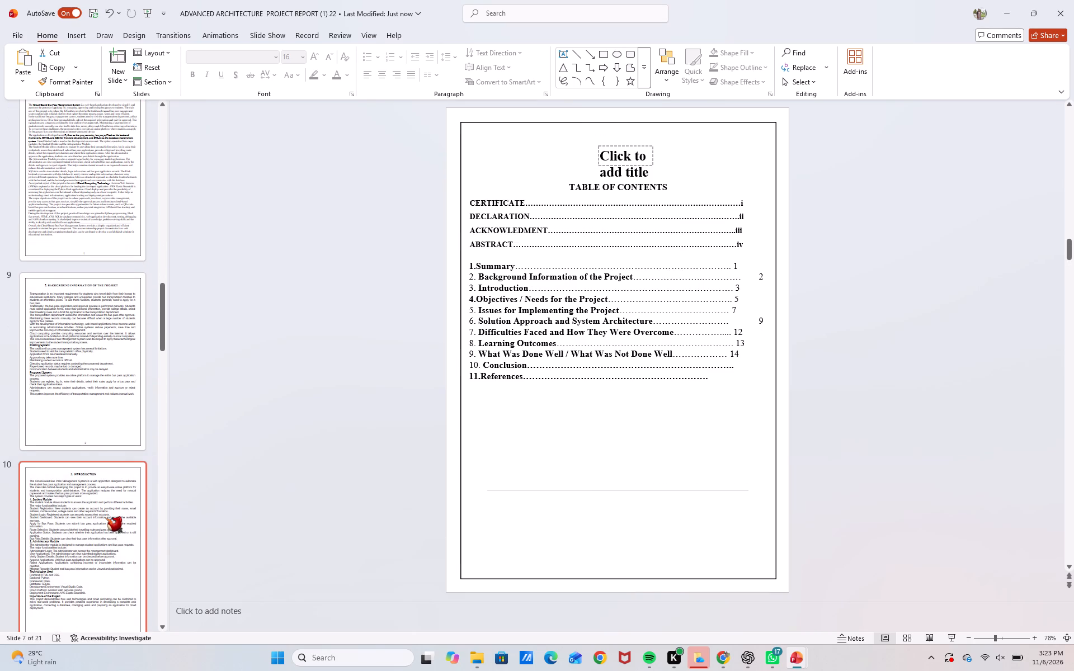
{"action": "left_click", "coordinate": [107, 500]}
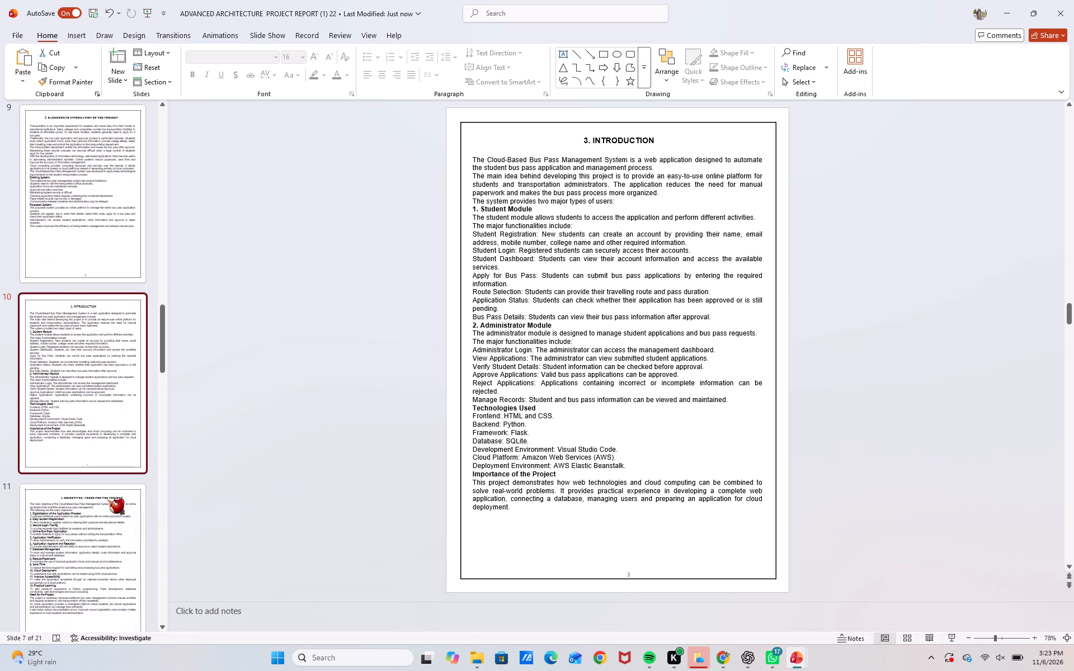
{"action": "left_click", "coordinate": [146, 594]}
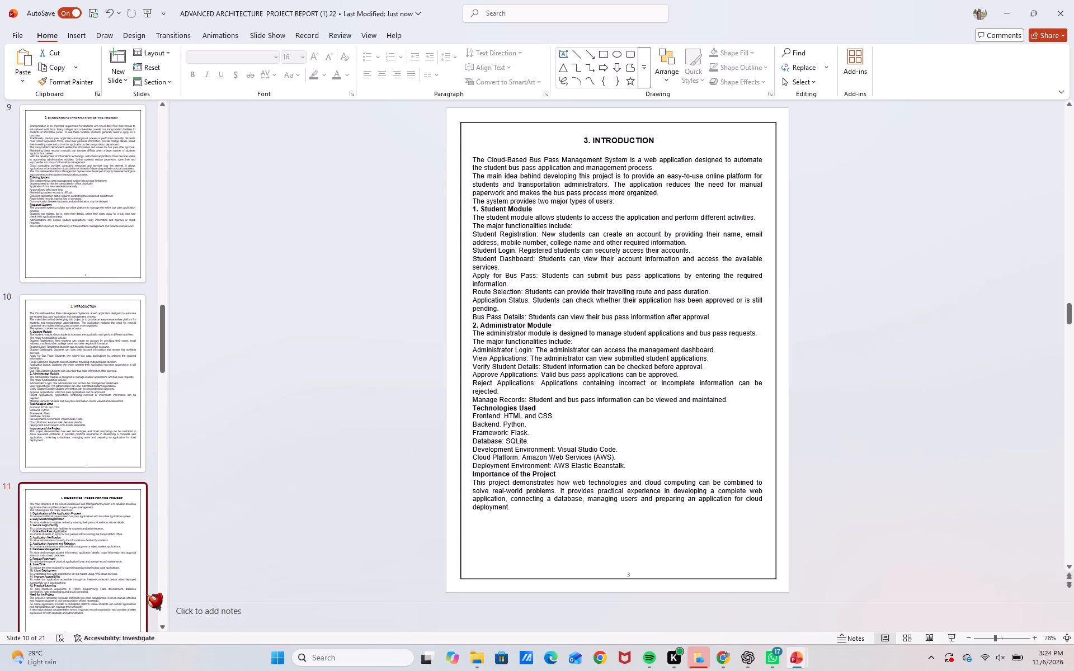
{"action": "left_click", "coordinate": [80, 612]}
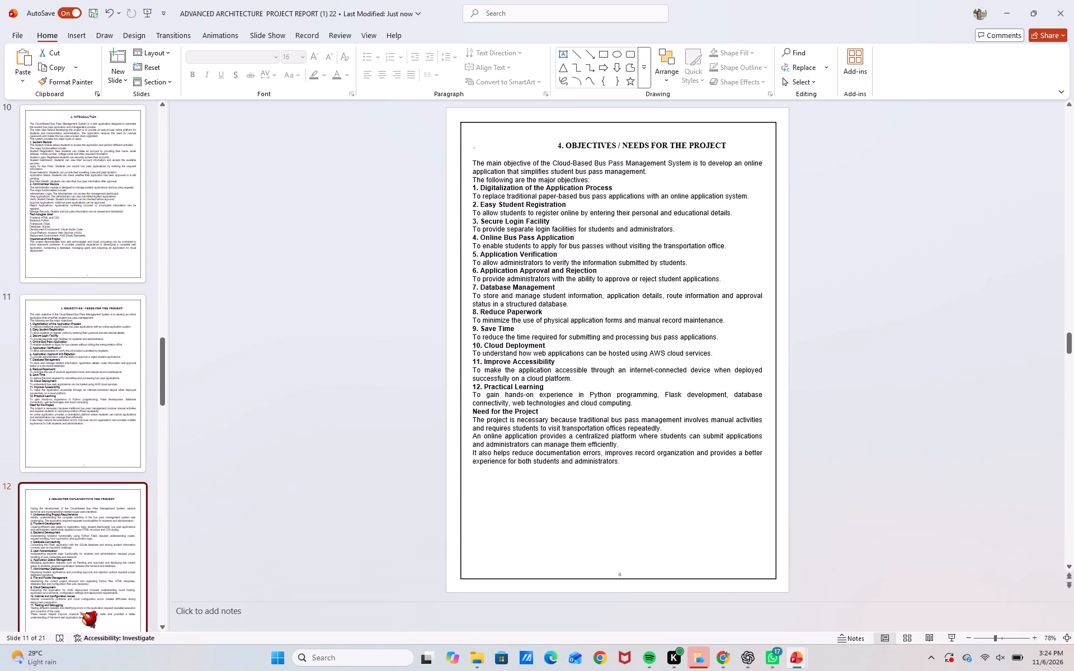
{"action": "left_click", "coordinate": [80, 613]}
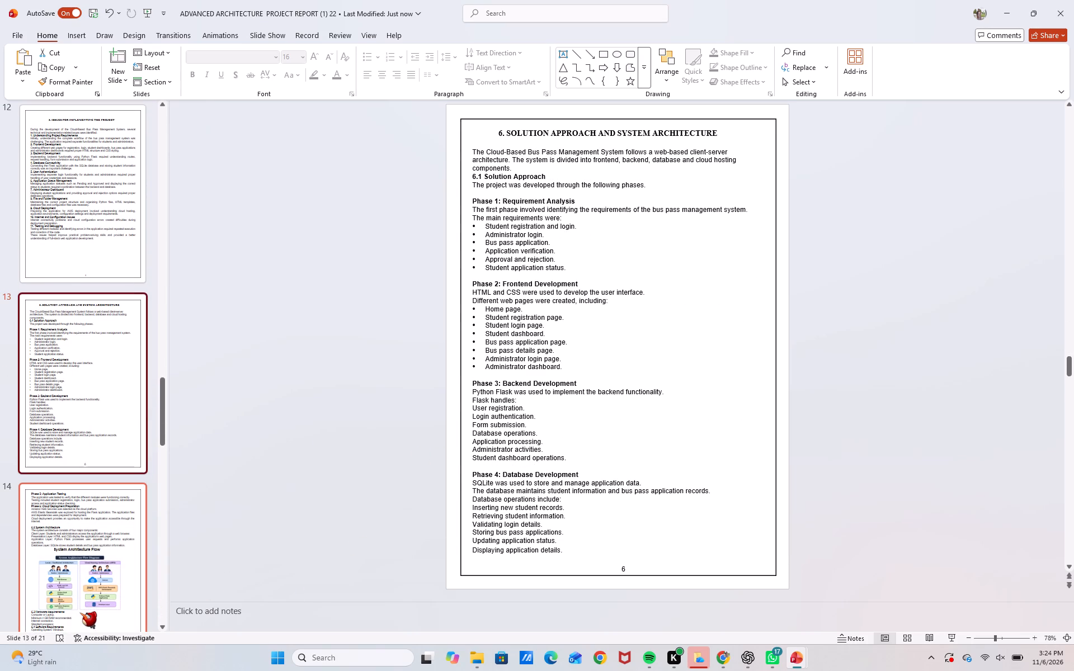
{"action": "left_click", "coordinate": [639, 561]}
{"action": "left_click", "coordinate": [625, 570]}
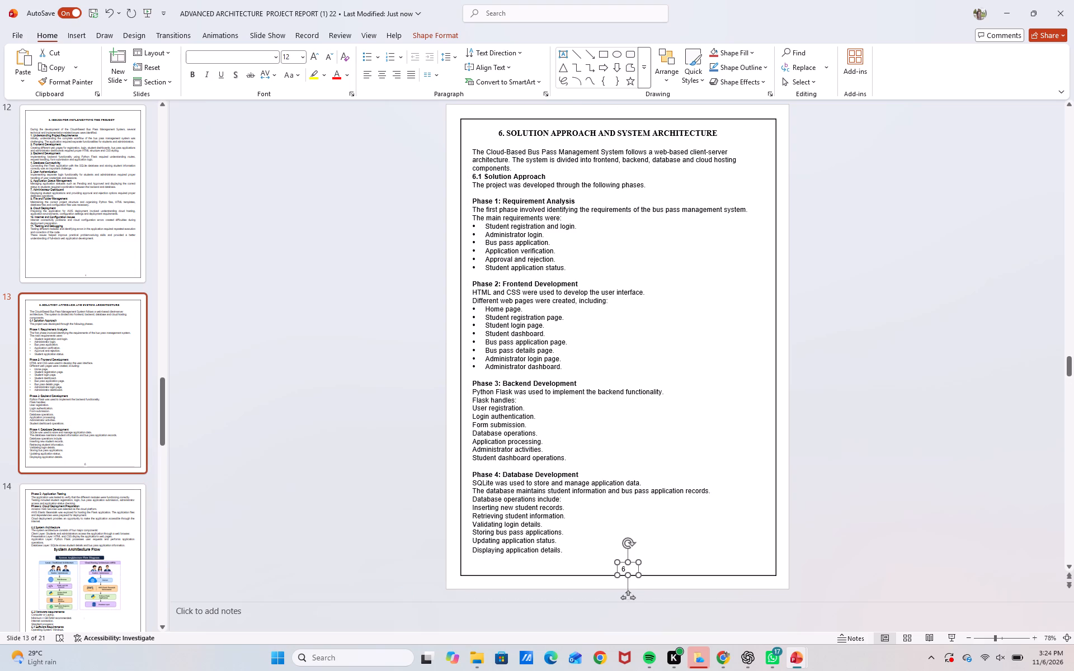
{"action": "left_click", "coordinate": [110, 569]}
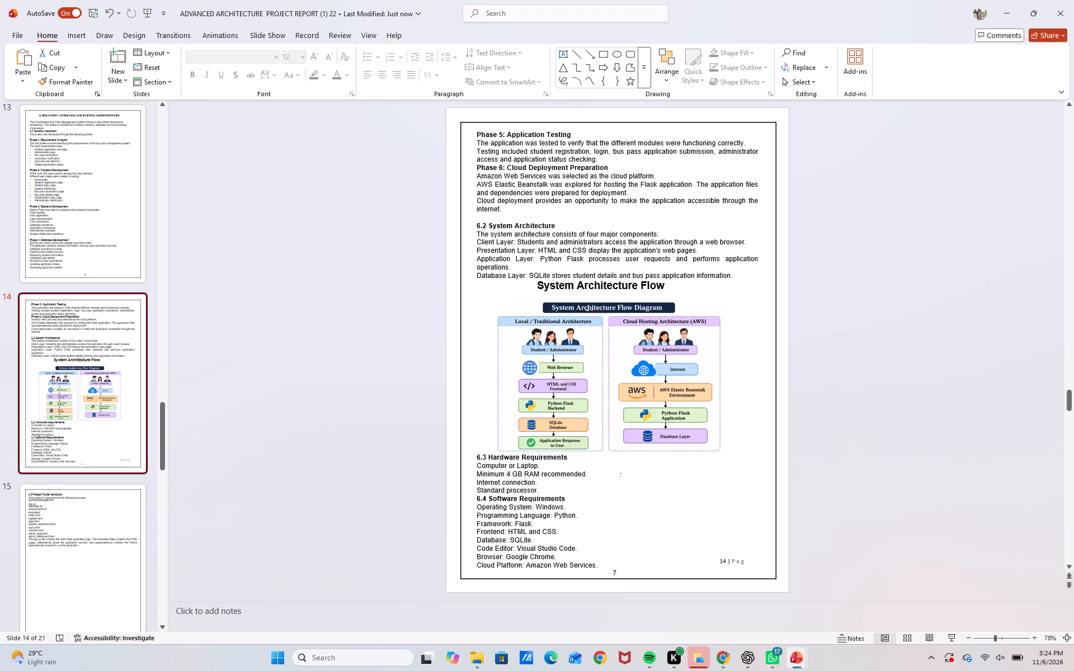
{"action": "left_click", "coordinate": [728, 563]}
{"action": "double_click", "coordinate": [724, 556]}
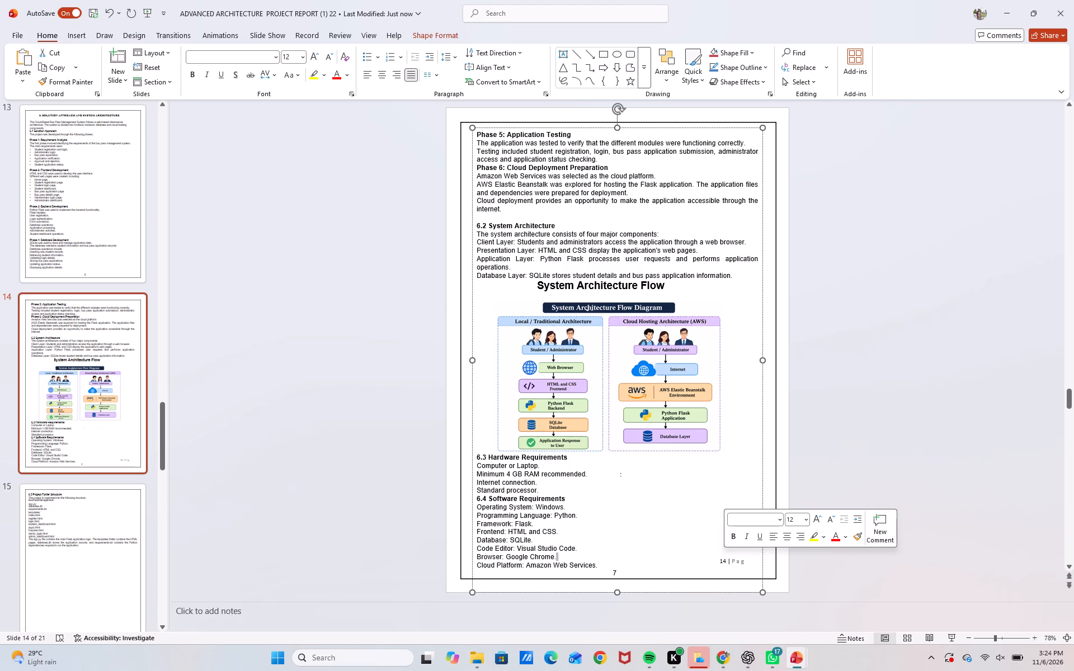
Move the page number 8 on the Project Folder Structure page down to just above the bottom border line.
{"action": "left_click", "coordinate": [119, 602]}
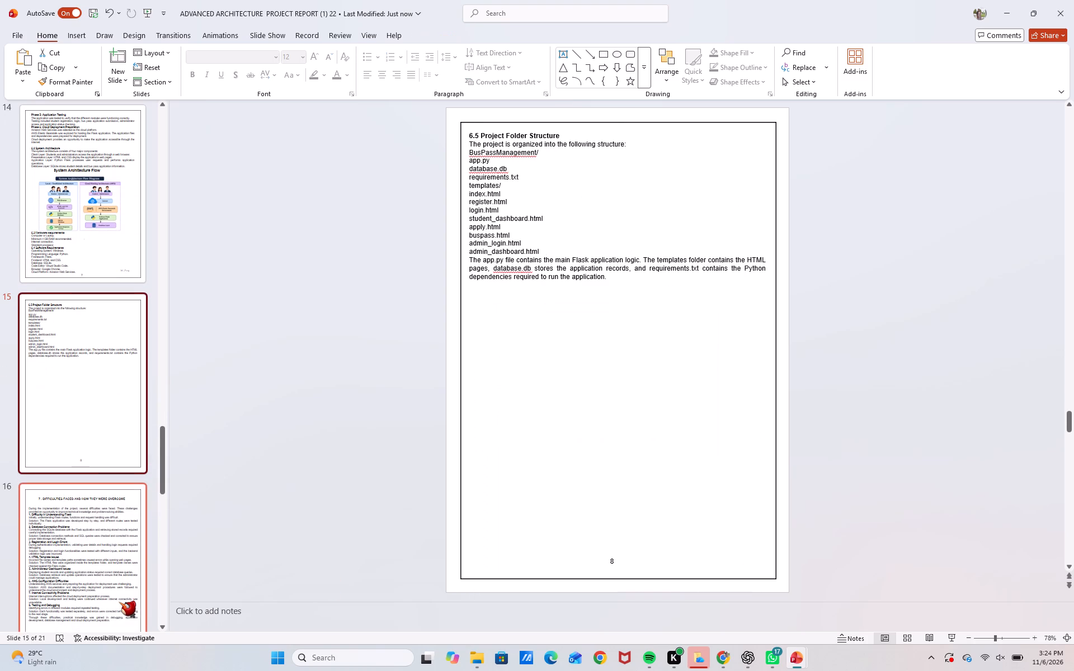
{"action": "left_click", "coordinate": [612, 557]}
{"action": "left_click_drag", "start_coordinate": [615, 587], "coordinate": [620, 597]}
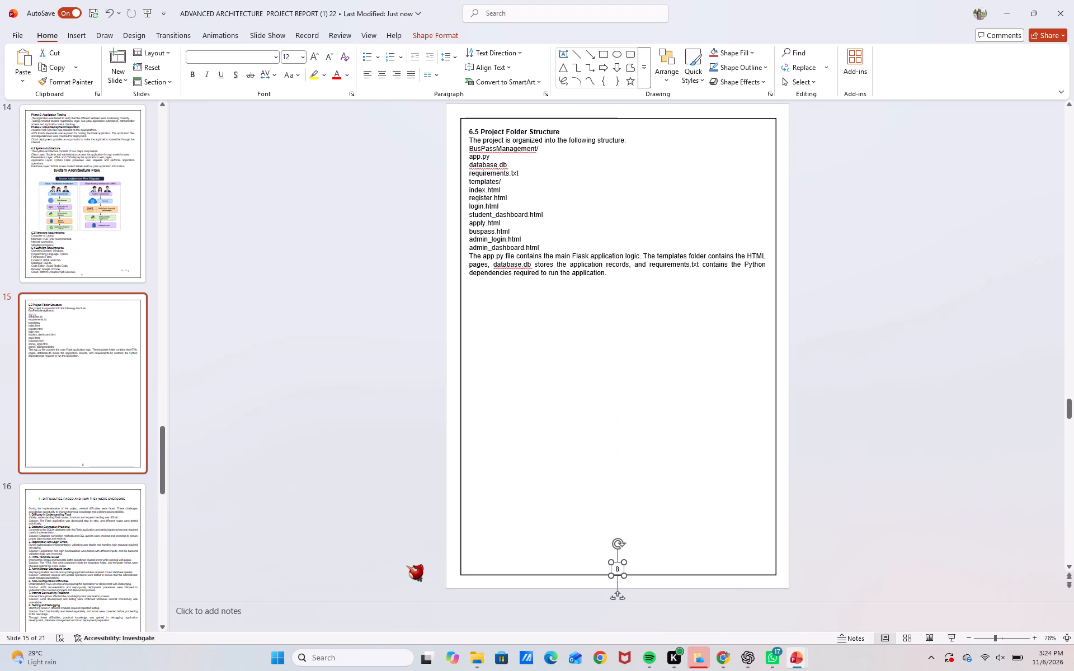
{"action": "left_click", "coordinate": [406, 566]}
Delete the leftover "11 | Page" footer text from the "7. Difficulties Faced and How They Were Overcome" page.
{"action": "left_click", "coordinate": [126, 578]}
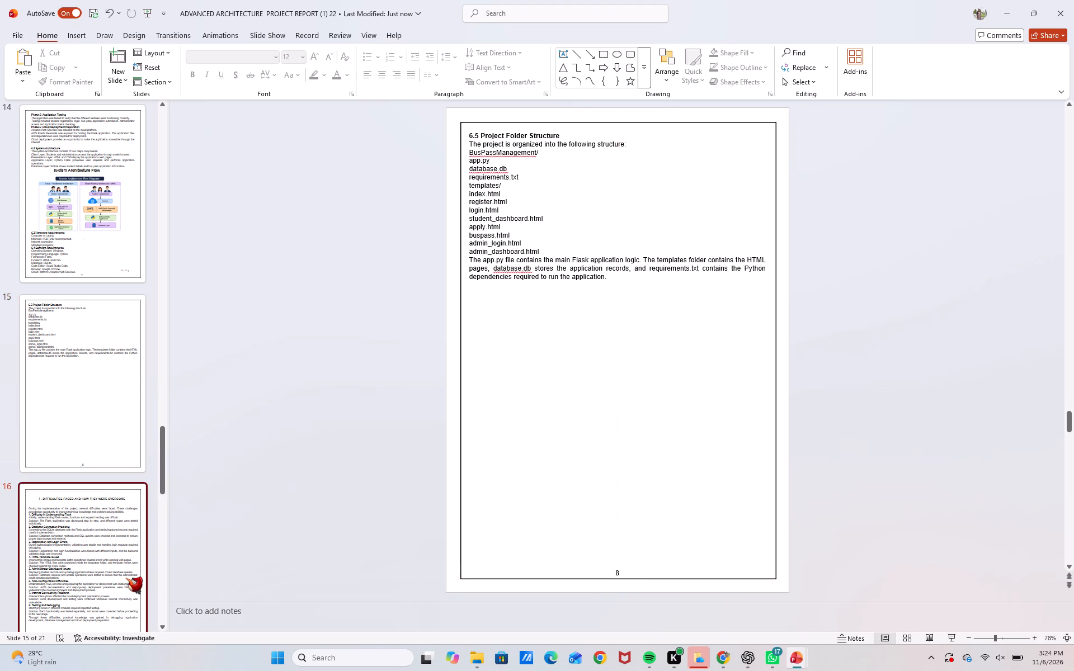
{"action": "left_click", "coordinate": [744, 550]}
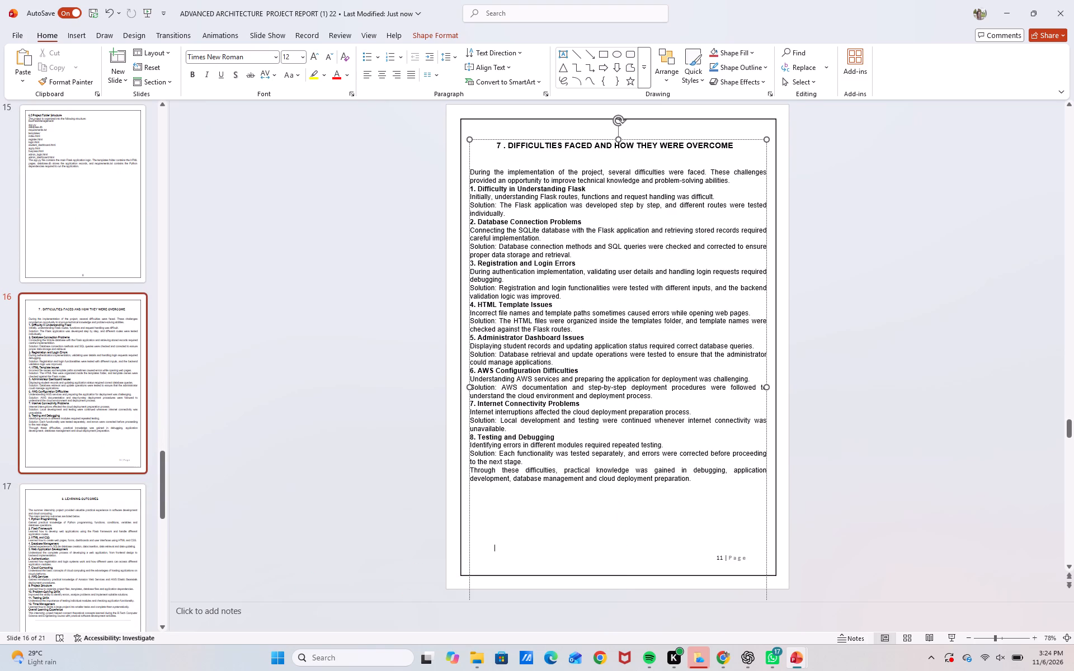
{"action": "left_click", "coordinate": [733, 565]}
{"action": "left_click", "coordinate": [733, 565]}
{"action": "left_click_drag", "start_coordinate": [733, 565], "coordinate": [729, 558]}
{"action": "double_click", "coordinate": [729, 558]}
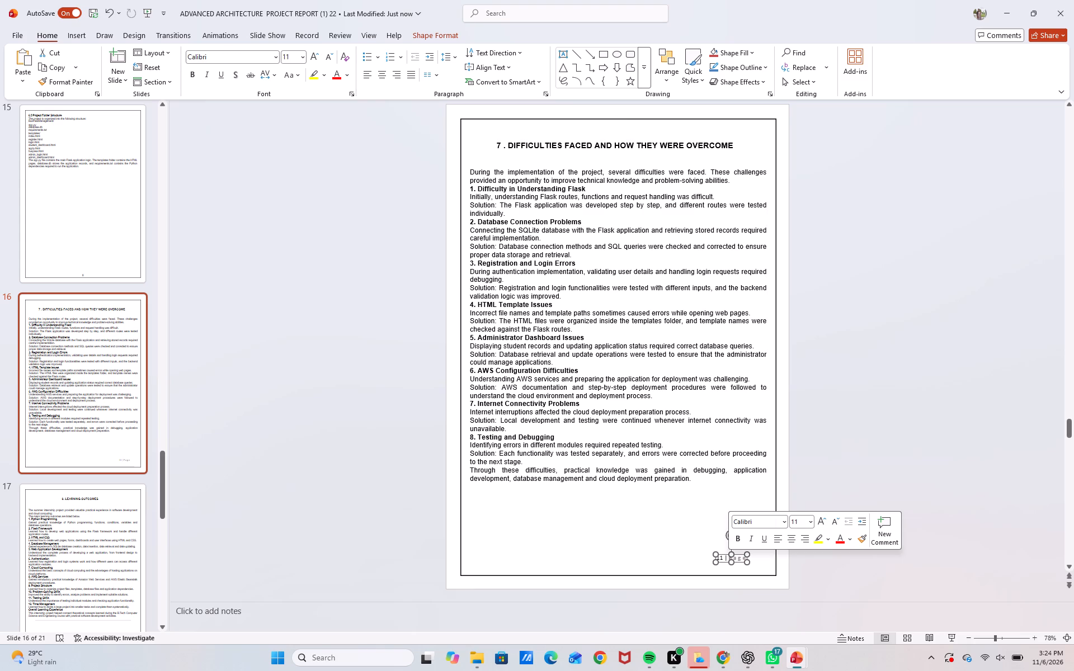
{"action": "left_click", "coordinate": [738, 558]}
{"action": "key", "text": "BackSpace"}
{"action": "key", "text": "BackSpace"}
{"action": "key", "text": "BackSpace"}
{"action": "key", "text": "BackSpace"}
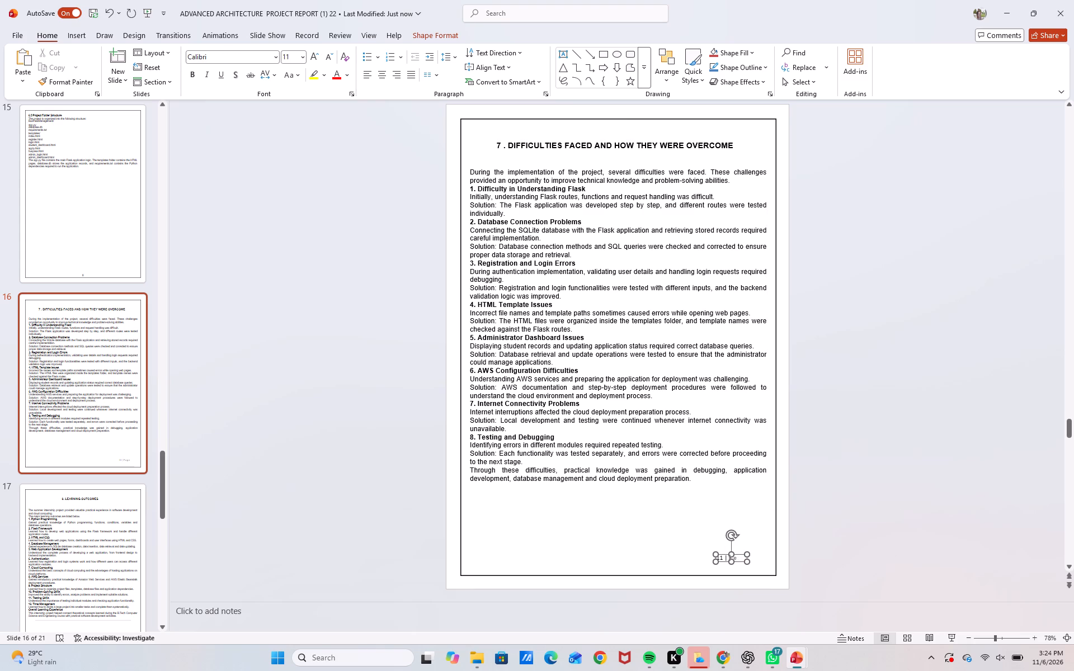
{"action": "key", "text": "BackSpace"}
{"action": "key", "text": "BackSpace"}
{"action": "key", "text": "BackSpace"}
{"action": "key", "text": "BackSpace"}
{"action": "key", "text": "BackSpace"}
{"action": "key", "text": "Right"}
{"action": "key", "text": "Right"}
{"action": "key", "text": "Right"}
{"action": "key", "text": "BackSpace"}
{"action": "key", "text": "BackSpace"}
{"action": "key", "text": "BackSpace"}
Check the page numbering on the neighbouring pages and insert an empty text box on the Difficulties Faced page.
{"action": "left_click", "coordinate": [113, 257]}
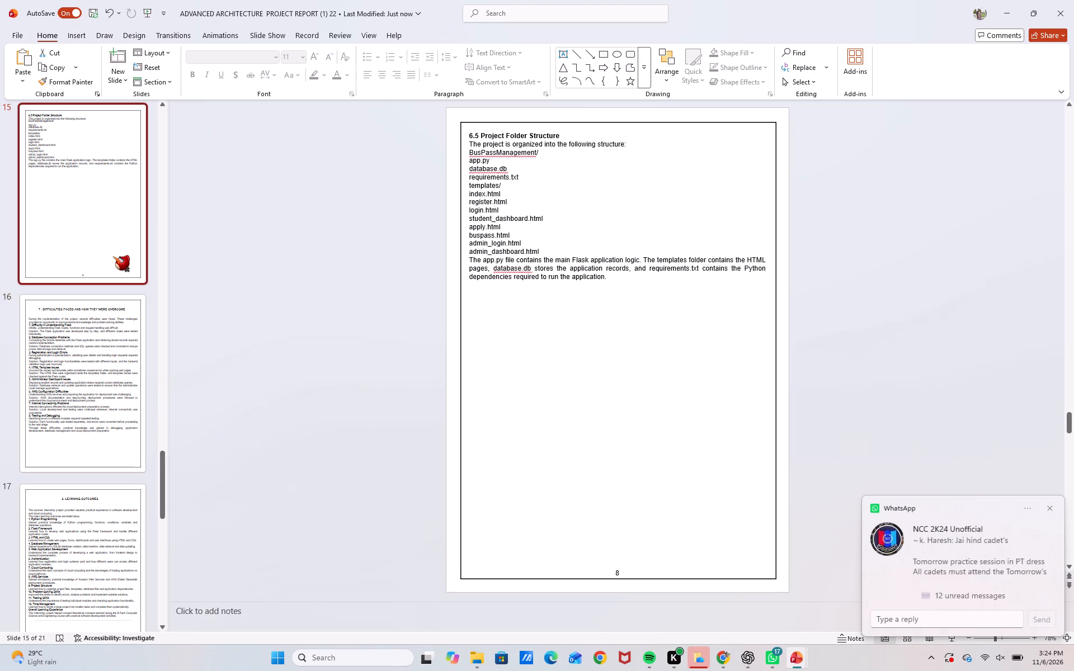
{"action": "left_click", "coordinate": [99, 387]}
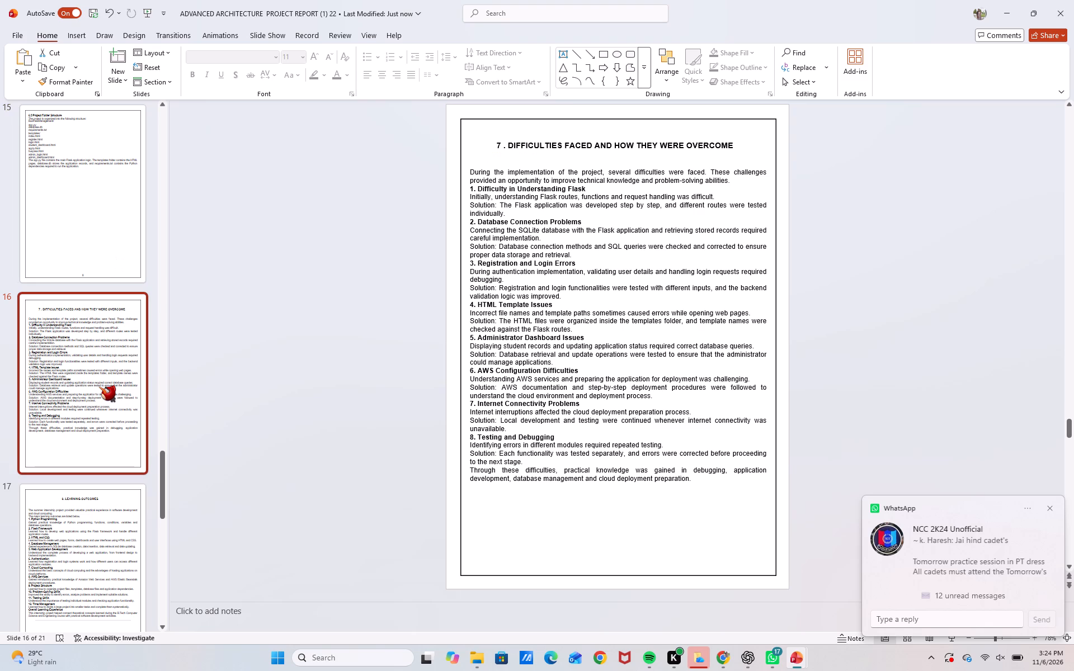
{"action": "left_click", "coordinate": [123, 517]}
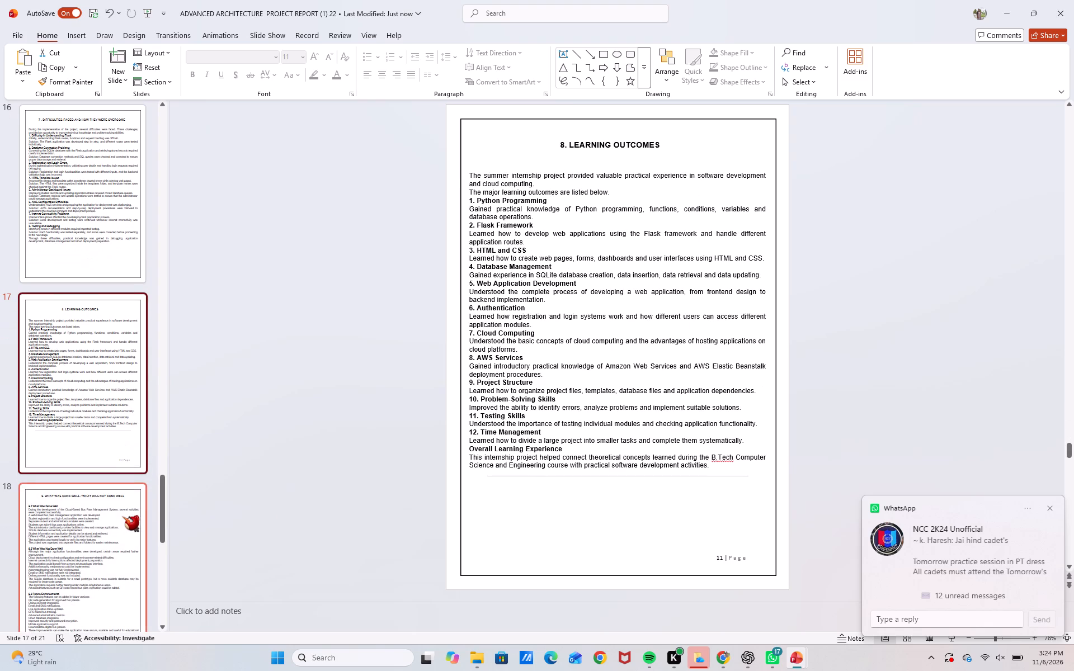
{"action": "left_click", "coordinate": [81, 247]}
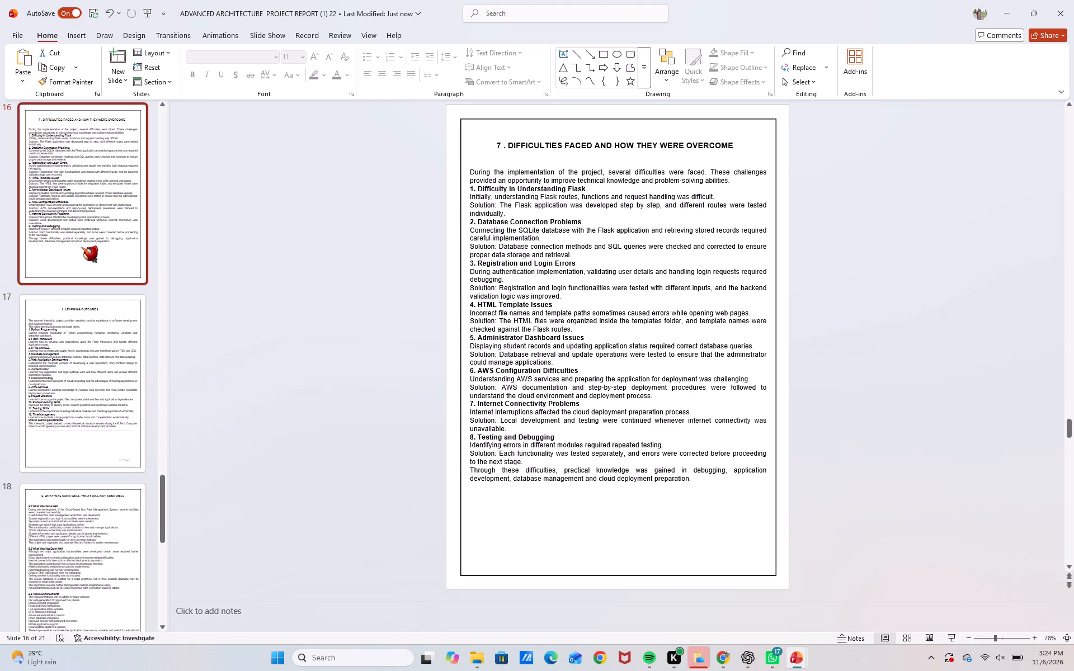
{"action": "scroll", "coordinate": [81, 247], "scroll_direction": "up", "scroll_amount": 1}
{"action": "left_click", "coordinate": [81, 247]}
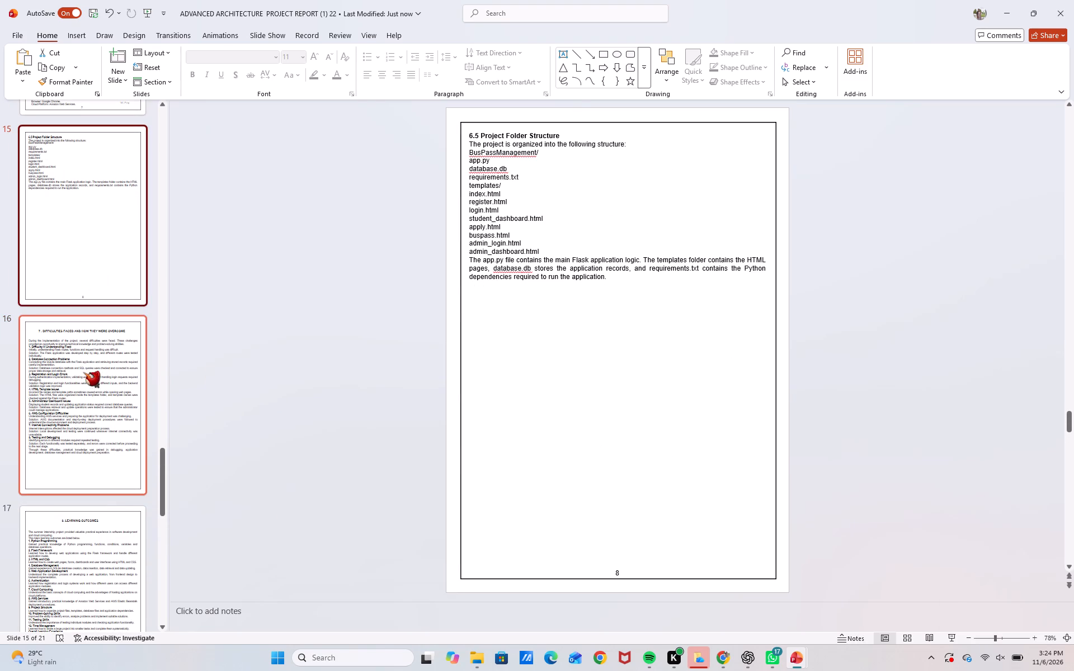
{"action": "left_click", "coordinate": [88, 395]}
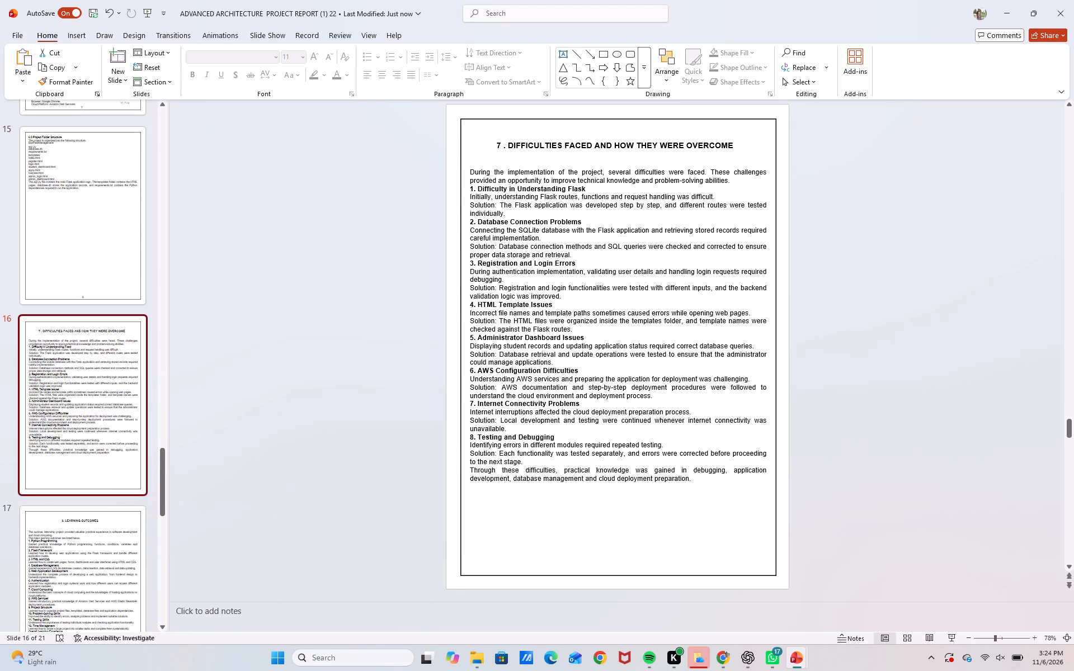
{"action": "left_click", "coordinate": [80, 42]}
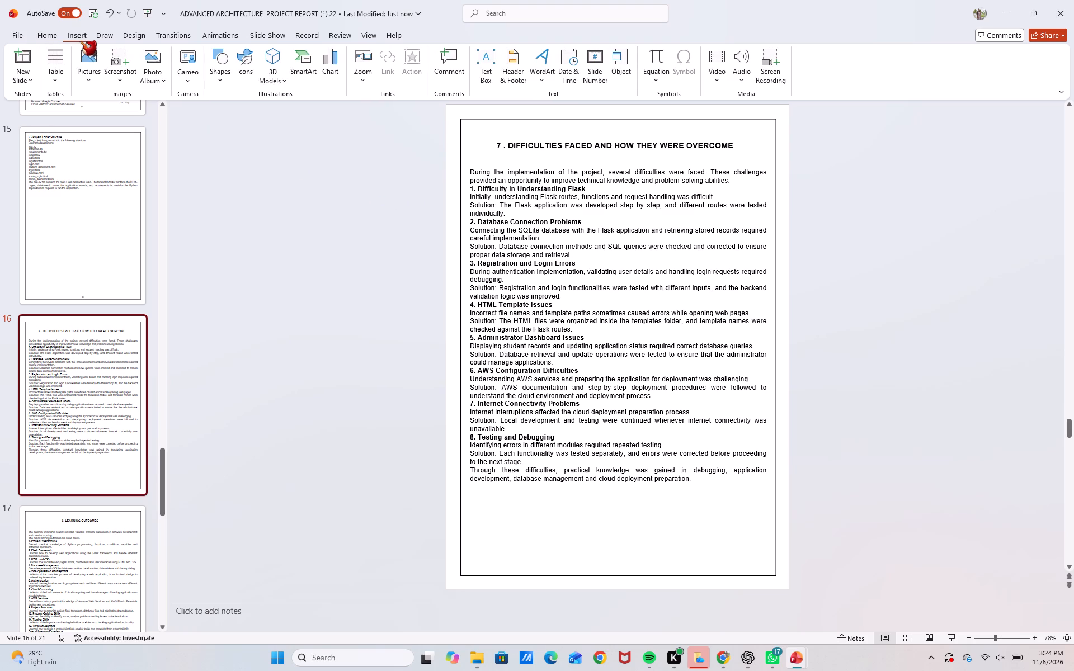
{"action": "left_click", "coordinate": [493, 77]}
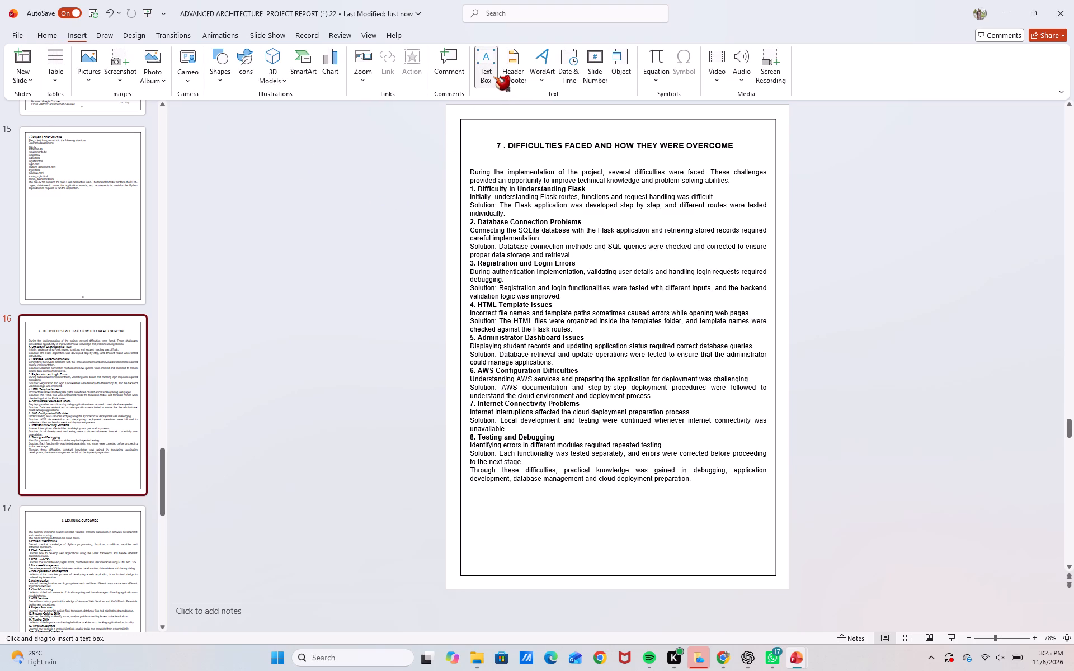
{"action": "left_click", "coordinate": [493, 77]}
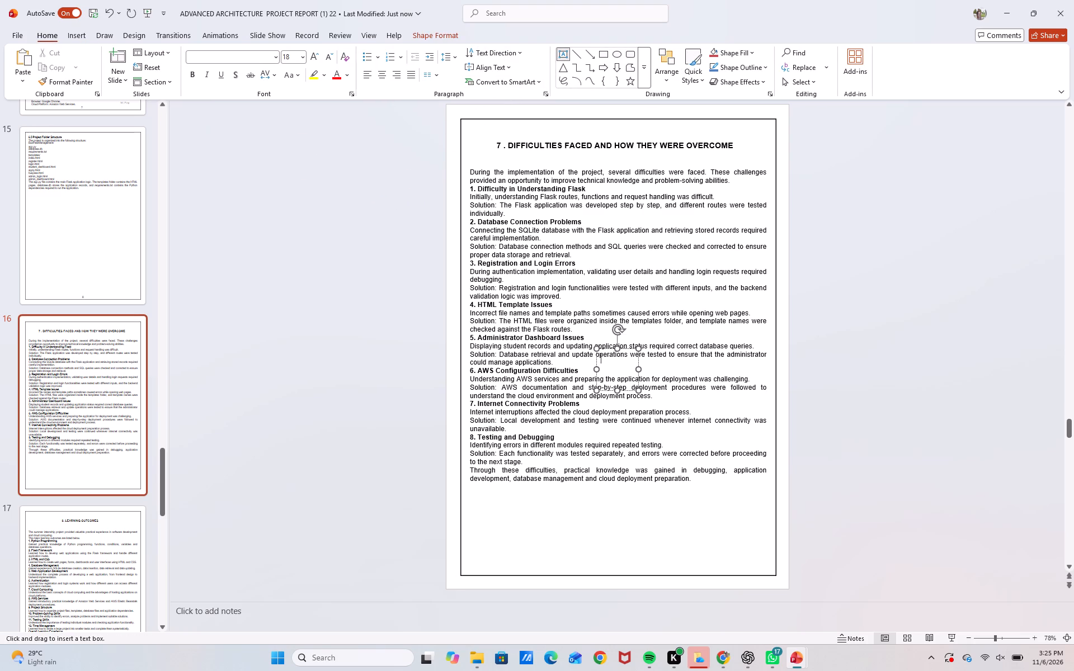
Resize the empty text box and bring it into the blank space below the last paragraph, near the page's bottom centre.
{"action": "left_click_drag", "start_coordinate": [616, 348], "coordinate": [616, 494]}
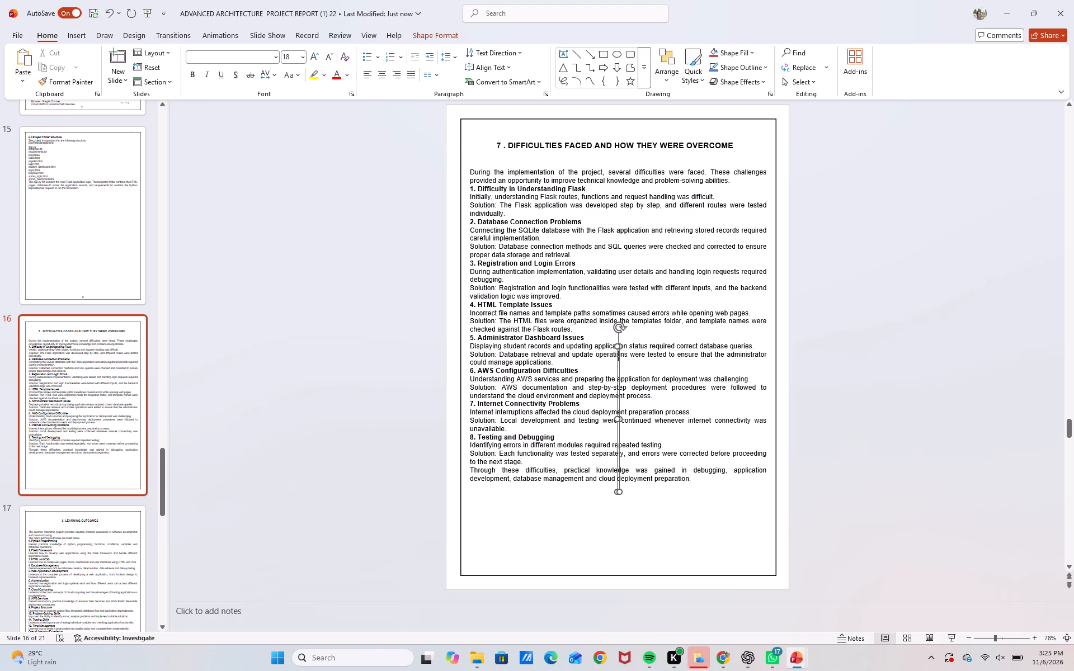
{"action": "left_click_drag", "start_coordinate": [620, 418], "coordinate": [693, 505]}
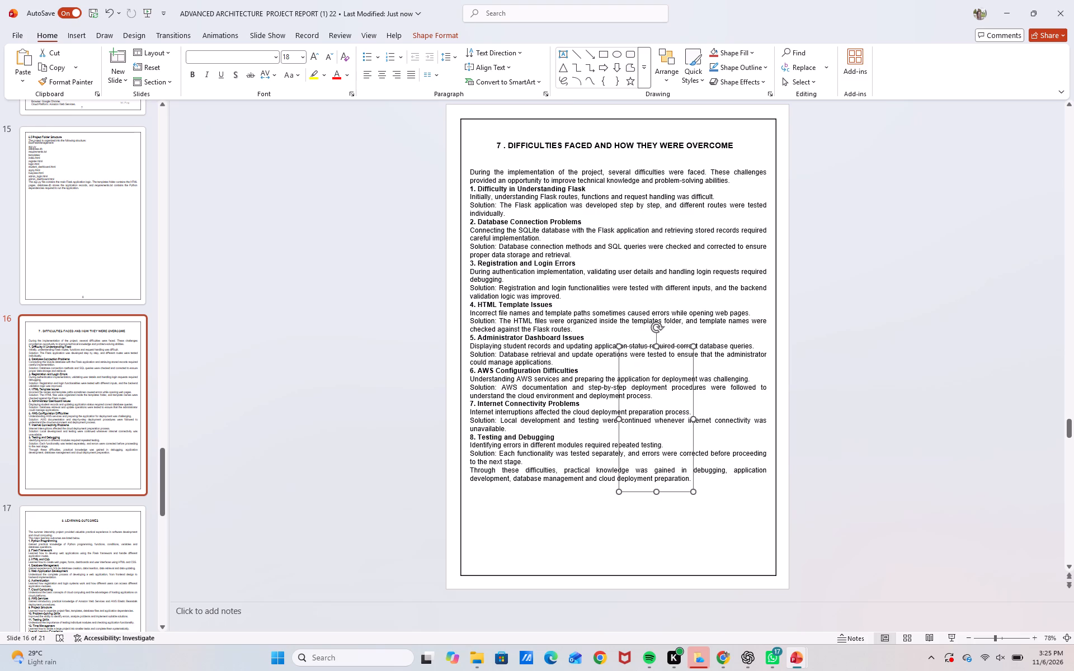
{"action": "left_click_drag", "start_coordinate": [619, 347], "coordinate": [640, 454]}
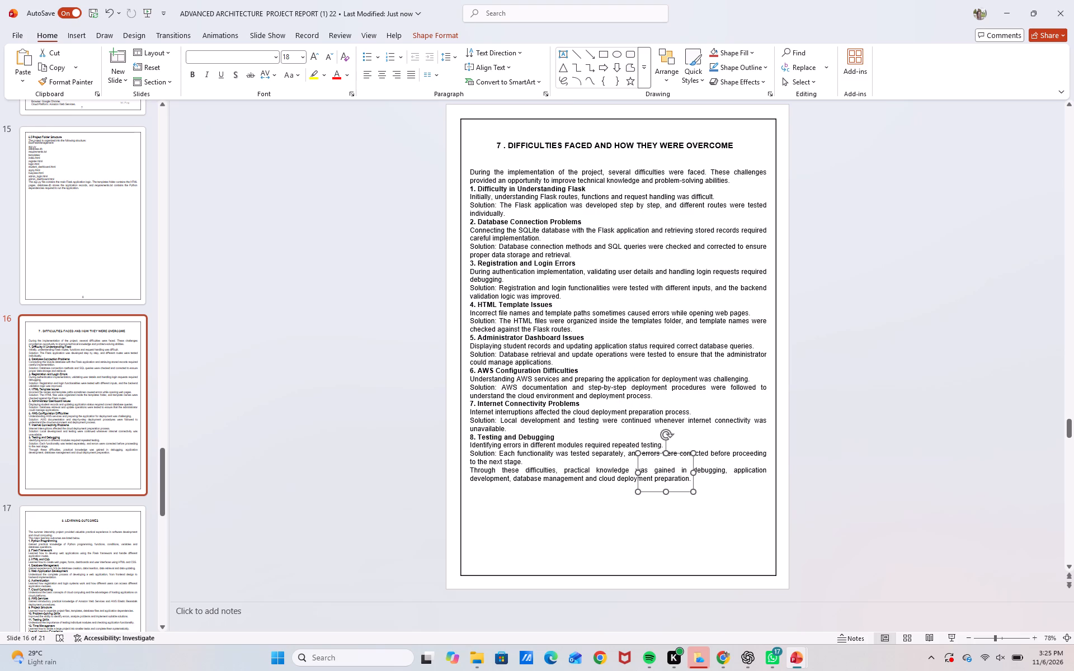
{"action": "left_click_drag", "start_coordinate": [693, 456], "coordinate": [676, 479]}
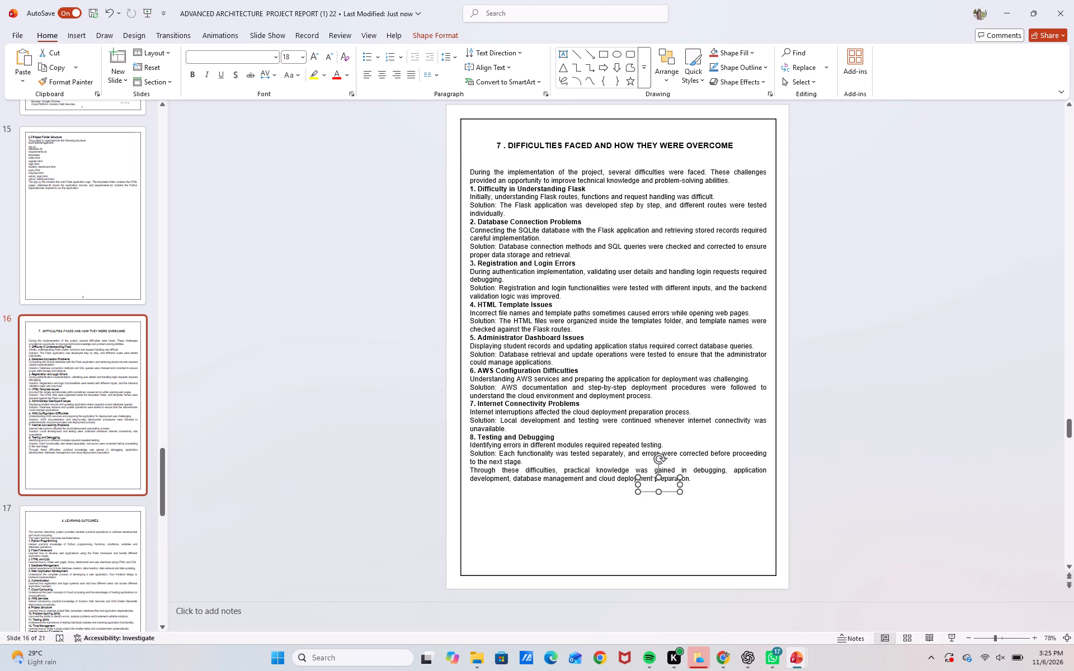
{"action": "left_click", "coordinate": [660, 493]}
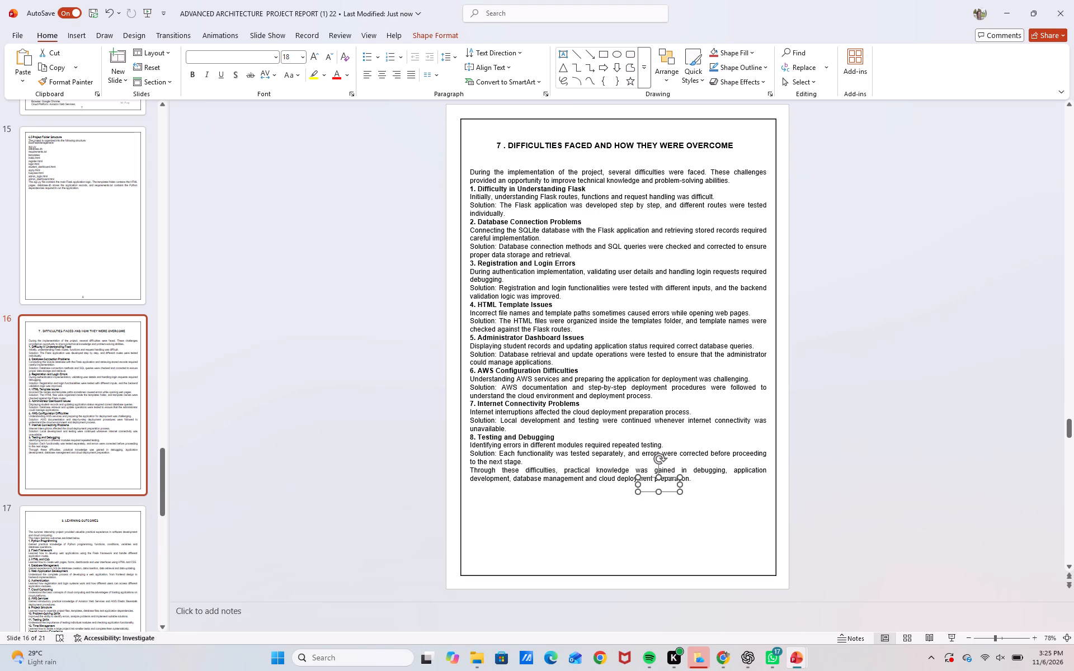
{"action": "left_click", "coordinate": [658, 490]}
{"action": "left_click_drag", "start_coordinate": [658, 490], "coordinate": [633, 540]}
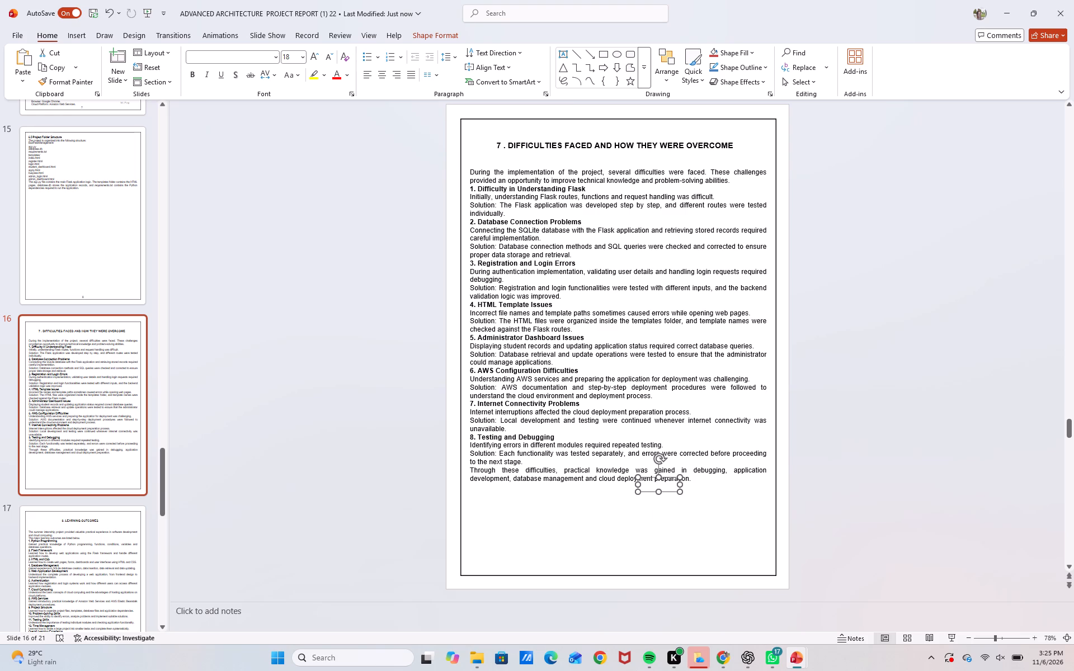
{"action": "left_click", "coordinate": [658, 476]}
{"action": "left_click_drag", "start_coordinate": [658, 476], "coordinate": [615, 562]}
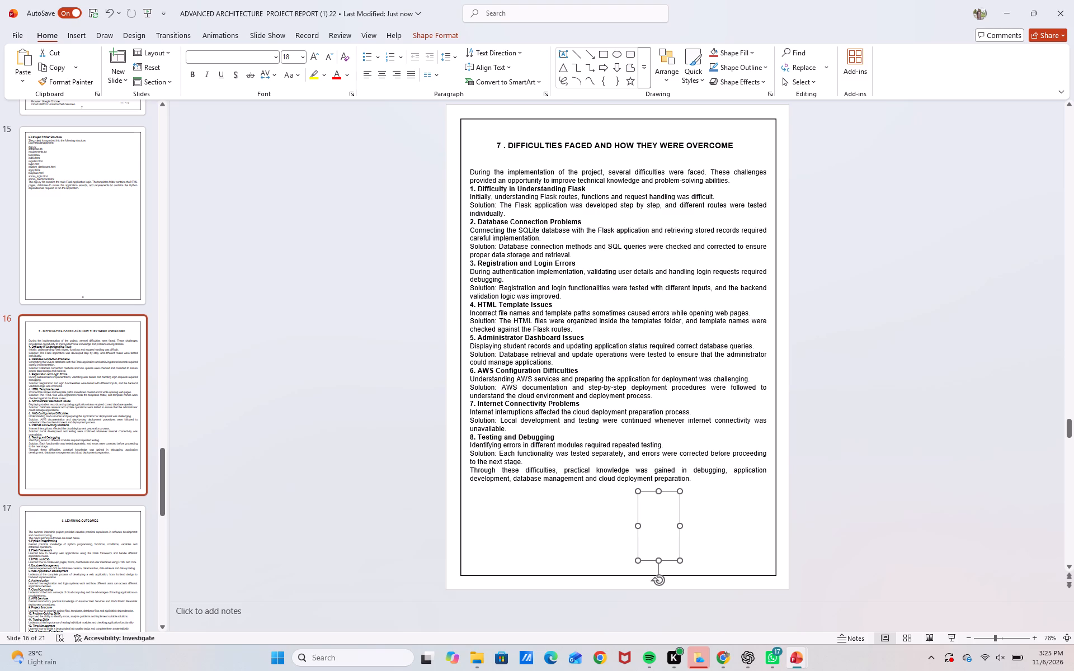
Rotate the flipped empty text box back to an upright orientation.
{"action": "left_click", "coordinate": [660, 579]}
{"action": "left_click_drag", "start_coordinate": [660, 579], "coordinate": [633, 509]}
{"action": "left_click_drag", "start_coordinate": [633, 509], "coordinate": [633, 518]}
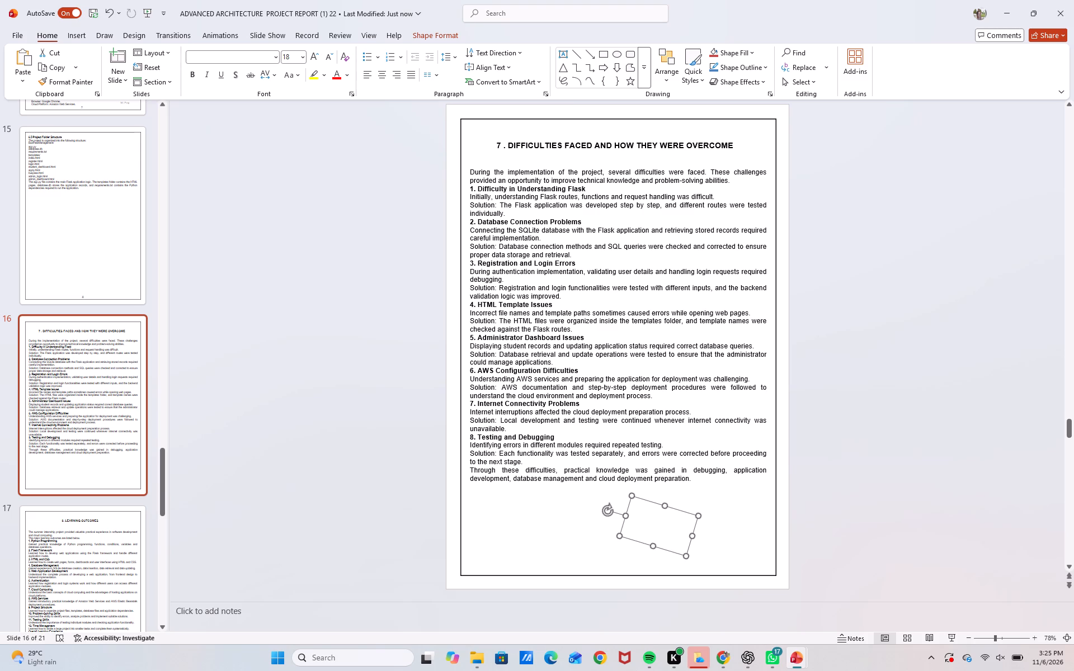
{"action": "left_click_drag", "start_coordinate": [609, 510], "coordinate": [668, 497]}
{"action": "left_click_drag", "start_coordinate": [668, 497], "coordinate": [661, 493]}
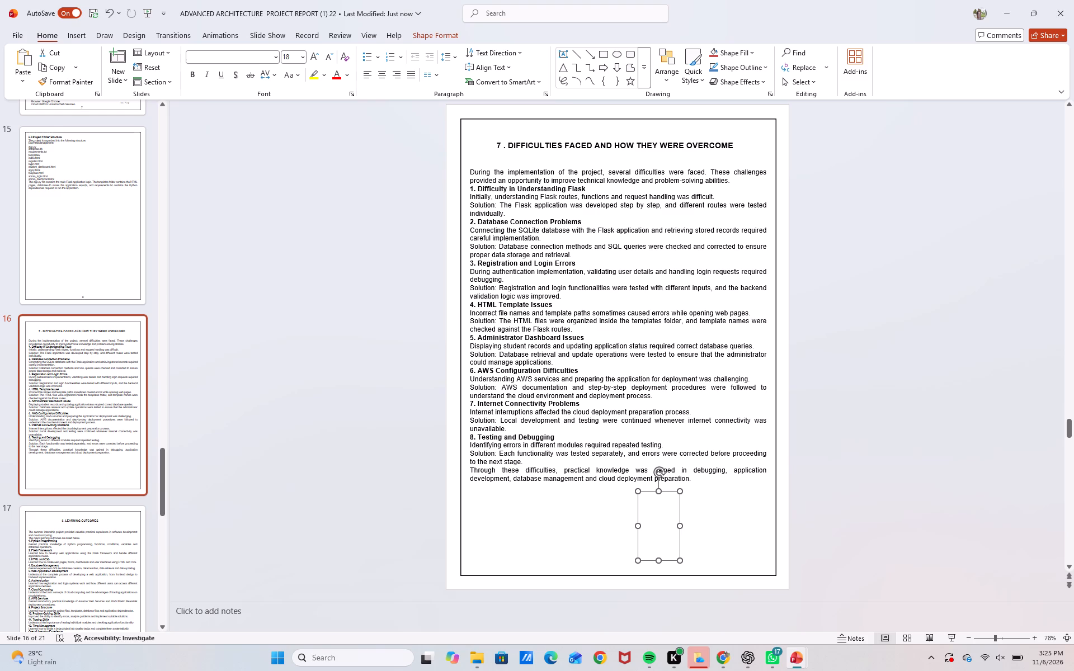
Shrink the empty text box to a small square near the page's bottom border.
{"action": "left_click_drag", "start_coordinate": [680, 493], "coordinate": [671, 518]}
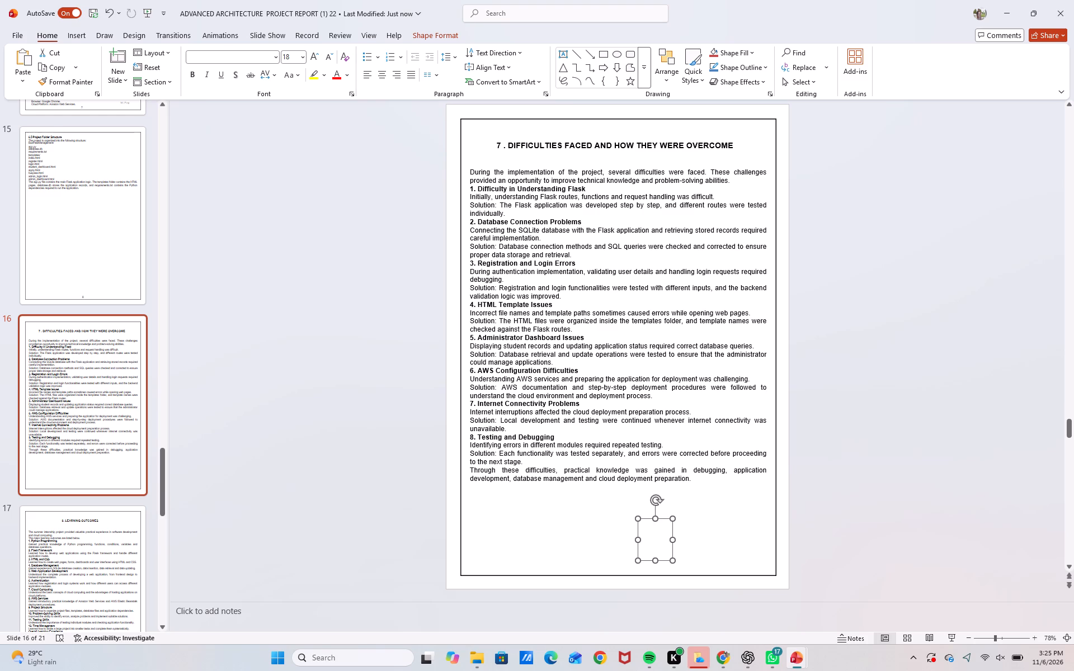
{"action": "left_click", "coordinate": [671, 520]}
{"action": "left_click_drag", "start_coordinate": [671, 520], "coordinate": [663, 540]}
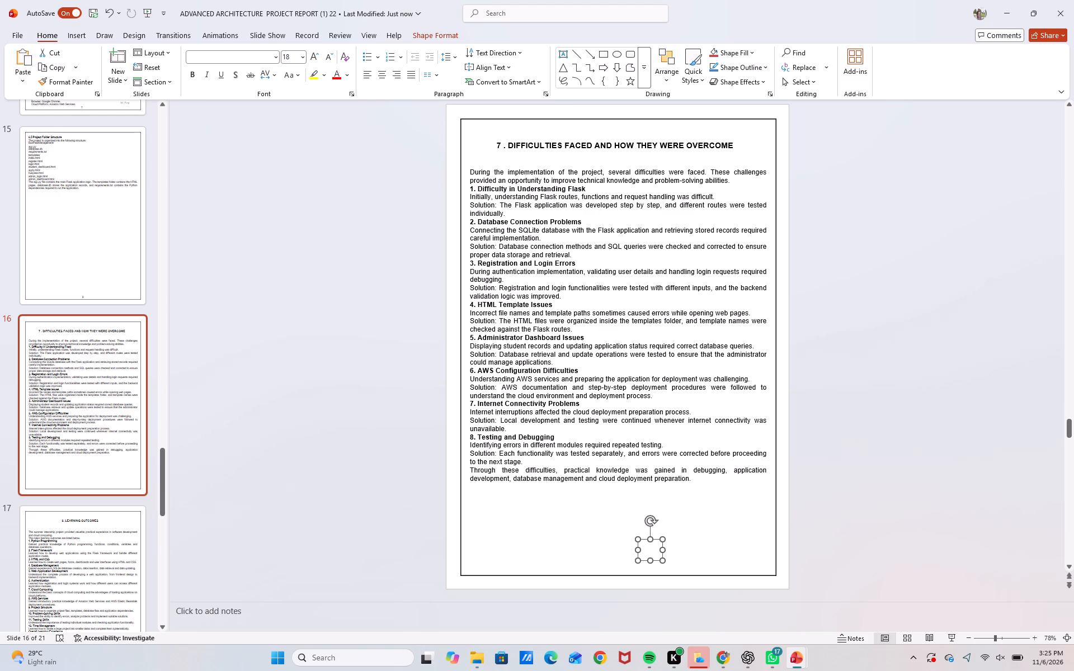
Enter the page number 9 in the small text box on the Difficulties Faced page.
{"action": "left_click", "coordinate": [652, 554]}
{"action": "left_click", "coordinate": [651, 550]}
{"action": "triple_click", "coordinate": [651, 550]}
{"action": "key", "text": "9"}
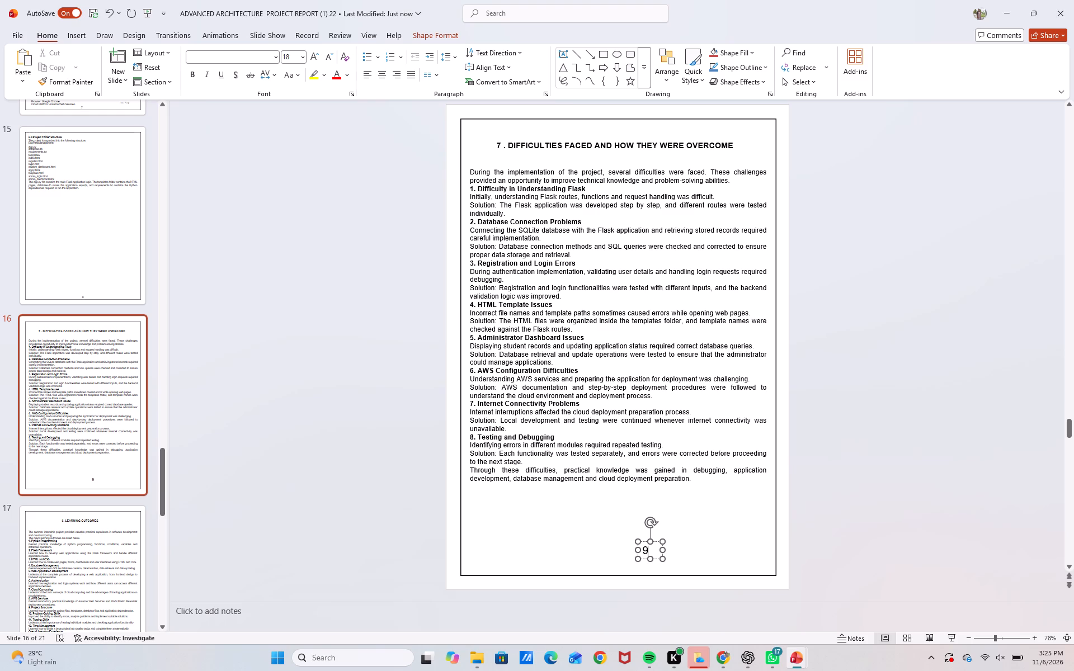
Set the font size of the page number 9 to 12.
{"action": "double_click", "coordinate": [653, 549]}
{"action": "left_click_drag", "start_coordinate": [647, 552], "coordinate": [635, 556]}
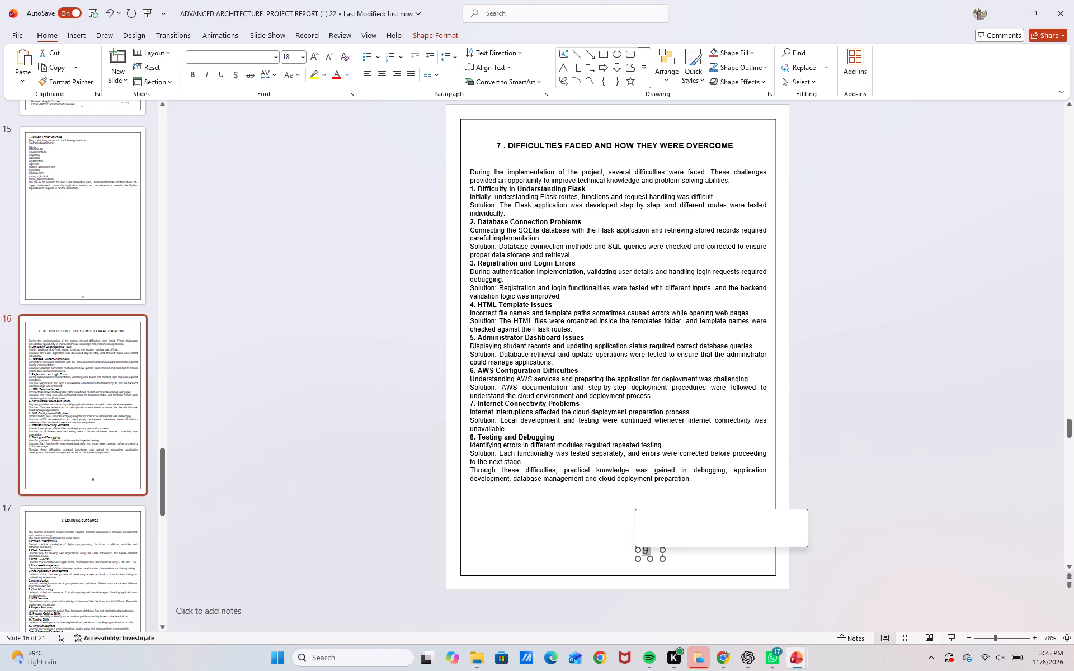
{"action": "left_click", "coordinate": [717, 522]}
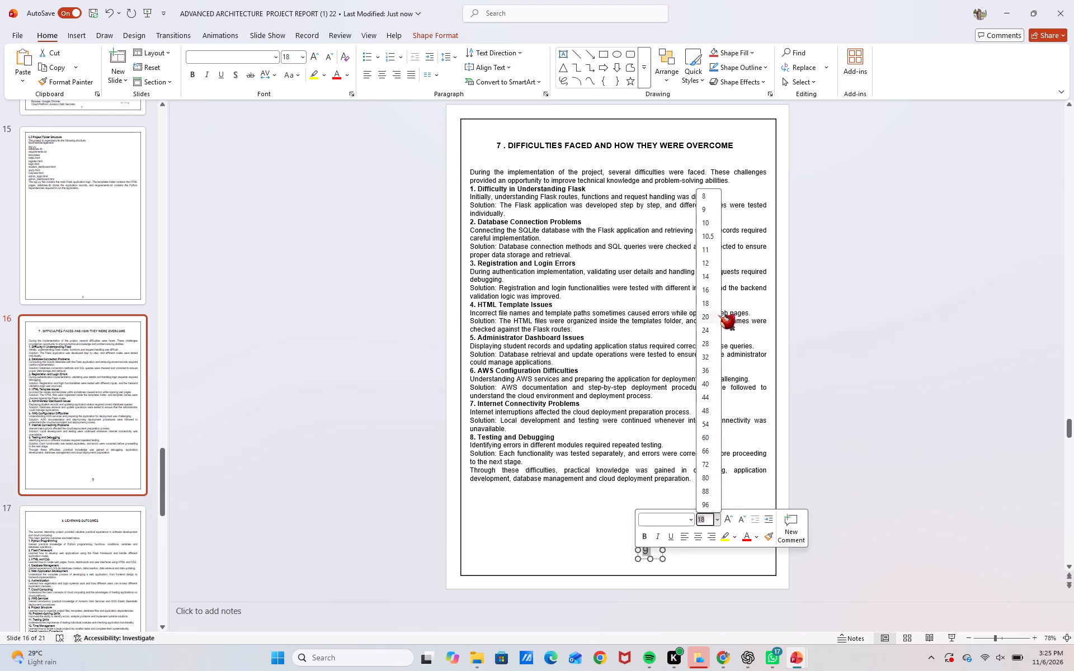
{"action": "left_click", "coordinate": [708, 262]}
{"action": "left_click", "coordinate": [576, 555]}
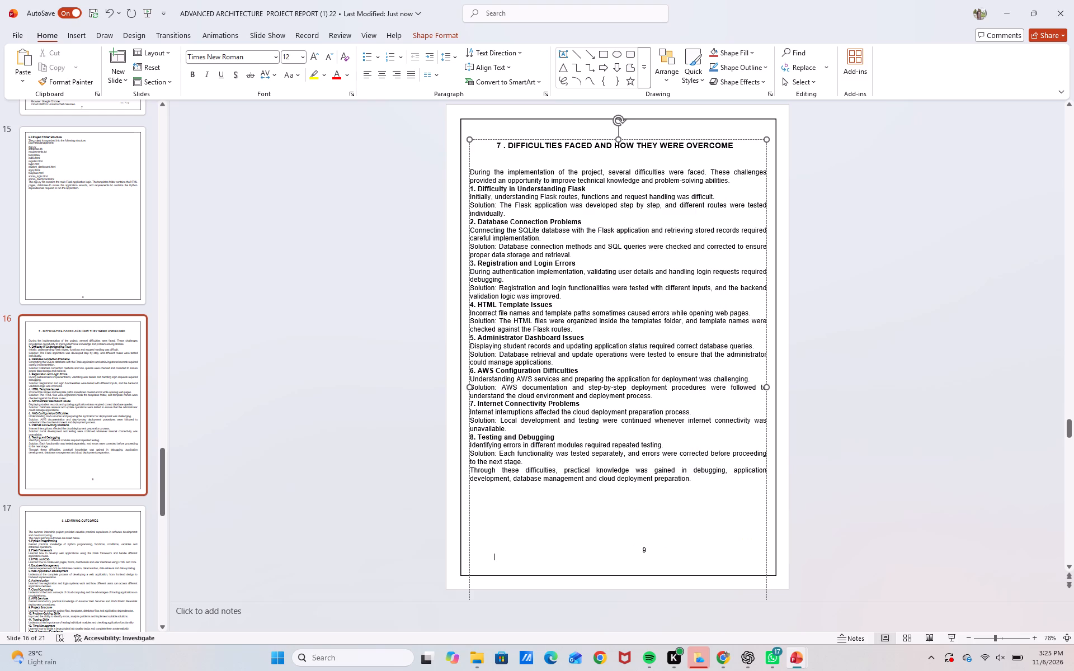
{"action": "left_click", "coordinate": [644, 549]}
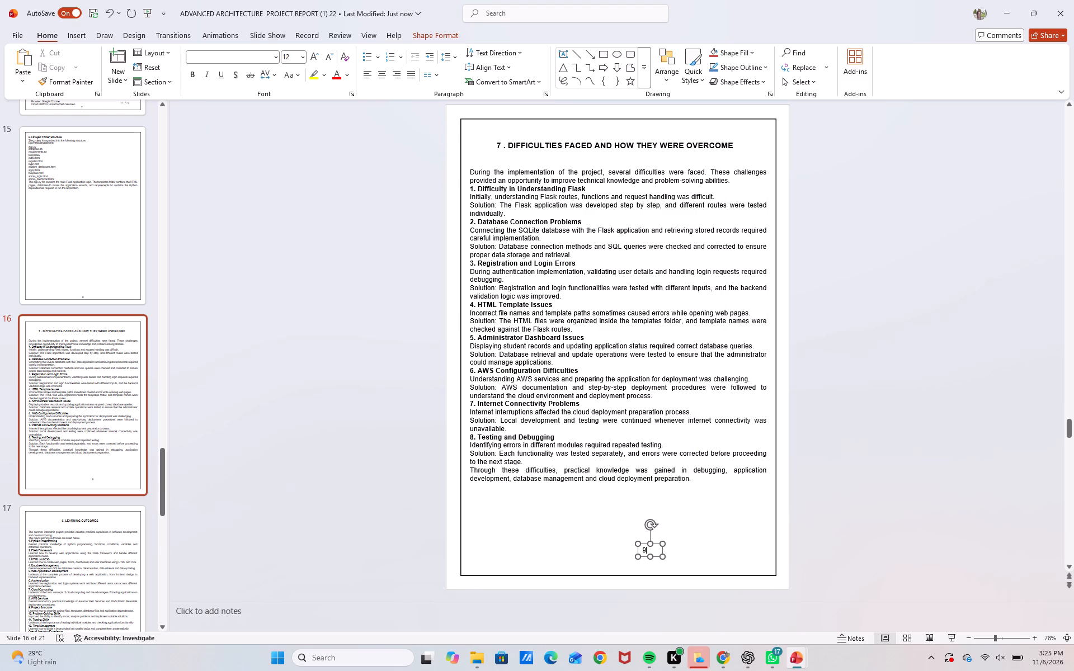
Move the page number 9 to the bottom centre of the Difficulties Faced page, just inside the border.
{"action": "left_click", "coordinate": [648, 544]}
{"action": "left_click_drag", "start_coordinate": [644, 544], "coordinate": [632, 565]}
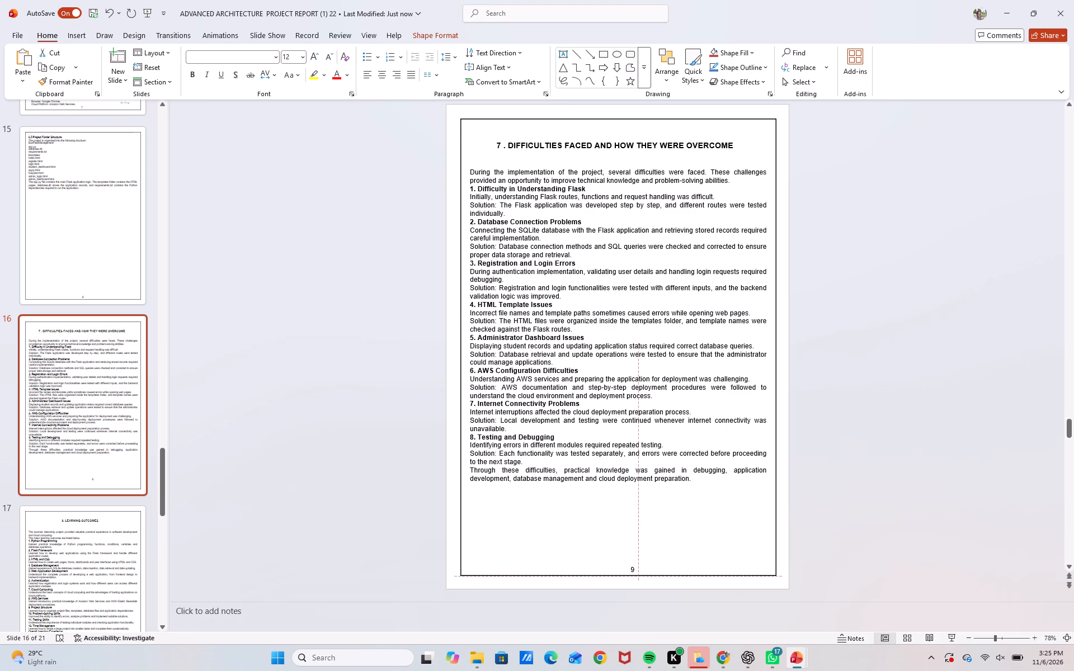
{"action": "left_click_drag", "start_coordinate": [632, 565], "coordinate": [632, 565]}
{"action": "left_click", "coordinate": [414, 594]}
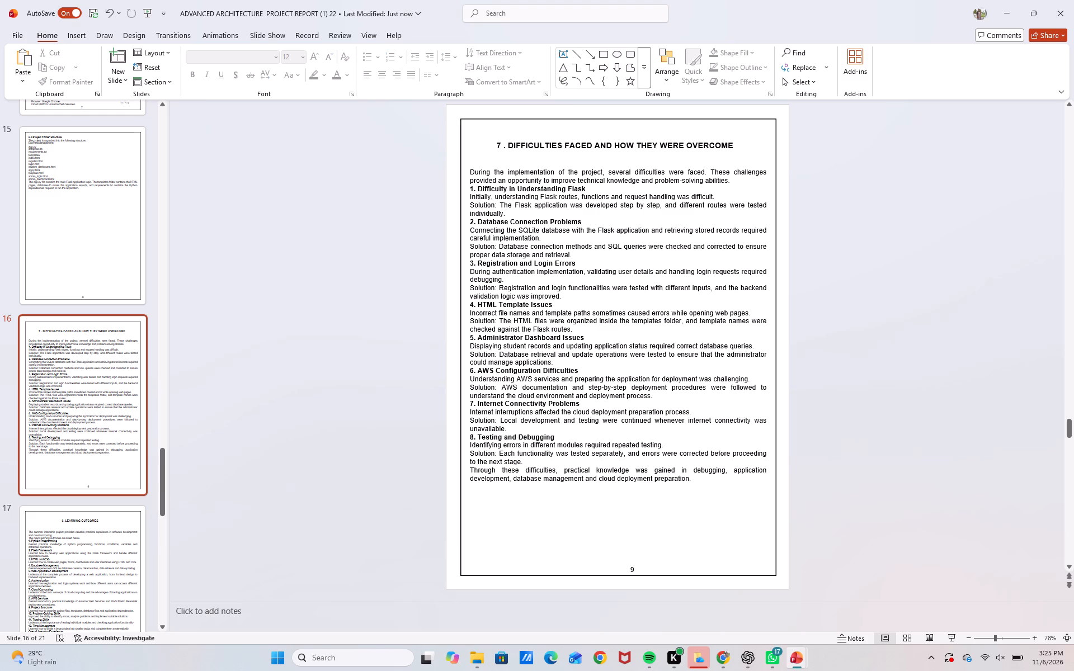
{"action": "left_click", "coordinate": [632, 574]}
{"action": "left_click_drag", "start_coordinate": [632, 564], "coordinate": [624, 565]}
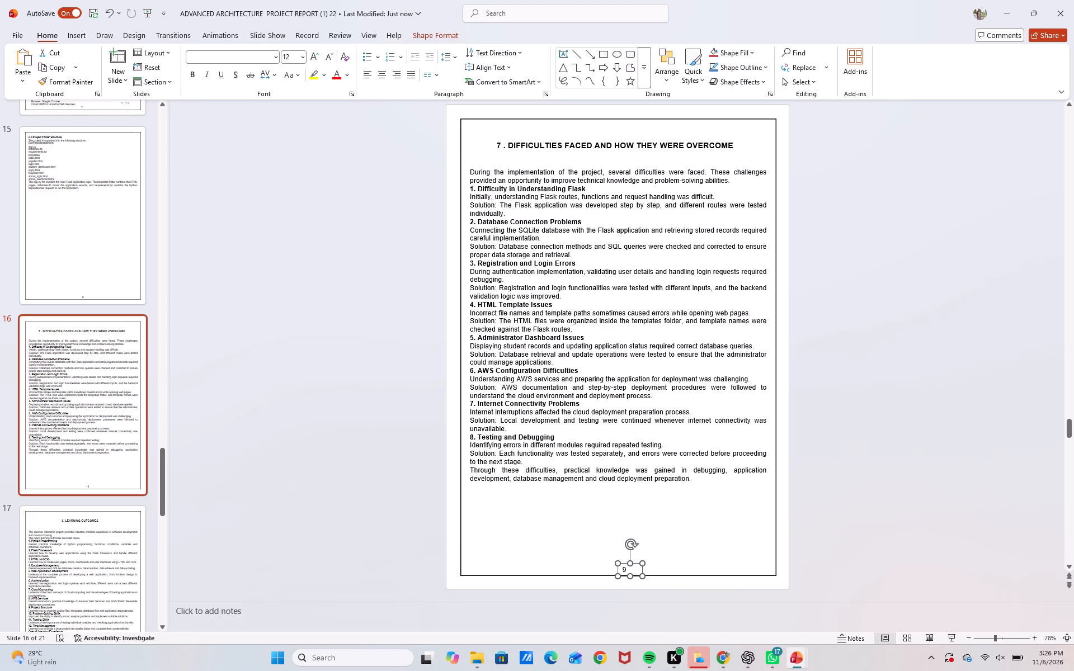
Replace the "11 | Page" footer on the Learning Outcomes page with the plain page number 10.
{"action": "left_click", "coordinate": [127, 580]}
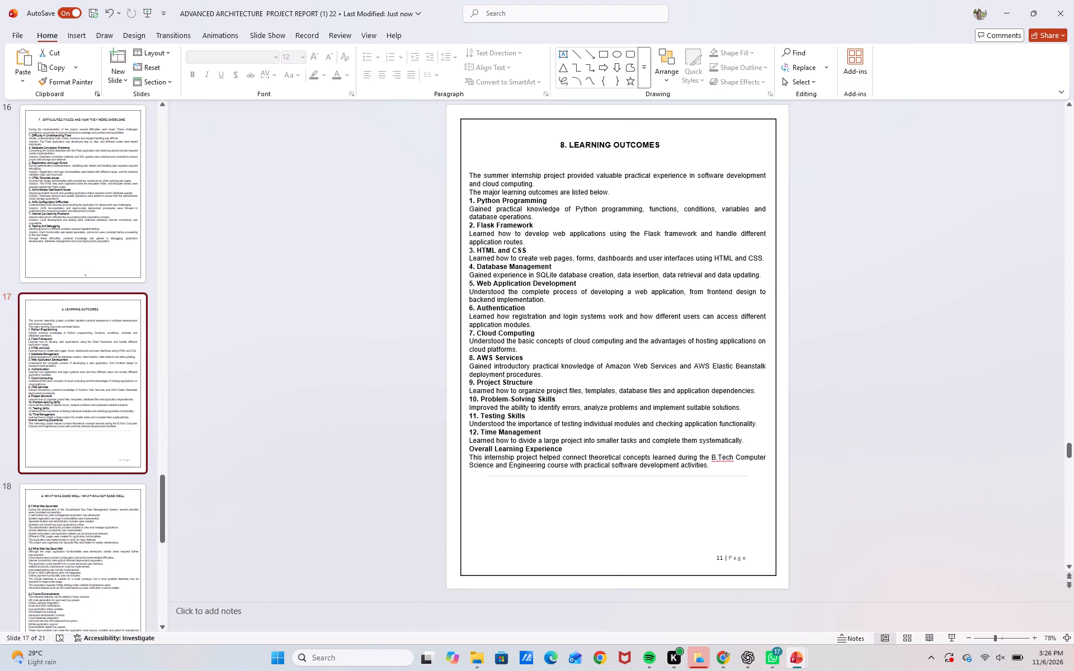
{"action": "left_click", "coordinate": [732, 560]}
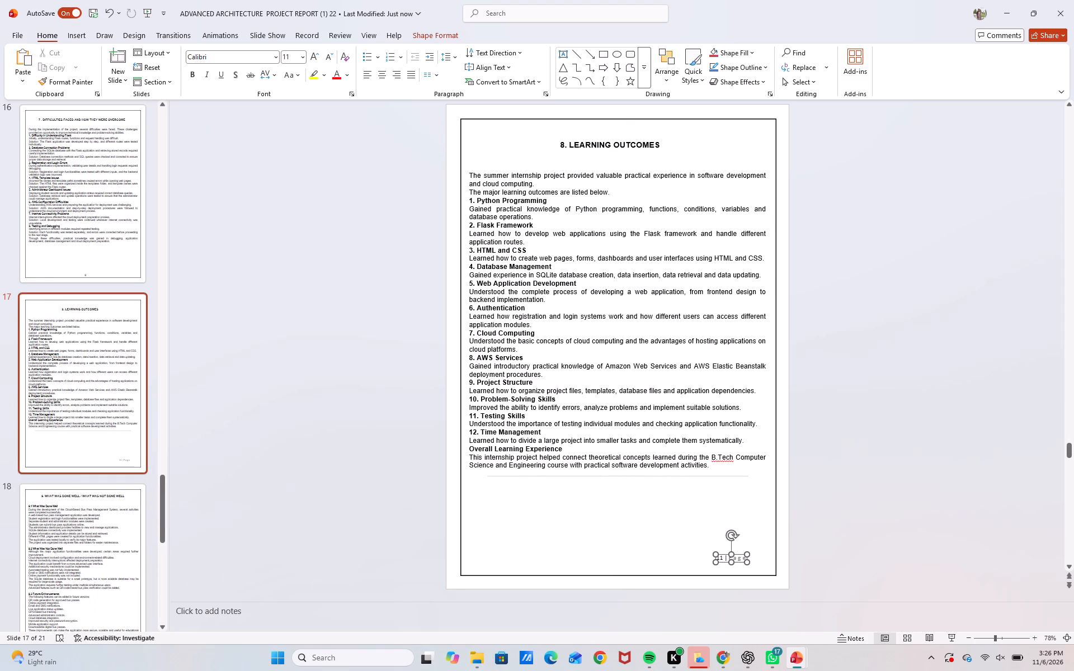
{"action": "left_click", "coordinate": [739, 556]}
{"action": "key", "text": "BackSpace"}
{"action": "key", "text": "BackSpace"}
{"action": "key", "text": "BackSpace"}
{"action": "key", "text": "BackSpace"}
{"action": "key", "text": "BackSpace"}
{"action": "key", "text": "BackSpace"}
{"action": "key", "text": "BackSpace"}
{"action": "key", "text": "BackSpace"}
{"action": "key", "text": "BackSpace"}
{"action": "key", "text": "BackSpace"}
{"action": "key", "text": "Right"}
{"action": "key", "text": "Right"}
{"action": "key", "text": "Right"}
{"action": "key", "text": "BackSpace"}
{"action": "key", "text": "BackSpace"}
{"action": "key", "text": "BackSpace"}
{"action": "type", "text": "10"}
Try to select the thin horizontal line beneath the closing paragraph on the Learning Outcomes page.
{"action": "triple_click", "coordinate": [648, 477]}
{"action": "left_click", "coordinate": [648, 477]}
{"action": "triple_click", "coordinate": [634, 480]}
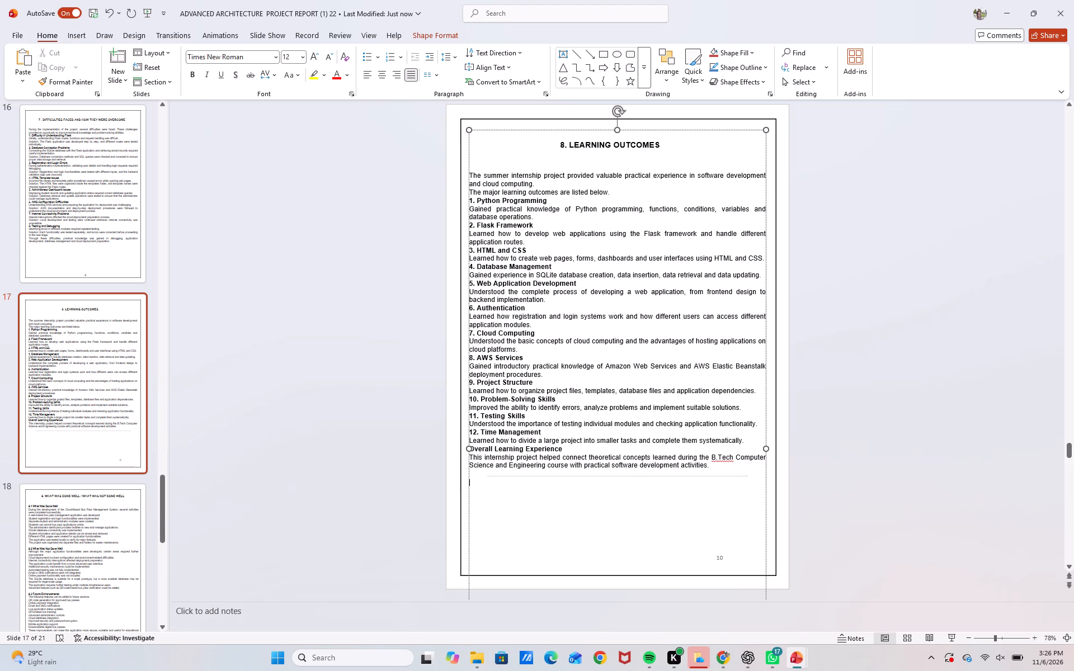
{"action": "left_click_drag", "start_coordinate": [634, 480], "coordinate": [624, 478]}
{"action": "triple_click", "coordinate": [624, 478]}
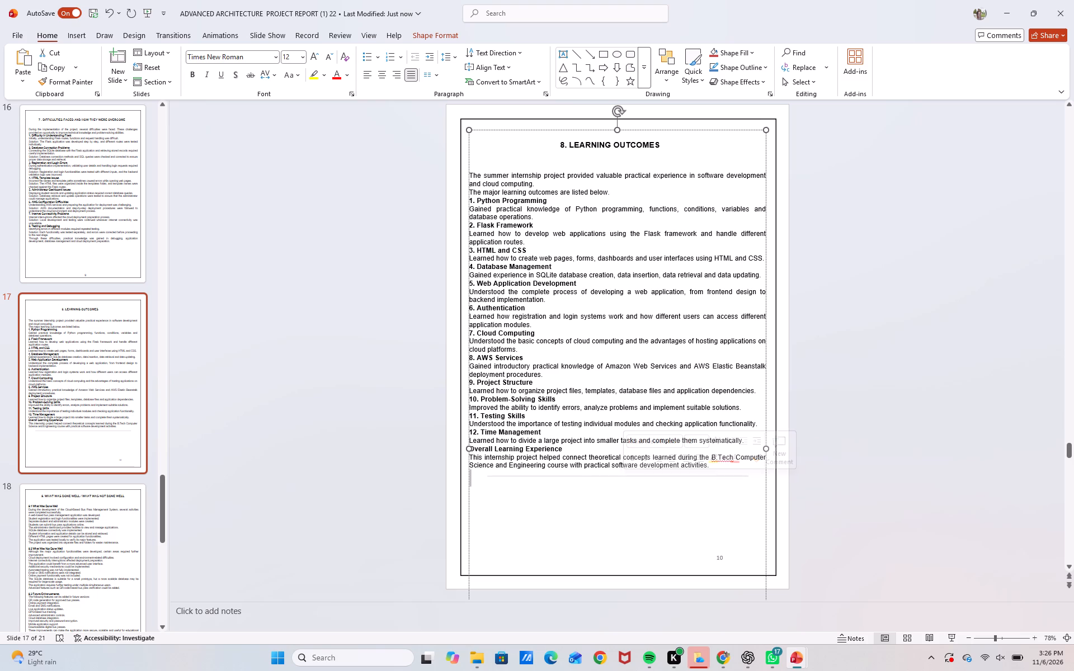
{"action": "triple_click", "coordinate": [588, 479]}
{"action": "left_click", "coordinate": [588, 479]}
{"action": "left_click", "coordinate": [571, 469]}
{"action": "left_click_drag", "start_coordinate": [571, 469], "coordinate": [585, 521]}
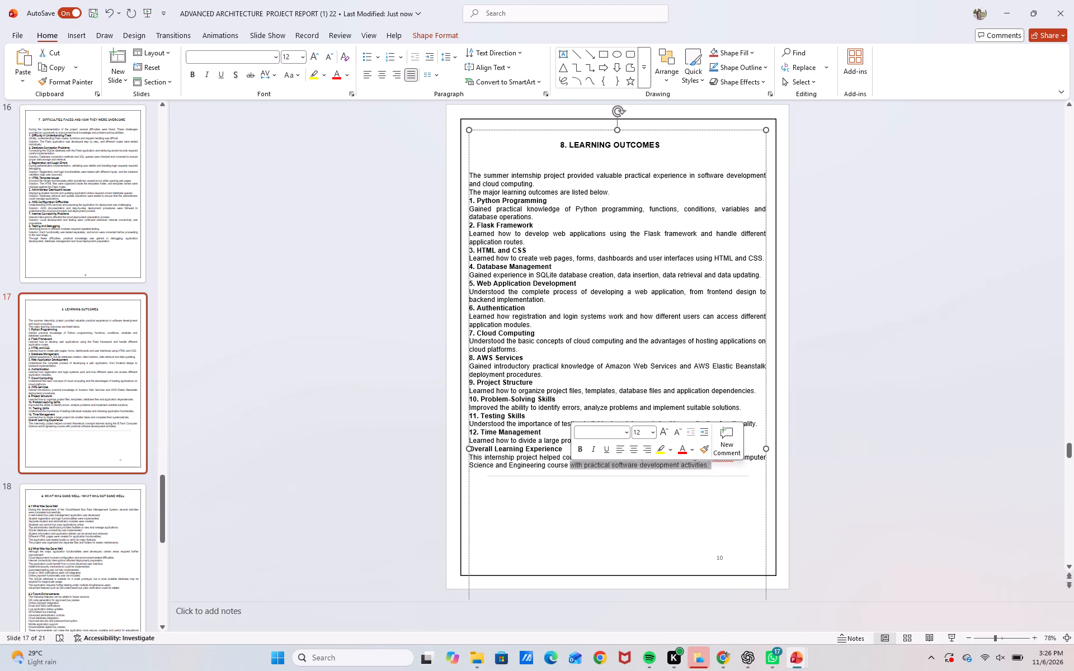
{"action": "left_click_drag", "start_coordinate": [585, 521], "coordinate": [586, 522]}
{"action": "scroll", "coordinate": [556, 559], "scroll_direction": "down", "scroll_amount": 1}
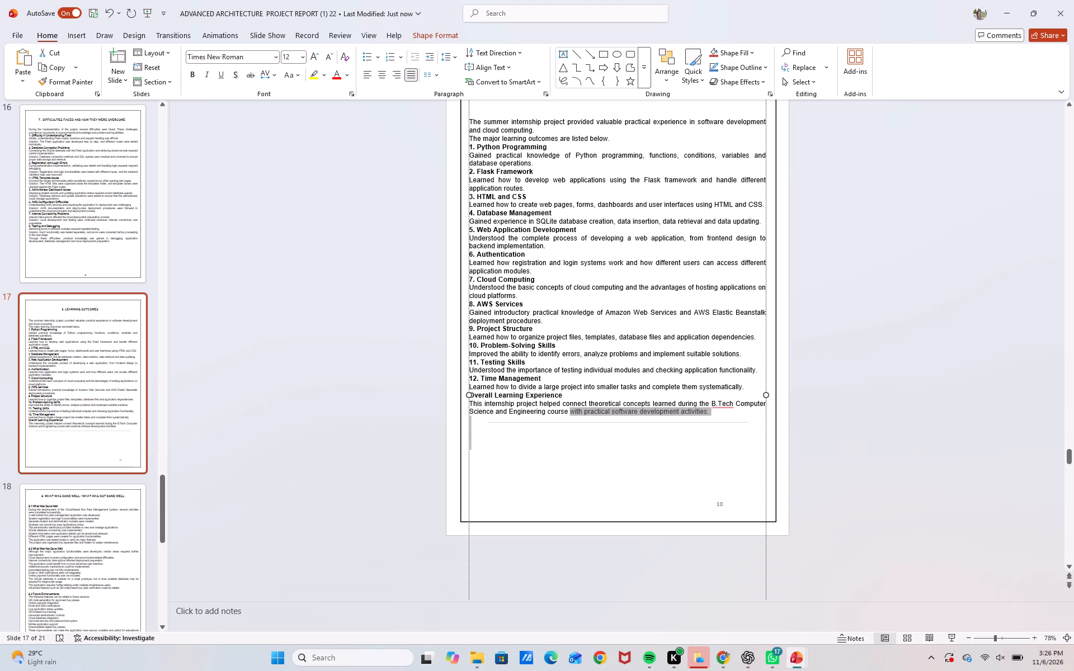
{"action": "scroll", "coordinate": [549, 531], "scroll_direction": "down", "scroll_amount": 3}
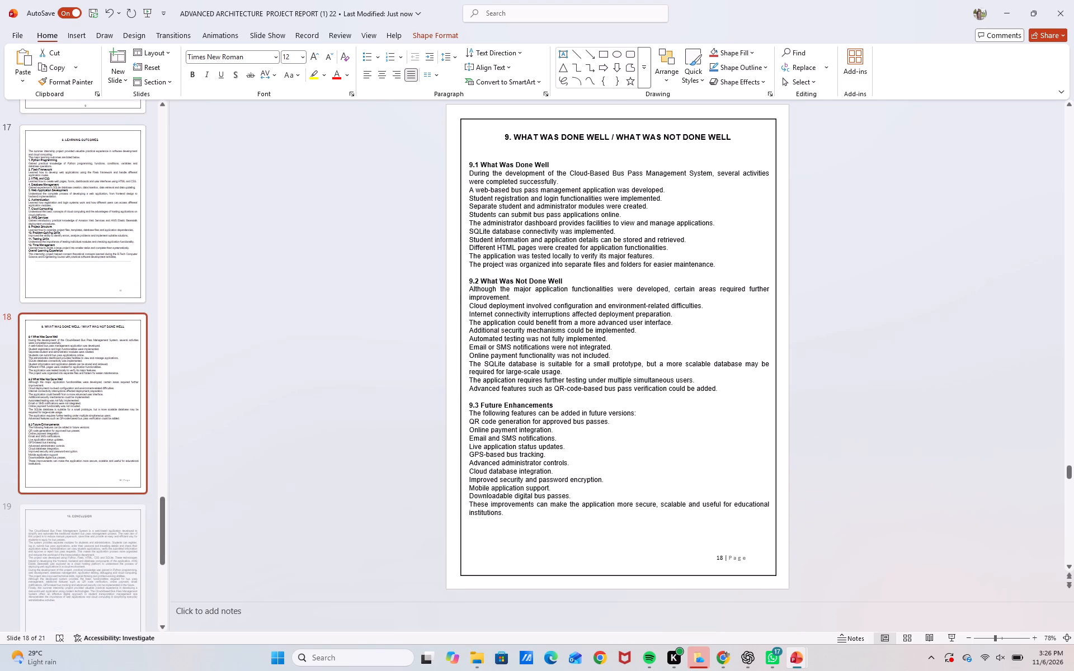
Delete backwards from the blank lines under the Learning Outcomes text until the closing sentence ends at "act".
{"action": "left_click", "coordinate": [88, 259]}
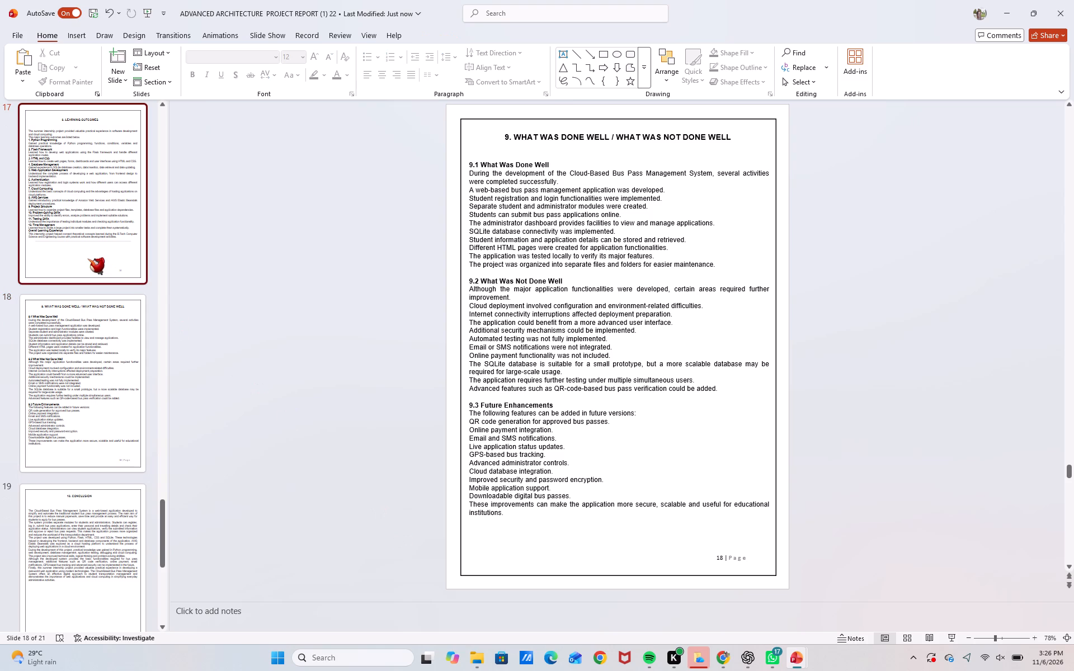
{"action": "left_click", "coordinate": [614, 579]}
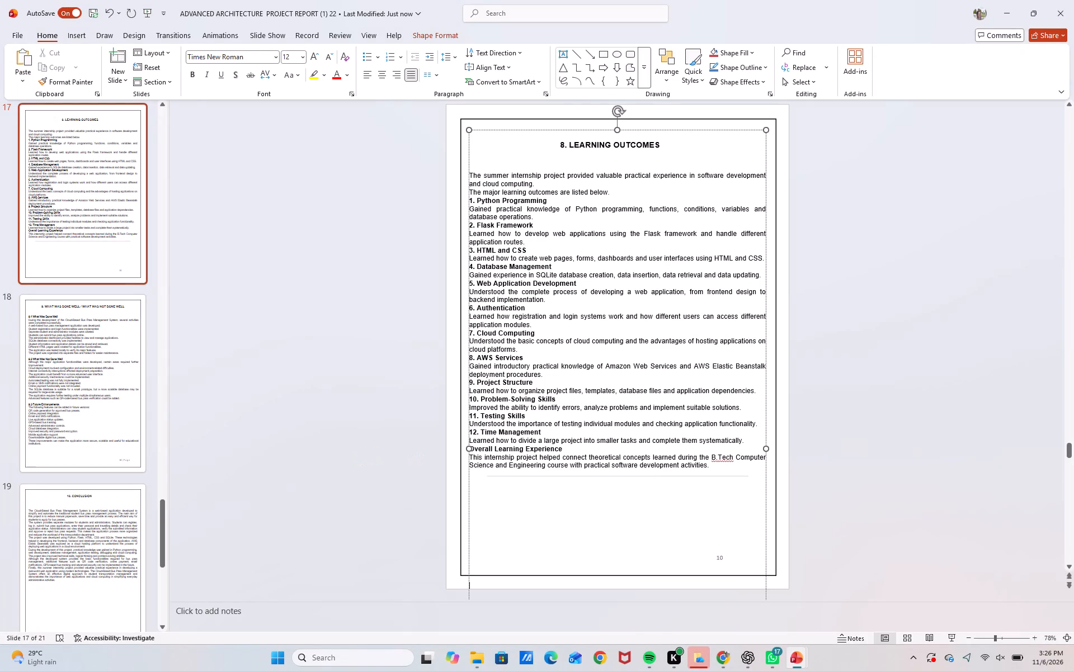
{"action": "left_click", "coordinate": [612, 555]}
{"action": "key", "text": "BackSpace"}
{"action": "key", "text": "BackSpace"}
{"action": "key", "text": "BackSpace"}
{"action": "key", "text": "BackSpace"}
{"action": "key", "text": "BackSpace"}
{"action": "key", "text": "BackSpace"}
{"action": "key", "text": "BackSpace"}
{"action": "key", "text": "BackSpace"}
{"action": "key", "text": "BackSpace"}
{"action": "key", "text": "BackSpace"}
{"action": "key", "text": "BackSpace"}
{"action": "key", "text": "BackSpace"}
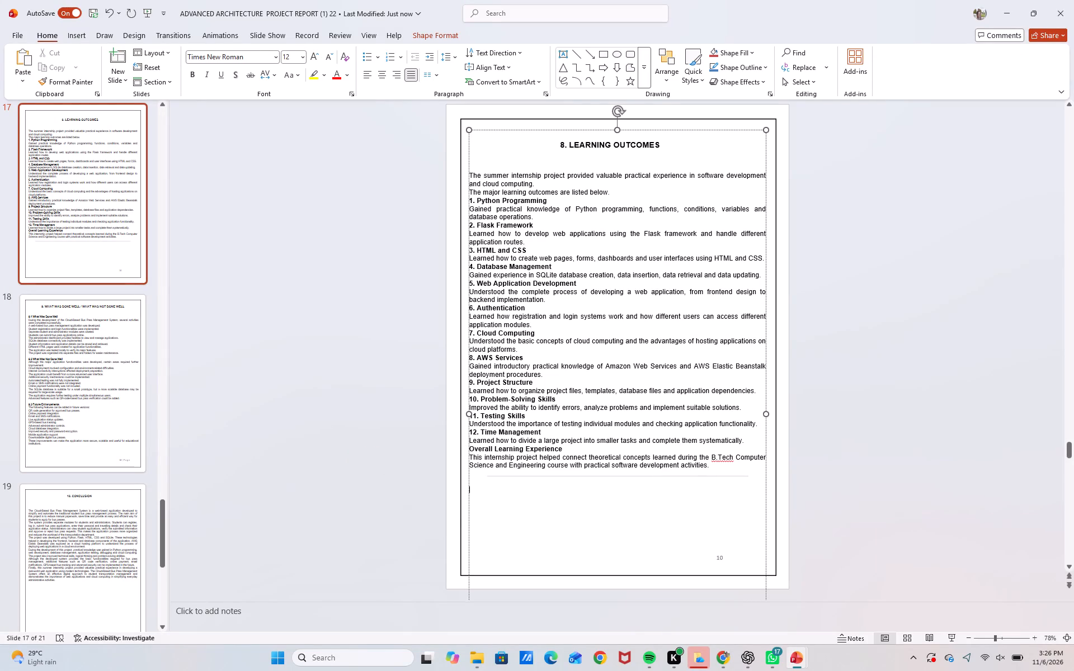
{"action": "key", "text": "BackSpace"}
{"action": "key", "text": "BackSpace"}
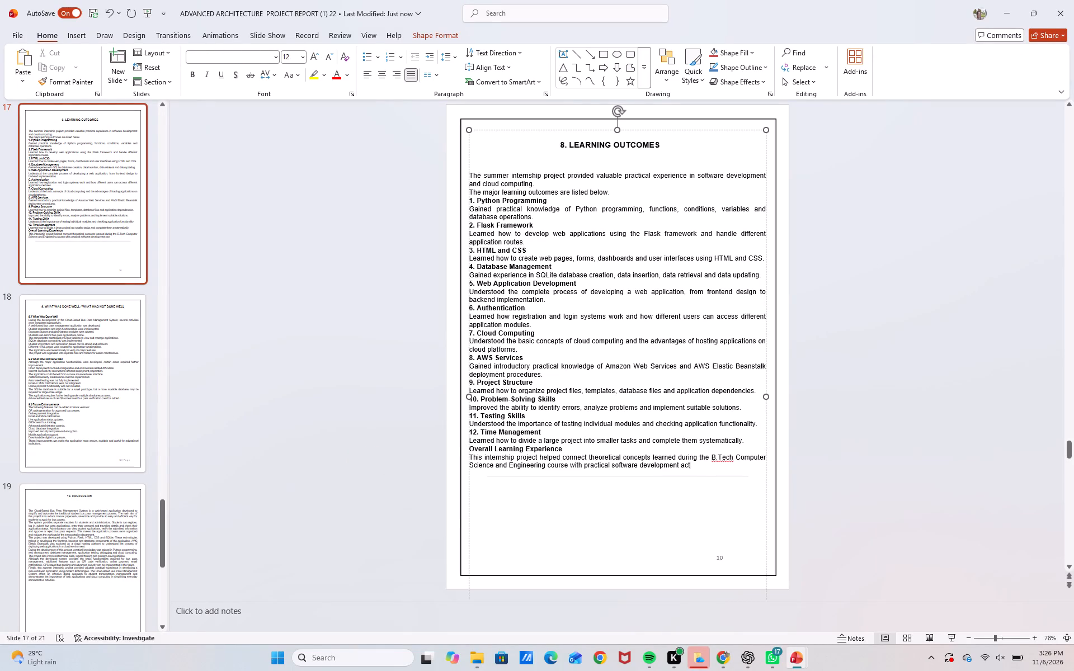
Complete the last word of the closing Learning Outcomes sentence as "acton.".
{"action": "key", "text": "0"}
{"action": "key", "text": "BackSpace"}
{"action": "type", "text": "on"}
{"action": "key", "text": "period"}
Delete trailing blank lines so the Learning Outcomes text box ends within the page border.
{"action": "left_click", "coordinate": [628, 620]}
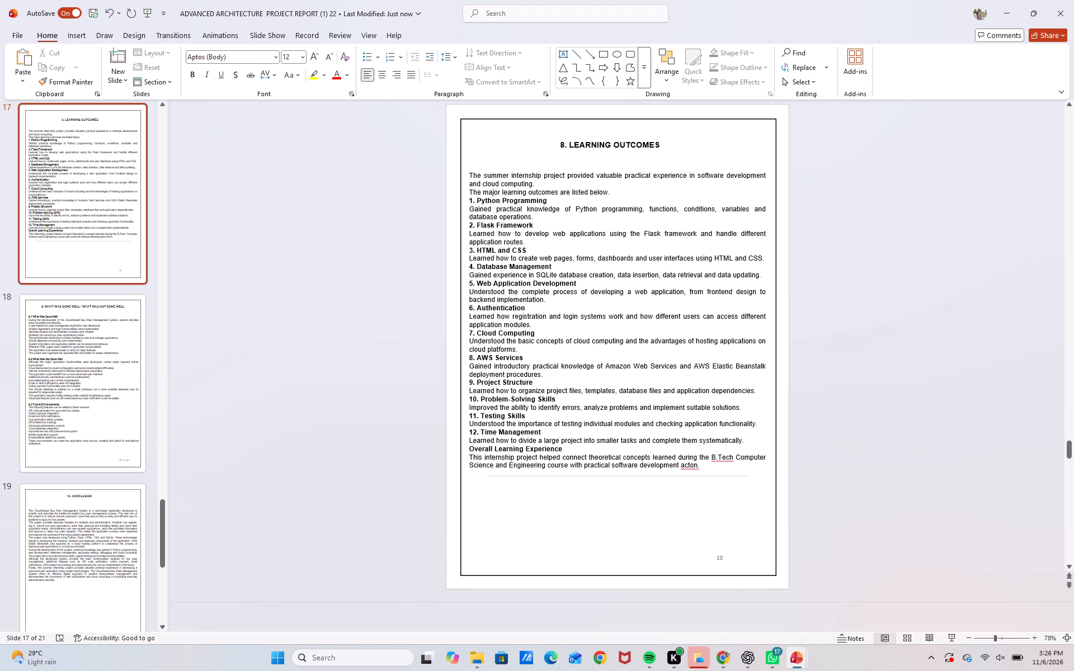
{"action": "left_click", "coordinate": [588, 535]}
{"action": "left_click", "coordinate": [550, 585]}
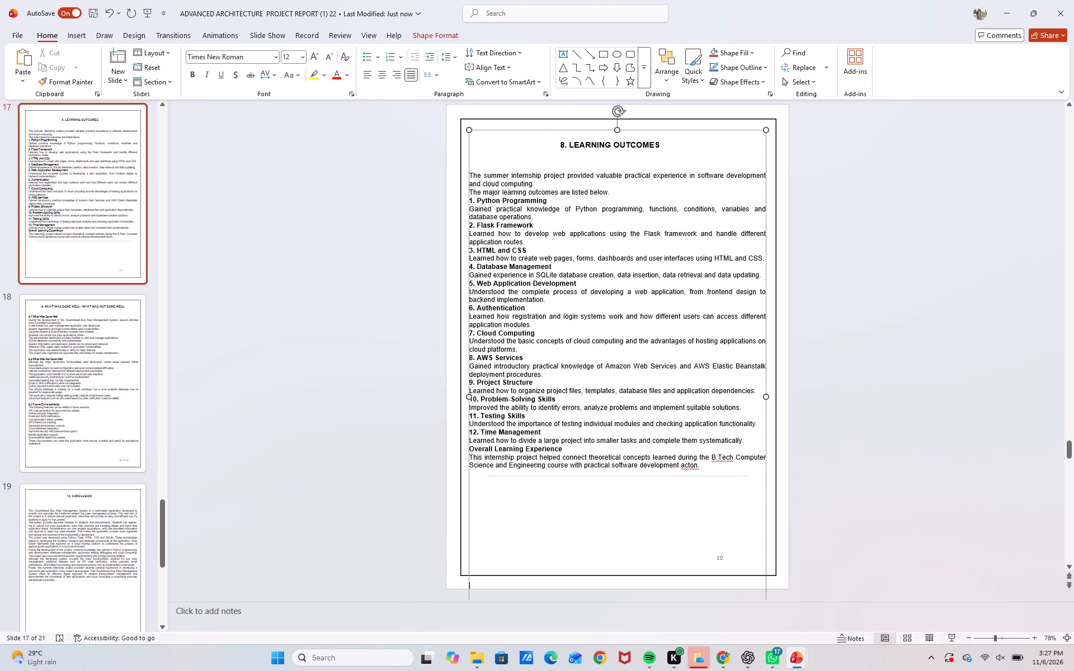
{"action": "key", "text": "BackSpace"}
{"action": "key", "text": "BackSpace"}
{"action": "key", "text": "BackSpace"}
{"action": "key", "text": "BackSpace"}
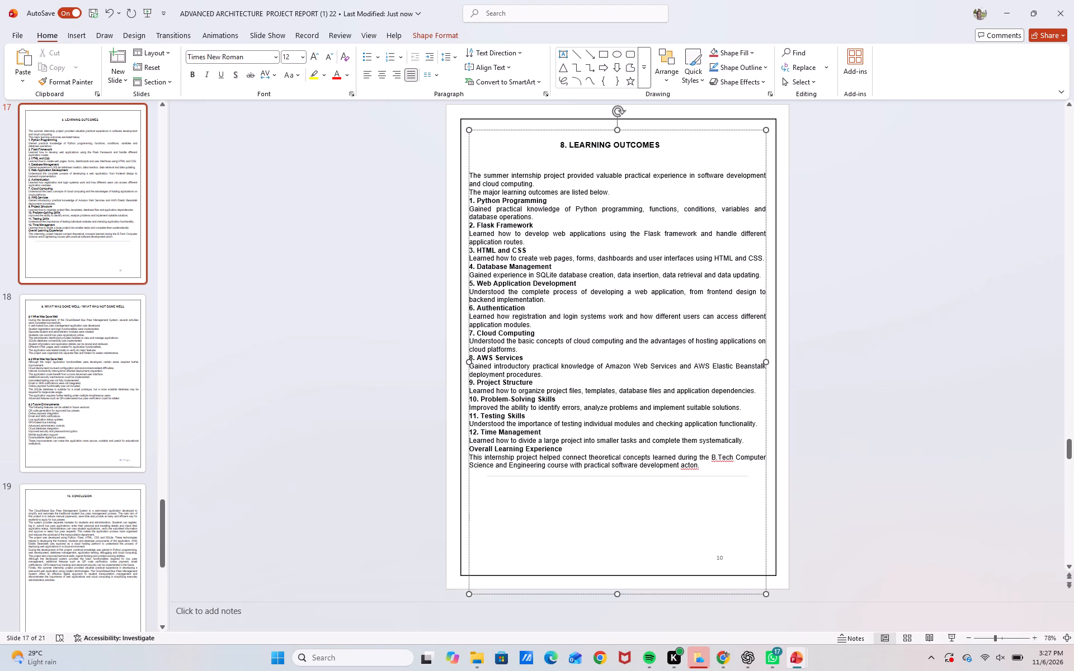
{"action": "key", "text": "BackSpace"}
{"action": "key", "text": "BackSpace"}
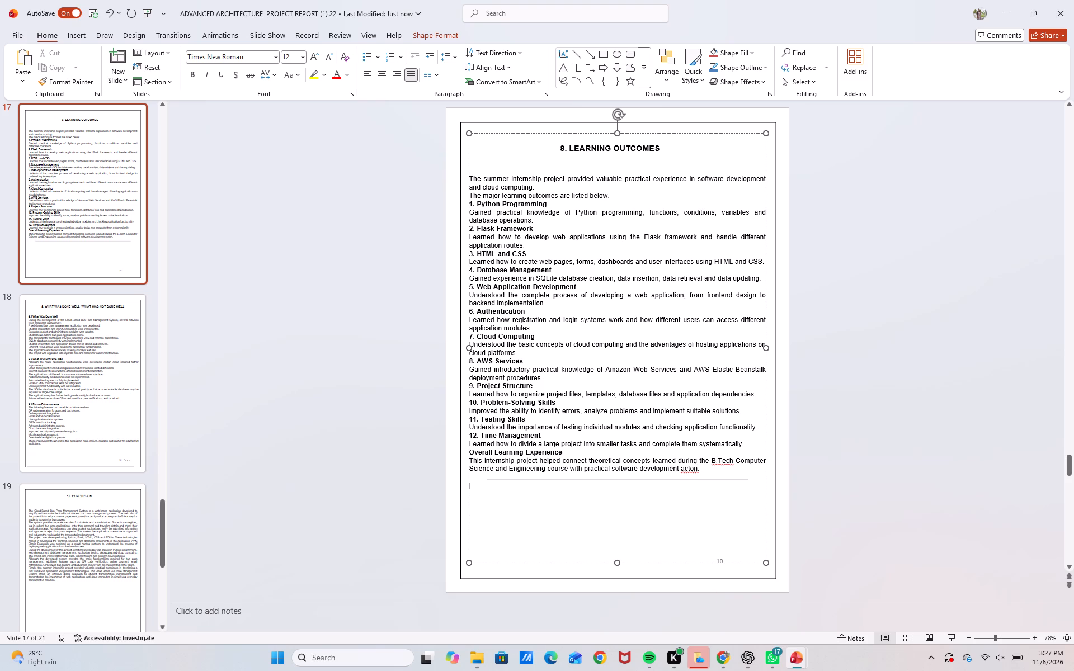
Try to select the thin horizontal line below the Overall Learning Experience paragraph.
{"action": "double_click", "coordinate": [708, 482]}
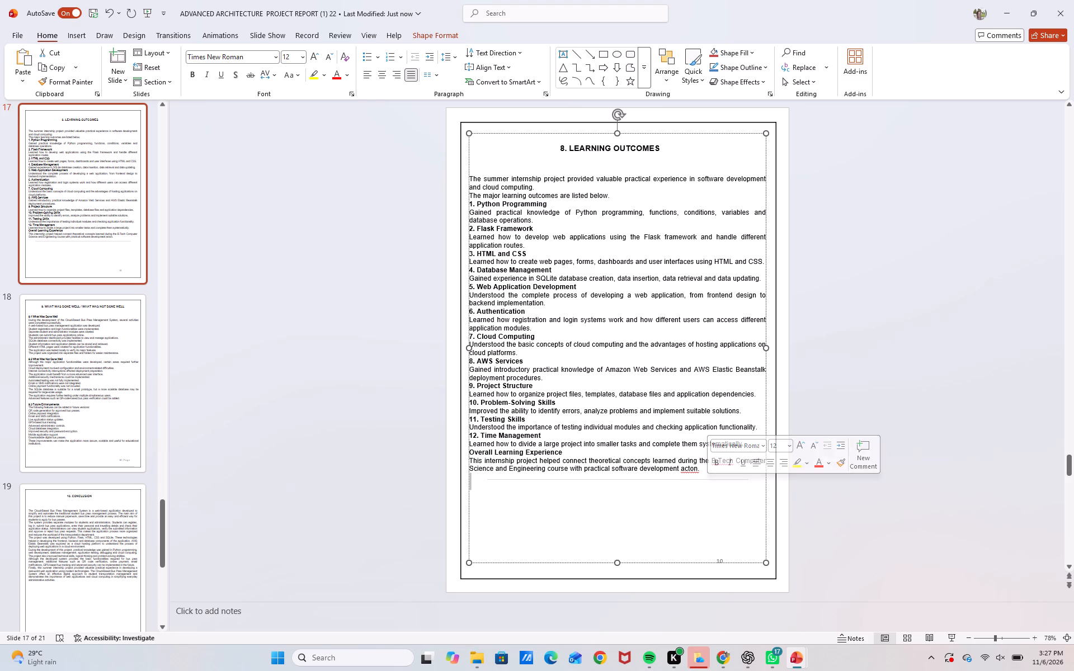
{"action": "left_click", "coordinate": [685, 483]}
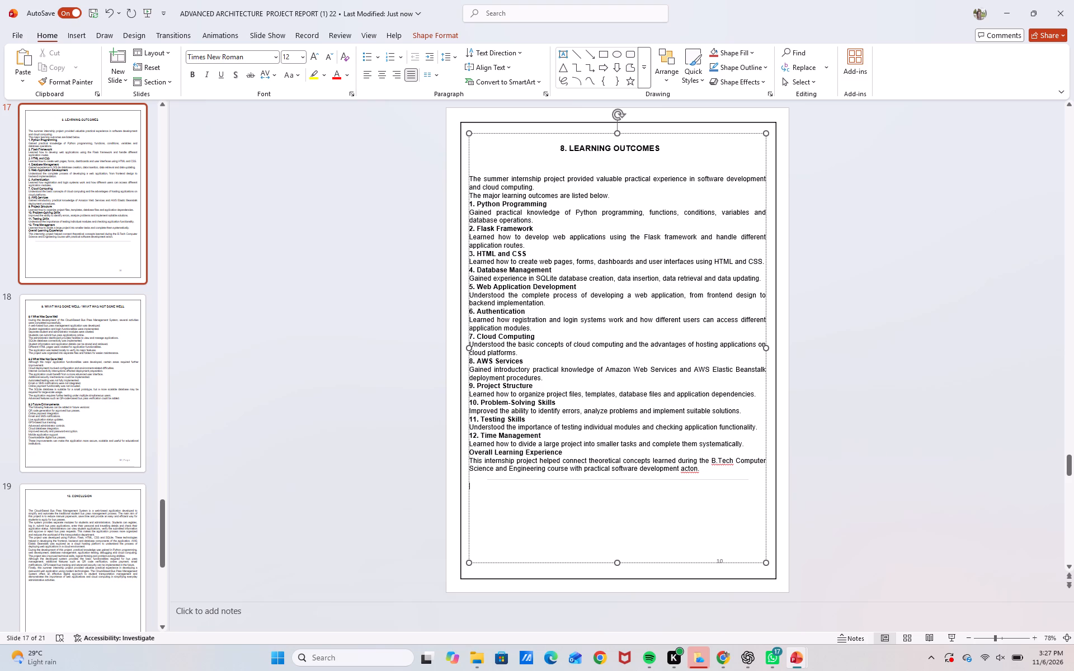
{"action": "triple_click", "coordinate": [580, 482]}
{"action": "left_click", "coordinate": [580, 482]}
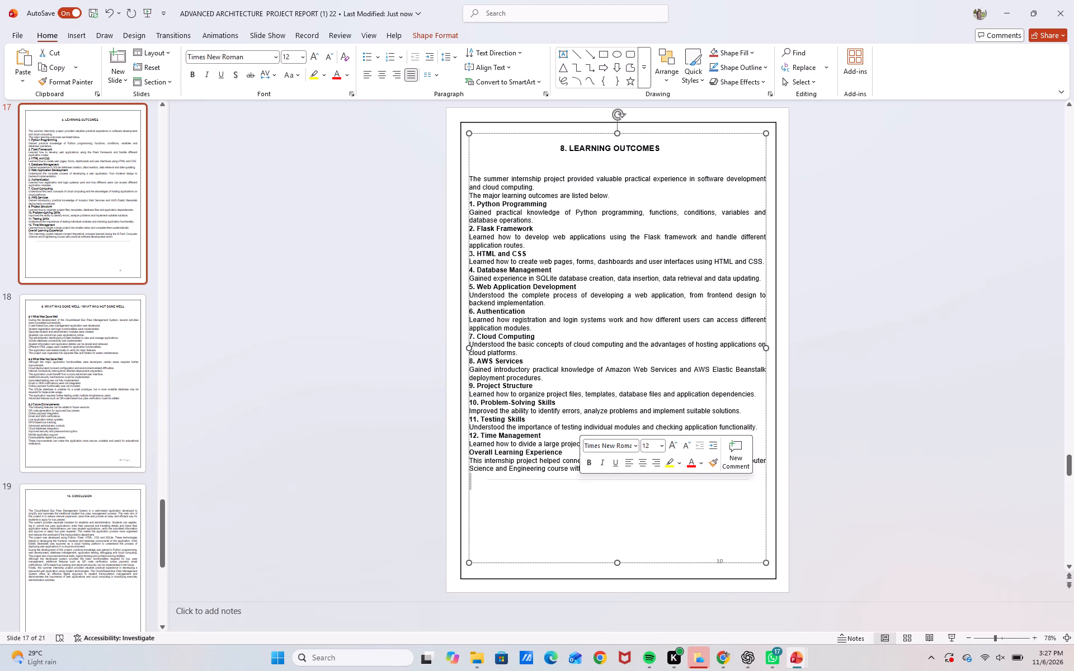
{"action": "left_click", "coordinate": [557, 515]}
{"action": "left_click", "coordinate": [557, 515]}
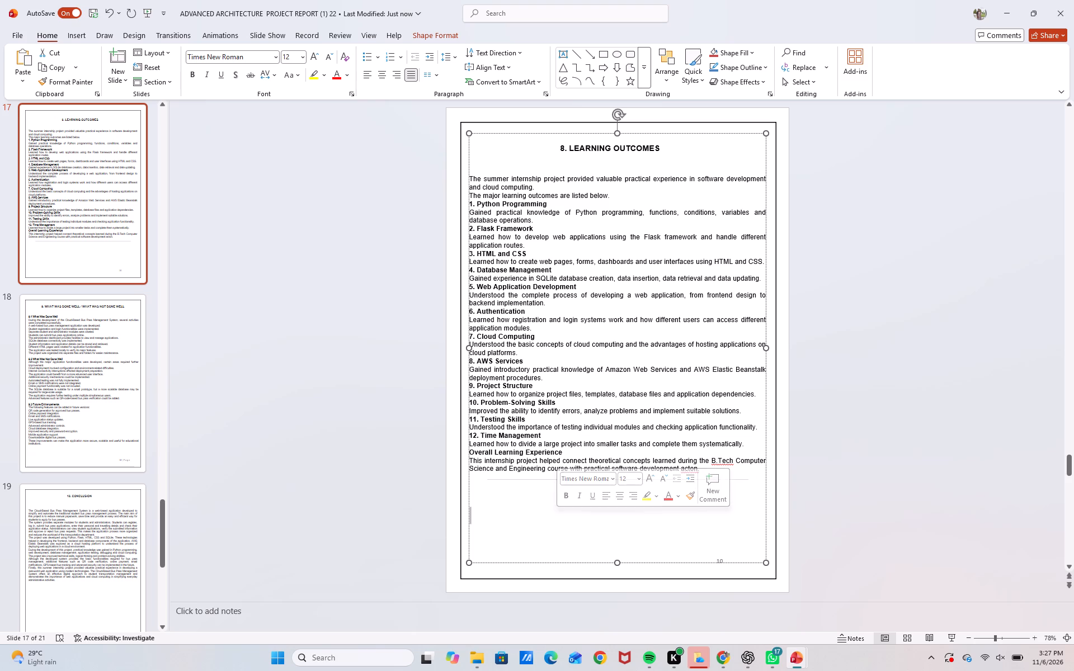
Delete the remaining blank lines so the Learning Outcomes text box ends just below the thin horizontal line.
{"action": "left_click", "coordinate": [516, 547]}
{"action": "key", "text": "BackSpace"}
{"action": "key", "text": "BackSpace"}
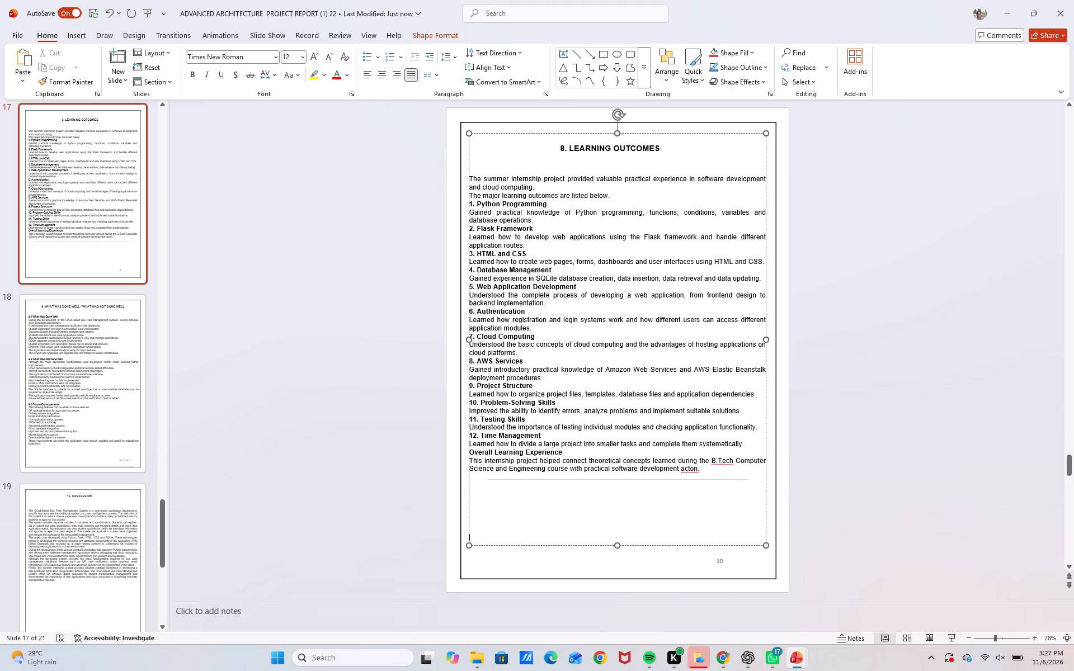
{"action": "key", "text": "BackSpace"}
{"action": "key", "text": "BackSpace"}
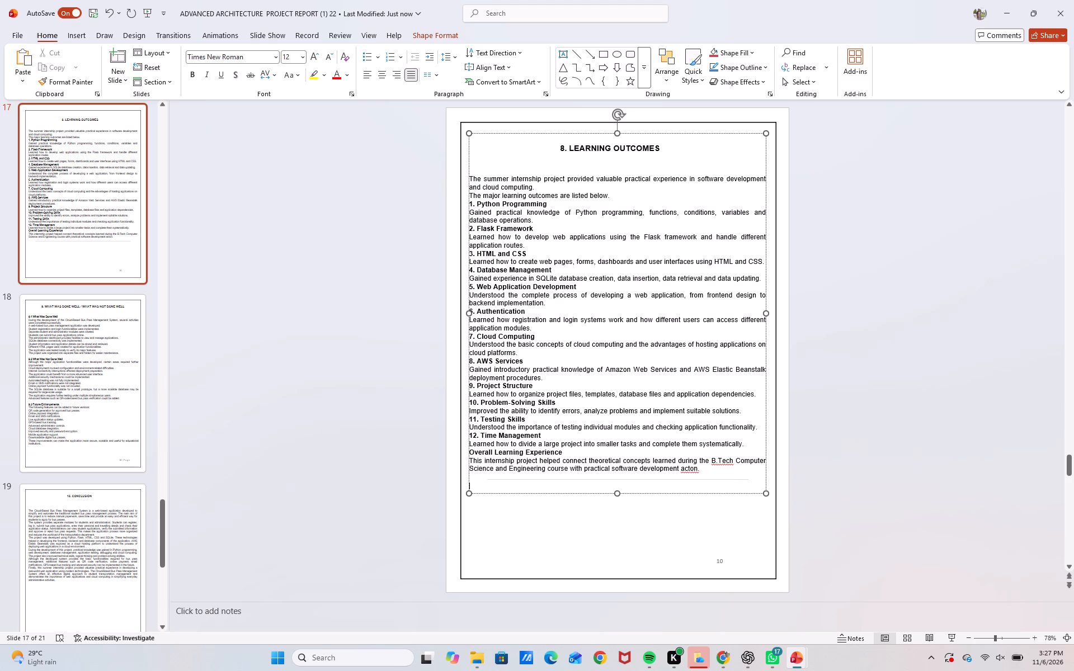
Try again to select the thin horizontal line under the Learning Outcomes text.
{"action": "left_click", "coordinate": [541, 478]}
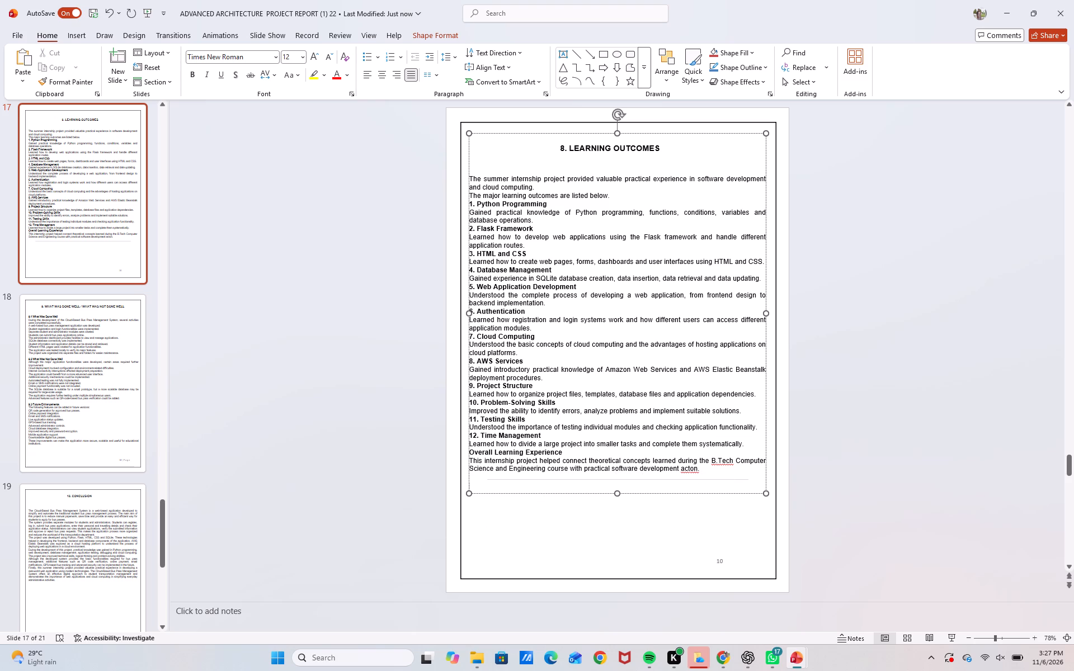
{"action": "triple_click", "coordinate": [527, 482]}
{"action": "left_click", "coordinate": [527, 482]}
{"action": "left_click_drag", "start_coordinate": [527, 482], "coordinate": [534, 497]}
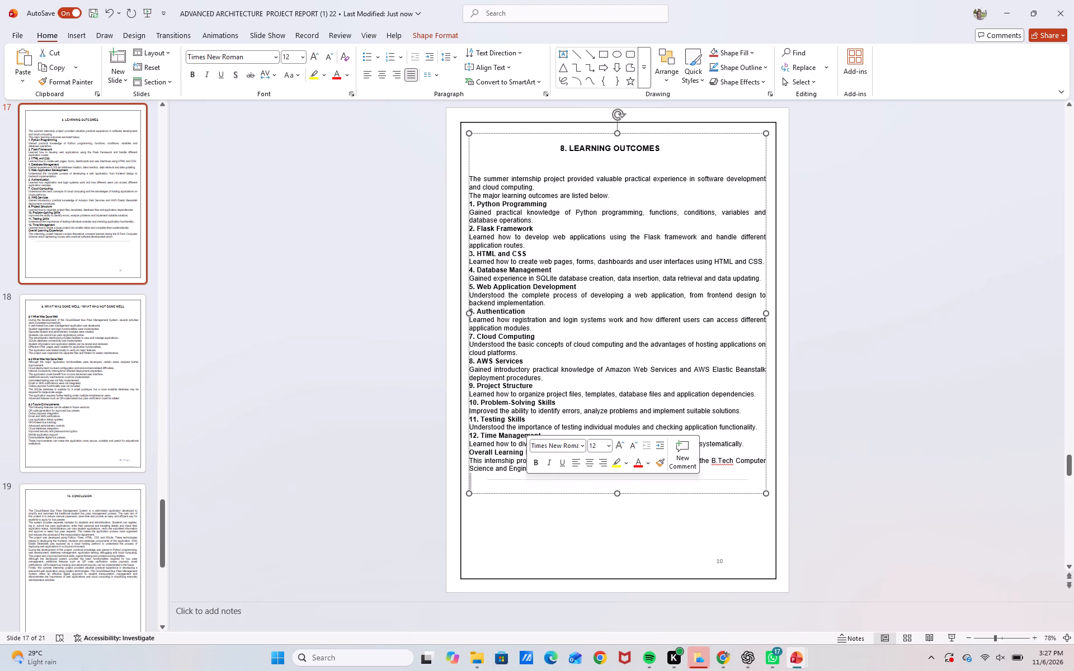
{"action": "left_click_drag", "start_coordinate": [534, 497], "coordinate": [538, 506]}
Move the page number 10 on the Learning Outcomes slide to the bottom centre, just inside the page border.
{"action": "left_click", "coordinate": [567, 568]}
{"action": "left_click", "coordinate": [726, 565]}
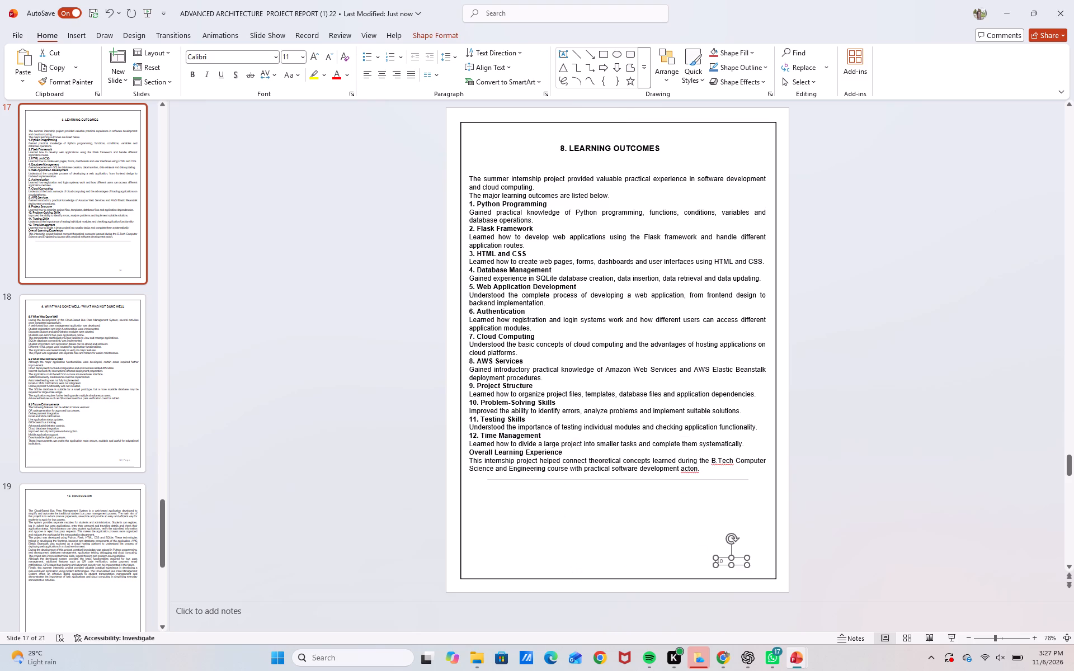
{"action": "left_click_drag", "start_coordinate": [726, 565], "coordinate": [616, 584]}
{"action": "left_click_drag", "start_coordinate": [616, 584], "coordinate": [628, 578]}
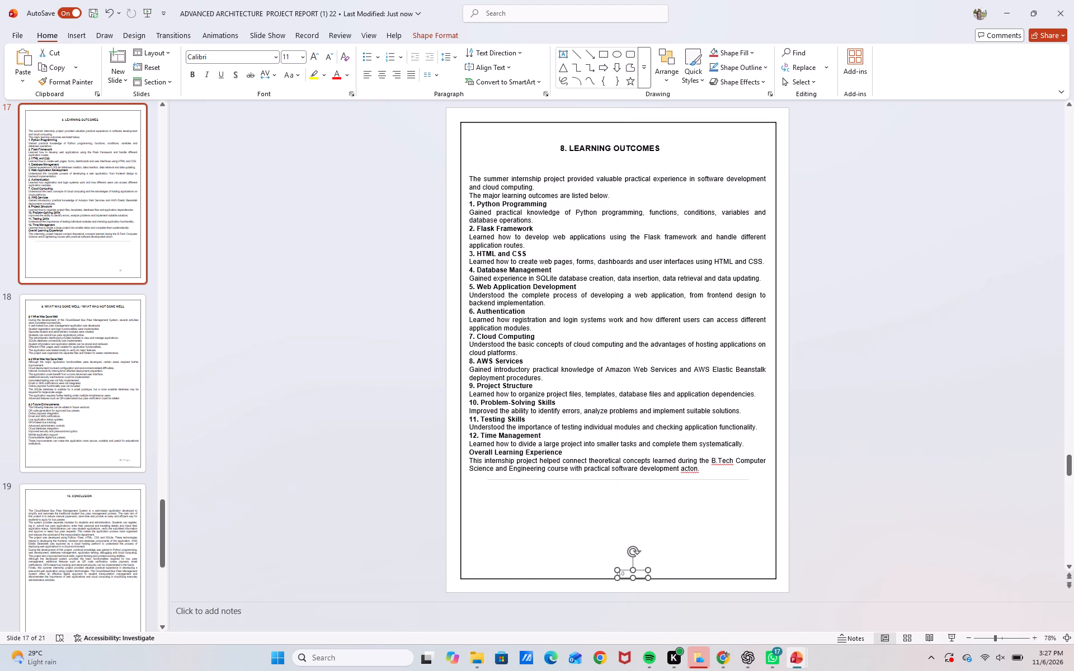
{"action": "left_click", "coordinate": [676, 597]}
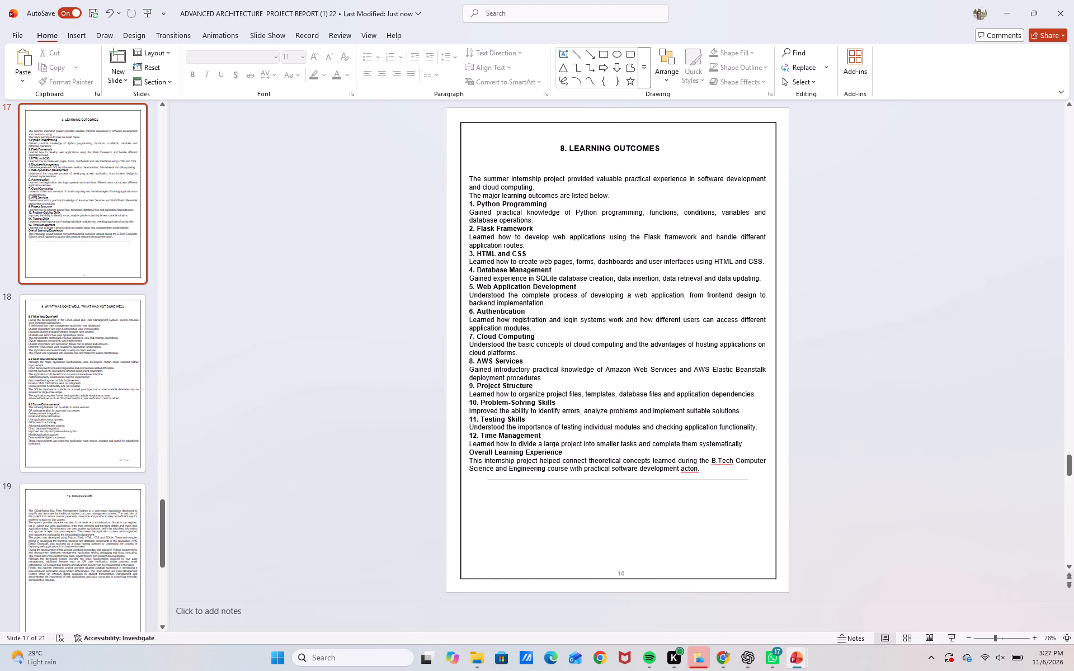
Delete the last blank line so the Learning Outcomes text box ends directly after the Overall Learning Experience paragraph.
{"action": "double_click", "coordinate": [653, 481]}
{"action": "triple_click", "coordinate": [653, 481]}
{"action": "left_click", "coordinate": [653, 481]}
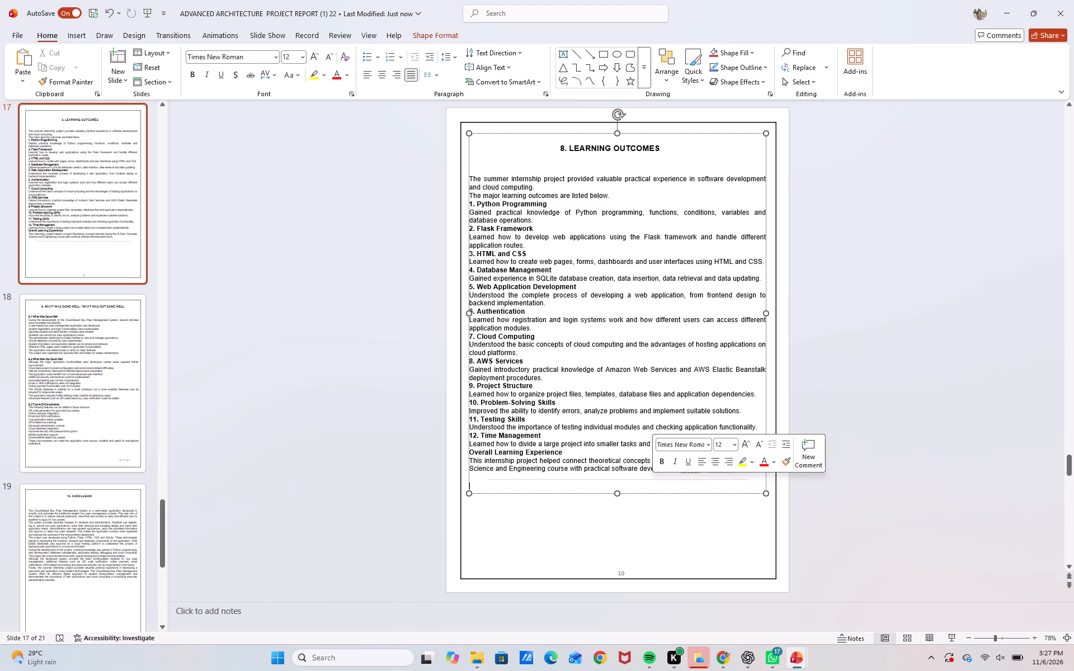
{"action": "key", "text": "BackSpace"}
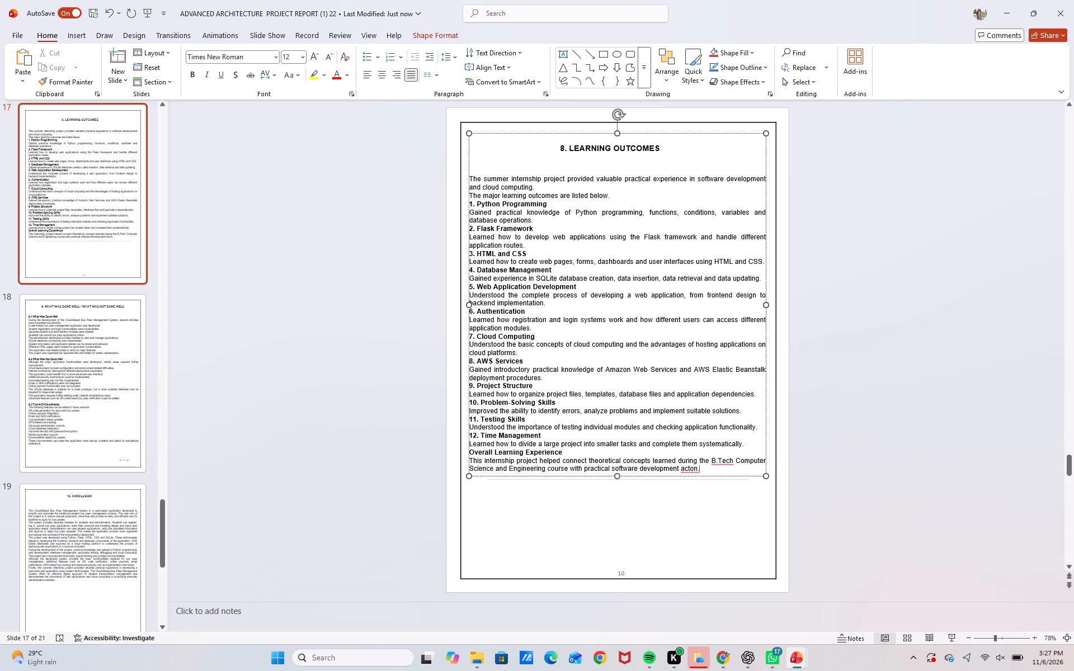
Delete the thin horizontal line below the Overall Learning Experience paragraph.
{"action": "left_click", "coordinate": [672, 522]}
{"action": "left_click", "coordinate": [707, 481]}
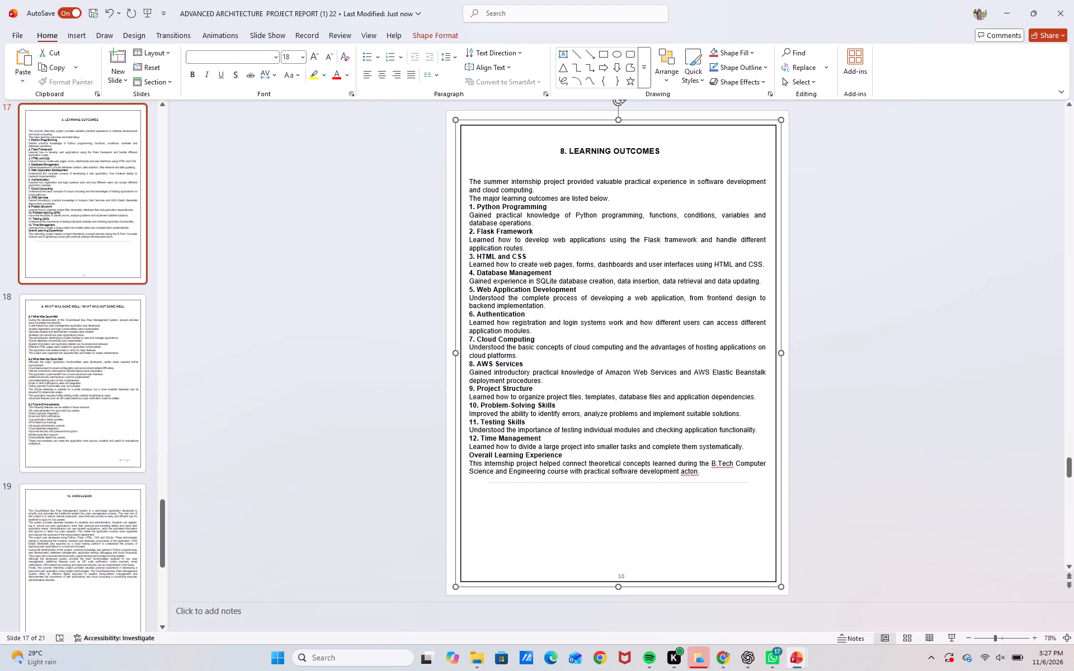
{"action": "left_click_drag", "start_coordinate": [707, 481], "coordinate": [701, 519]}
{"action": "key", "text": "BackSpace"}
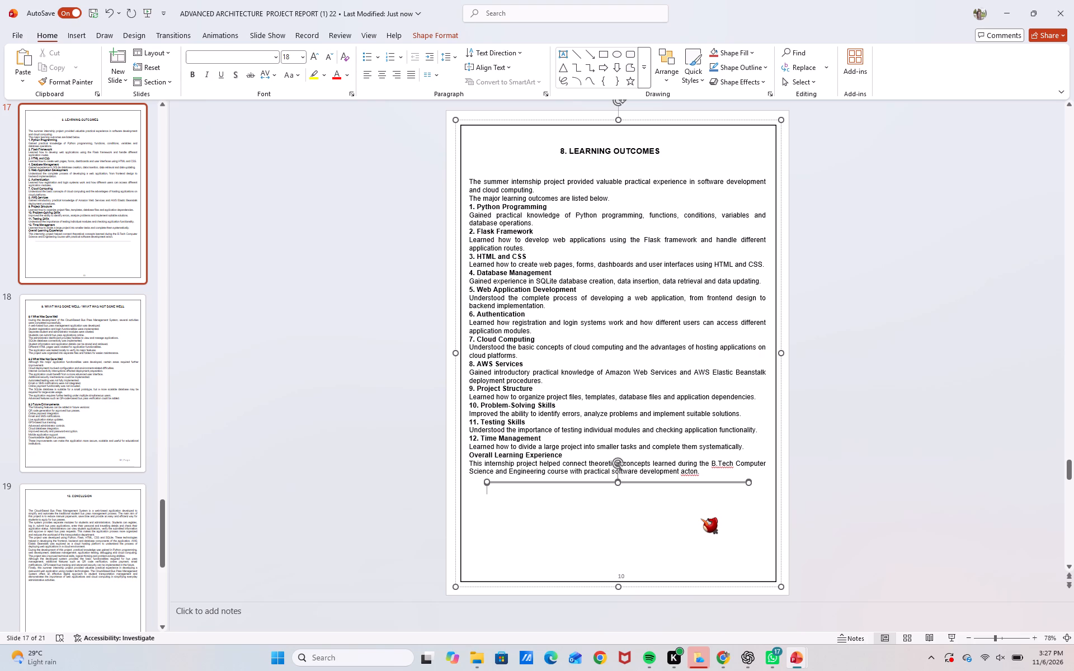
{"action": "key", "text": "BackSpace"}
{"action": "left_click_drag", "start_coordinate": [698, 480], "coordinate": [708, 499]}
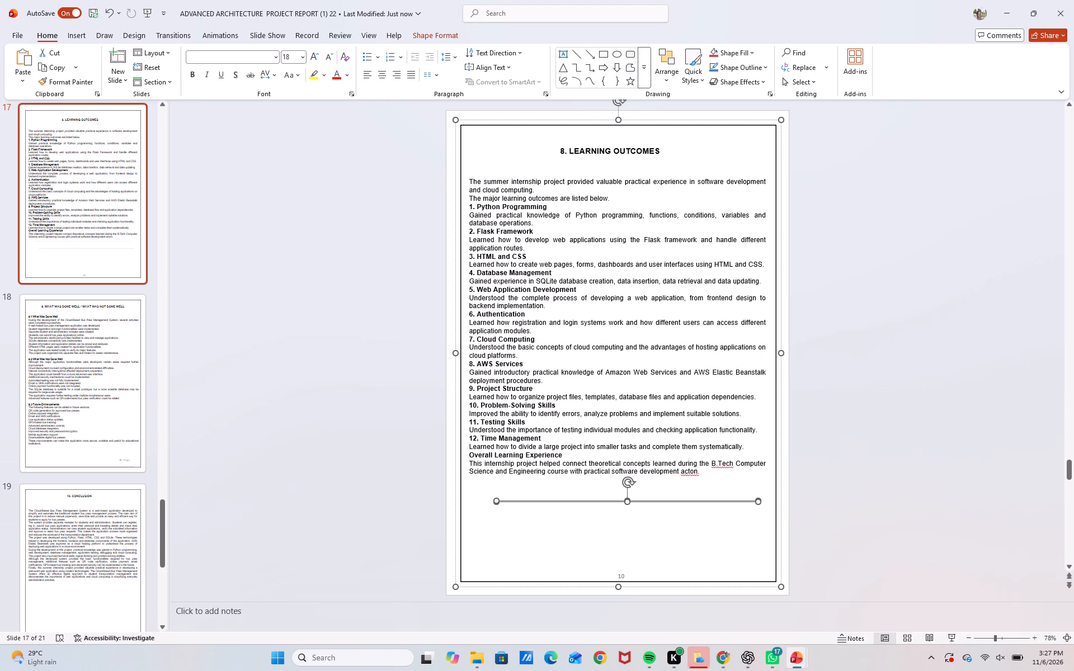
{"action": "key", "text": "BackSpace"}
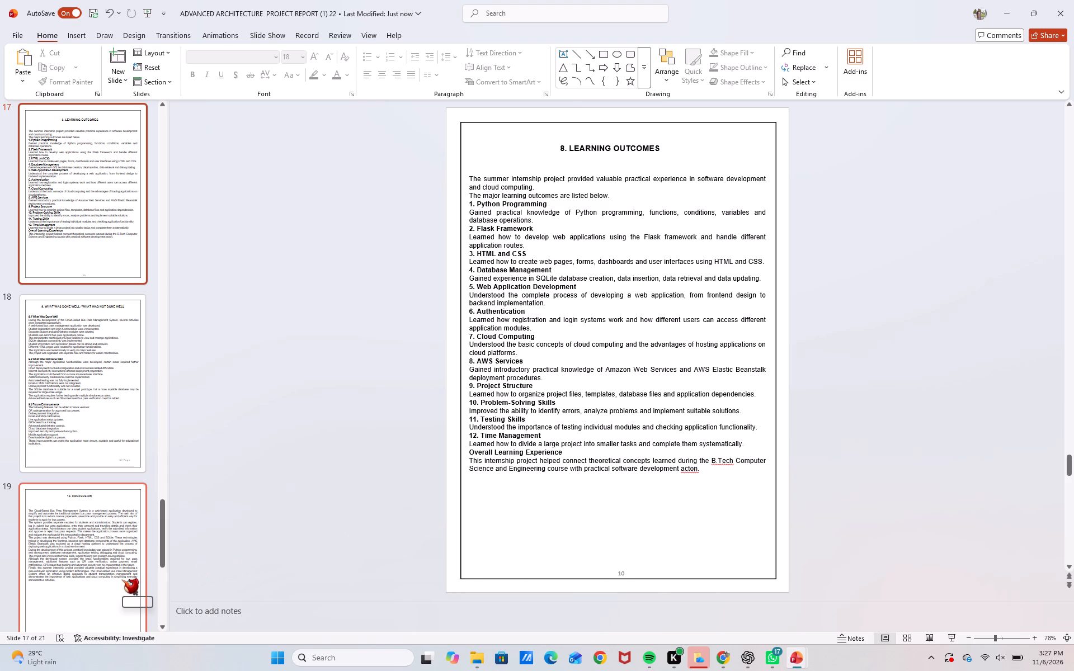
On slide 18, shift the "18 | Page" footer box towards the page centre and rotate it so the text reads roughly upright.
{"action": "left_click", "coordinate": [92, 428]}
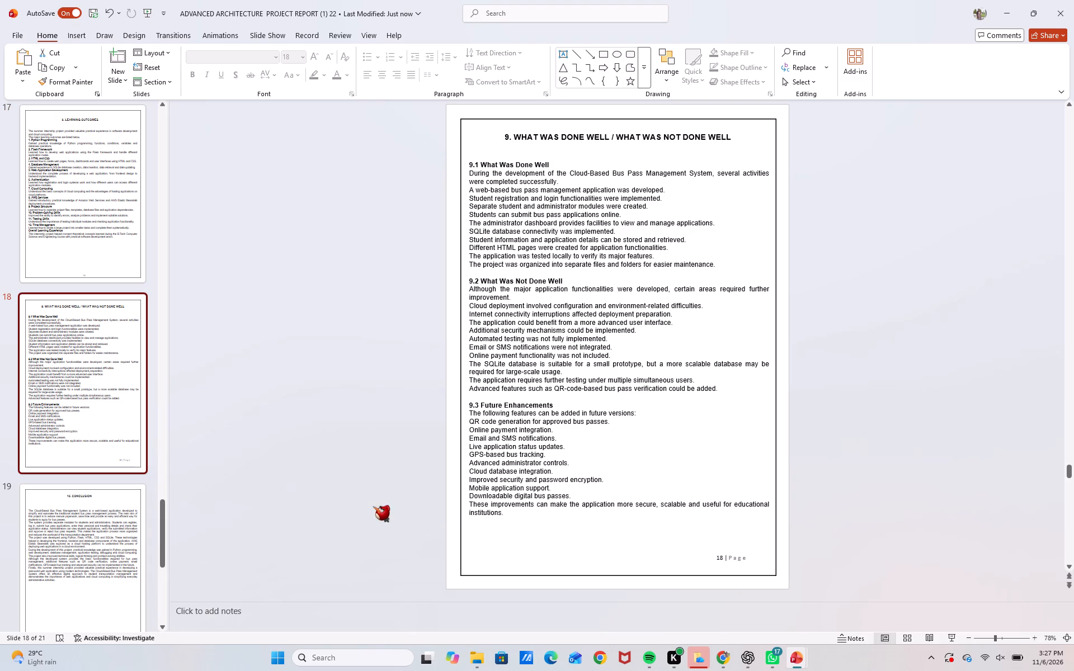
{"action": "double_click", "coordinate": [724, 561]}
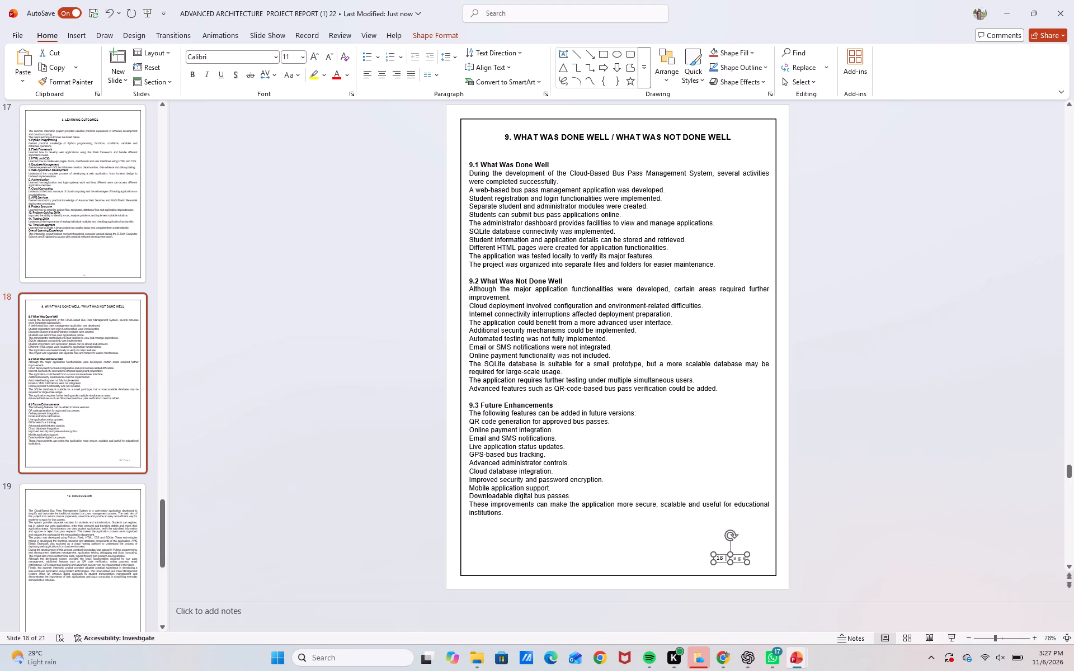
{"action": "left_click", "coordinate": [744, 559]}
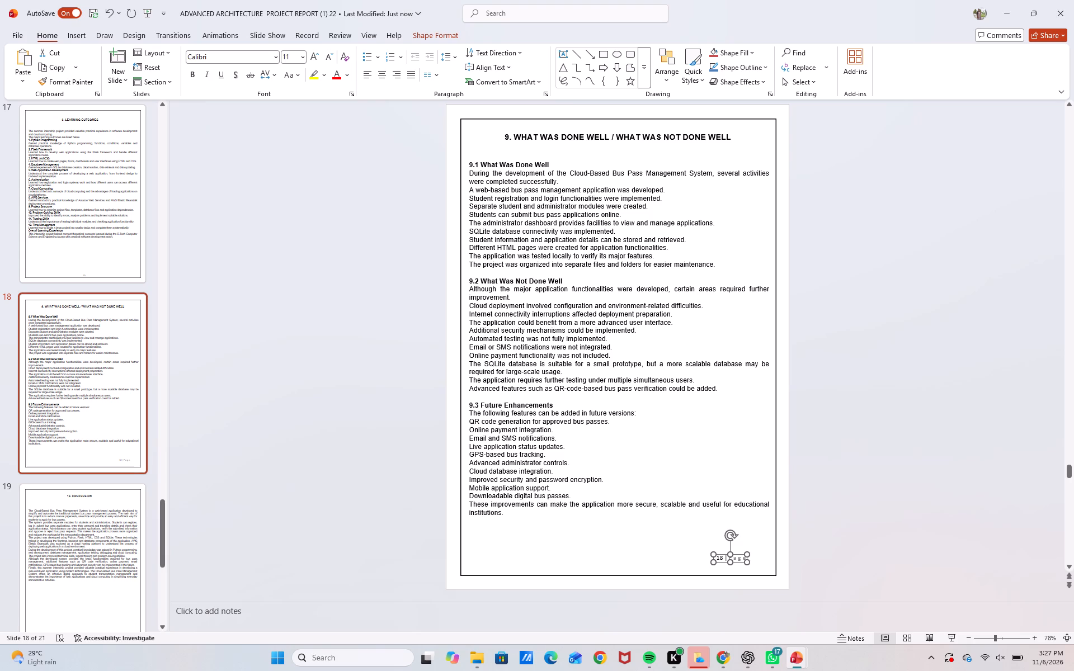
{"action": "left_click", "coordinate": [743, 555]}
{"action": "left_click_drag", "start_coordinate": [743, 559], "coordinate": [696, 561]}
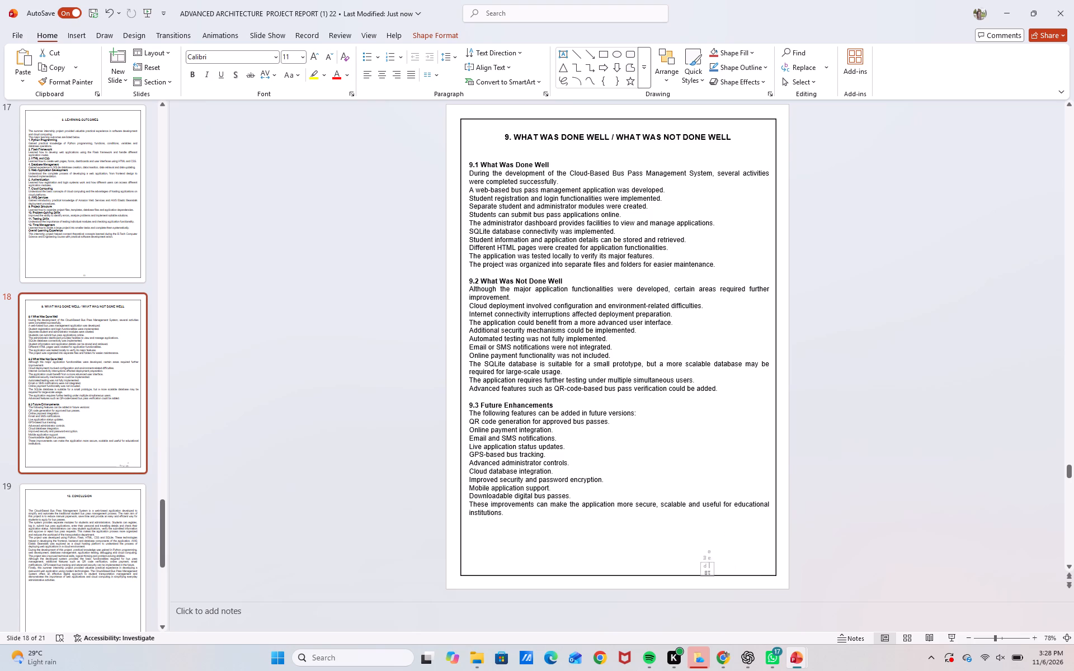
{"action": "left_click_drag", "start_coordinate": [696, 561], "coordinate": [643, 557]}
{"action": "left_click_drag", "start_coordinate": [675, 580], "coordinate": [655, 533]}
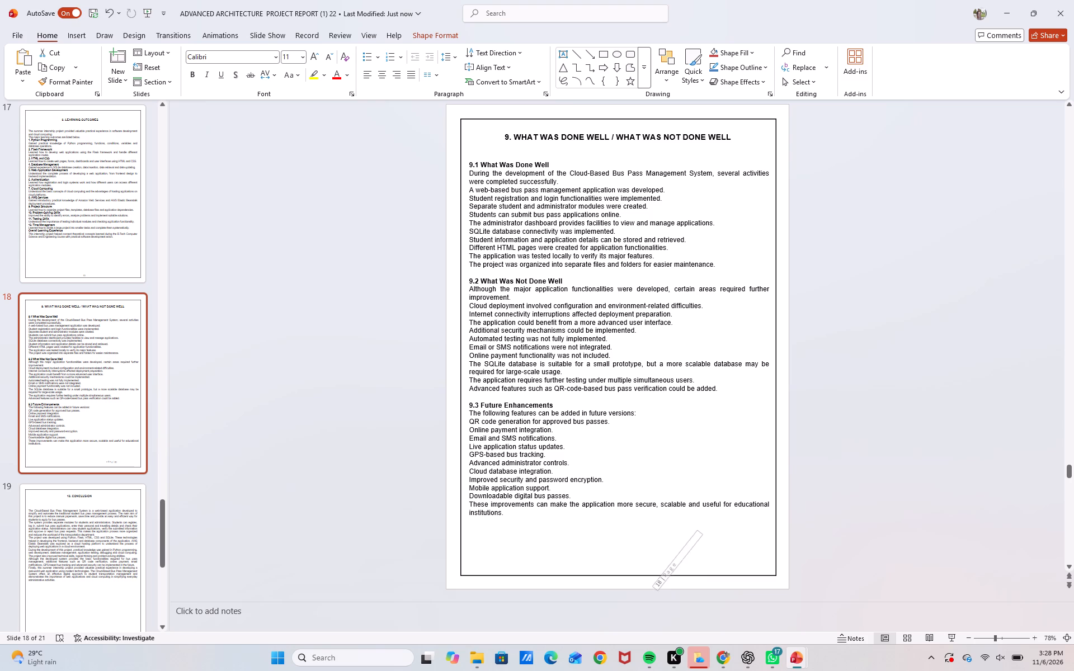
{"action": "left_click_drag", "start_coordinate": [655, 533], "coordinate": [681, 547]}
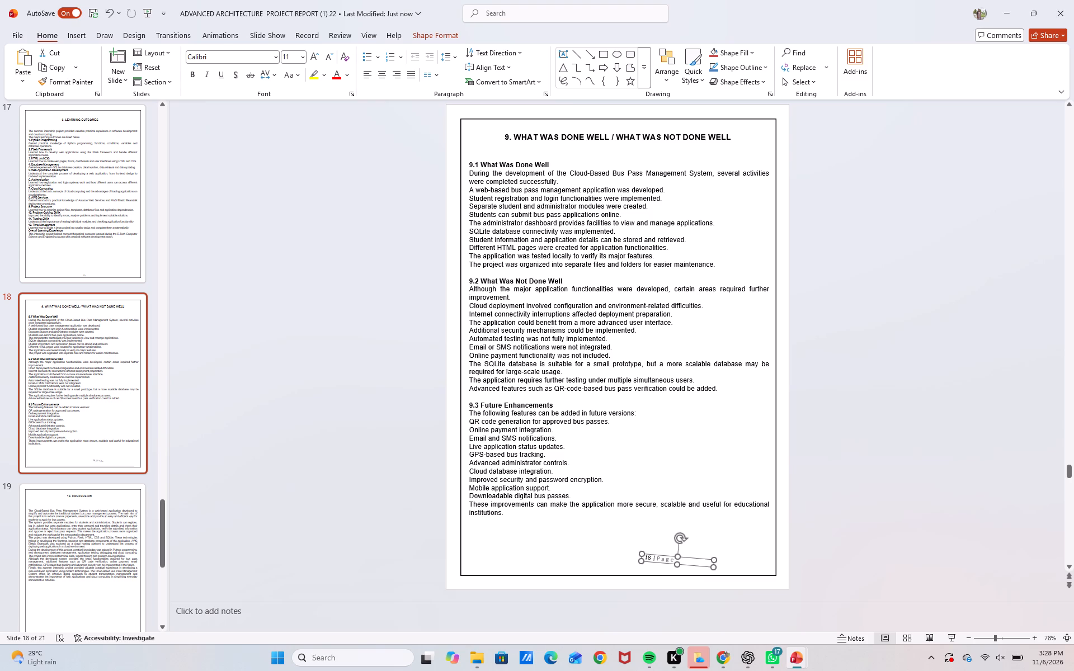
Replace the "18 | Page" footer text on slide 18 with the plain page number 11.
{"action": "left_click", "coordinate": [673, 561]}
{"action": "left_click", "coordinate": [673, 569]}
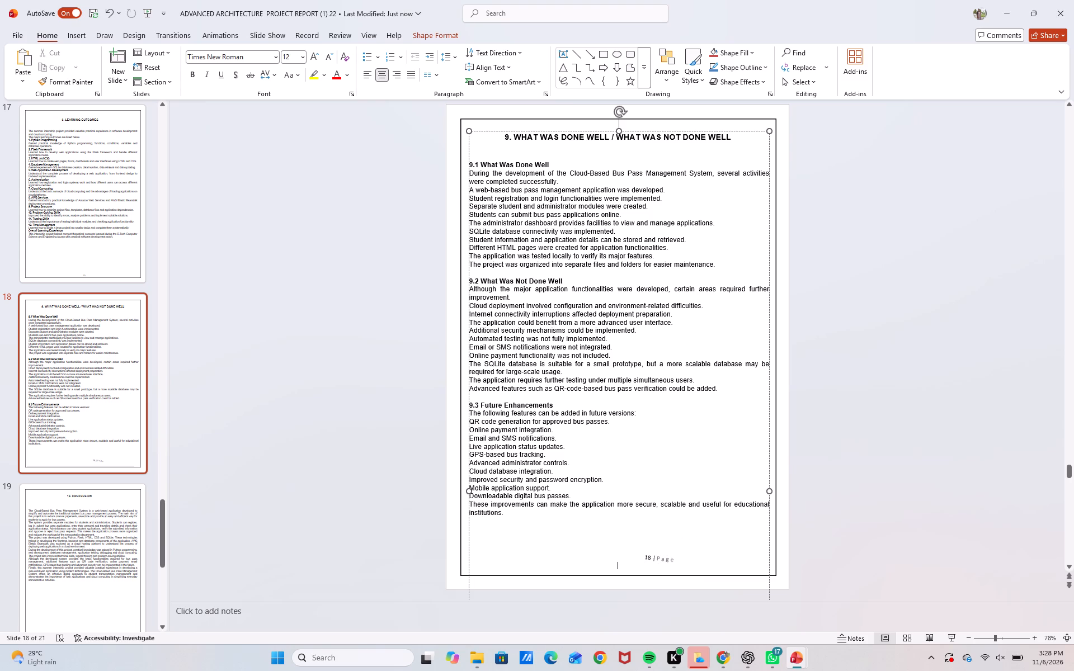
{"action": "left_click", "coordinate": [668, 557]}
{"action": "key", "text": "BackSpace"}
{"action": "key", "text": "BackSpace"}
{"action": "key", "text": "BackSpace"}
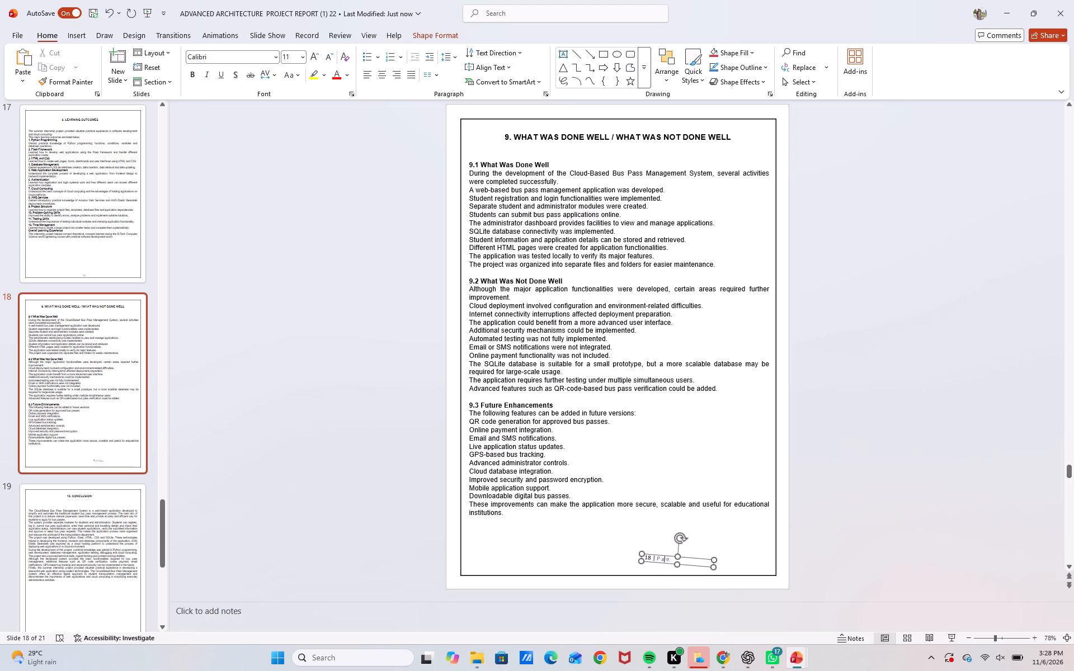
{"action": "key", "text": "BackSpace"}
{"action": "key", "text": "BackSpace"}
{"action": "key", "text": "BackSpace"}
{"action": "key", "text": "BackSpace"}
{"action": "key", "text": "BackSpace"}
{"action": "key", "text": "BackSpace"}
{"action": "type", "text": "11"}
{"action": "key", "text": "Right"}
{"action": "key", "text": "Right"}
{"action": "key", "text": "BackSpace"}
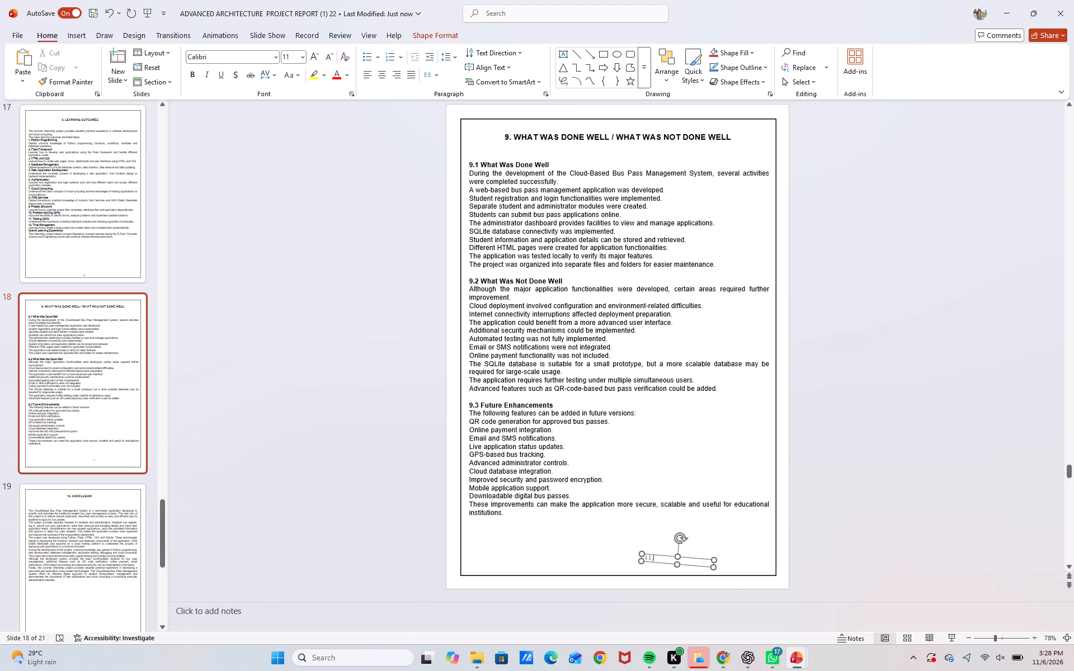
Delete the small stray object lying outside the page area beside slide 18.
{"action": "triple_click", "coordinate": [967, 529]}
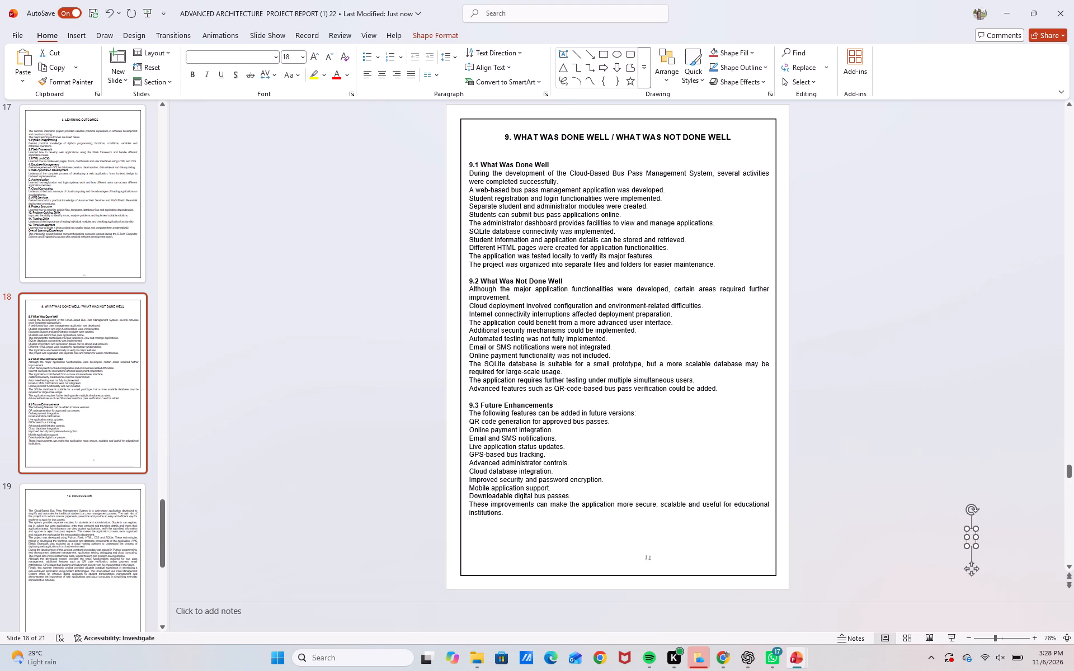
{"action": "left_click", "coordinate": [973, 545]}
{"action": "key", "text": "BackSpace"}
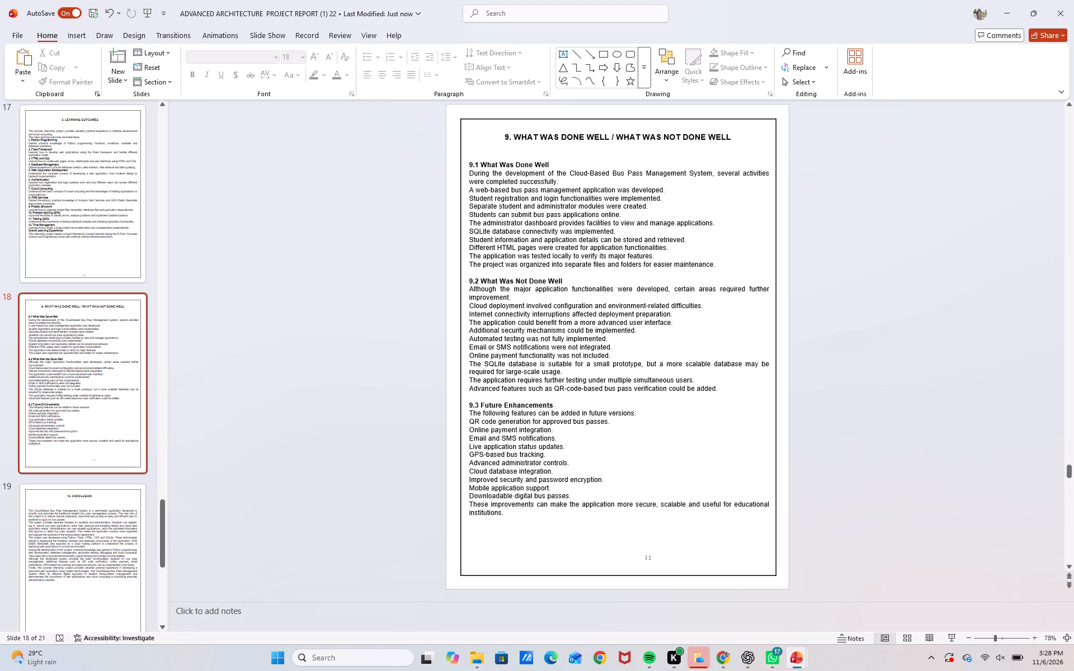
Straighten the tilted page number 11 box and move it to the bottom centre, just inside the page border.
{"action": "left_click", "coordinate": [654, 564]}
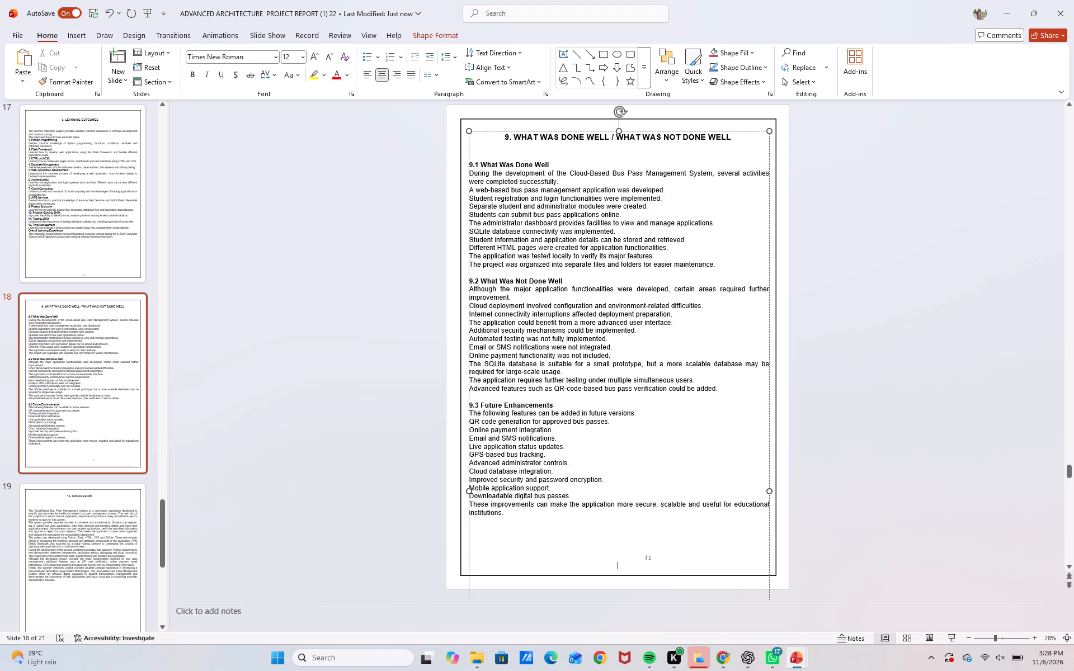
{"action": "left_click", "coordinate": [649, 555]}
{"action": "left_click_drag", "start_coordinate": [656, 555], "coordinate": [618, 563]}
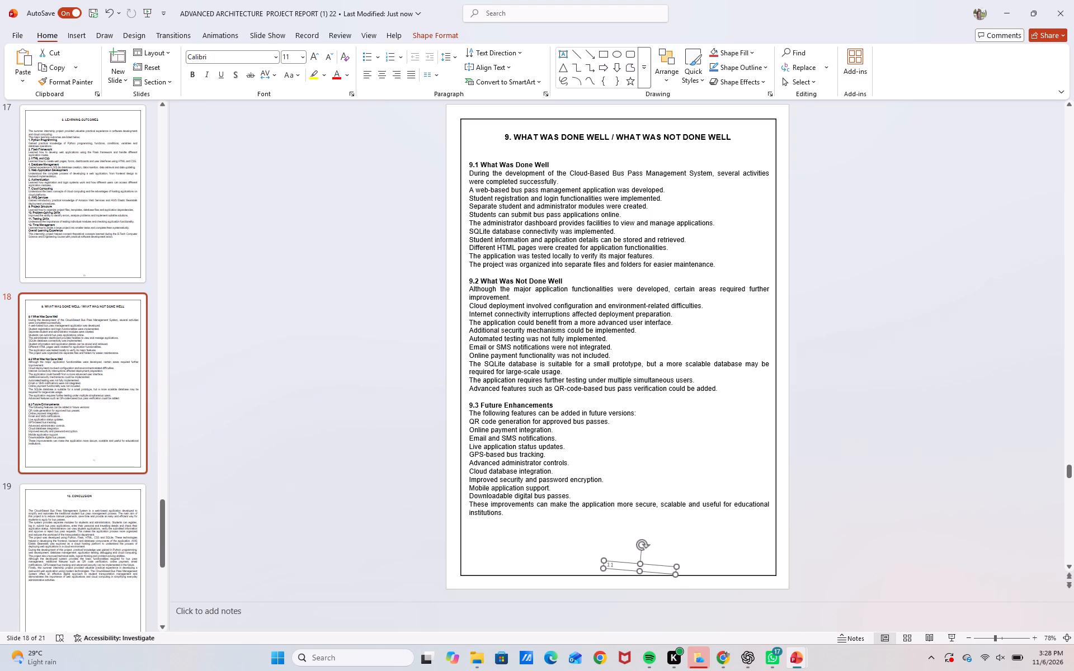
{"action": "left_click", "coordinate": [643, 545]}
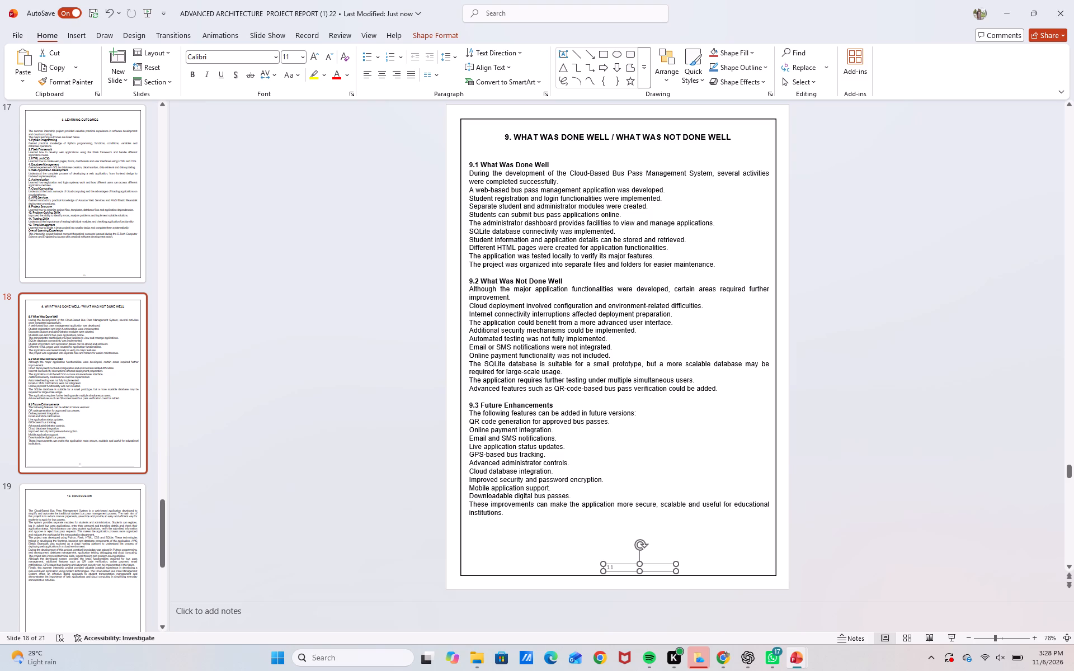
{"action": "left_click_drag", "start_coordinate": [615, 564], "coordinate": [626, 567]}
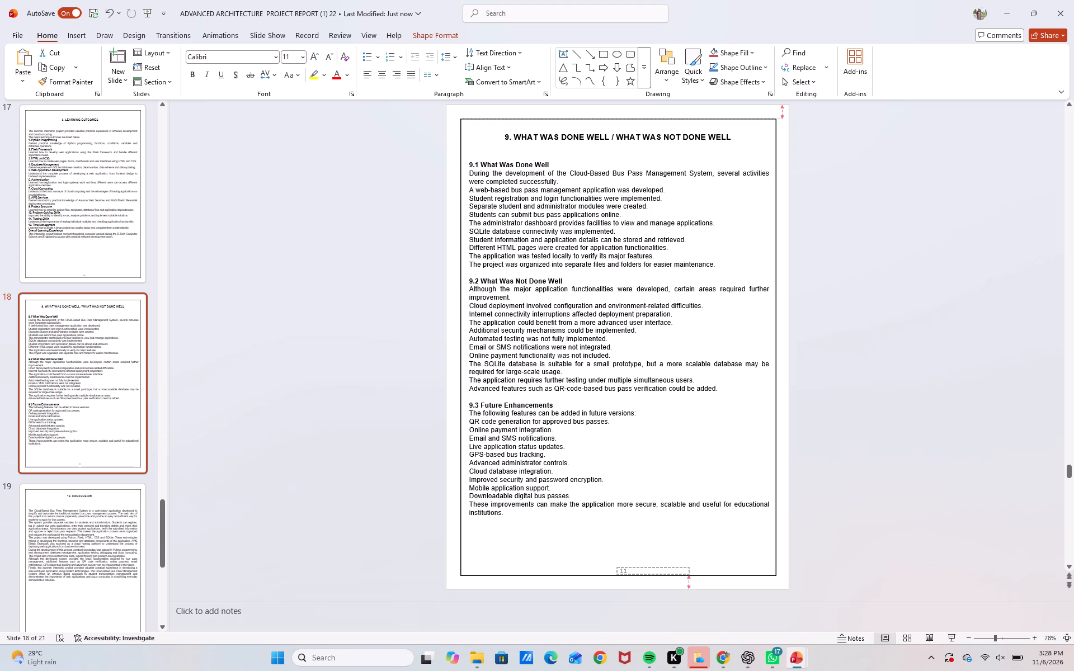
{"action": "left_click", "coordinate": [385, 559]}
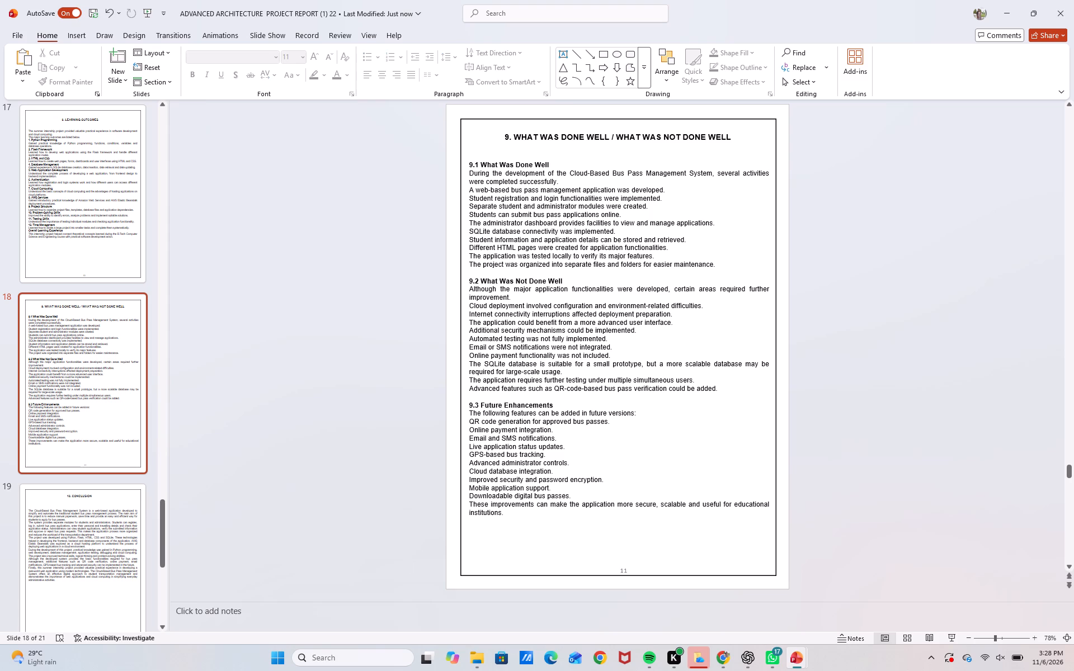
On slide 18, delete blank lines at the end of the tall body text box that runs past the page bottom.
{"action": "left_click", "coordinate": [526, 554]}
{"action": "scroll", "coordinate": [531, 554], "scroll_direction": "down", "scroll_amount": 1}
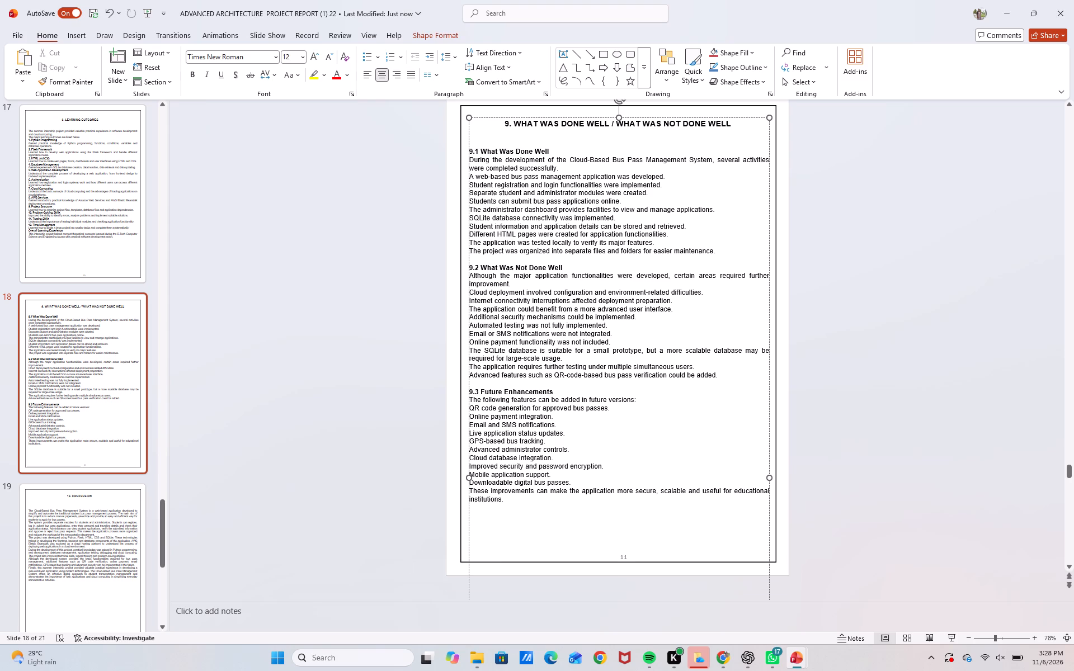
{"action": "scroll", "coordinate": [531, 554], "scroll_direction": "down", "scroll_amount": 2}
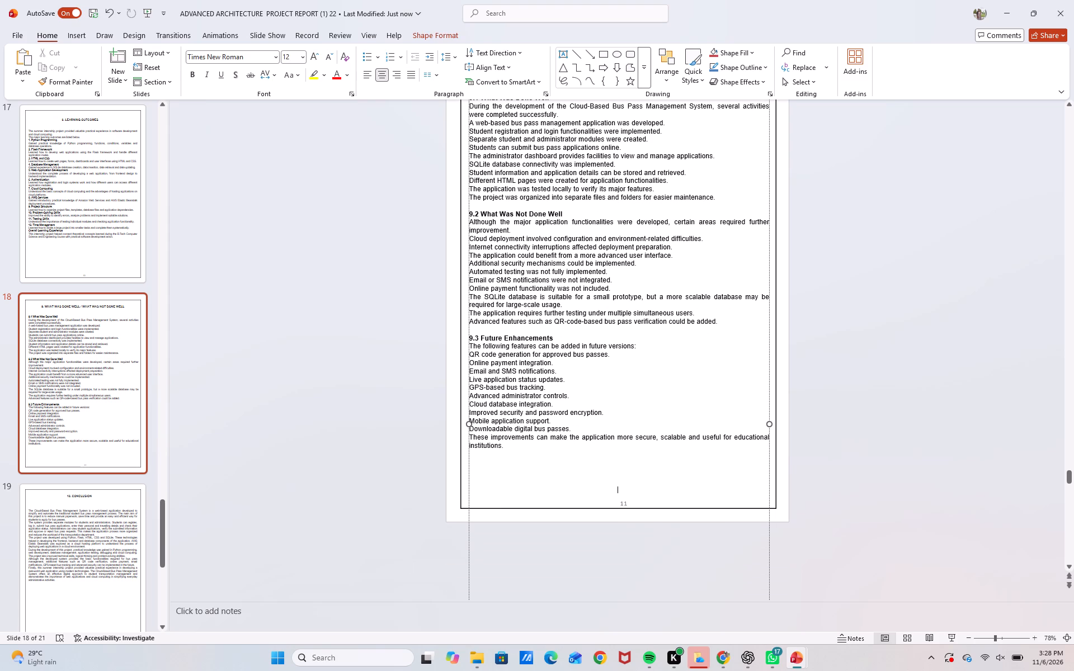
{"action": "scroll", "coordinate": [531, 554], "scroll_direction": "down", "scroll_amount": 1}
{"action": "left_click", "coordinate": [535, 562]}
{"action": "key", "text": "BackSpace"}
{"action": "key", "text": "BackSpace"}
{"action": "key", "text": "BackSpace"}
{"action": "key", "text": "BackSpace"}
{"action": "left_click", "coordinate": [494, 606]}
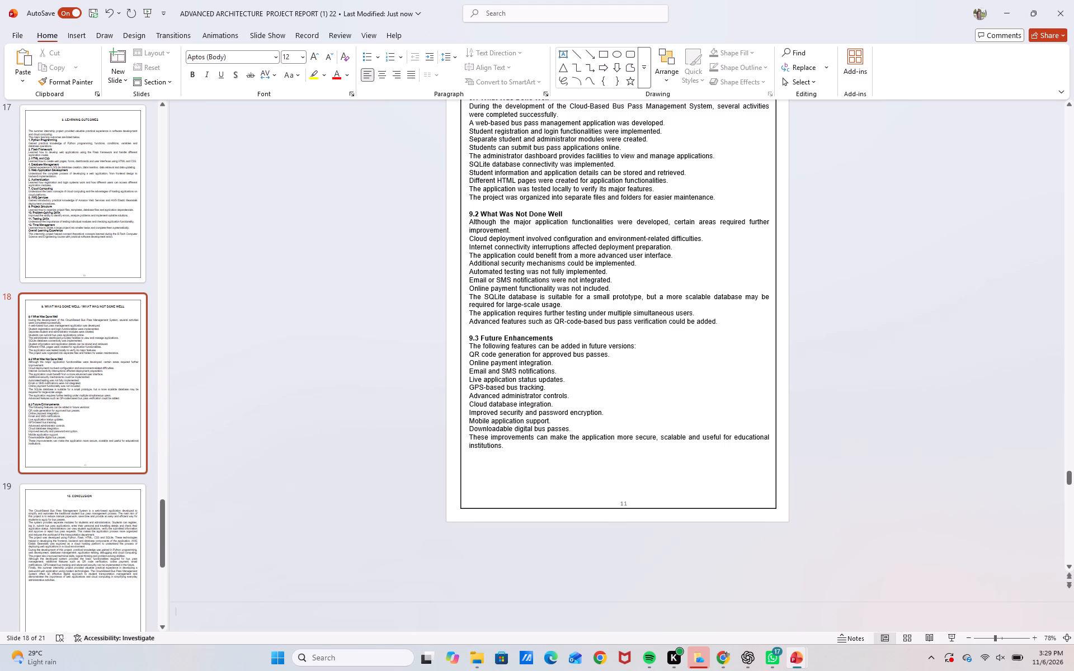
{"action": "left_click", "coordinate": [523, 559]}
{"action": "key", "text": "BackSpace"}
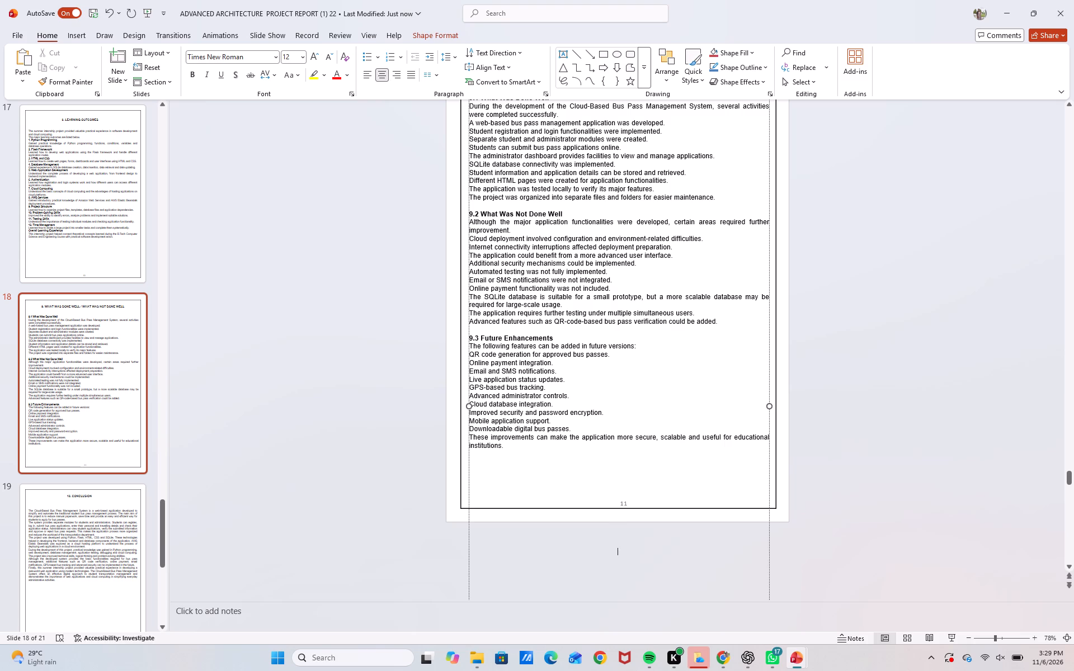
{"action": "key", "text": "BackSpace"}
{"action": "key", "text": "BackSpace"}
{"action": "key", "text": "BackSpace"}
{"action": "key", "text": "BackSpace"}
Remove more trailing blank lines from slide 18's body text box to pull its lower edge up towards the page.
{"action": "left_click", "coordinate": [515, 586]}
{"action": "key", "text": "BackSpace"}
{"action": "key", "text": "BackSpace"}
{"action": "key", "text": "BackSpace"}
{"action": "key", "text": "BackSpace"}
{"action": "key", "text": "BackSpace"}
{"action": "key", "text": "BackSpace"}
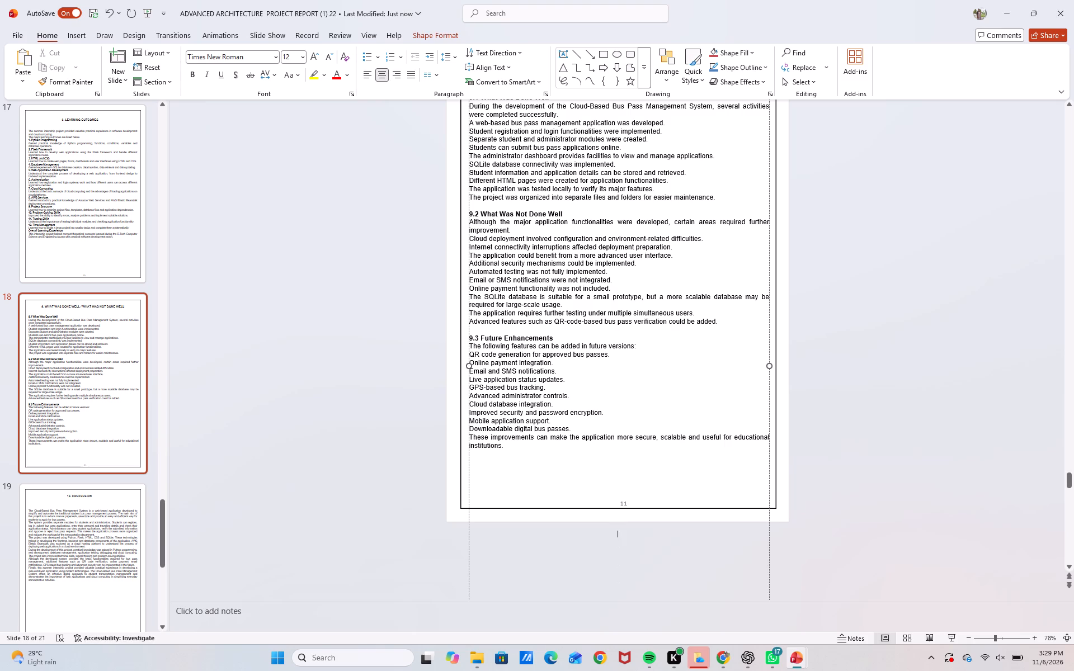
{"action": "double_click", "coordinate": [515, 586]}
{"action": "key", "text": "BackSpace"}
{"action": "key", "text": "BackSpace"}
{"action": "key", "text": "BackSpace"}
{"action": "key", "text": "BackSpace"}
{"action": "key", "text": "BackSpace"}
{"action": "key", "text": "BackSpace"}
{"action": "key", "text": "BackSpace"}
{"action": "key", "text": "BackSpace"}
{"action": "key", "text": "BackSpace"}
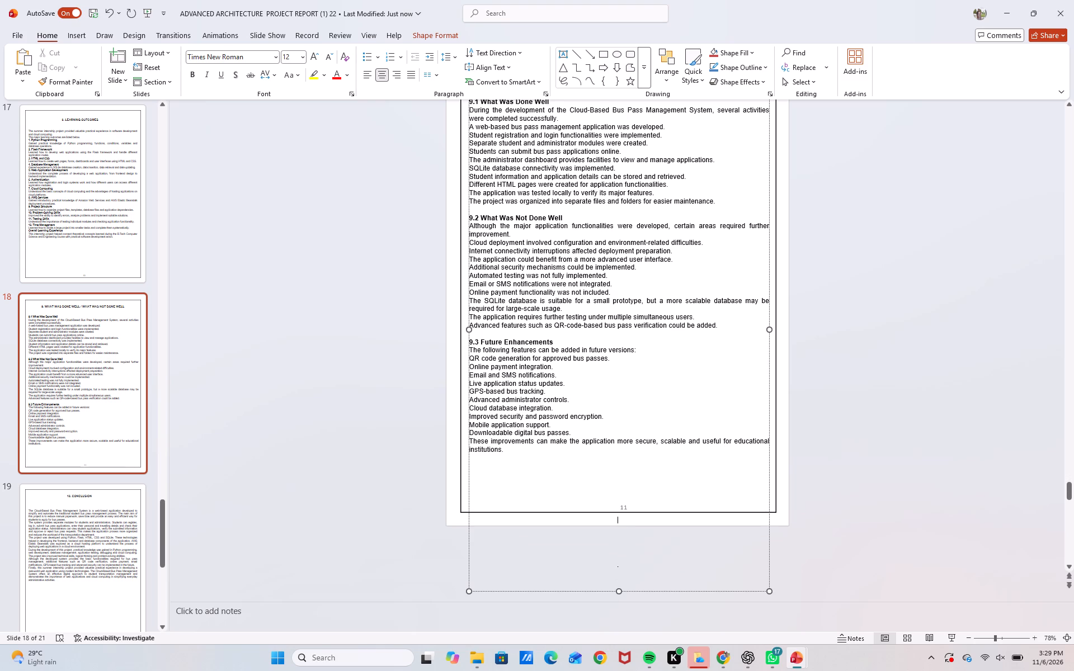
Delete further blank lines at the end of slide 18's body text so the box ends just below the page edge.
{"action": "left_click", "coordinate": [491, 580]}
{"action": "left_click", "coordinate": [496, 569]}
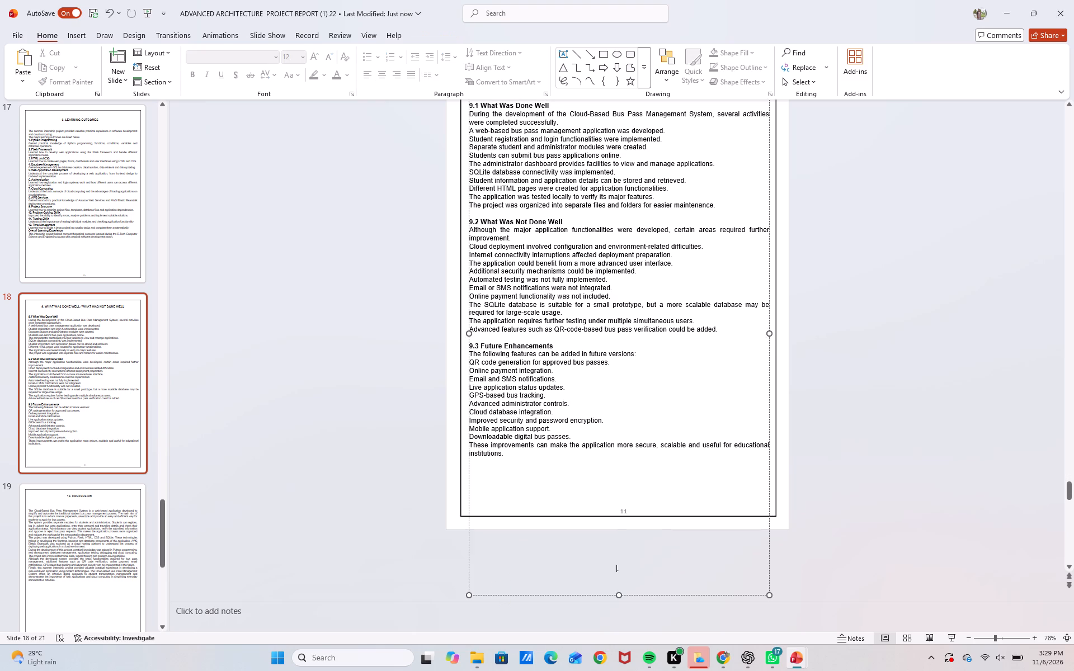
{"action": "left_click", "coordinate": [502, 579]}
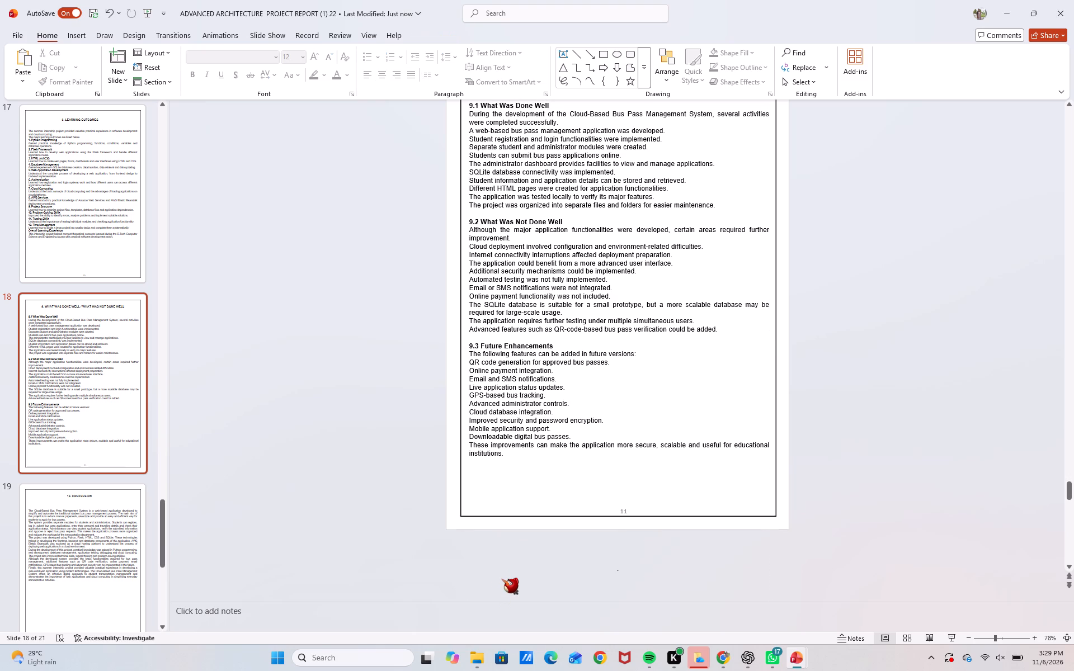
{"action": "key", "text": "BackSpace"}
{"action": "key", "text": "BackSpace"}
{"action": "left_click", "coordinate": [510, 558]}
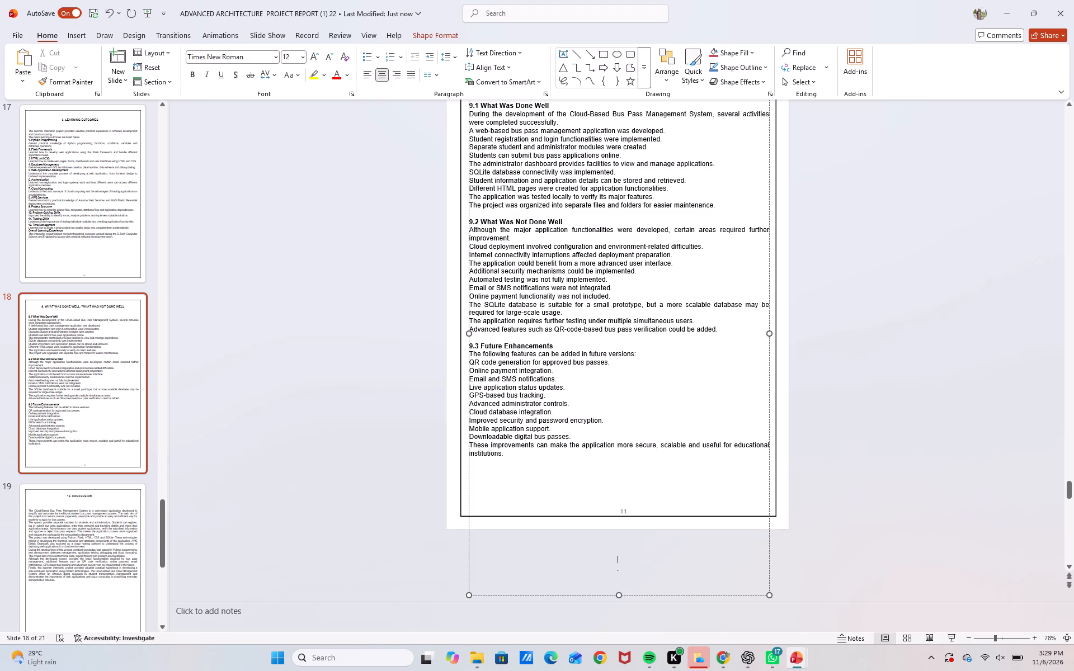
{"action": "key", "text": "BackSpace"}
{"action": "key", "text": "BackSpace"}
{"action": "key", "text": "BackSpace"}
{"action": "key", "text": "BackSpace"}
{"action": "key", "text": "BackSpace"}
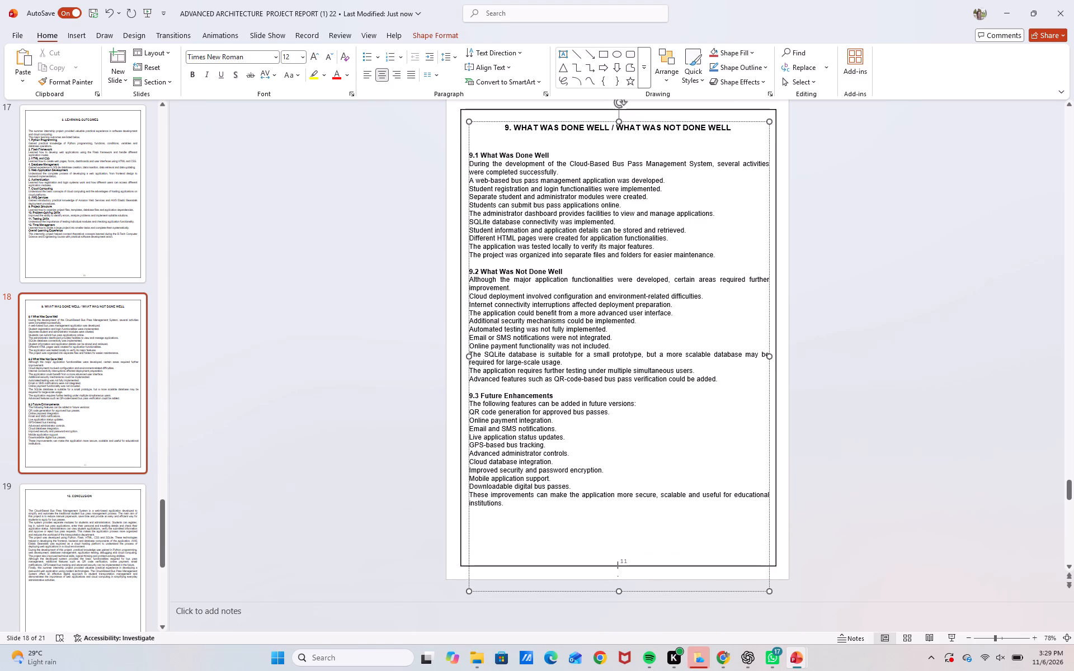
{"action": "left_click", "coordinate": [523, 582]}
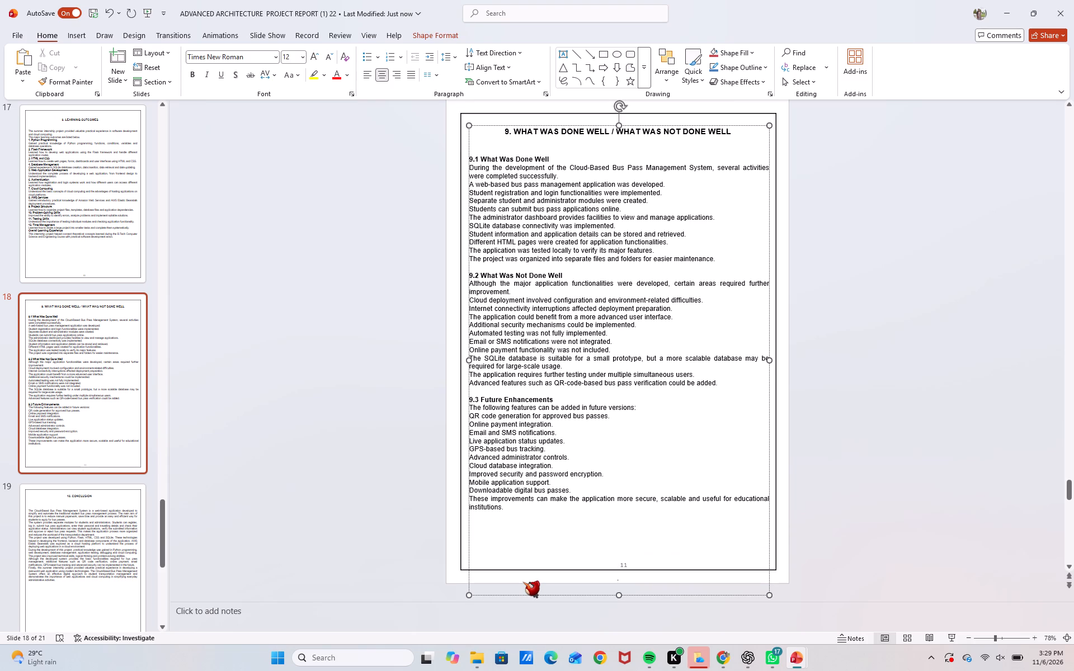
{"action": "left_click", "coordinate": [538, 578]}
{"action": "left_click", "coordinate": [538, 578]}
{"action": "key", "text": "BackSpace"}
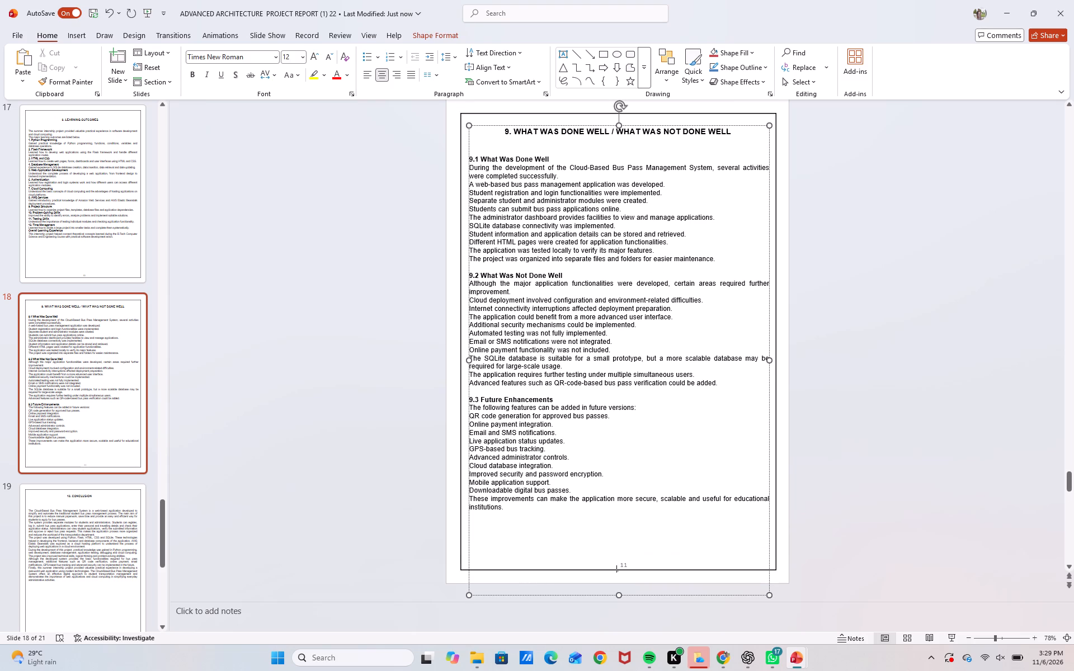
Delete the tiny empty text box straddling the bottom page edge of slide 18.
{"action": "double_click", "coordinate": [538, 578]}
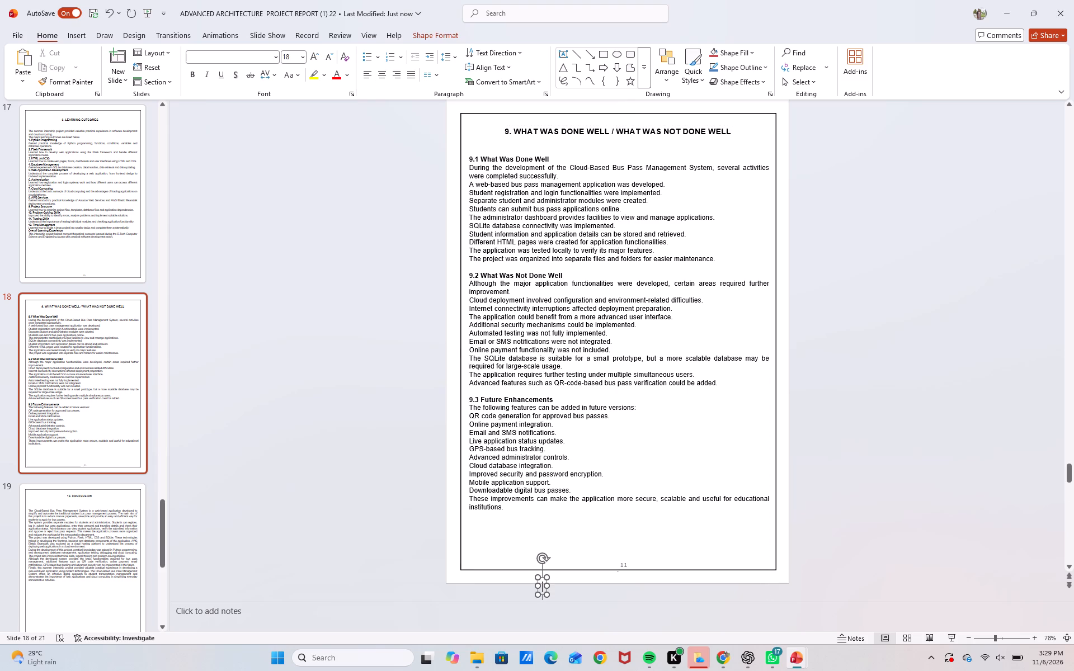
{"action": "key", "text": "BackSpace"}
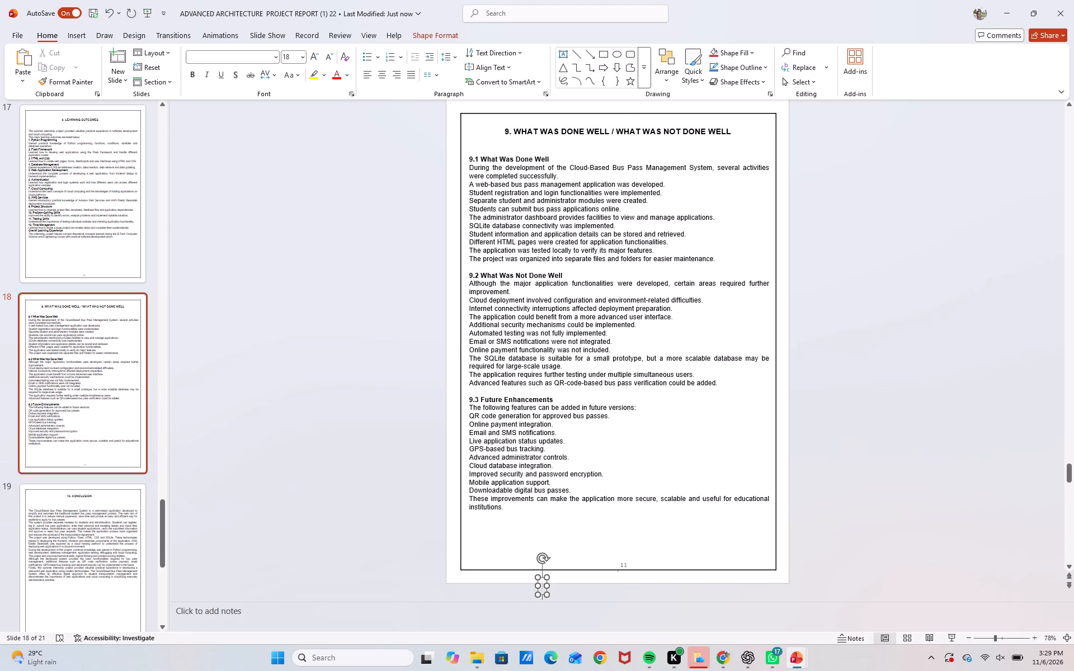
{"action": "left_click", "coordinate": [542, 587]}
{"action": "key", "text": "BackSpace"}
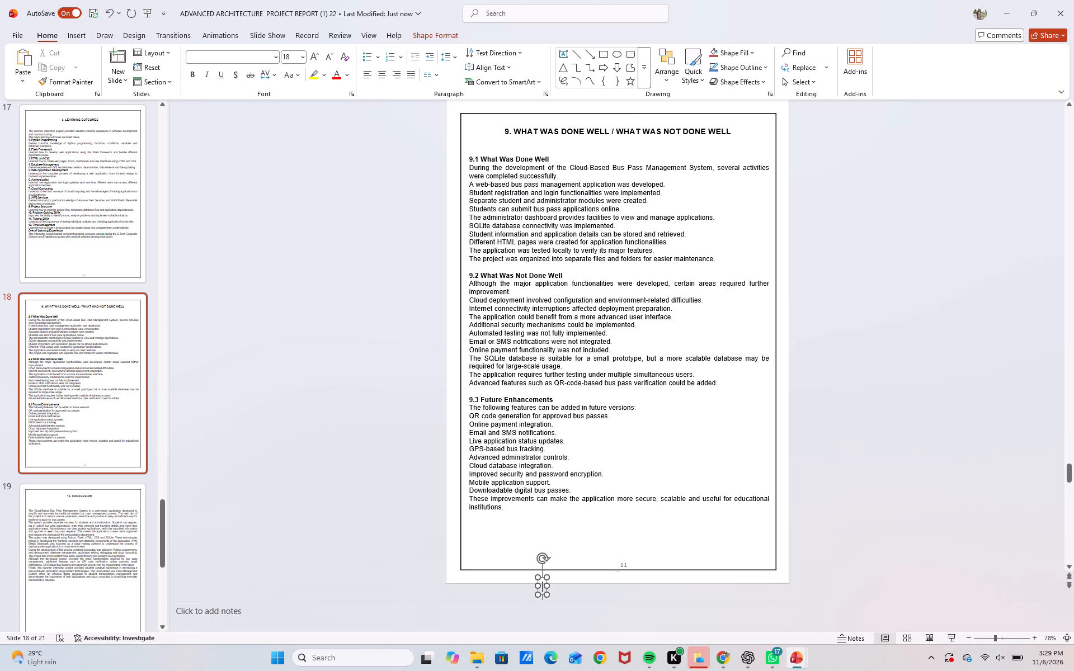
{"action": "right_click", "coordinate": [543, 579]}
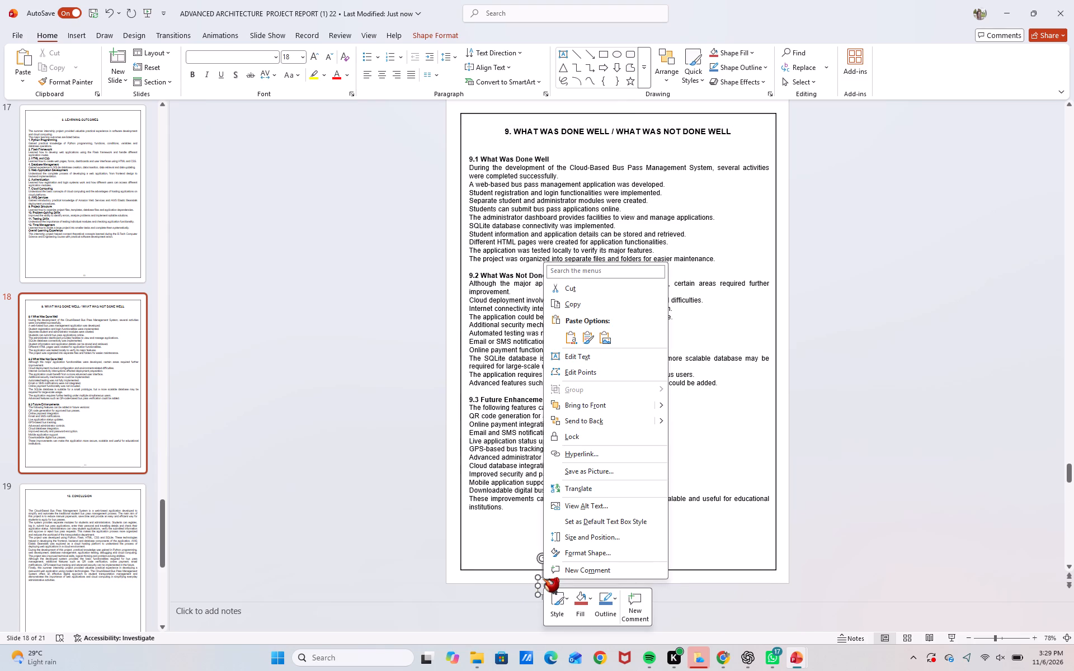
{"action": "left_click", "coordinate": [512, 609]}
{"action": "left_click", "coordinate": [542, 593]}
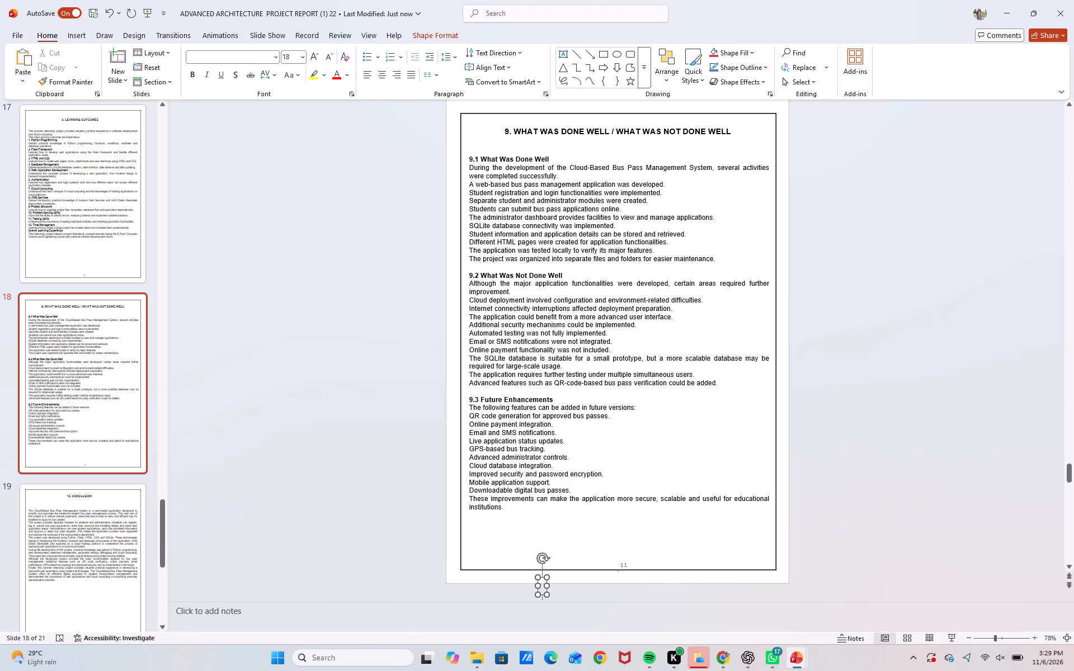
{"action": "key", "text": "BackSpace"}
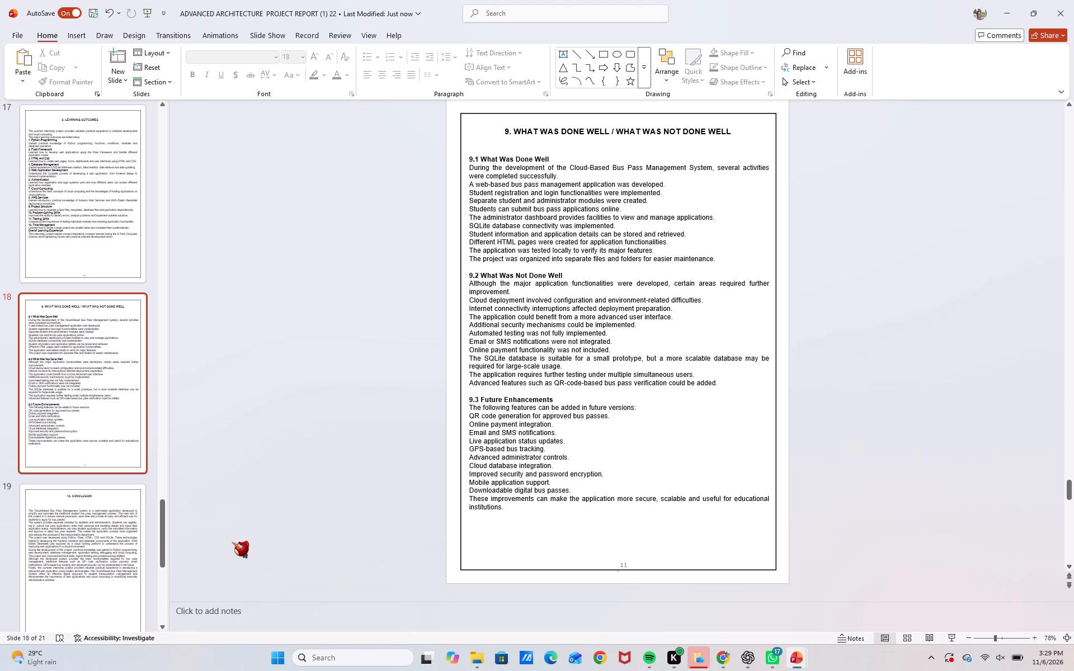
Replace the "19 | Page" footer text on the Conclusion slide with the plain page number 12.
{"action": "left_click", "coordinate": [106, 543]}
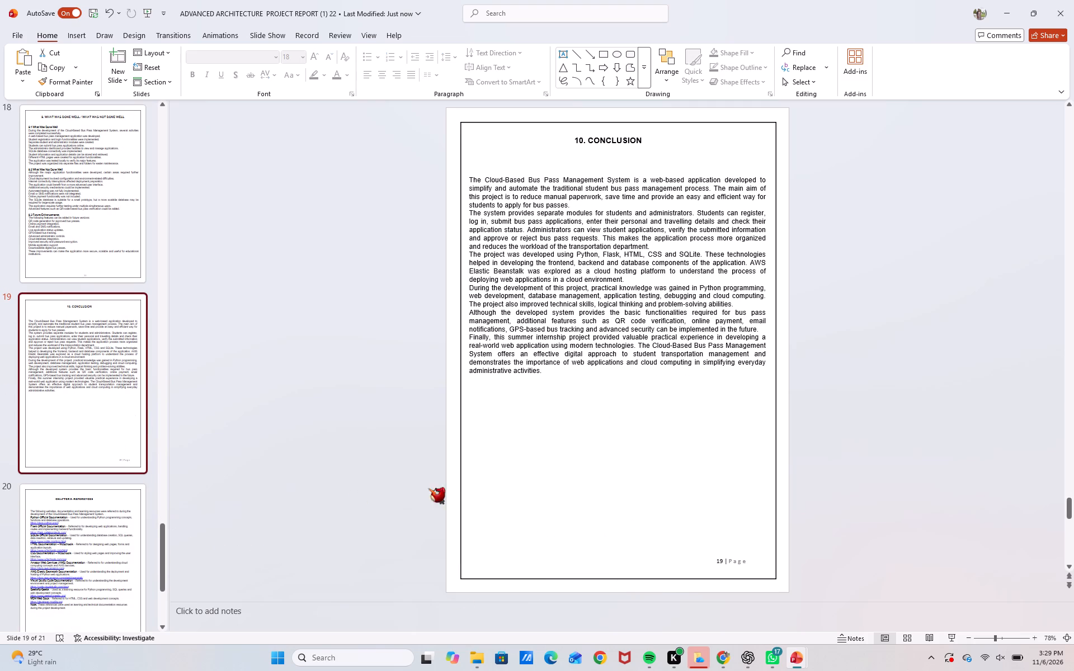
{"action": "left_click", "coordinate": [722, 564]}
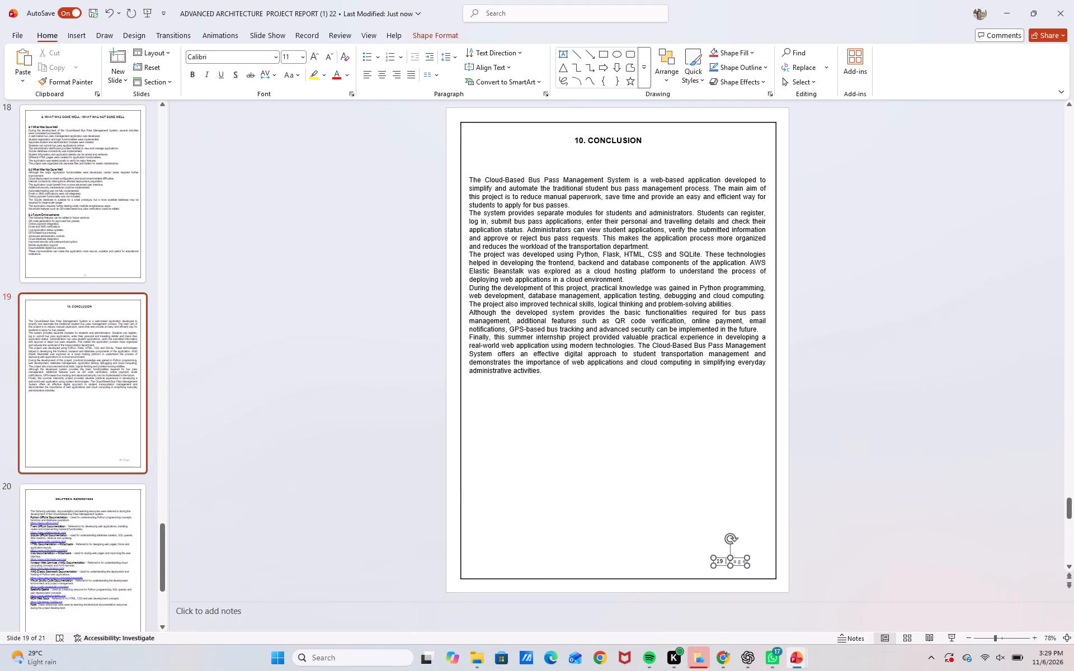
{"action": "left_click", "coordinate": [738, 563]}
{"action": "key", "text": "BackSpace"}
{"action": "key", "text": "BackSpace"}
{"action": "key", "text": "BackSpace"}
{"action": "key", "text": "BackSpace"}
{"action": "key", "text": "BackSpace"}
{"action": "key", "text": "BackSpace"}
{"action": "key", "text": "BackSpace"}
{"action": "key", "text": "BackSpace"}
{"action": "type", "text": "12"}
{"action": "key", "text": "Right"}
{"action": "key", "text": "BackSpace"}
{"action": "key", "text": "Right"}
{"action": "key", "text": "Right"}
{"action": "key", "text": "BackSpace"}
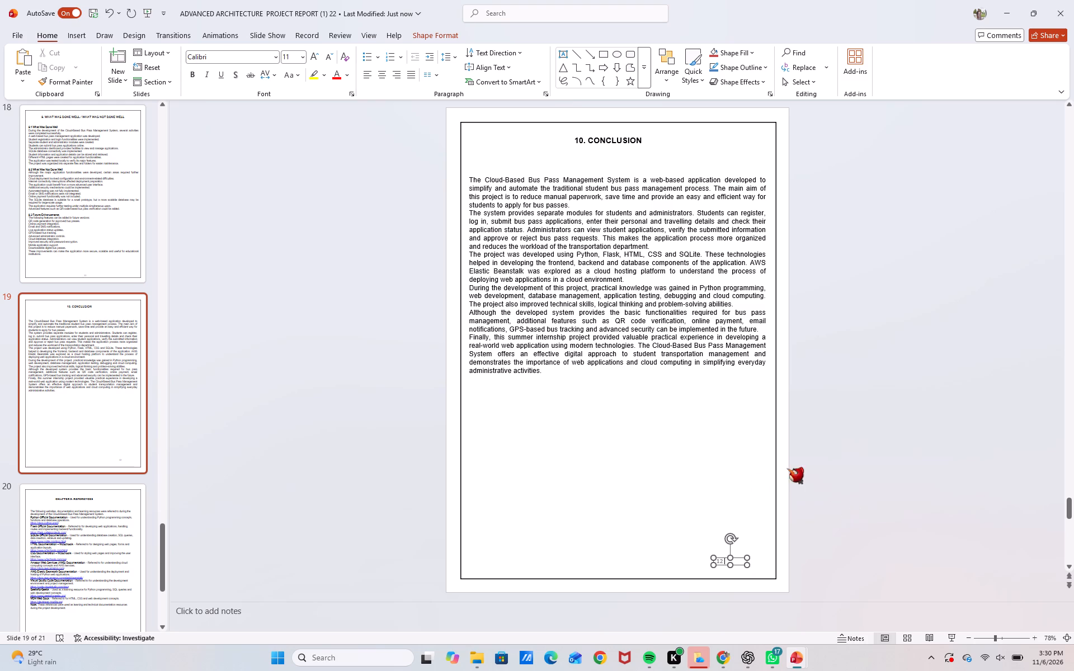
Move the page number 12 box to the bottom centre of the Conclusion page, just inside the border.
{"action": "left_click_drag", "start_coordinate": [718, 556], "coordinate": [692, 564]}
{"action": "left_click_drag", "start_coordinate": [692, 564], "coordinate": [618, 568]}
{"action": "left_click", "coordinate": [653, 615]}
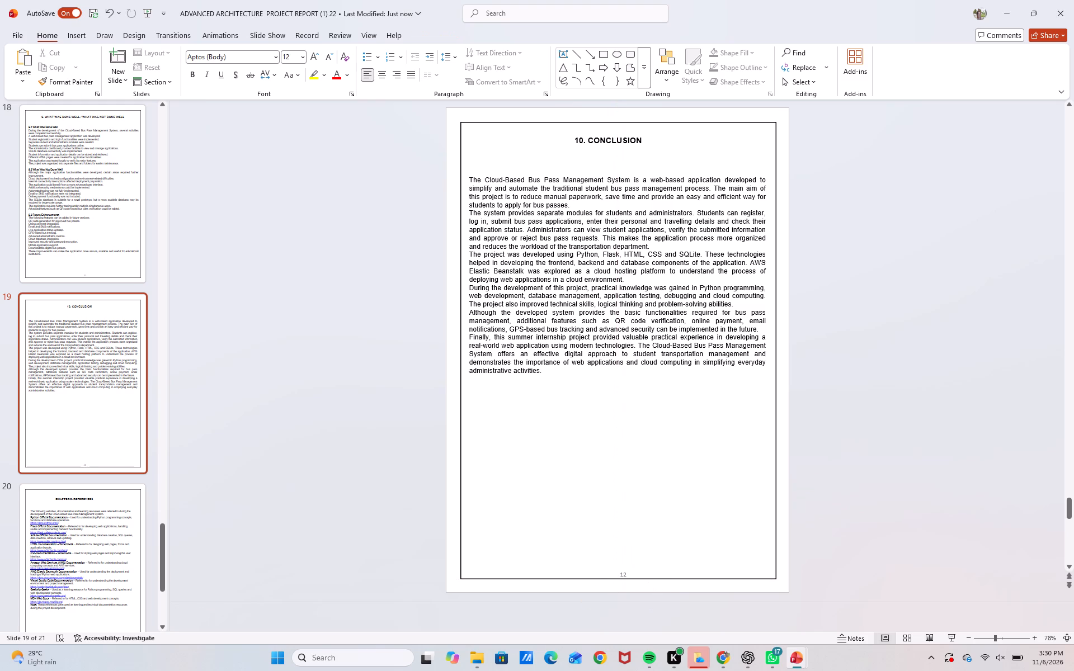
Replace the "20 | Page" footer text on the References slide with the plain page number 13.
{"action": "left_click", "coordinate": [123, 565]}
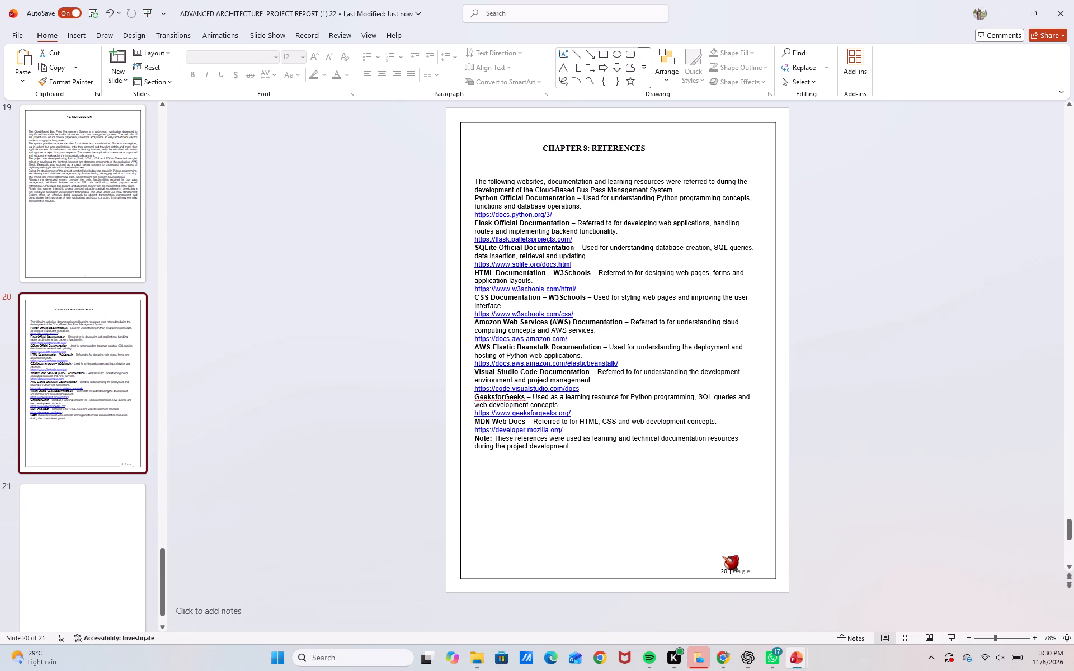
{"action": "left_click", "coordinate": [729, 574]}
{"action": "key", "text": "BackSpace"}
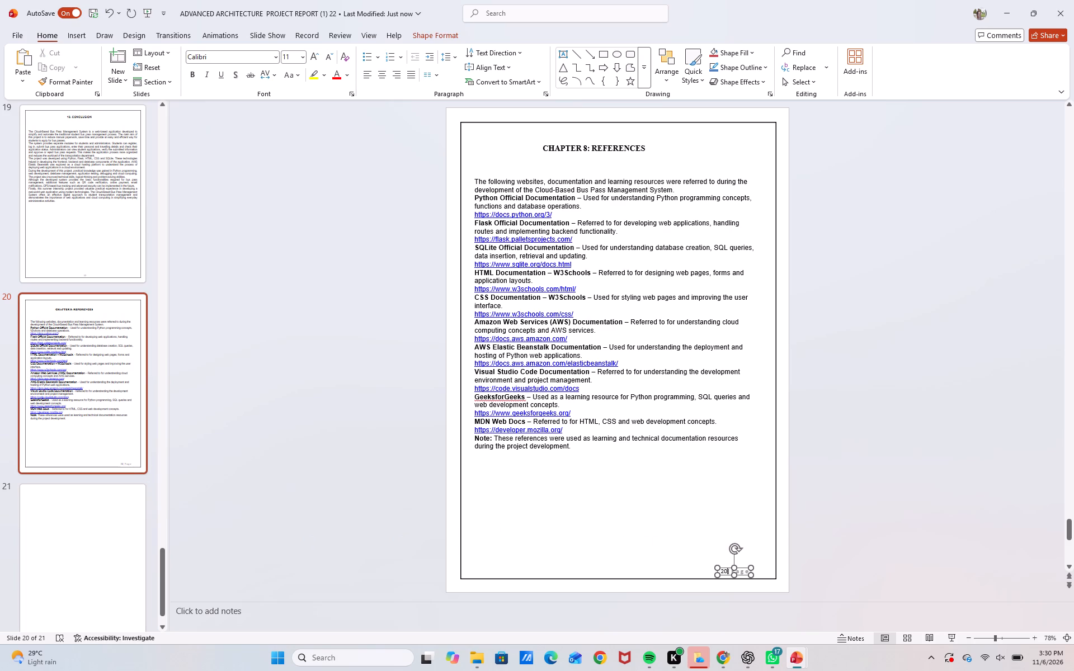
{"action": "key", "text": "BackSpace"}
{"action": "key", "text": "BackSpace"}
{"action": "type", "text": "13"}
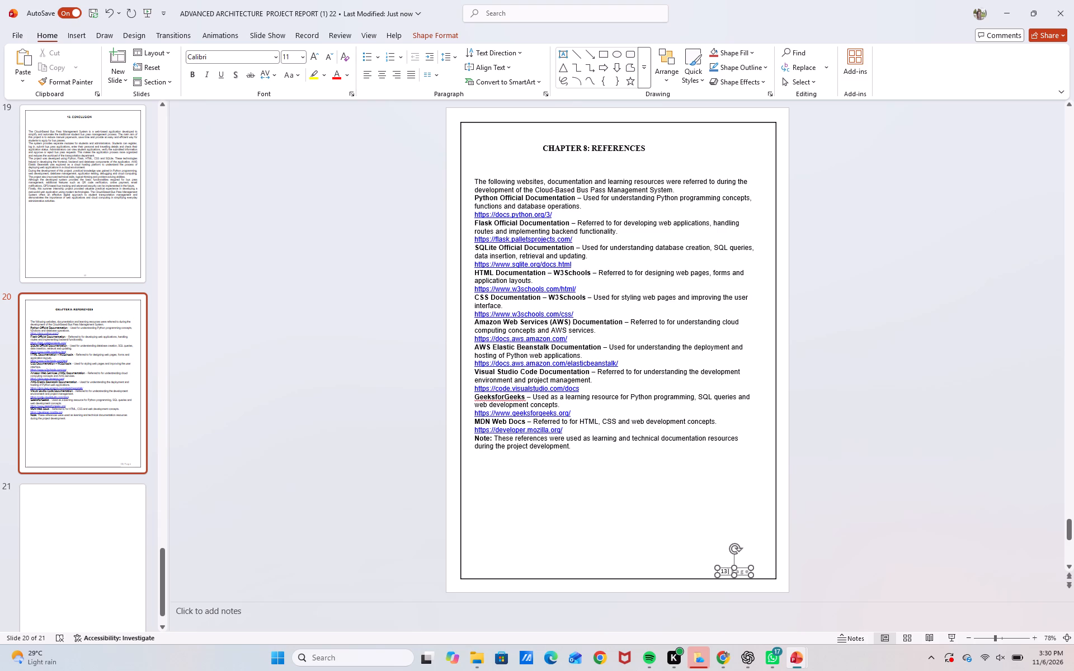
{"action": "left_click", "coordinate": [747, 571]}
{"action": "key", "text": "BackSpace"}
{"action": "key", "text": "BackSpace"}
{"action": "key", "text": "BackSpace"}
{"action": "key", "text": "BackSpace"}
{"action": "key", "text": "BackSpace"}
{"action": "key", "text": "BackSpace"}
{"action": "key", "text": "BackSpace"}
{"action": "key", "text": "BackSpace"}
{"action": "key", "text": "BackSpace"}
Move the page number 13 box to the bottom centre of the References page, just inside the border.
{"action": "left_click", "coordinate": [735, 573]}
{"action": "left_click_drag", "start_coordinate": [724, 568], "coordinate": [698, 563]}
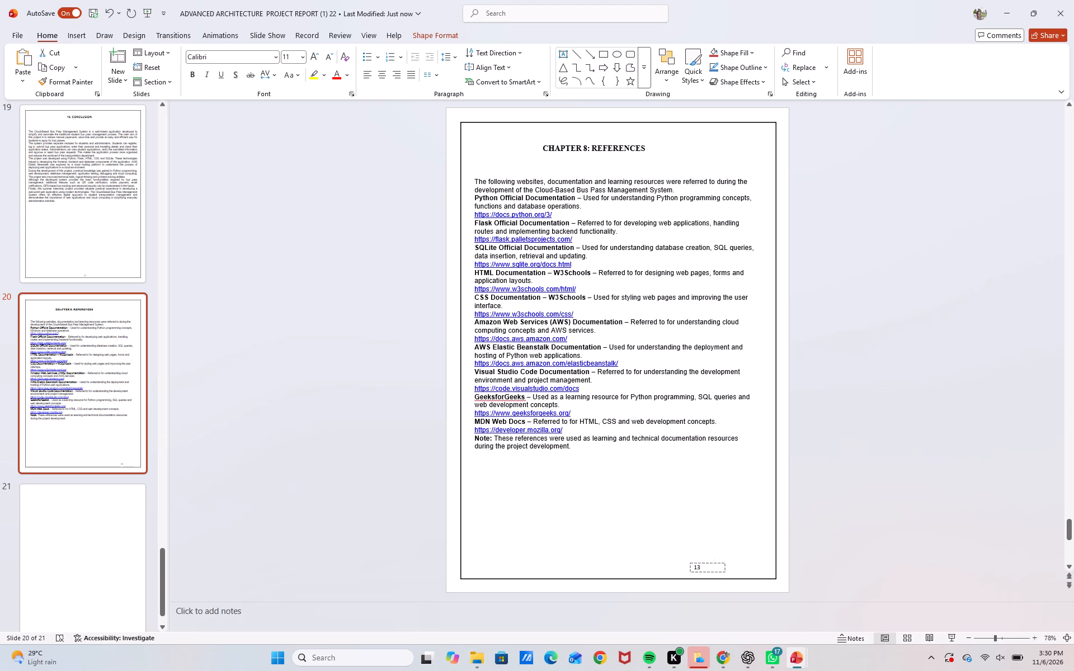
{"action": "left_click_drag", "start_coordinate": [698, 563], "coordinate": [621, 574]}
{"action": "left_click", "coordinate": [623, 571]}
{"action": "left_click", "coordinate": [498, 583]}
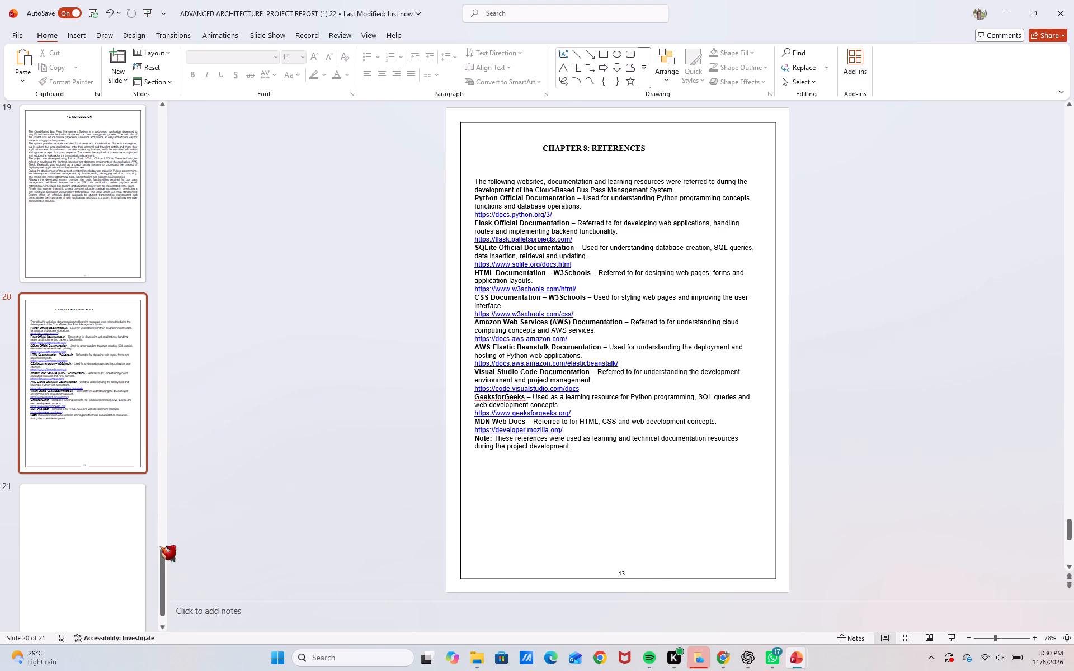
Move the text box with the Declaration heading and paragraph on slide 4 slightly lower on the page.
{"action": "scroll", "coordinate": [134, 536], "scroll_direction": "up", "scroll_amount": 4}
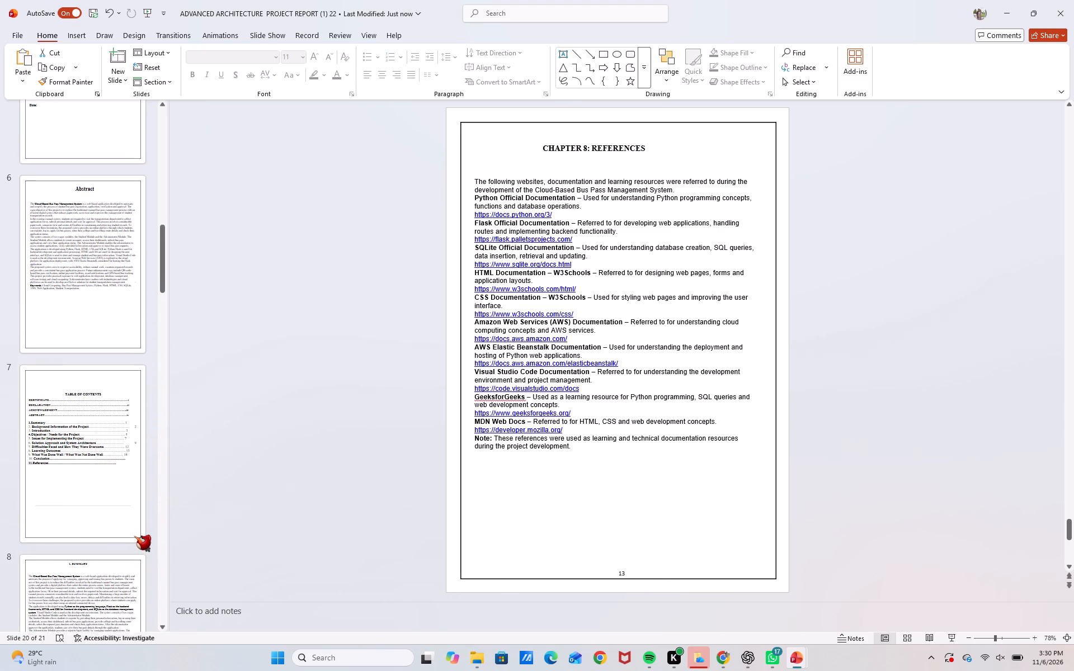
{"action": "scroll", "coordinate": [134, 536], "scroll_direction": "up", "scroll_amount": 3}
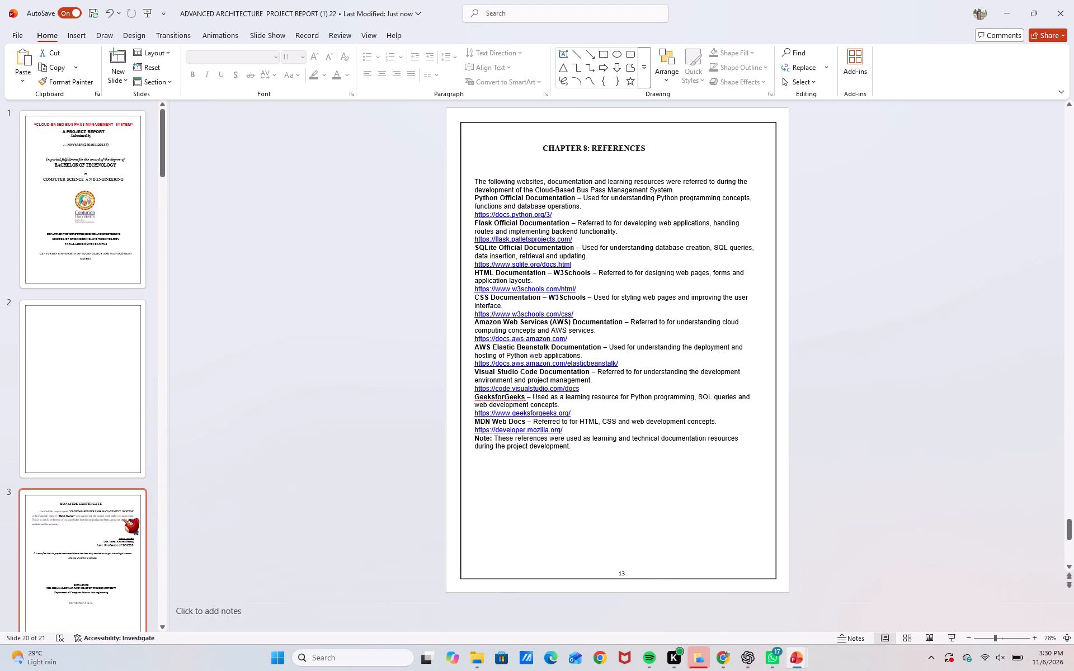
{"action": "scroll", "coordinate": [117, 506], "scroll_direction": "down", "scroll_amount": 1}
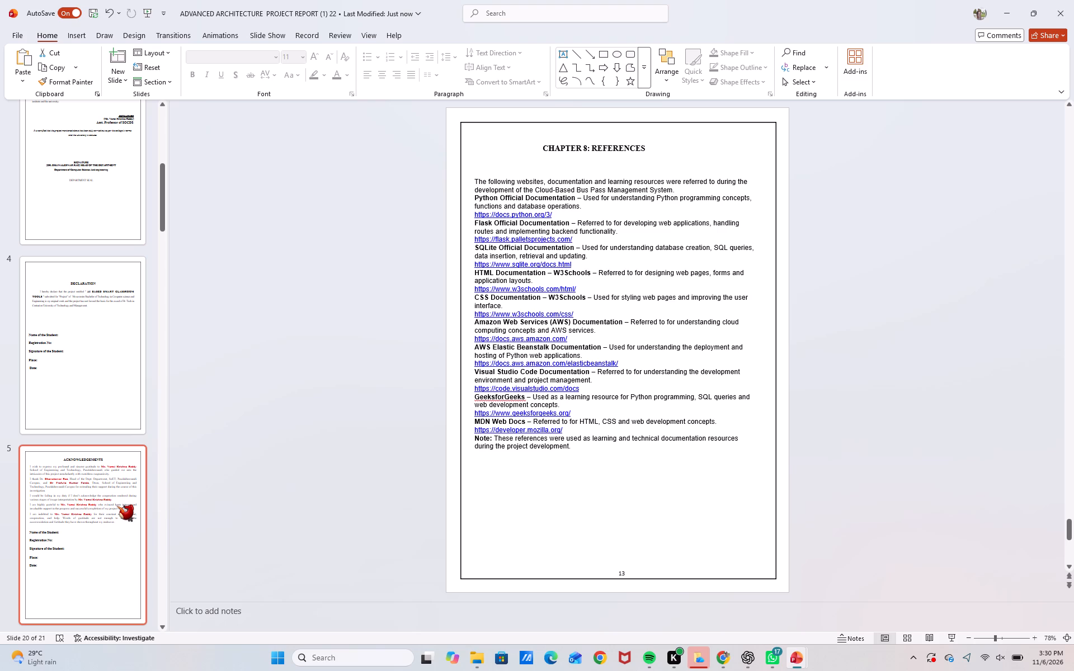
{"action": "left_click", "coordinate": [89, 371]}
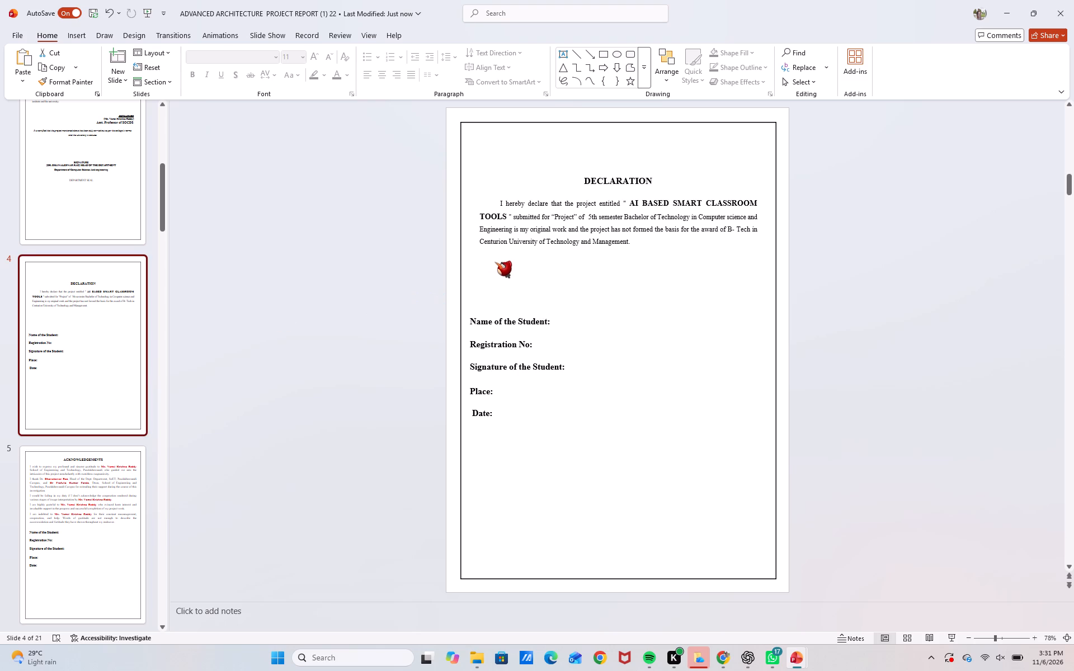
{"action": "left_click", "coordinate": [495, 262]}
{"action": "left_click", "coordinate": [547, 247]}
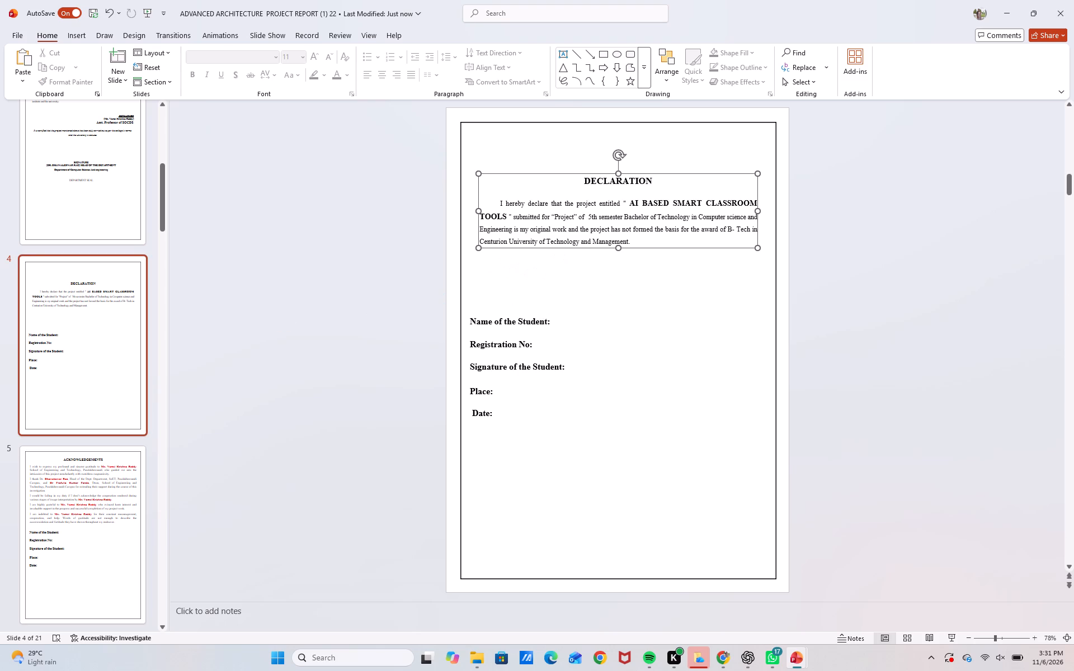
{"action": "left_click_drag", "start_coordinate": [557, 175], "coordinate": [560, 189]}
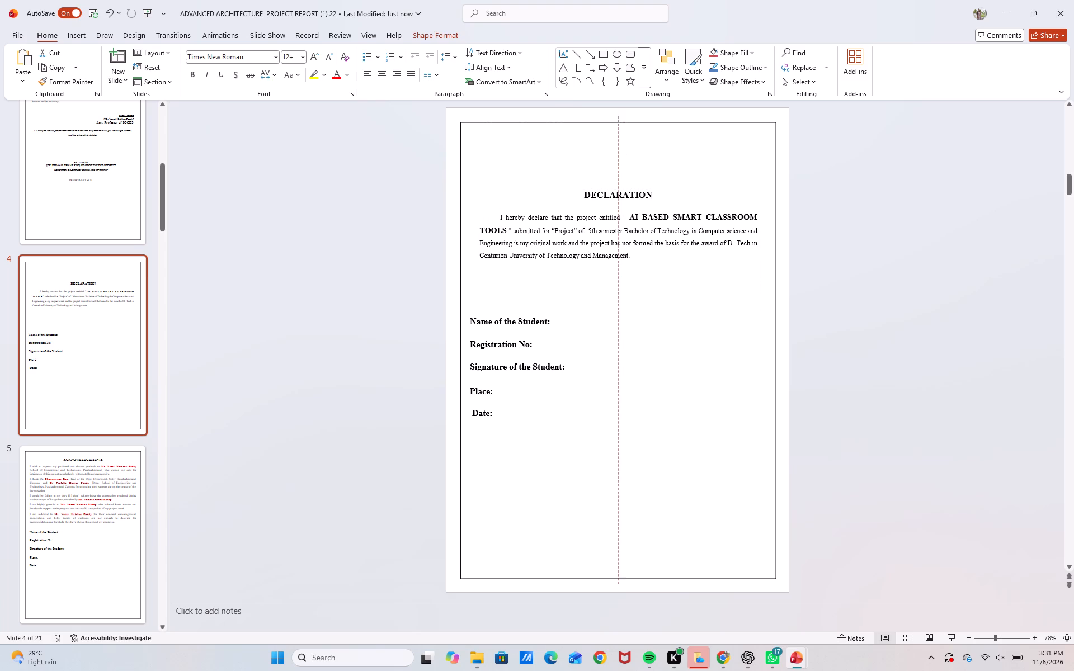
{"action": "left_click_drag", "start_coordinate": [560, 189], "coordinate": [562, 192]}
{"action": "left_click", "coordinate": [353, 255]}
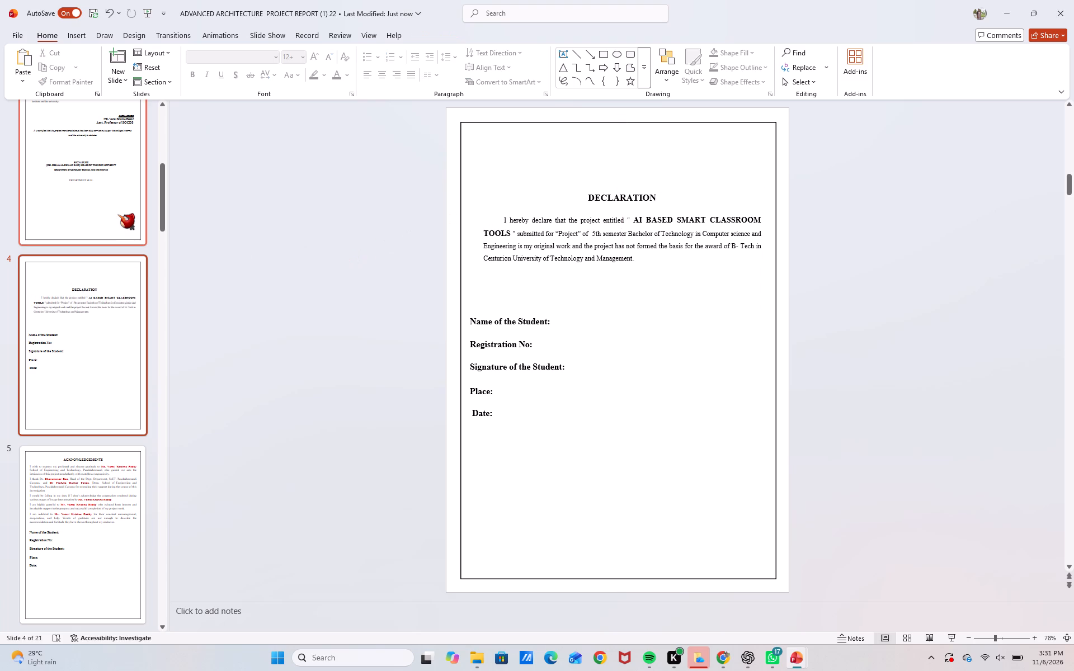
Review the front matter from the cover page through the blank page and Bonafide Certificate to the Declaration.
{"action": "left_click", "coordinate": [118, 215]}
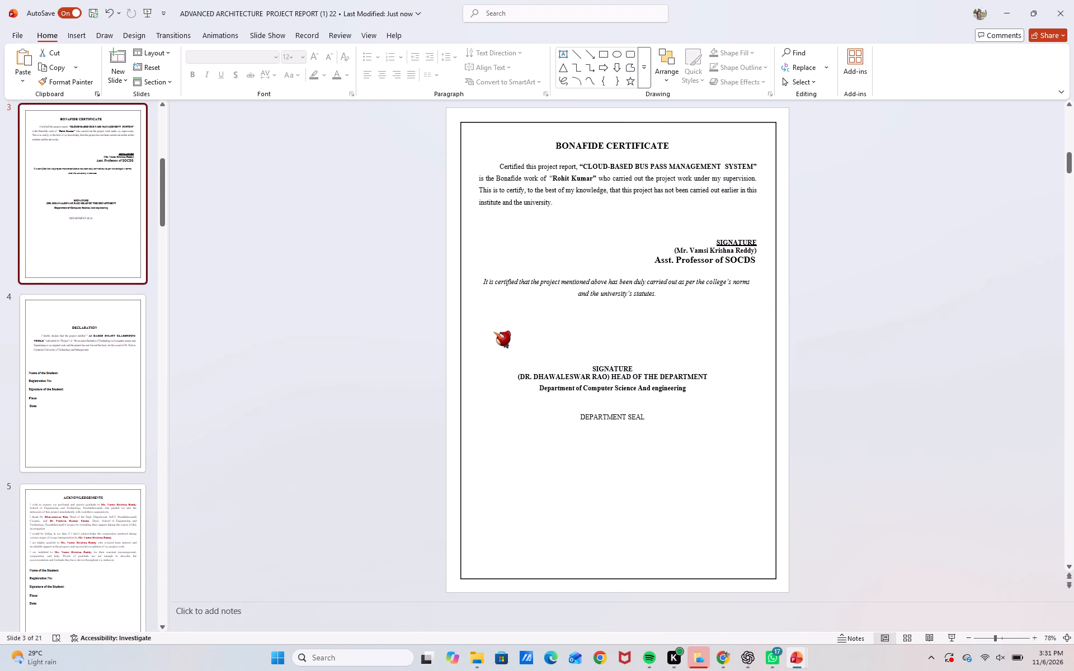
{"action": "scroll", "coordinate": [120, 280], "scroll_direction": "up", "scroll_amount": 1}
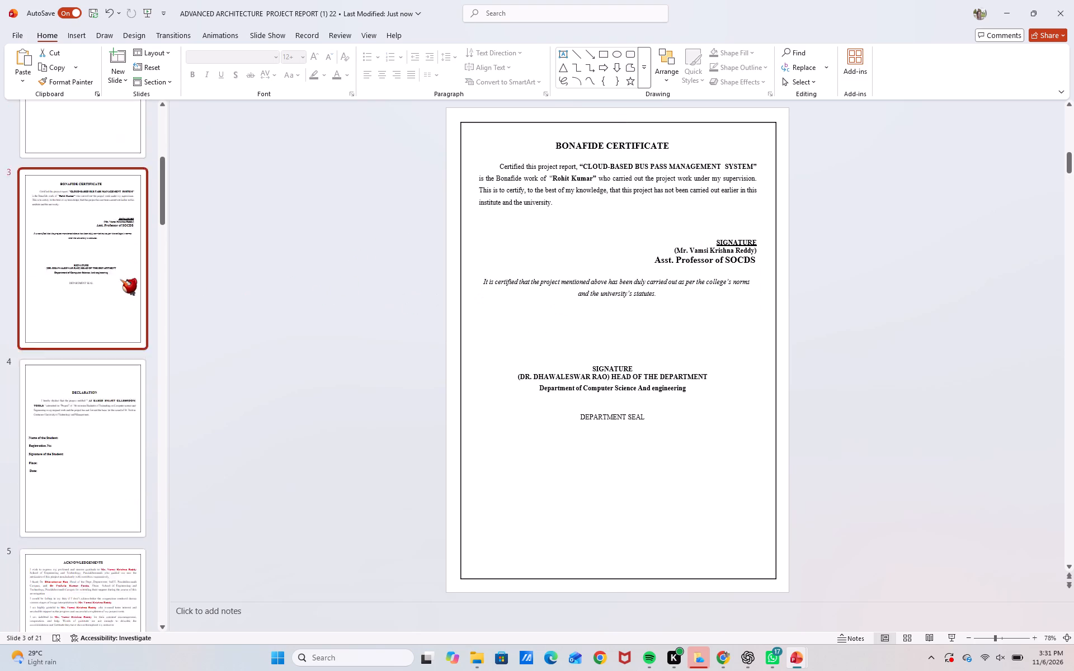
{"action": "scroll", "coordinate": [120, 280], "scroll_direction": "up", "scroll_amount": 1}
{"action": "left_click", "coordinate": [120, 280]}
{"action": "left_click", "coordinate": [107, 168]}
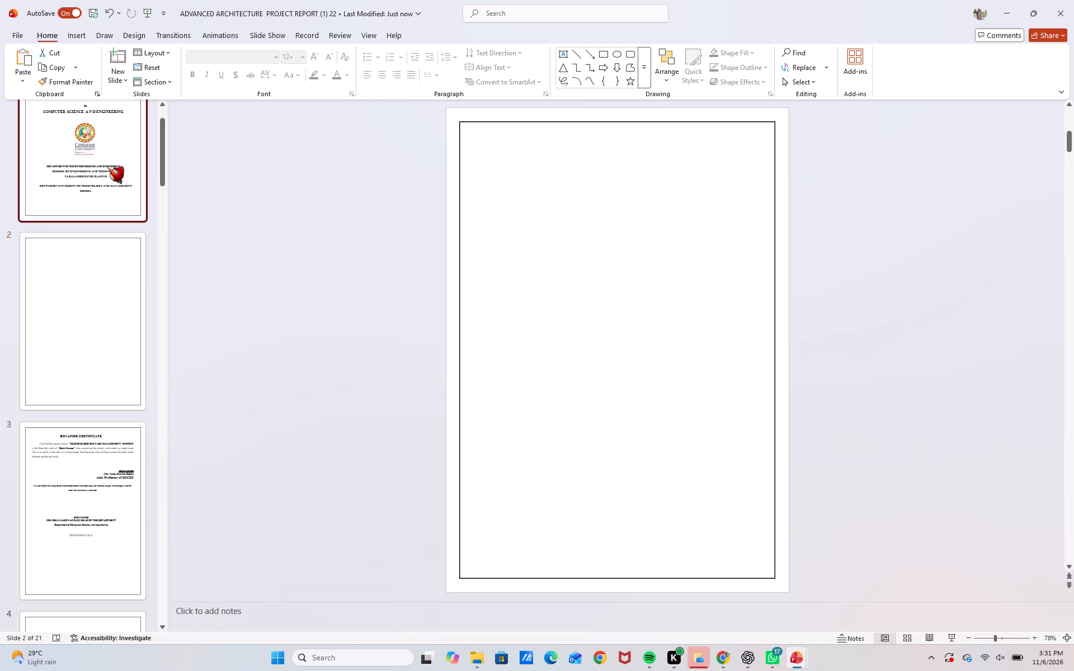
{"action": "left_click", "coordinate": [320, 300]}
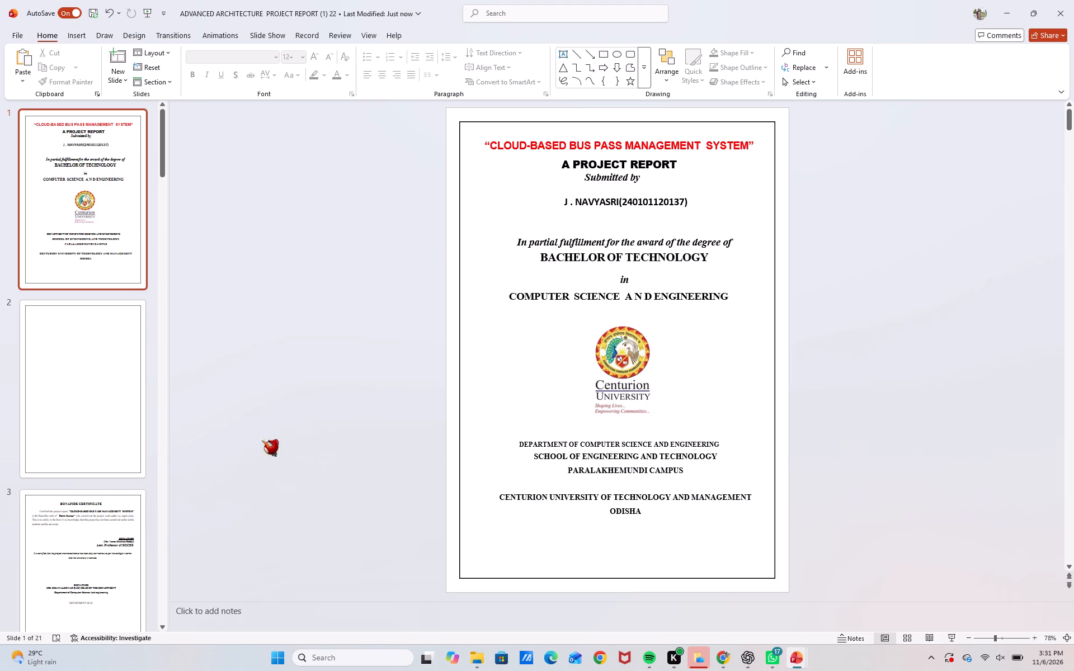
{"action": "left_click", "coordinate": [112, 390]}
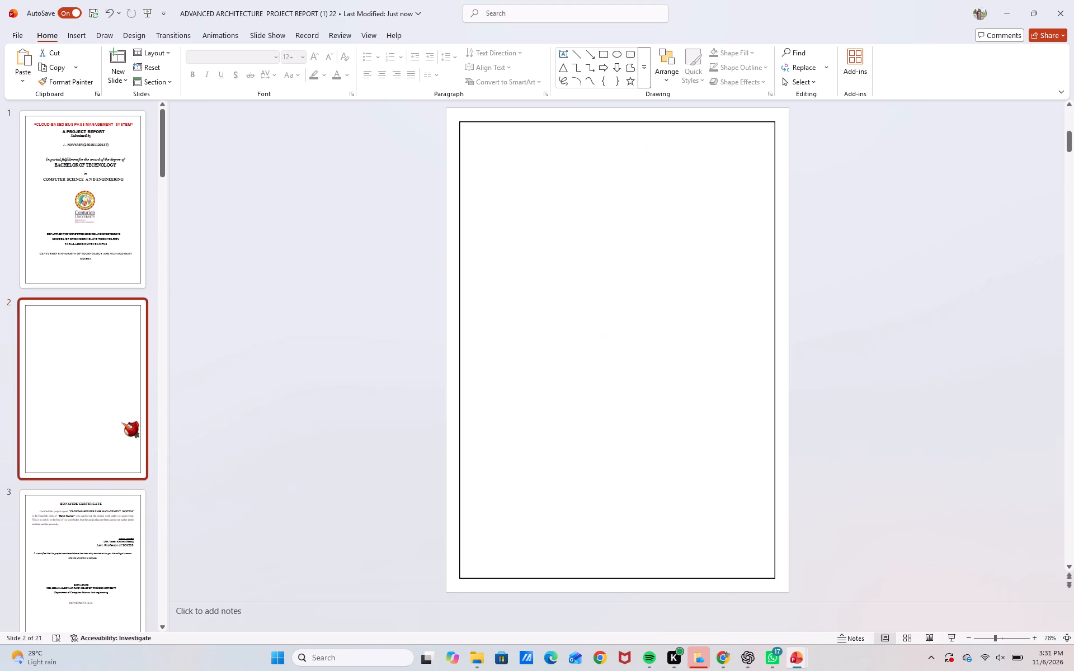
{"action": "left_click", "coordinate": [123, 532]}
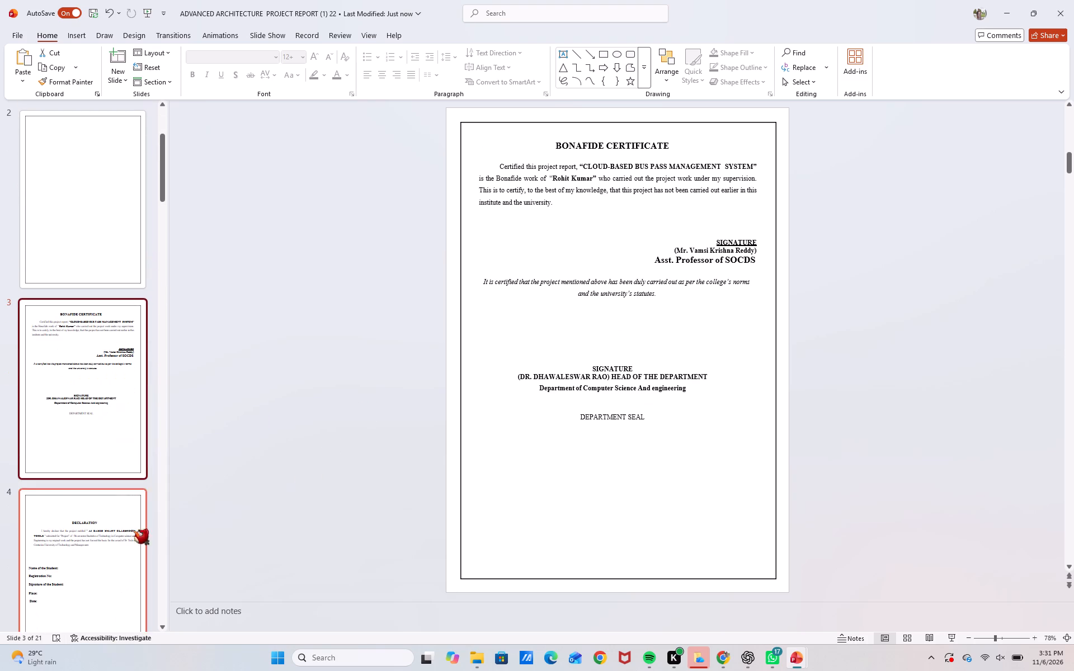
{"action": "left_click", "coordinate": [587, 405]}
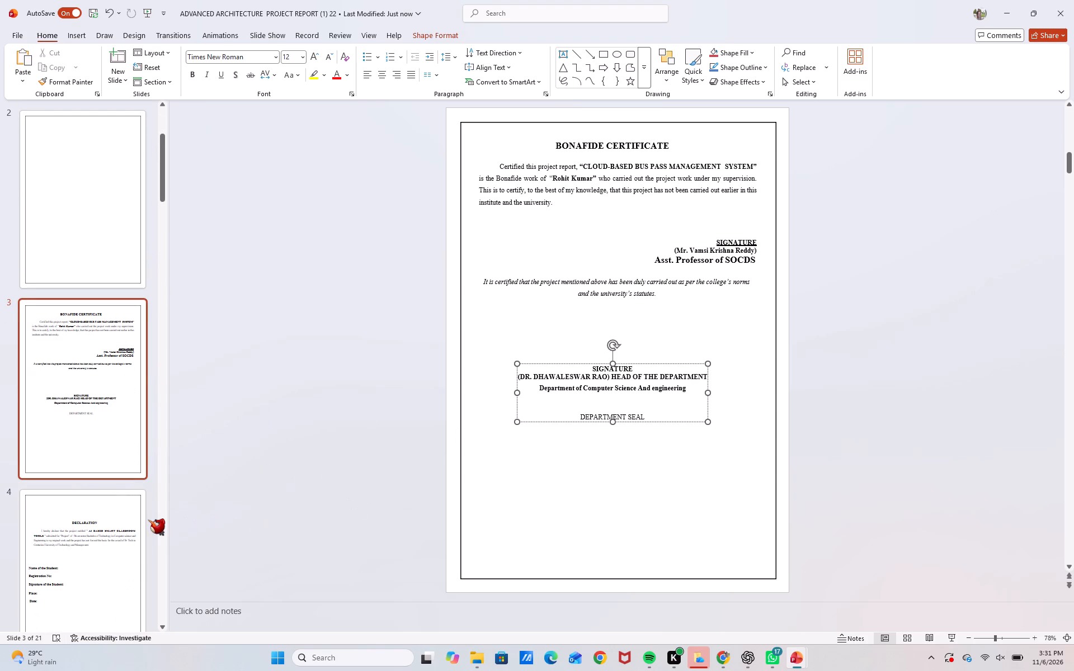
{"action": "left_click", "coordinate": [114, 549]}
{"action": "scroll", "coordinate": [114, 549], "scroll_direction": "down", "scroll_amount": 1}
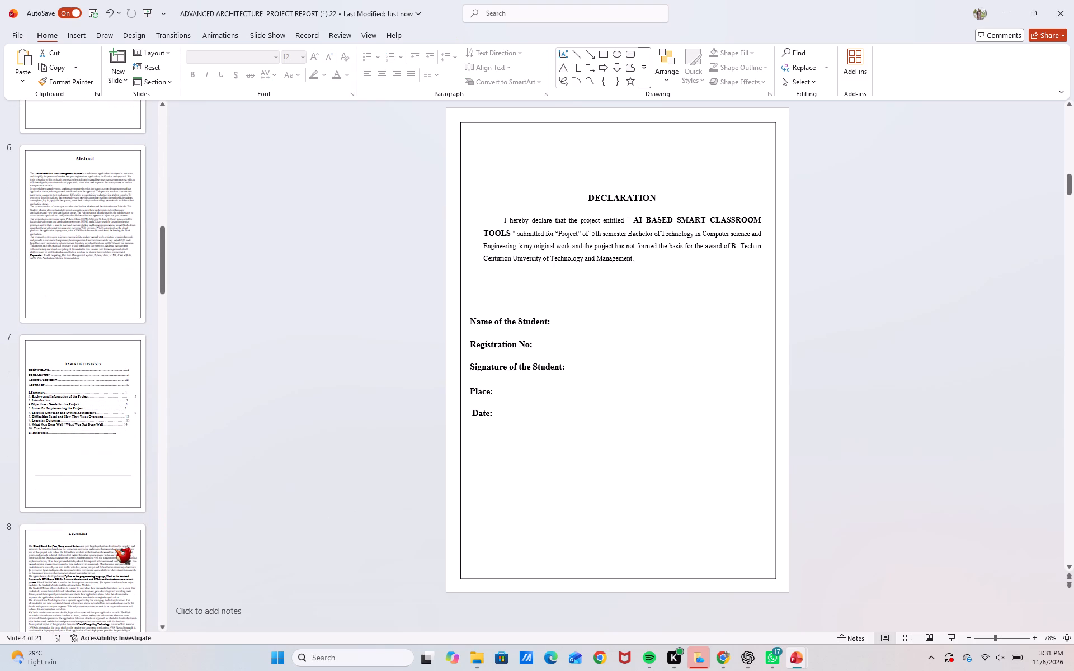
Close the gap before page number 2 on the Background Information line of the table of contents, running the dot leader up to it.
{"action": "left_click", "coordinate": [98, 464]}
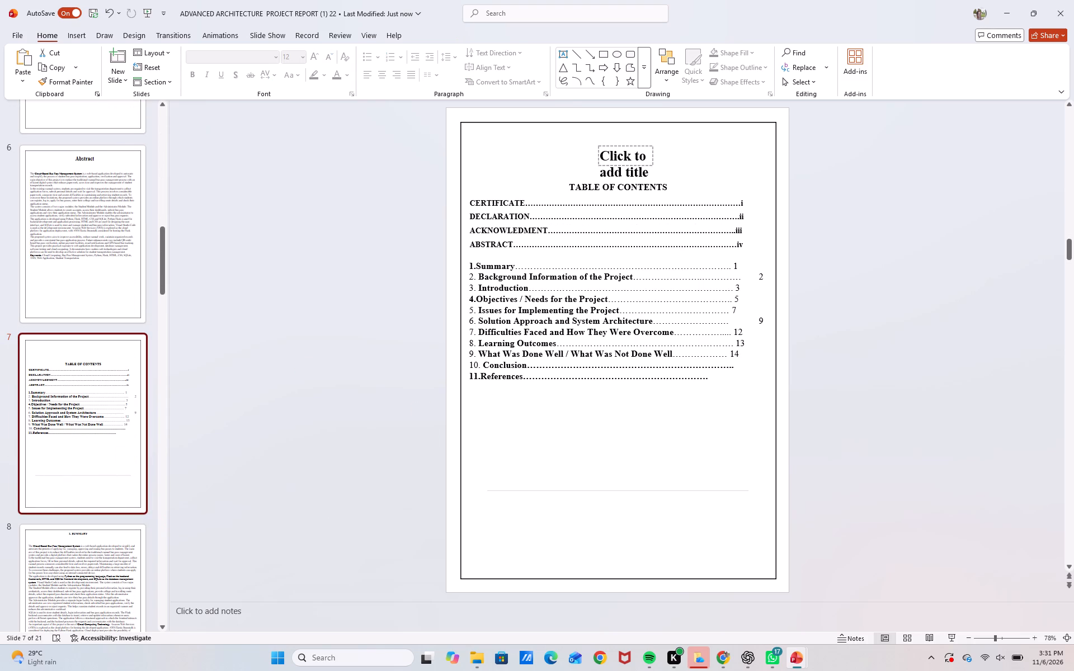
{"action": "left_click", "coordinate": [757, 281]}
{"action": "left_click", "coordinate": [759, 284]}
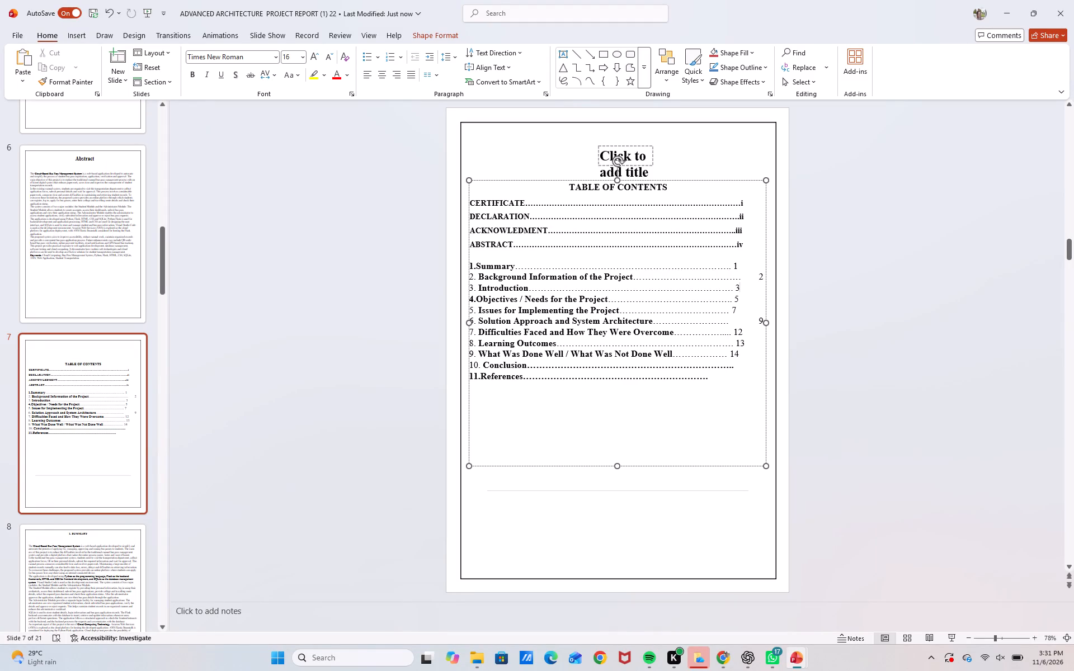
{"action": "left_click", "coordinate": [756, 281]}
{"action": "key", "text": "BackSpace"}
{"action": "key", "text": "BackSpace"}
{"action": "key", "text": "BackSpace"}
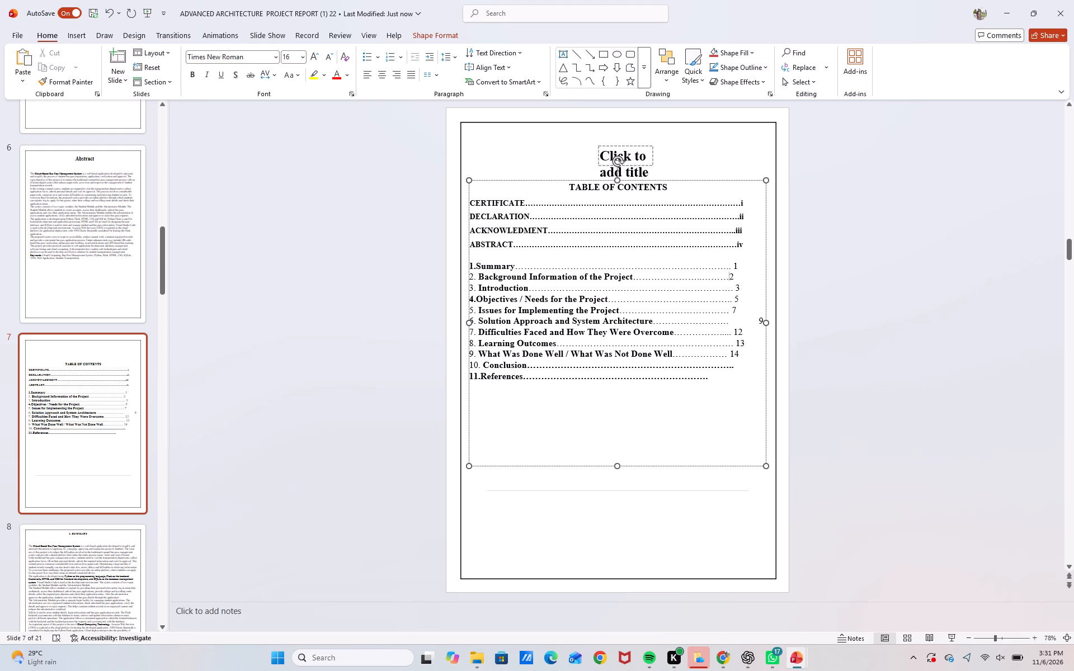
{"action": "key", "text": "period"}
{"action": "key", "text": "period"}
Close the gap before page number 3 on the Introduction line of the table of contents, extending the dot leader up to it.
{"action": "key", "text": "Down"}
{"action": "key", "text": "period"}
{"action": "key", "text": "period"}
{"action": "key", "text": "4"}
{"action": "key", "text": "Right"}
{"action": "key", "text": "Right"}
{"action": "key", "text": "BackSpace"}
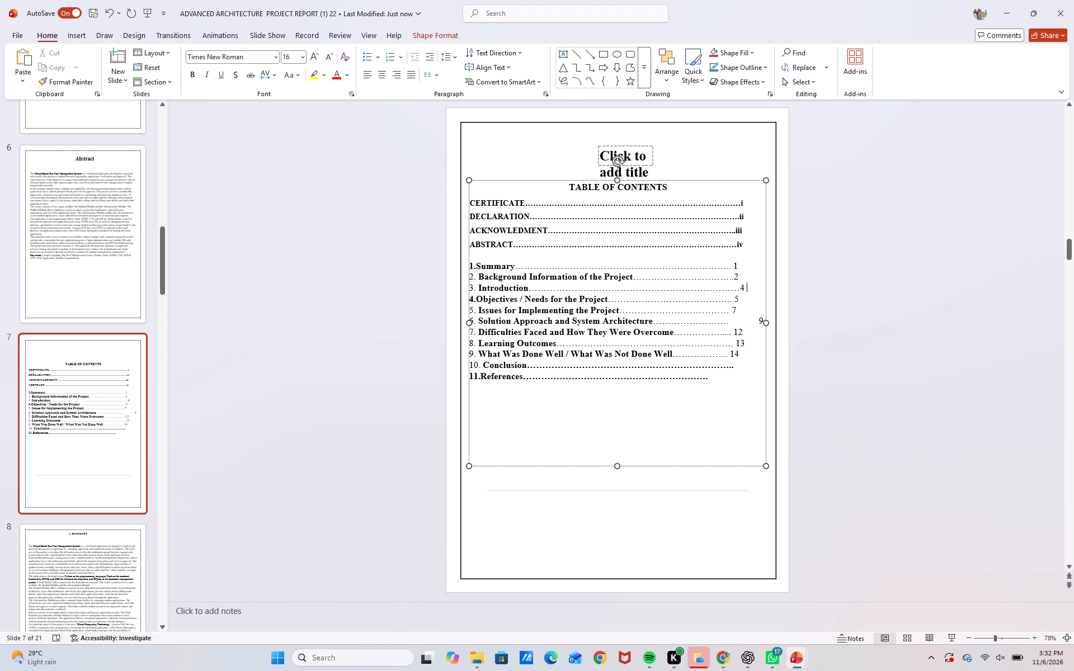
{"action": "key", "text": "BackSpace"}
{"action": "key", "text": "BackSpace"}
{"action": "key", "text": "BackSpace"}
{"action": "key", "text": "period"}
{"action": "key", "text": "3"}
Set the page number of the Objectives / Needs for the Project entry to 4.
{"action": "key", "text": "Down"}
{"action": "key", "text": "BackSpace"}
{"action": "key", "text": "4"}
Set the page number of the Issues for Implementing the Project entry to 5, with the dot leader running directly up to it.
{"action": "key", "text": "Down"}
{"action": "key", "text": "BackSpace"}
{"action": "key", "text": "period"}
{"action": "key", "text": "BackSpace"}
{"action": "key", "text": "BackSpace"}
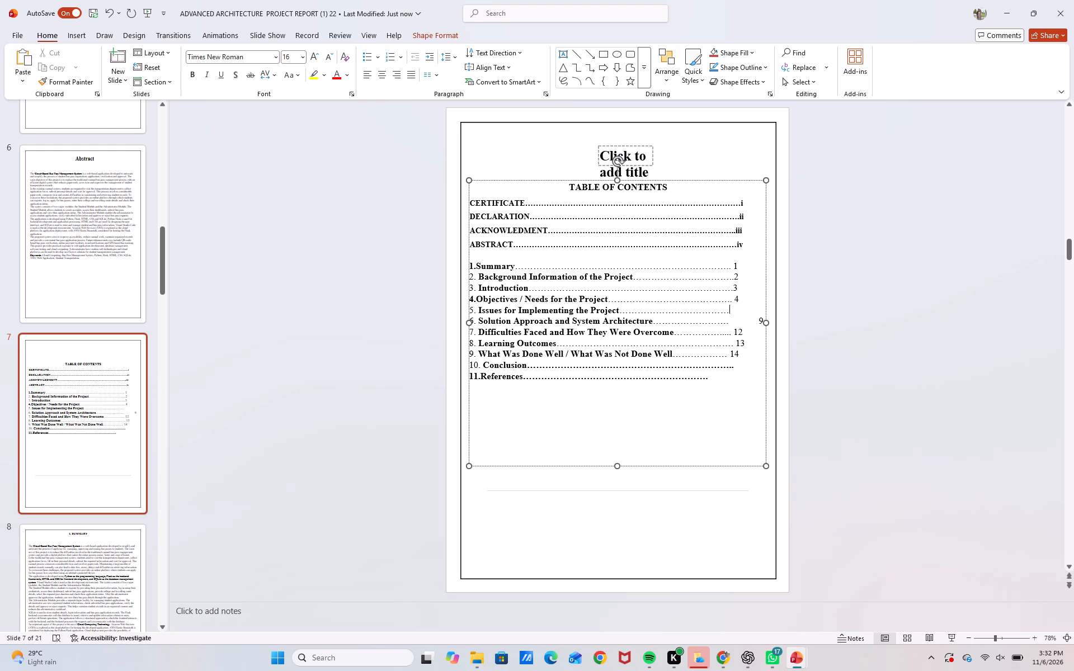
{"action": "key", "text": "period"}
{"action": "key", "text": "period"}
{"action": "key", "text": "5"}
Extend the dot leader on the Solution Approach and System Architecture line and add page number 6 at its end.
{"action": "key", "text": "Down"}
{"action": "type", "text": "..."}
{"action": "key", "text": "BackSpace"}
{"action": "key", "text": "6"}
Set the page number of the Difficulties Faced and How They Were Overcome entry to 7, with the dot leader running directly up to it.
{"action": "key", "text": "Down"}
{"action": "key", "text": "BackSpace"}
{"action": "key", "text": "Right"}
{"action": "key", "text": "BackSpace"}
{"action": "key", "text": "period"}
{"action": "key", "text": "BackSpace"}
{"action": "key", "text": "BackSpace"}
{"action": "type", "text": ".."}
{"action": "key", "text": "7"}
Set the page number of the Learning Outcomes entry to 8 and close the gap between it and the dot leader.
{"action": "key", "text": "Down"}
{"action": "key", "text": "BackSpace"}
{"action": "key", "text": "Down"}
{"action": "key", "text": "Up"}
{"action": "key", "text": "Right"}
{"action": "key", "text": "Left"}
{"action": "key", "text": "period"}
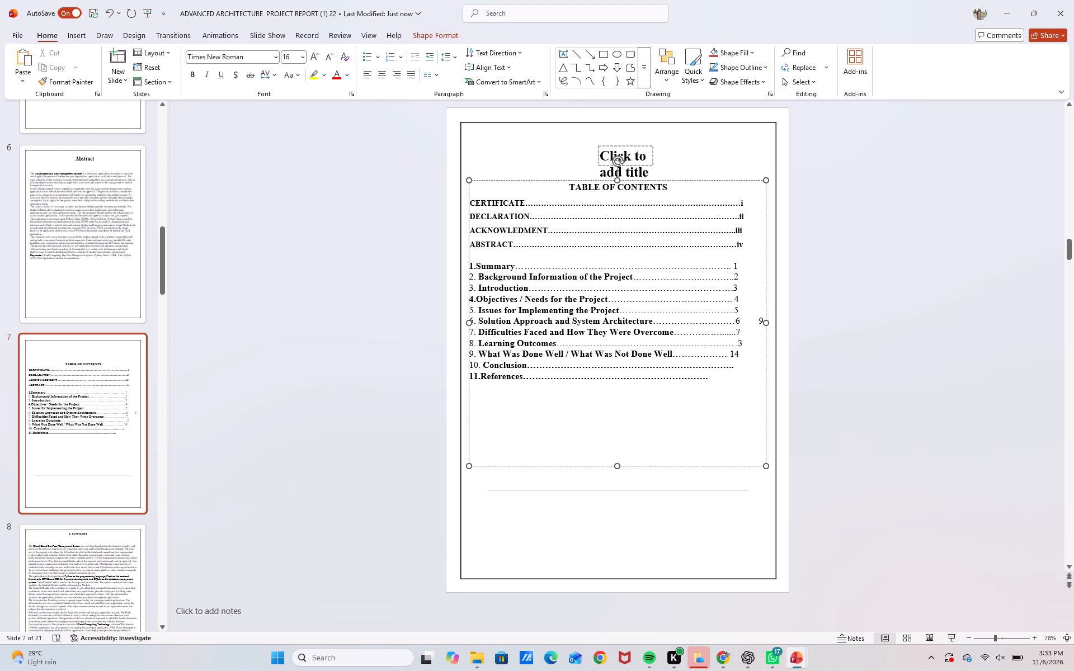
{"action": "key", "text": "BackSpace"}
{"action": "key", "text": "BackSpace"}
{"action": "key", "text": "period"}
{"action": "key", "text": "Right"}
{"action": "key", "text": "BackSpace"}
{"action": "key", "text": "8"}
Set the page number of the What Was Done Well / What Was Not Done Well entry to 9, with the dot leader running directly up to it.
{"action": "key", "text": "Down"}
{"action": "key", "text": "BackSpace"}
{"action": "key", "text": "BackSpace"}
{"action": "key", "text": "BackSpace"}
{"action": "type", "text": "...."}
{"action": "key", "text": "BackSpace"}
{"action": "key", "text": "9"}
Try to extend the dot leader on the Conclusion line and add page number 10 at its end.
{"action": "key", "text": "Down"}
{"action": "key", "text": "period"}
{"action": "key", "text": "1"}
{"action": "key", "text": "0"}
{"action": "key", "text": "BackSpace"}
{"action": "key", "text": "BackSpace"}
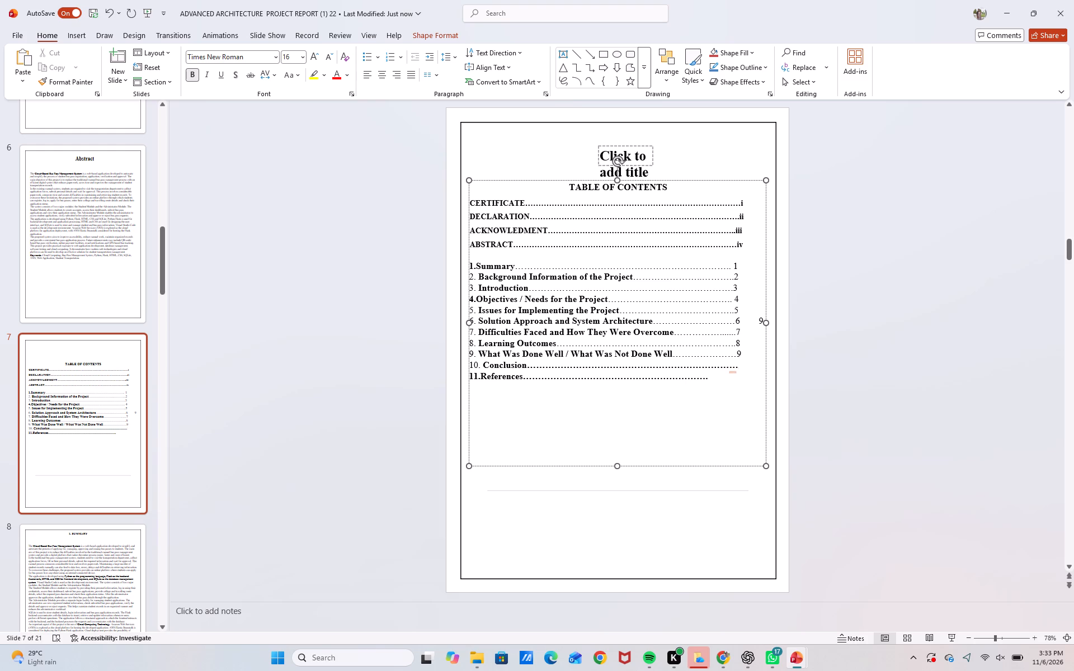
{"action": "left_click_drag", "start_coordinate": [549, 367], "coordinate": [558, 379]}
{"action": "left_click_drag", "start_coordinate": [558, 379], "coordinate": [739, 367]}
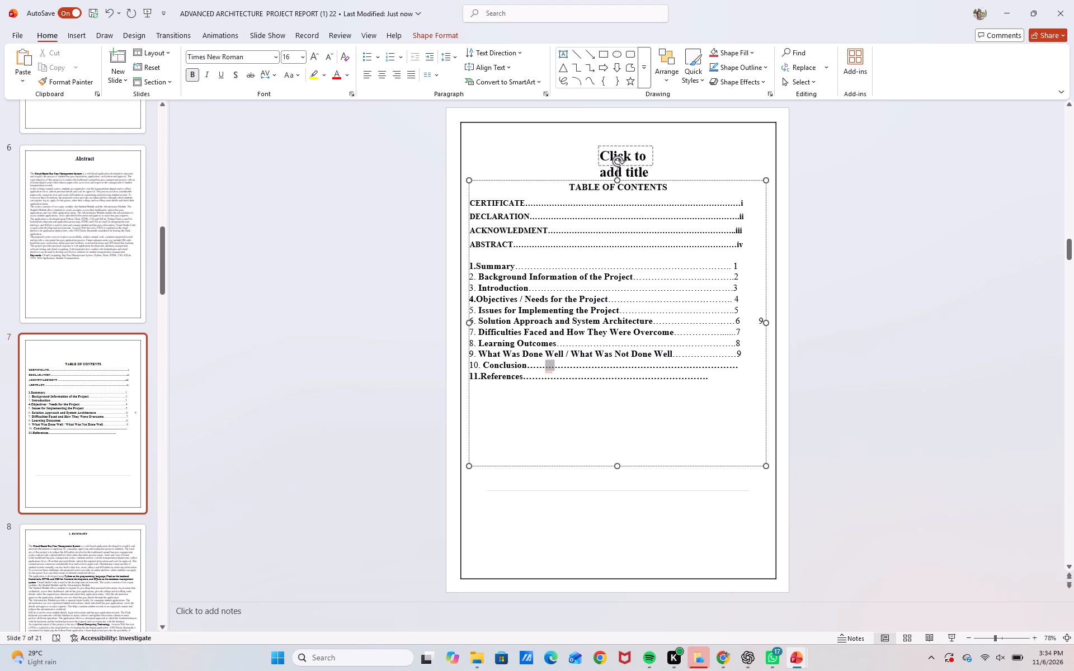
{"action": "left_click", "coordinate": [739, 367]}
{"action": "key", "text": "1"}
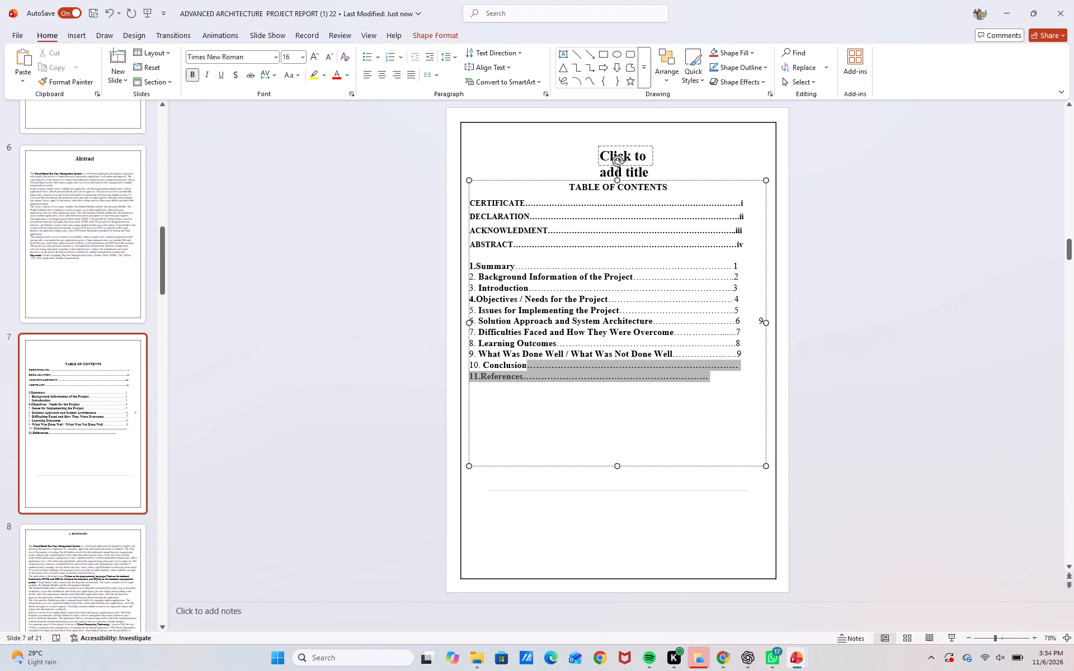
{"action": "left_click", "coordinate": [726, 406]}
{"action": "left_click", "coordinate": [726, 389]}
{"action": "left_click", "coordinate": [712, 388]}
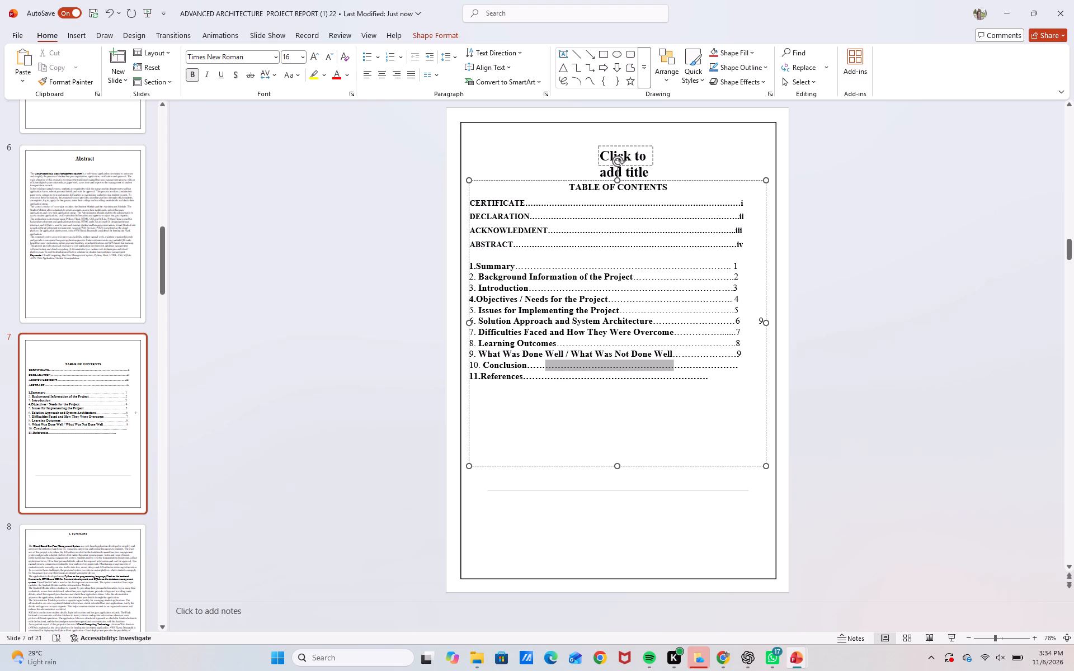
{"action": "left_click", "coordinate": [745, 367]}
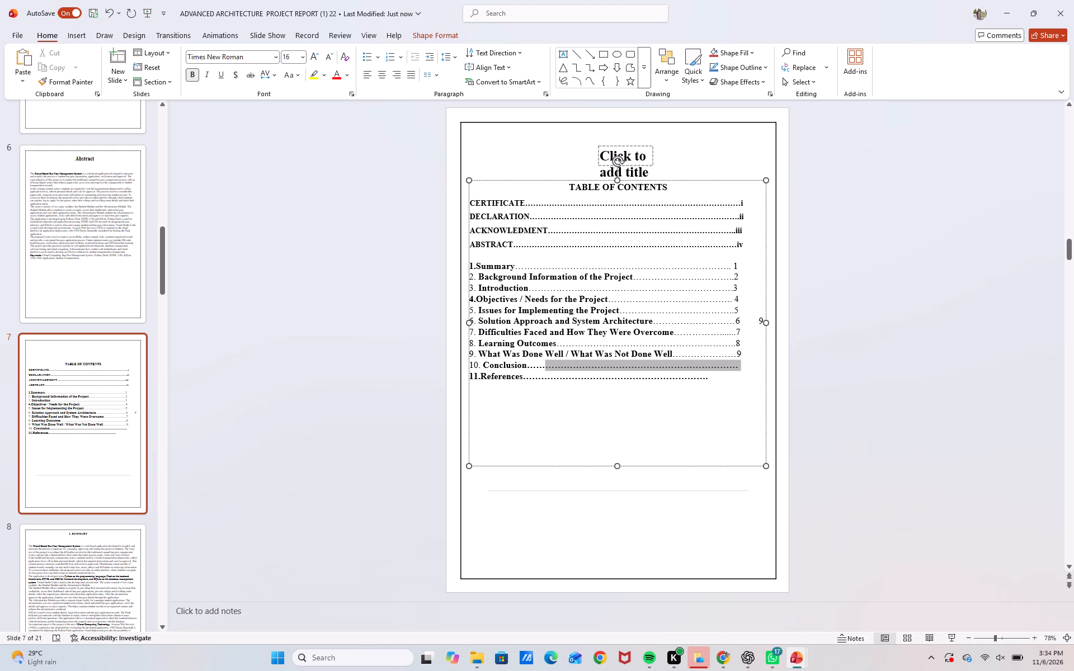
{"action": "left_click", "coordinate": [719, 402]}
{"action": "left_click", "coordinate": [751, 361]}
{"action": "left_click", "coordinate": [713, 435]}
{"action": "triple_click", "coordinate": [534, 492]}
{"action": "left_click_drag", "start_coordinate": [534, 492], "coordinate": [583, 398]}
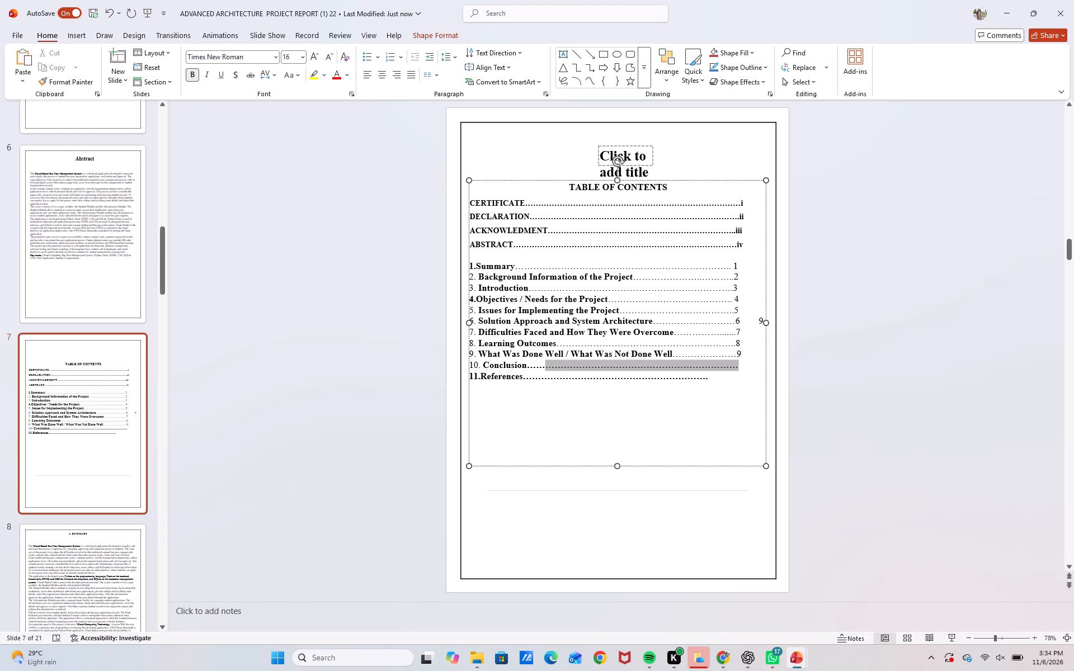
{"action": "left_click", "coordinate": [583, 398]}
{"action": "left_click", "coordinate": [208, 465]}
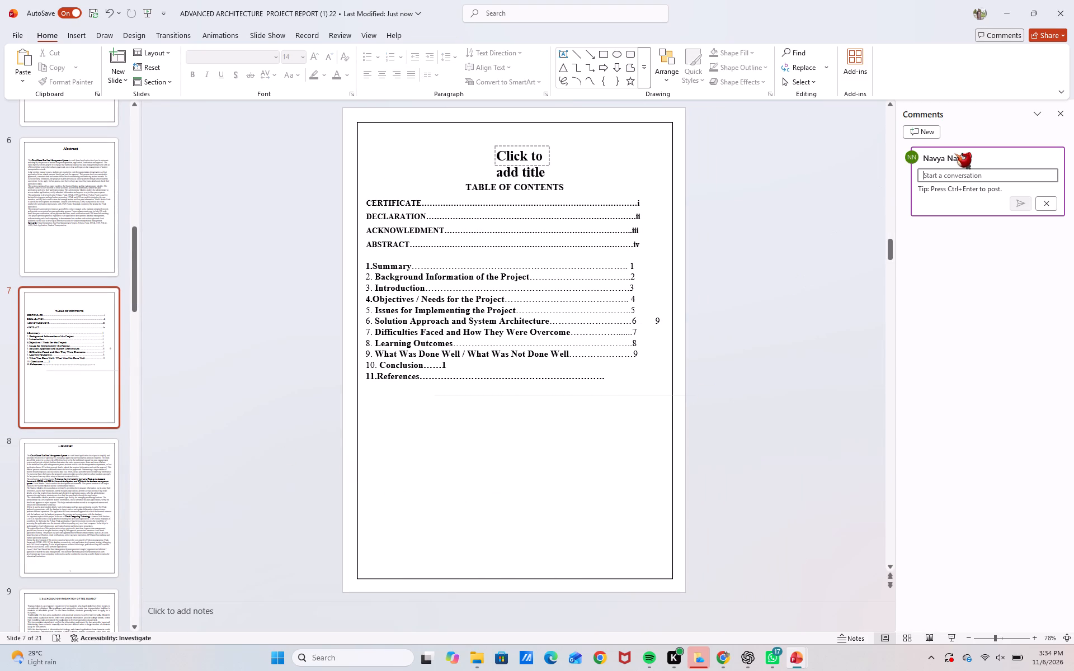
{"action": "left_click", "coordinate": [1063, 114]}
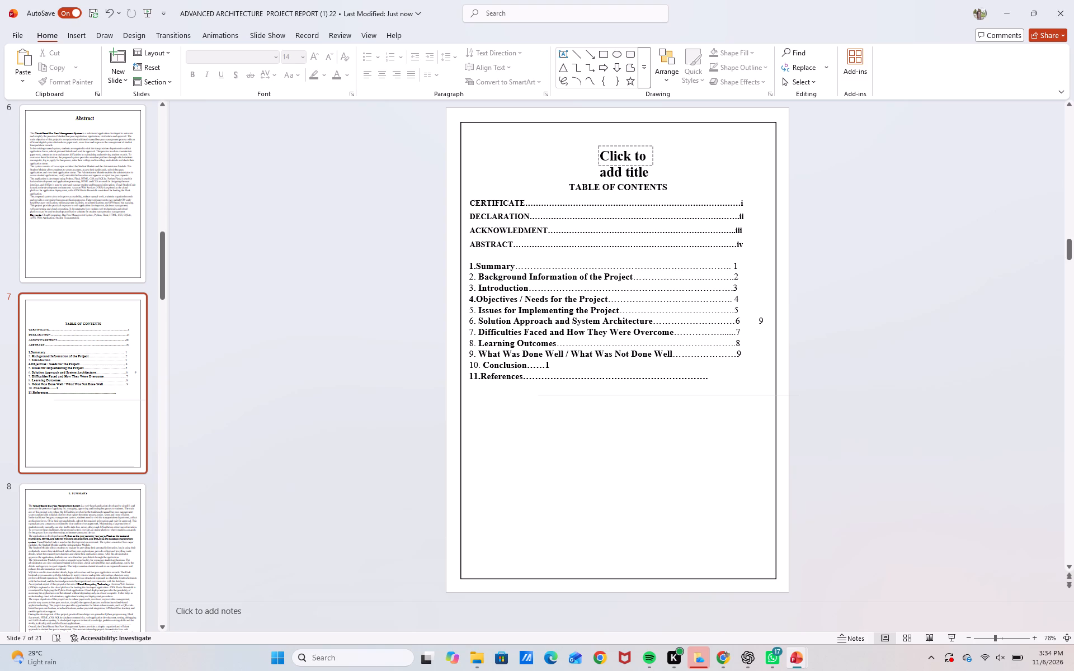
Rebuild the Conclusion entry's dot leader with periods across to the page-number column and end it with page number 10.
{"action": "left_click", "coordinate": [548, 368]}
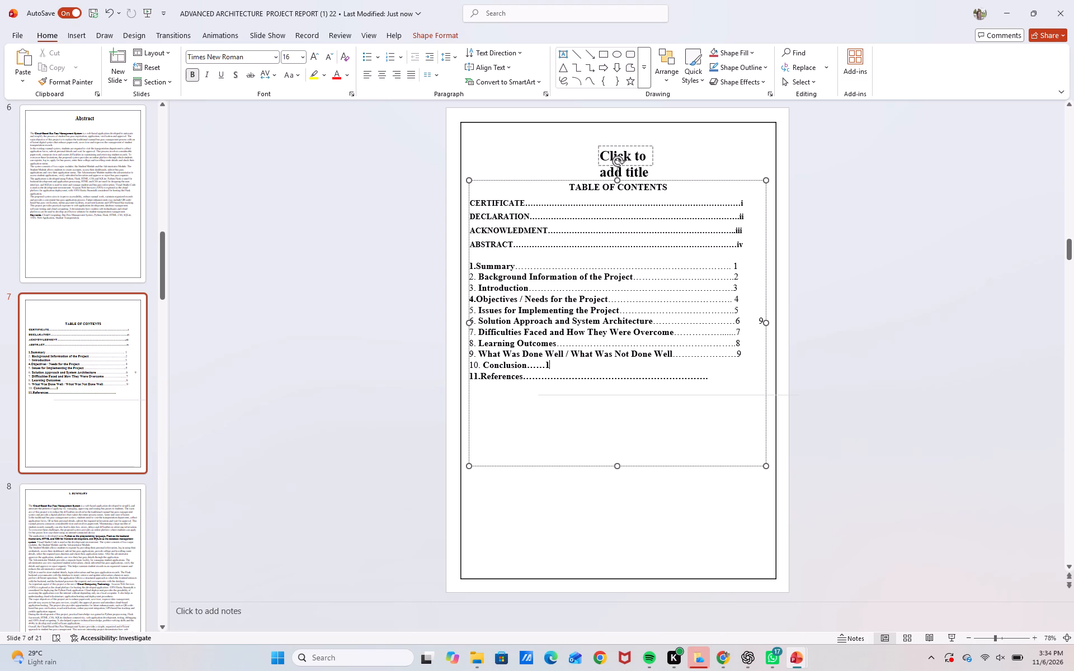
{"action": "key", "text": "BackSpace"}
{"action": "key", "text": "BackSpace"}
{"action": "key", "text": "BackSpace"}
{"action": "type", "text": "...."}
{"action": "type", "text": ".."}
{"action": "key", "text": "period"}
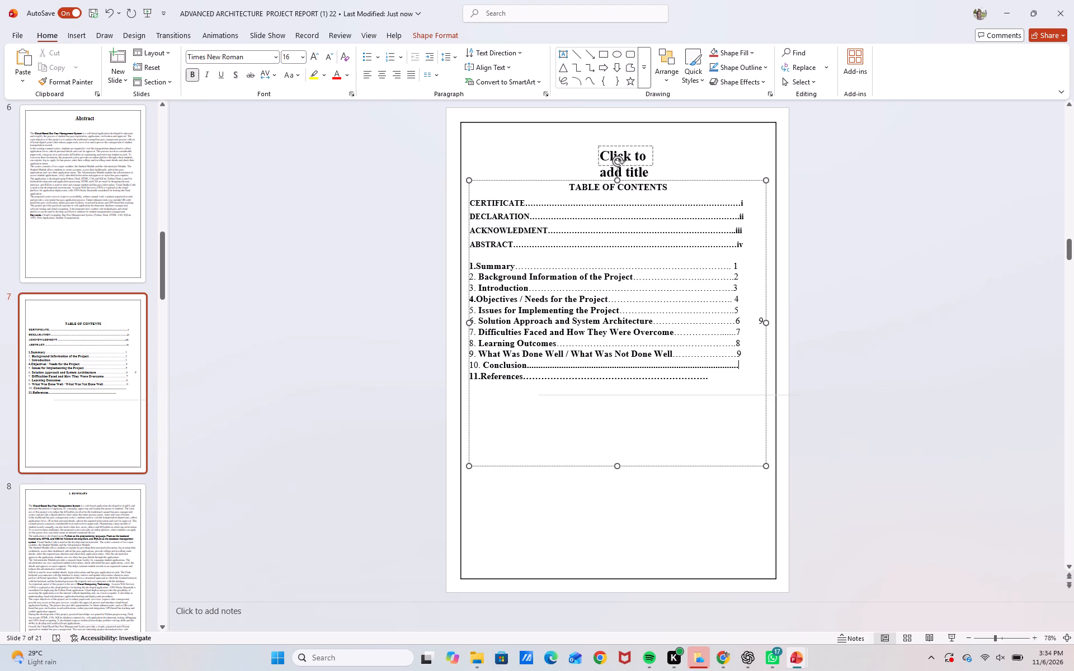
{"action": "type", "text": "10"}
{"action": "key", "text": "BackSpace"}
{"action": "key", "text": "BackSpace"}
{"action": "key", "text": "BackSpace"}
{"action": "type", "text": "10"}
Extend the References entry's dot leader to the page-number column and add page number 11 at its end.
{"action": "key", "text": "Down"}
{"action": "key", "text": "period"}
{"action": "key", "text": "period"}
{"action": "key", "text": "period"}
{"action": "key", "text": "period"}
{"action": "key", "text": "period"}
{"action": "key", "text": "period"}
{"action": "key", "text": "period"}
{"action": "key", "text": "period"}
{"action": "key", "text": "period"}
{"action": "key", "text": "period"}
{"action": "type", "text": "11"}
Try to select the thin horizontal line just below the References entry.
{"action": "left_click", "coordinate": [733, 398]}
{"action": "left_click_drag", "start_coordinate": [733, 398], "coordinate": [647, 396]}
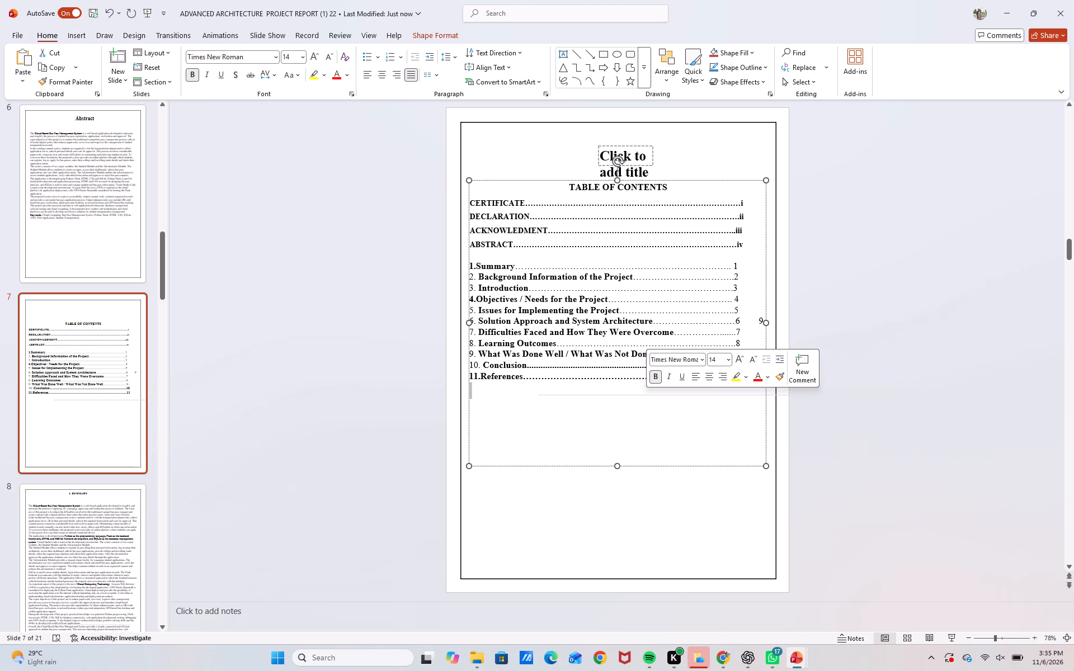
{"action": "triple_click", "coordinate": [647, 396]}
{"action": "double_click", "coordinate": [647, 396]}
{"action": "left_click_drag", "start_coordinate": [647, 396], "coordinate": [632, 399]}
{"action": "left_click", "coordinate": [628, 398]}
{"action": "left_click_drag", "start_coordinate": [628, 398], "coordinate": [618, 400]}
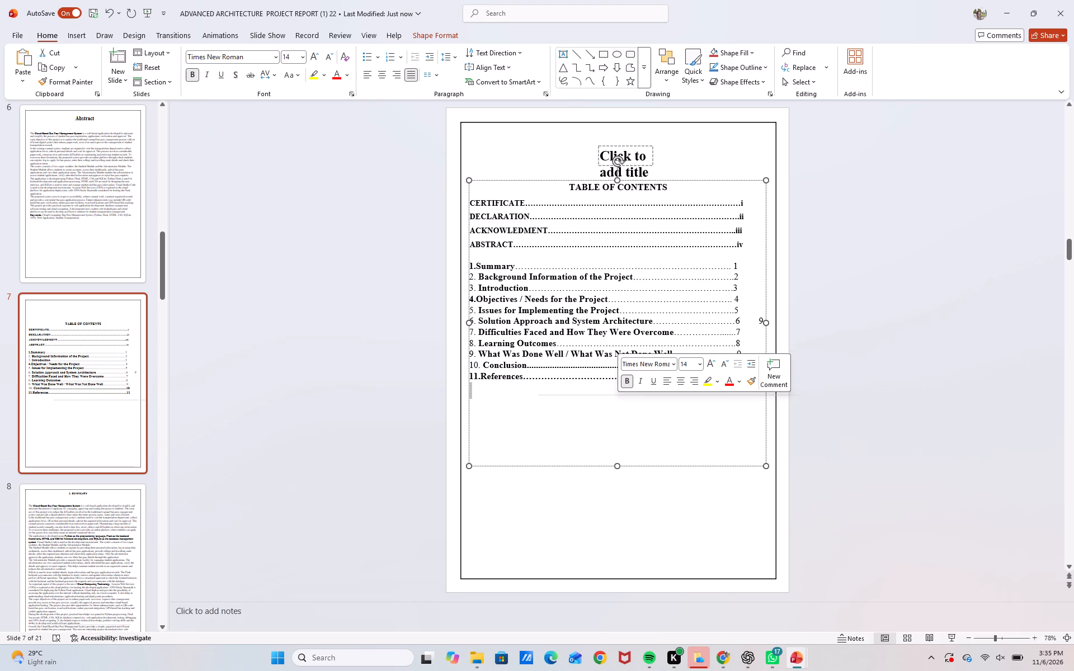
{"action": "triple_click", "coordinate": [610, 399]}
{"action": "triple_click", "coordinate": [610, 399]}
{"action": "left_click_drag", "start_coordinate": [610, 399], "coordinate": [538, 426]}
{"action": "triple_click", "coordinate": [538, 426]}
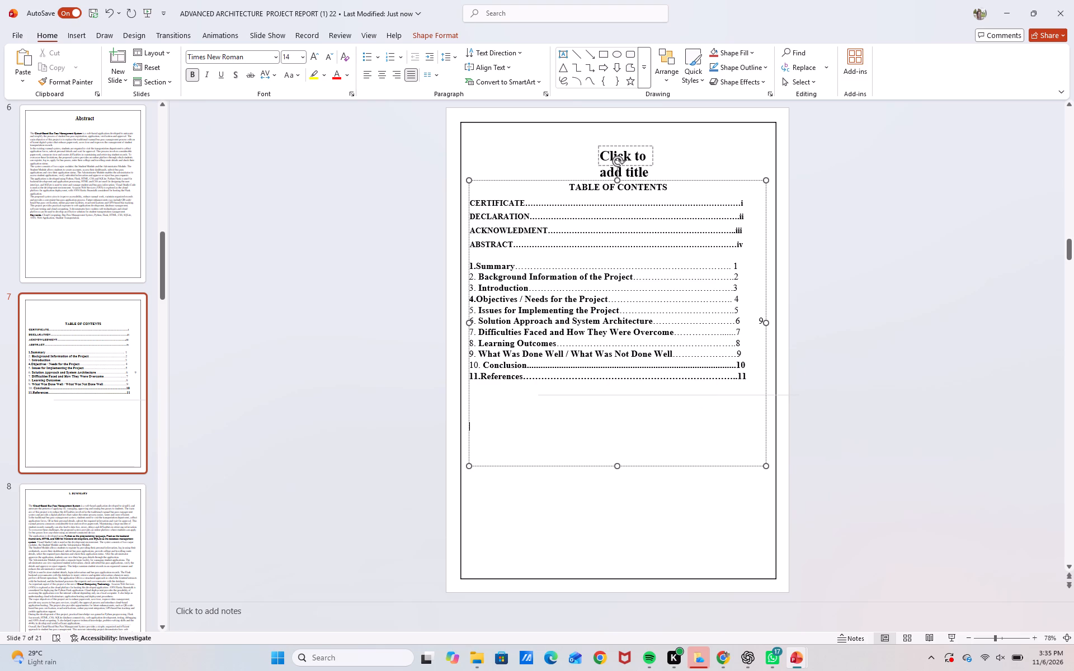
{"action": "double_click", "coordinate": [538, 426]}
Delete the empty lines below the References entry, re-enter 11 as its page number and start one new line beneath it.
{"action": "key", "text": "BackSpace"}
{"action": "key", "text": "BackSpace"}
{"action": "key", "text": "BackSpace"}
{"action": "key", "text": "BackSpace"}
{"action": "key", "text": "BackSpace"}
{"action": "key", "text": "BackSpace"}
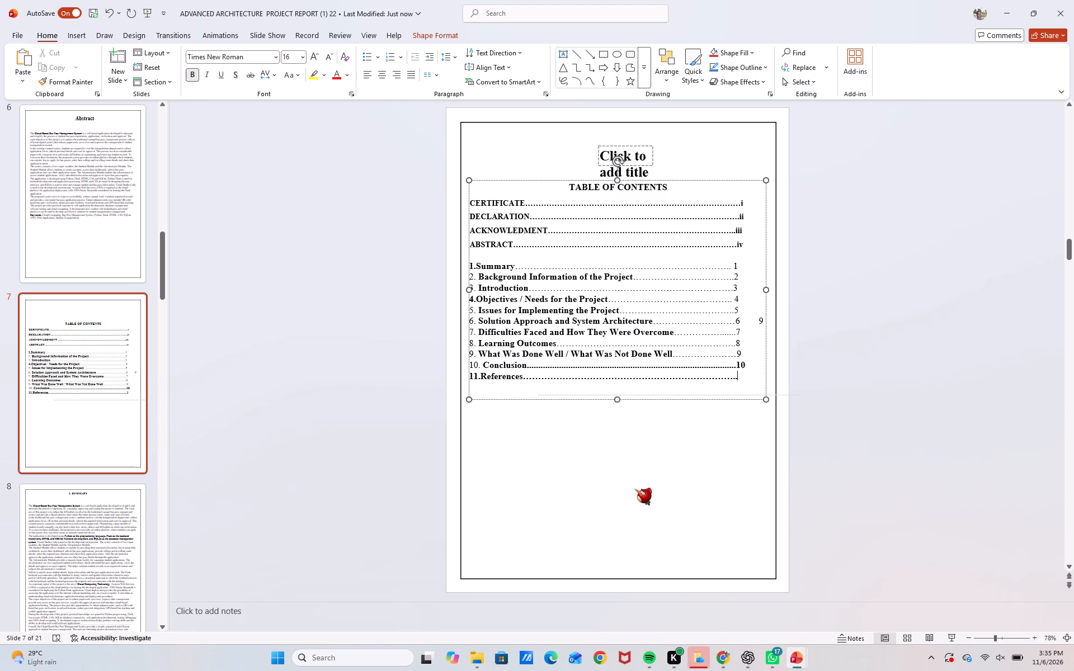
{"action": "type", "text": "11"}
{"action": "key", "text": "Return"}
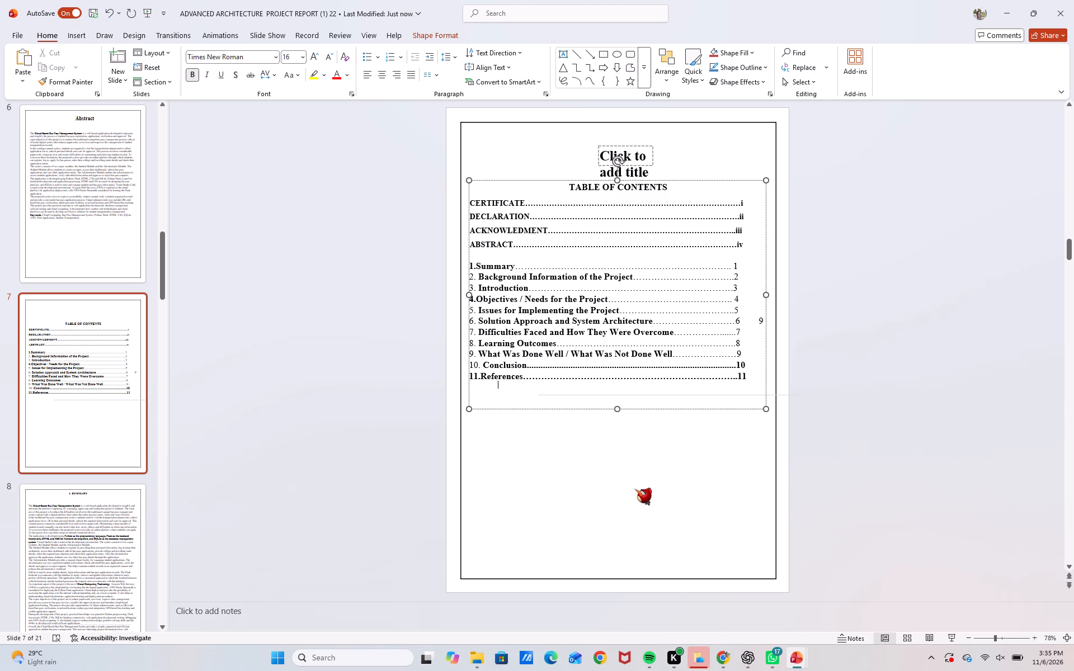
Delete the thin horizontal line below the References entry of the table of contents.
{"action": "left_click", "coordinate": [757, 396]}
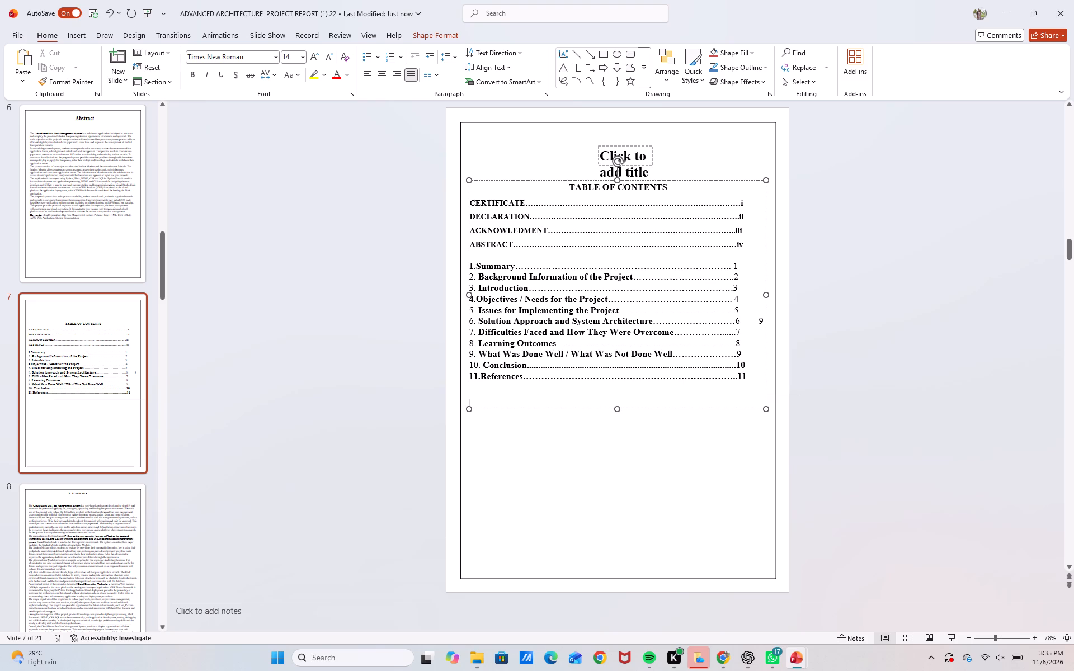
{"action": "triple_click", "coordinate": [752, 396]}
{"action": "double_click", "coordinate": [752, 396]}
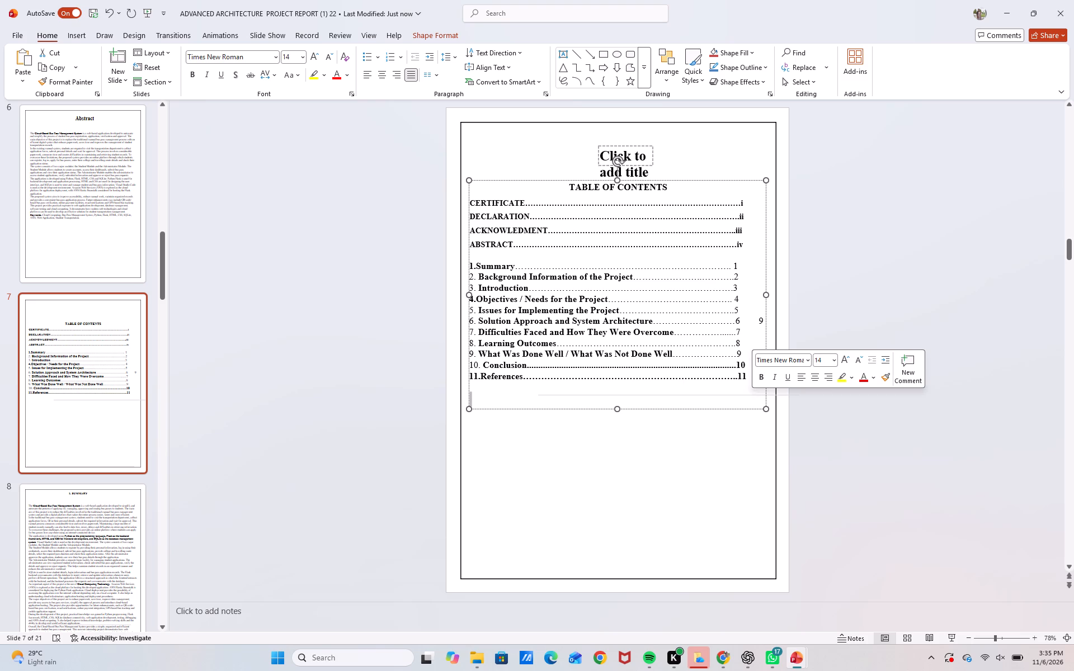
{"action": "triple_click", "coordinate": [749, 395]}
{"action": "triple_click", "coordinate": [749, 395]}
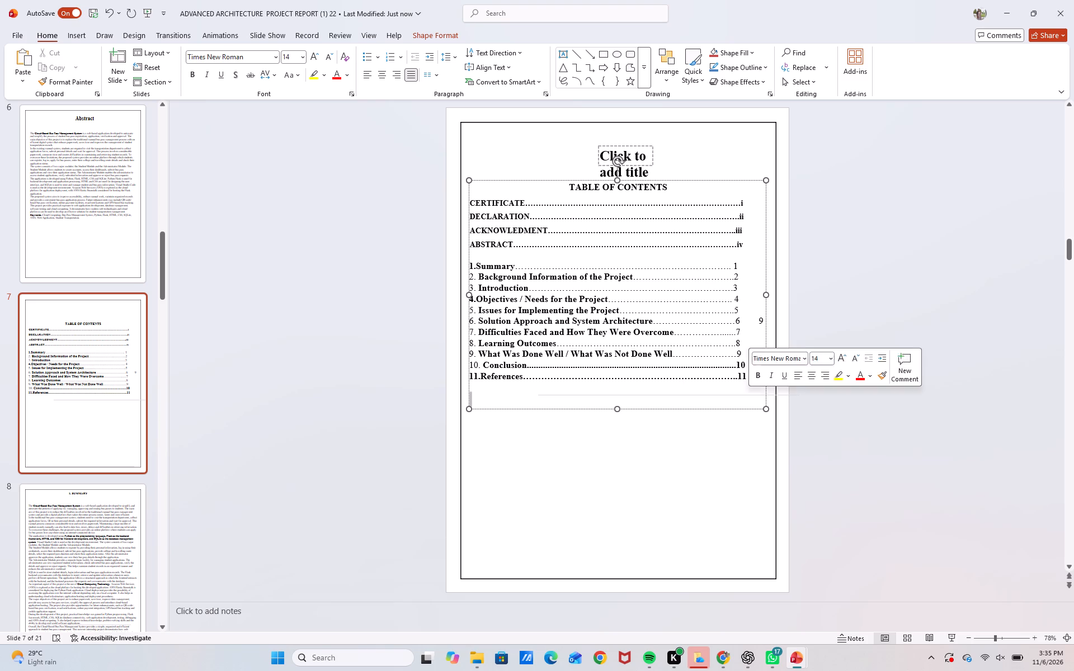
{"action": "left_click", "coordinate": [749, 395]}
{"action": "double_click", "coordinate": [748, 395]}
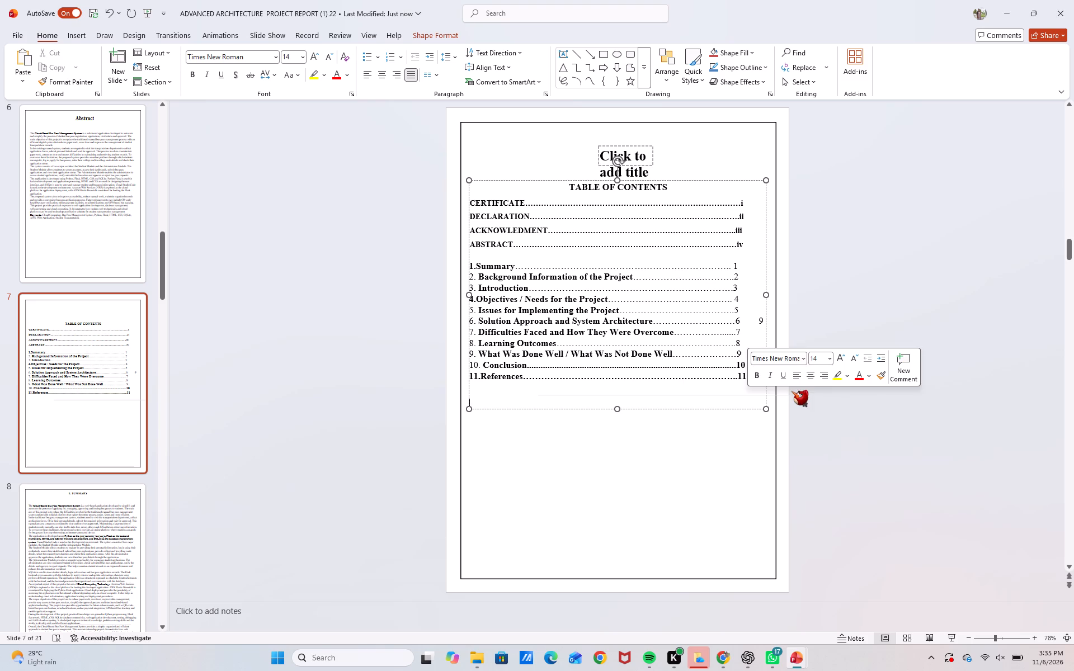
{"action": "left_click", "coordinate": [792, 398]}
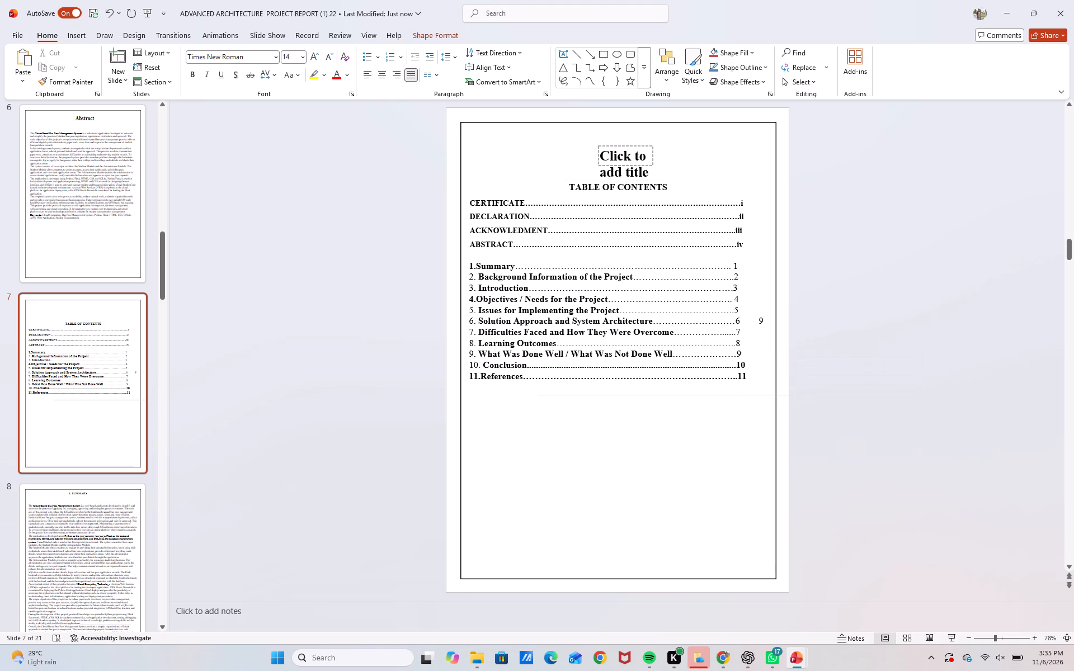
{"action": "left_click", "coordinate": [788, 395]}
{"action": "left_click", "coordinate": [788, 396]}
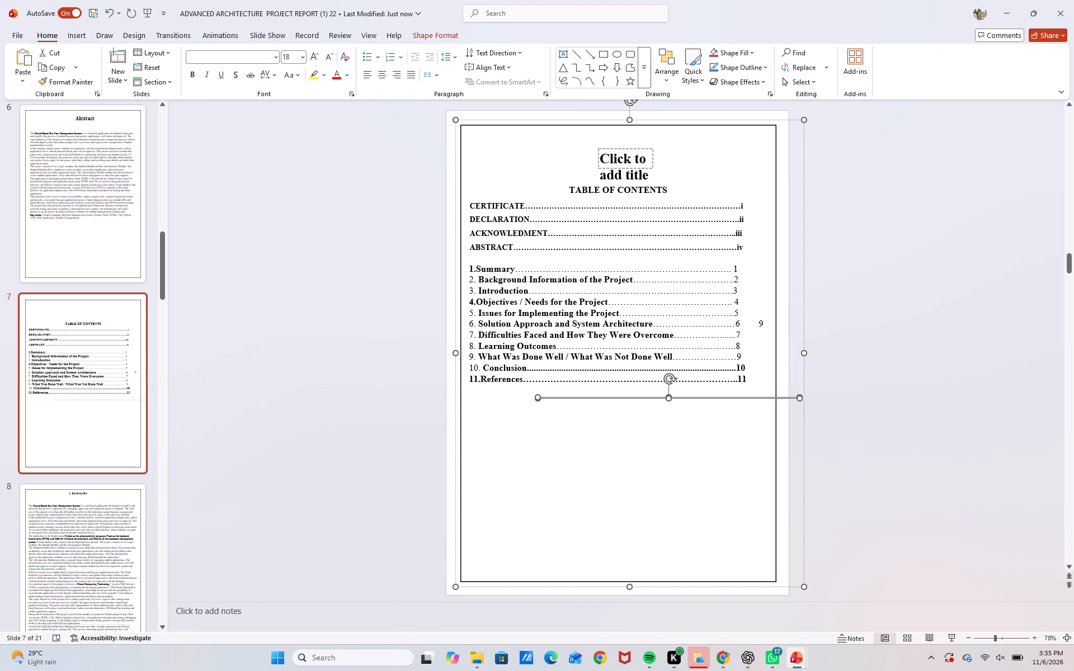
{"action": "left_click", "coordinate": [788, 396]}
{"action": "key", "text": "BackSpace"}
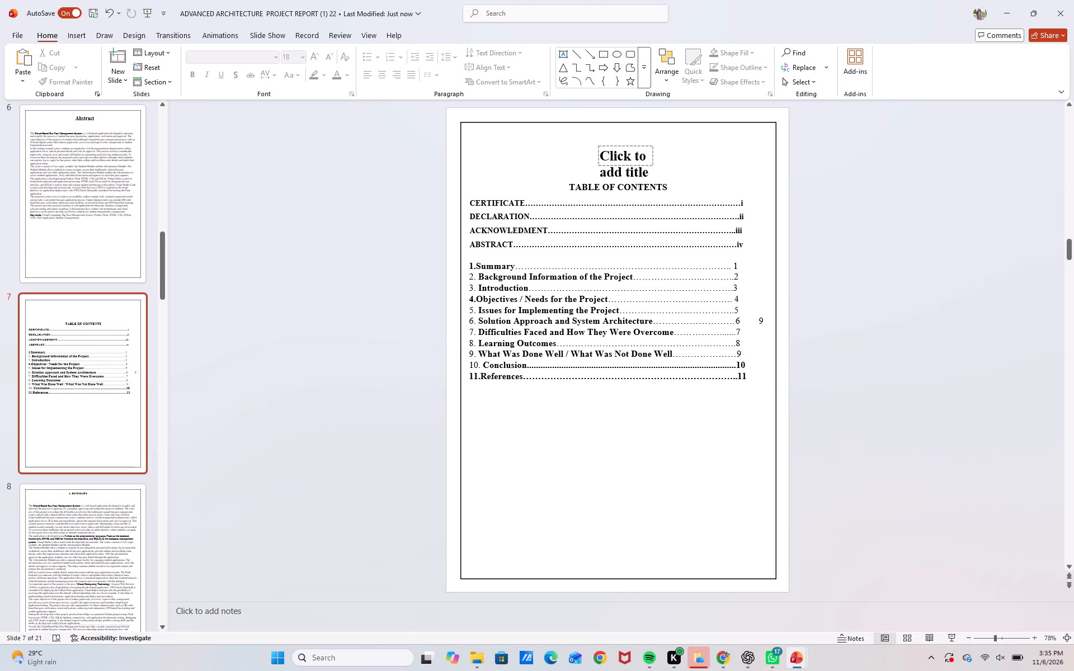
Remove bold from the dot leaders and page numbers of the Conclusion and References entries.
{"action": "left_click_drag", "start_coordinate": [746, 375], "coordinate": [738, 379]}
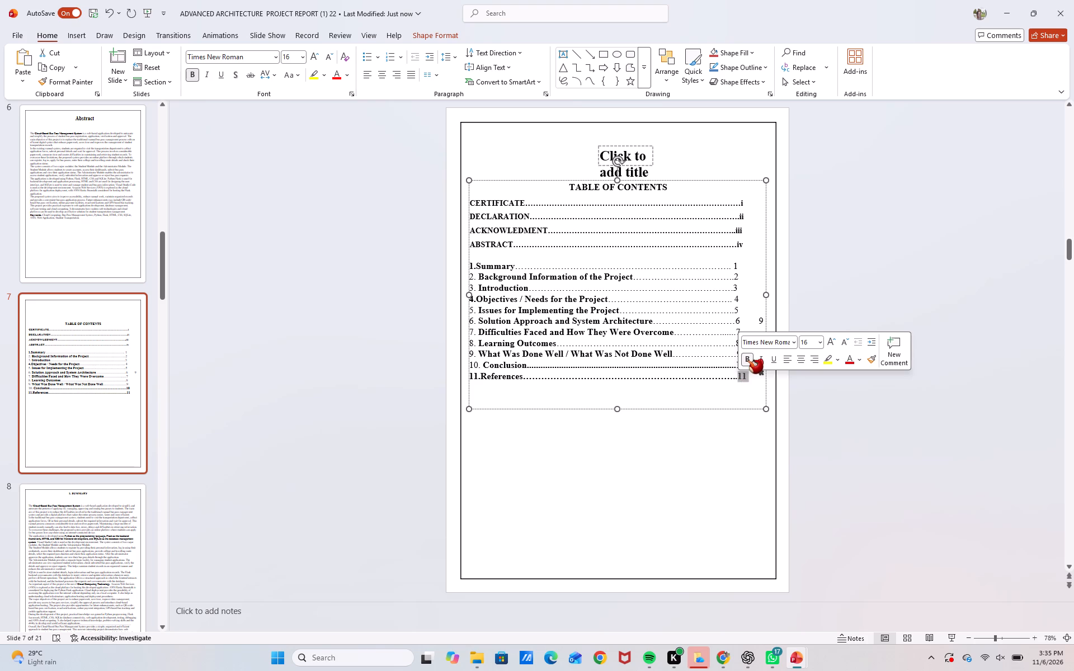
{"action": "left_click", "coordinate": [747, 360]}
{"action": "left_click", "coordinate": [738, 418]}
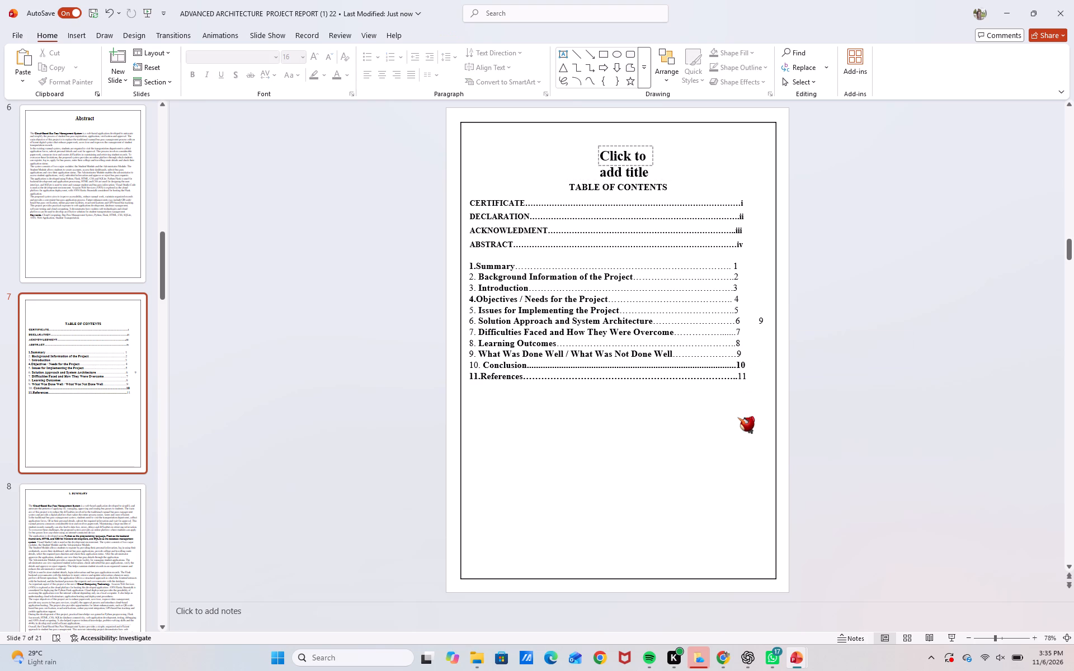
{"action": "left_click", "coordinate": [745, 364]}
{"action": "left_click_drag", "start_coordinate": [745, 364], "coordinate": [734, 367]}
{"action": "left_click", "coordinate": [744, 347]}
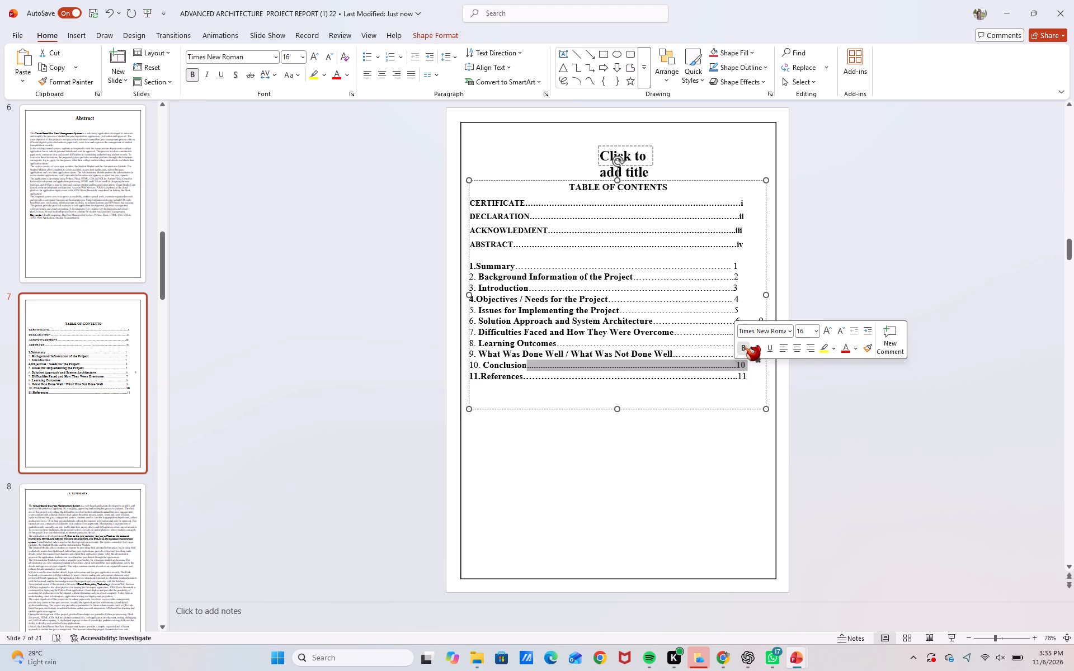
{"action": "left_click", "coordinate": [727, 386]}
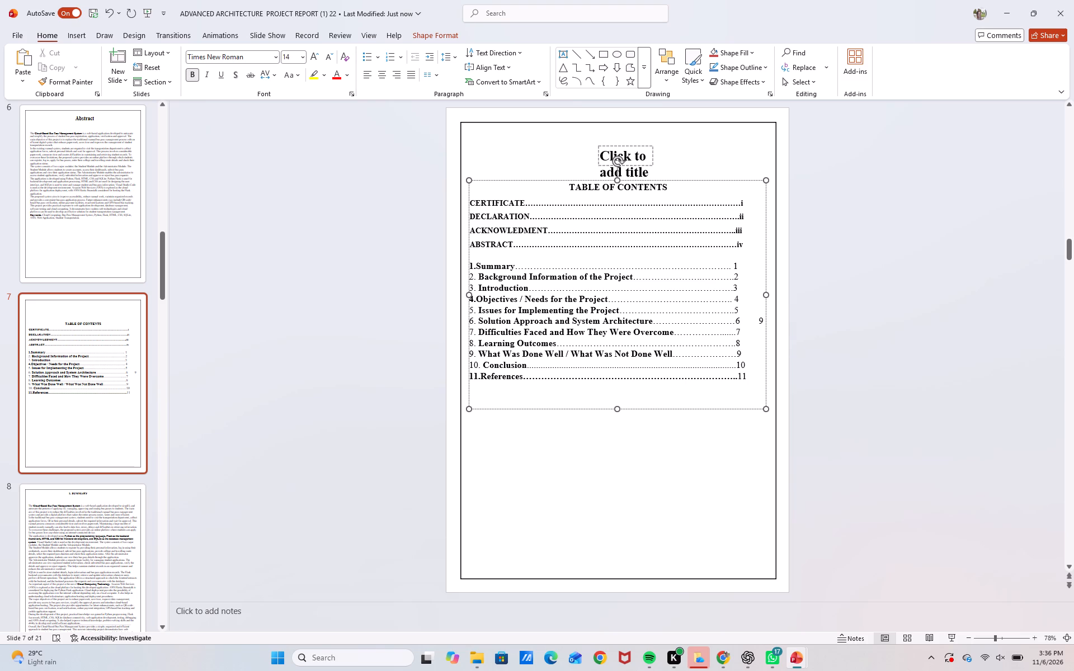
{"action": "left_click_drag", "start_coordinate": [748, 380], "coordinate": [747, 380]}
{"action": "left_click_drag", "start_coordinate": [747, 380], "coordinate": [704, 382]}
{"action": "left_click_drag", "start_coordinate": [704, 382], "coordinate": [694, 381]}
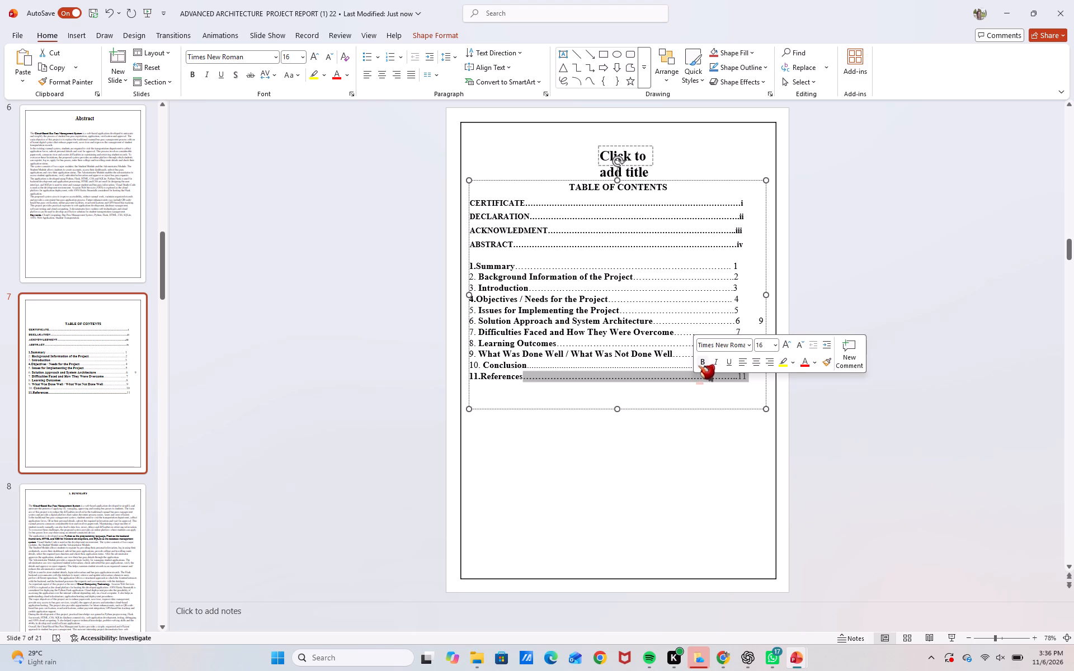
{"action": "left_click", "coordinate": [698, 365]}
{"action": "left_click", "coordinate": [681, 431]}
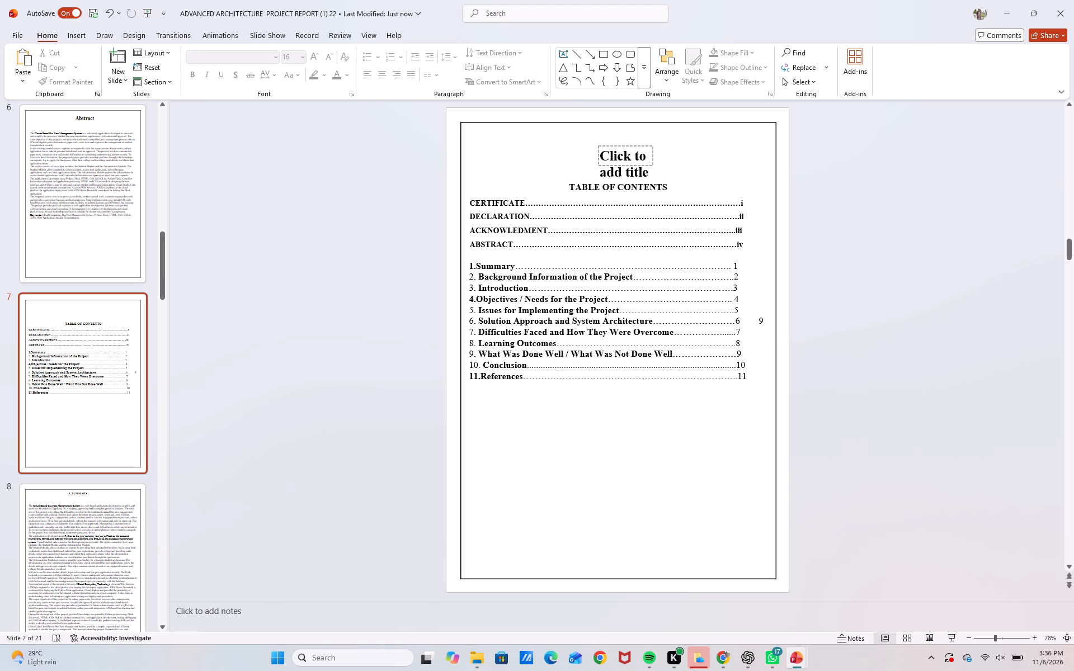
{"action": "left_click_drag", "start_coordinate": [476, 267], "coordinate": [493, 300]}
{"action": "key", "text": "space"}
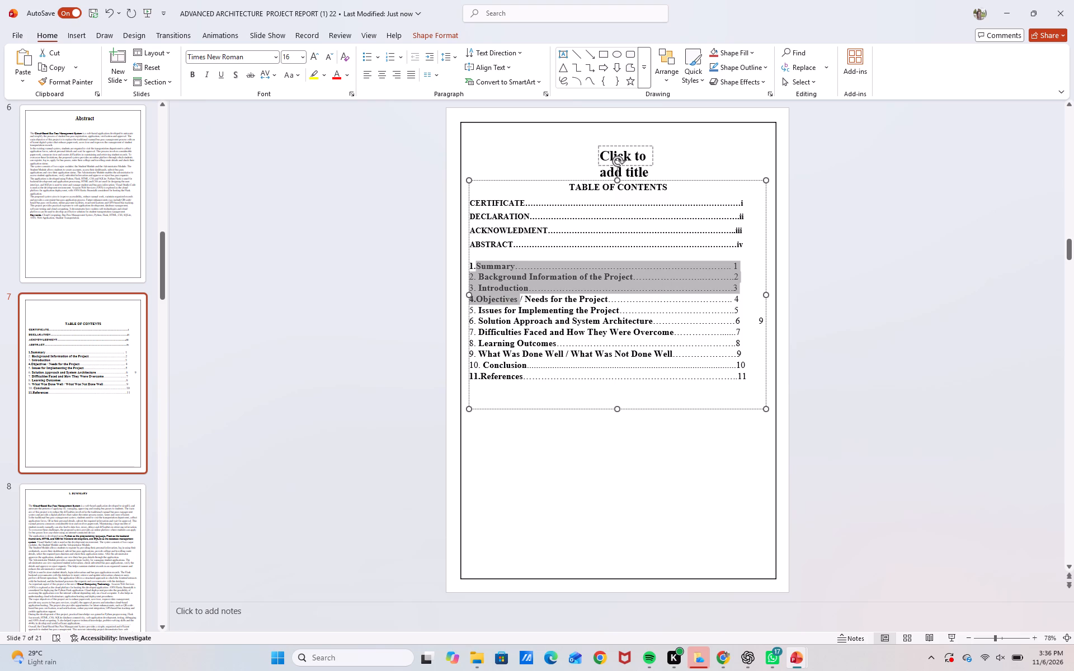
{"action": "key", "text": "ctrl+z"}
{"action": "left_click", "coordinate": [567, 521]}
Insert a space between the number and the title of the Summary entry and remove bold from its number 1.
{"action": "left_click", "coordinate": [475, 267]}
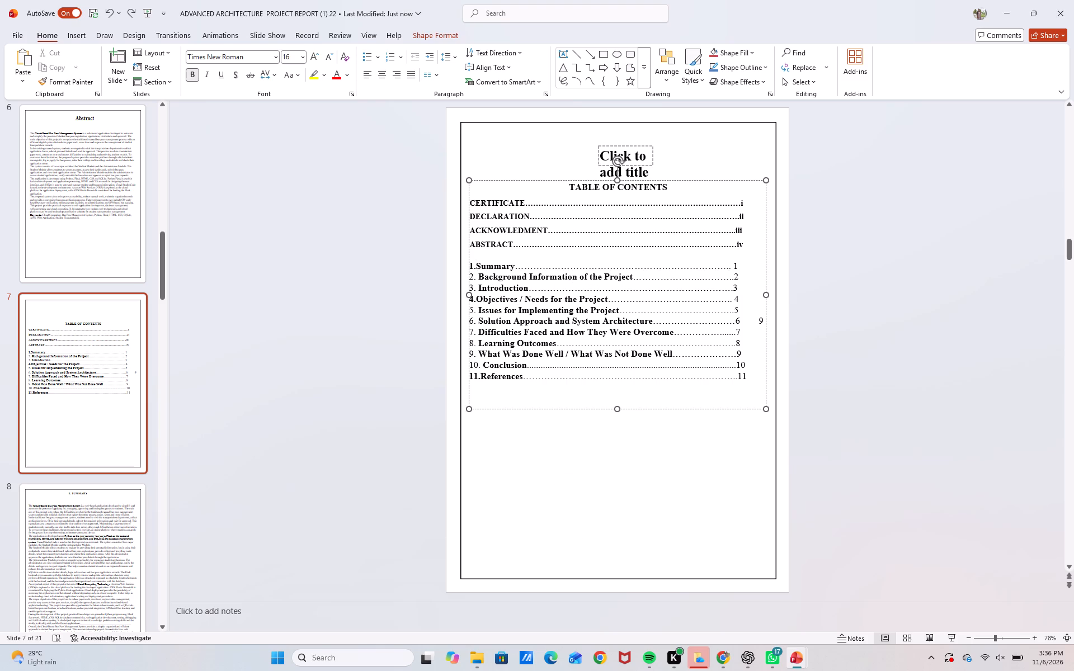
{"action": "key", "text": "space"}
{"action": "key", "text": "Left"}
{"action": "key", "text": "Left"}
{"action": "left_click", "coordinate": [442, 274]}
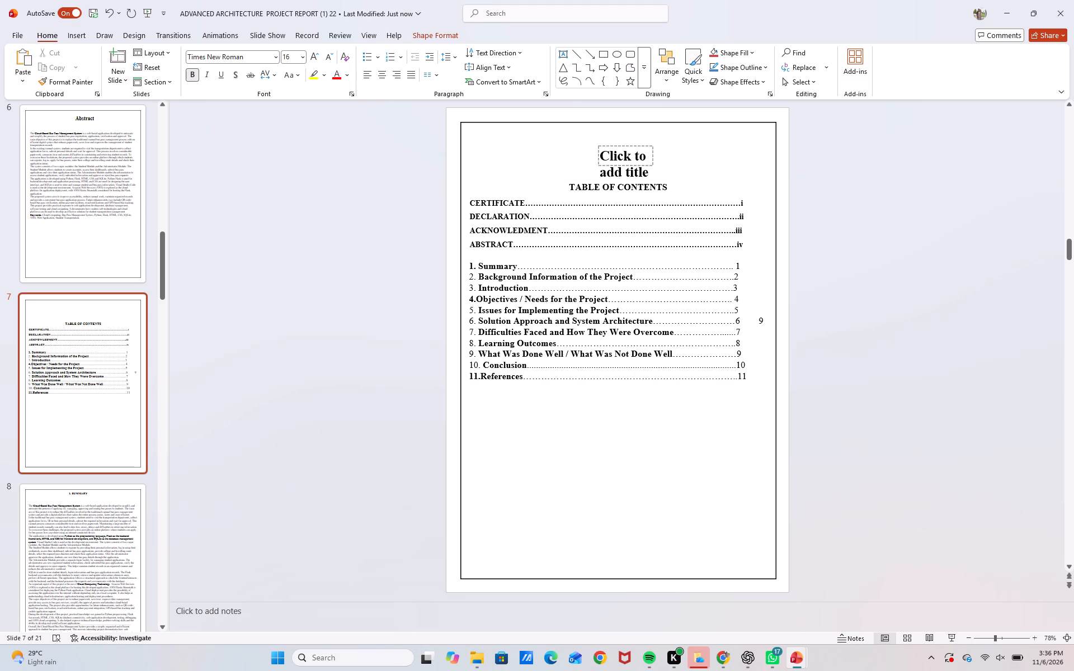
{"action": "left_click", "coordinate": [477, 267]}
{"action": "left_click_drag", "start_coordinate": [477, 267], "coordinate": [467, 267]}
{"action": "left_click", "coordinate": [478, 251]}
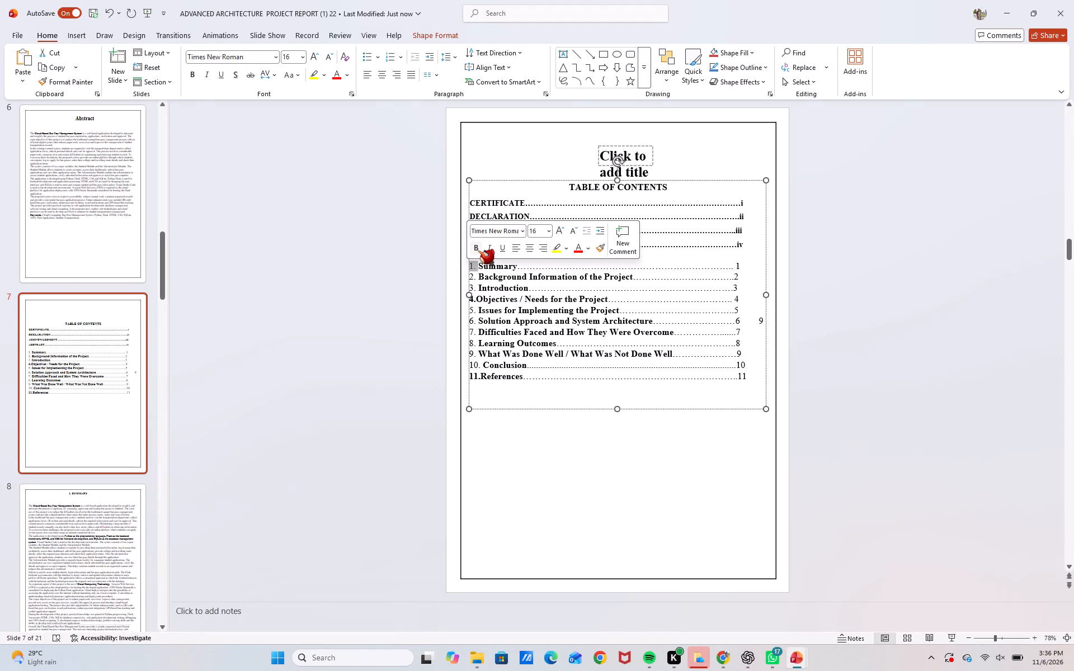
{"action": "left_click", "coordinate": [427, 283]}
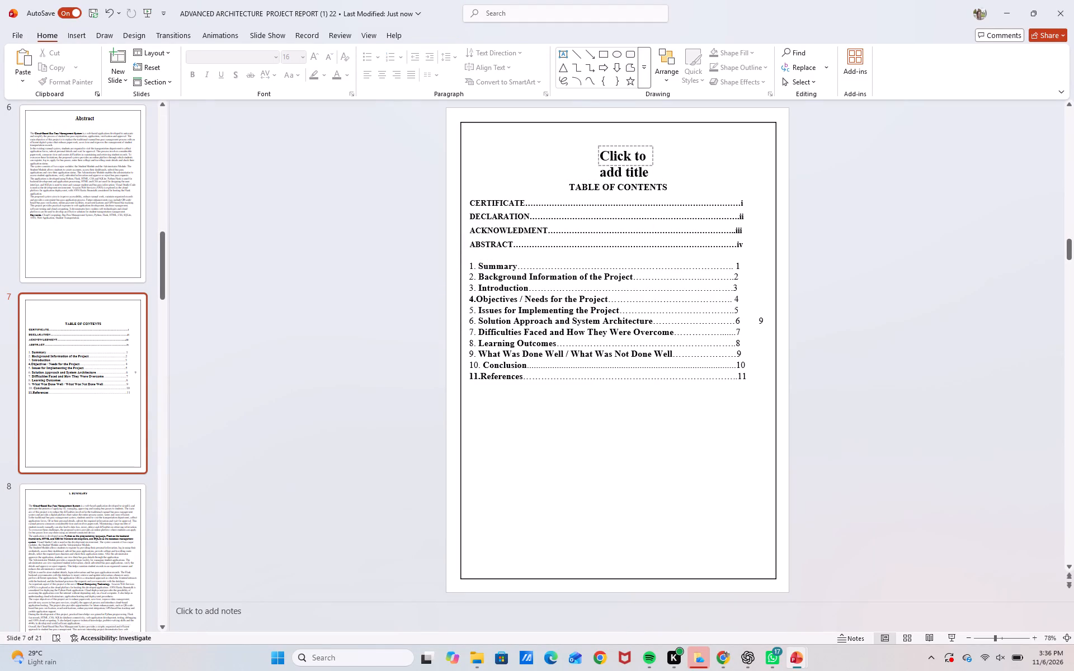
Insert a space between the number 11 and the title of the References entry.
{"action": "left_click", "coordinate": [481, 376]}
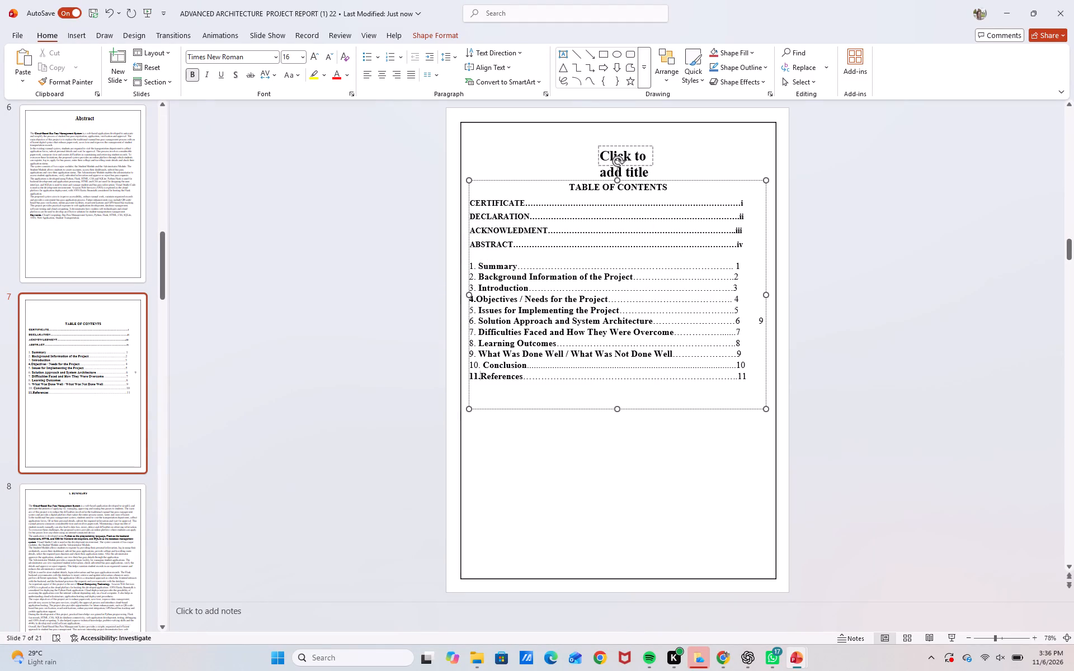
{"action": "key", "text": "space"}
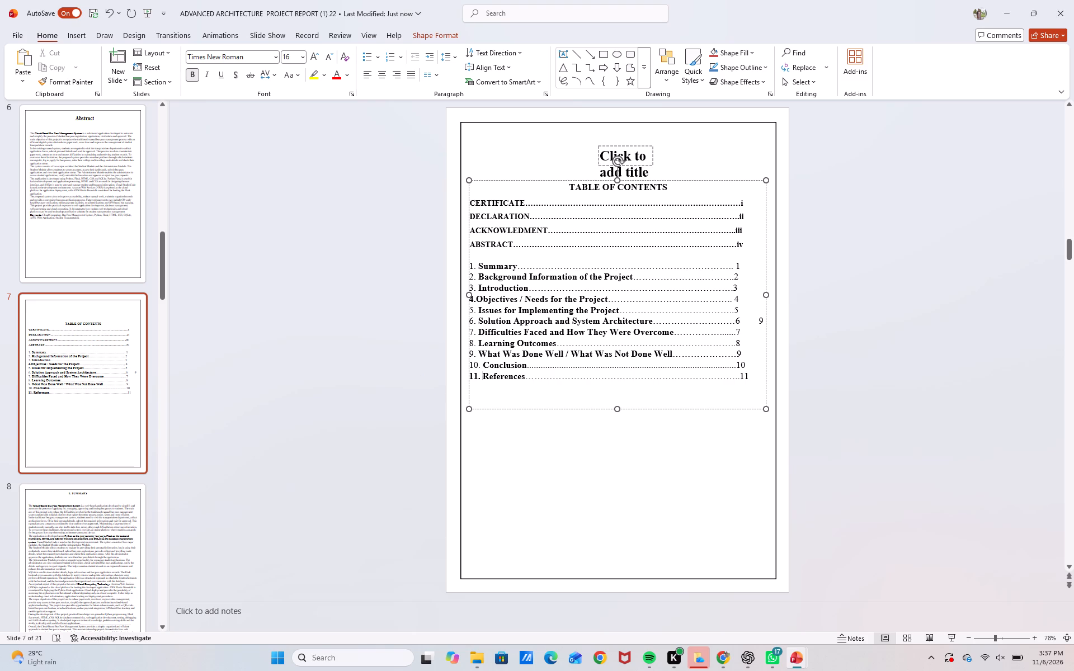
{"action": "left_click", "coordinate": [205, 448]}
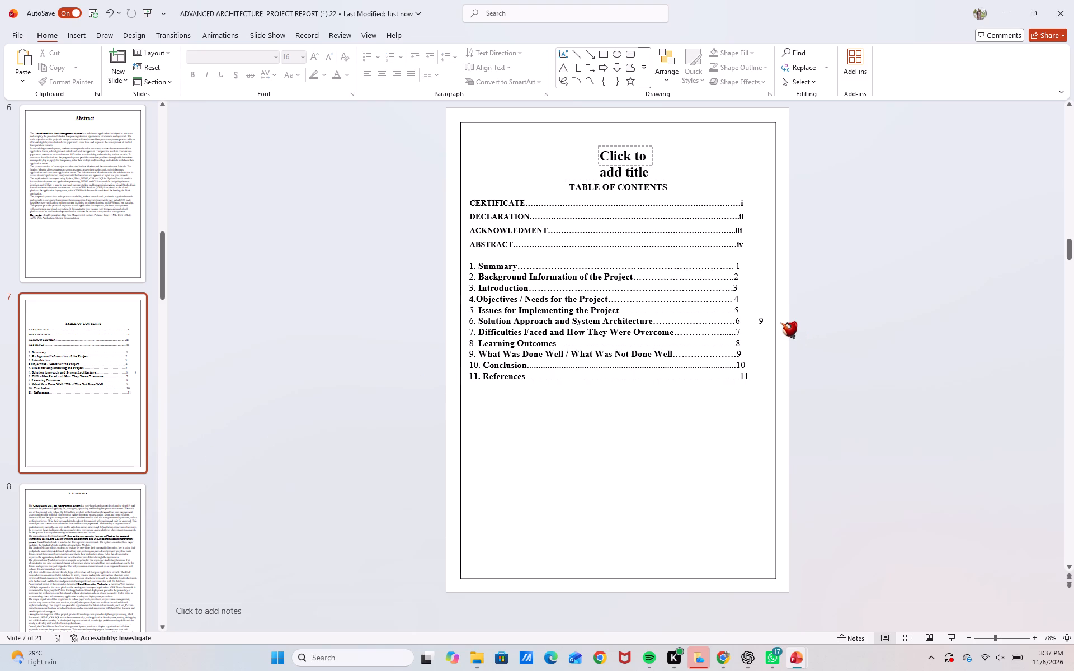
Delete the stray 9 after the page number of the Solution Approach and System Architecture entry.
{"action": "left_click", "coordinate": [765, 322]}
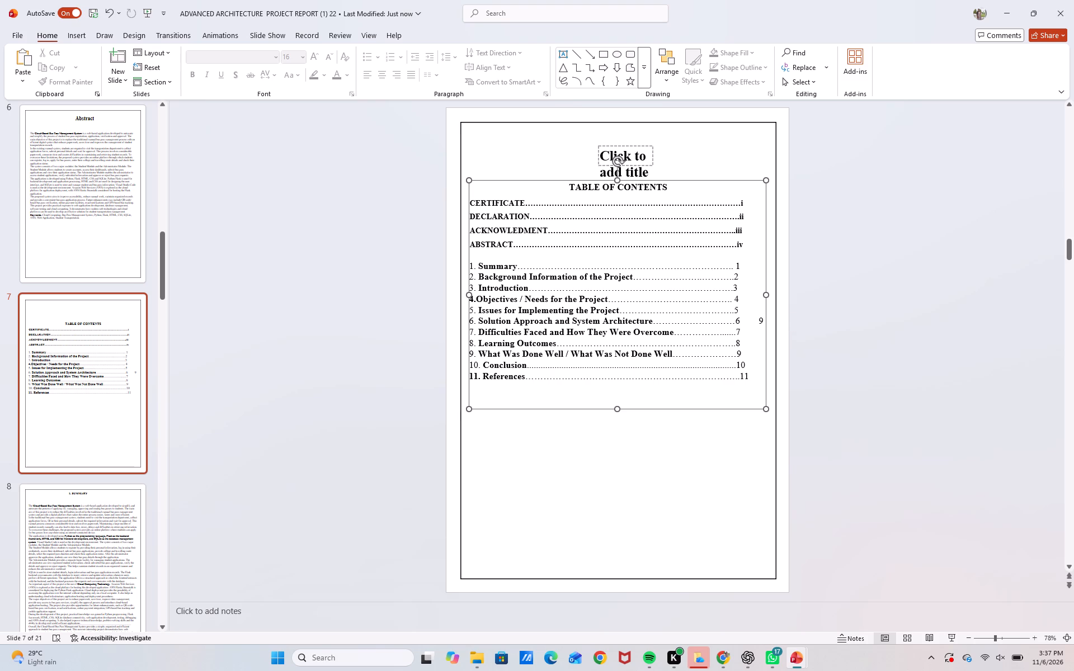
{"action": "left_click", "coordinate": [813, 326]}
{"action": "left_click", "coordinate": [760, 318]}
{"action": "key", "text": "Right"}
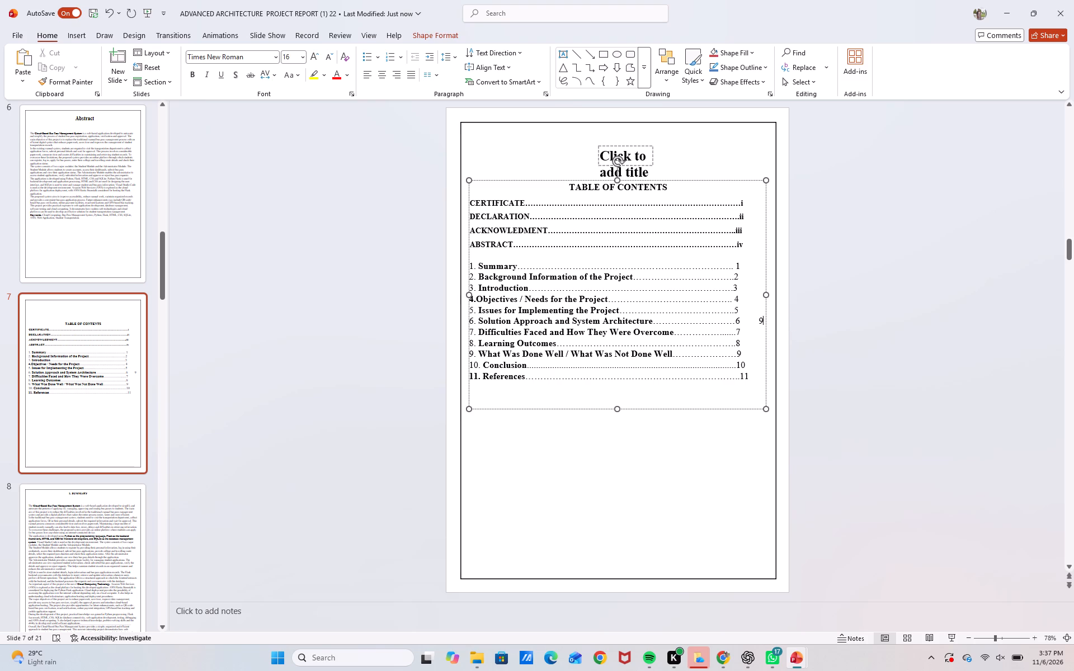
{"action": "key", "text": "BackSpace"}
Remove bold from the number 11 and its period in the References entry of the table of contents.
{"action": "left_click", "coordinate": [478, 382]}
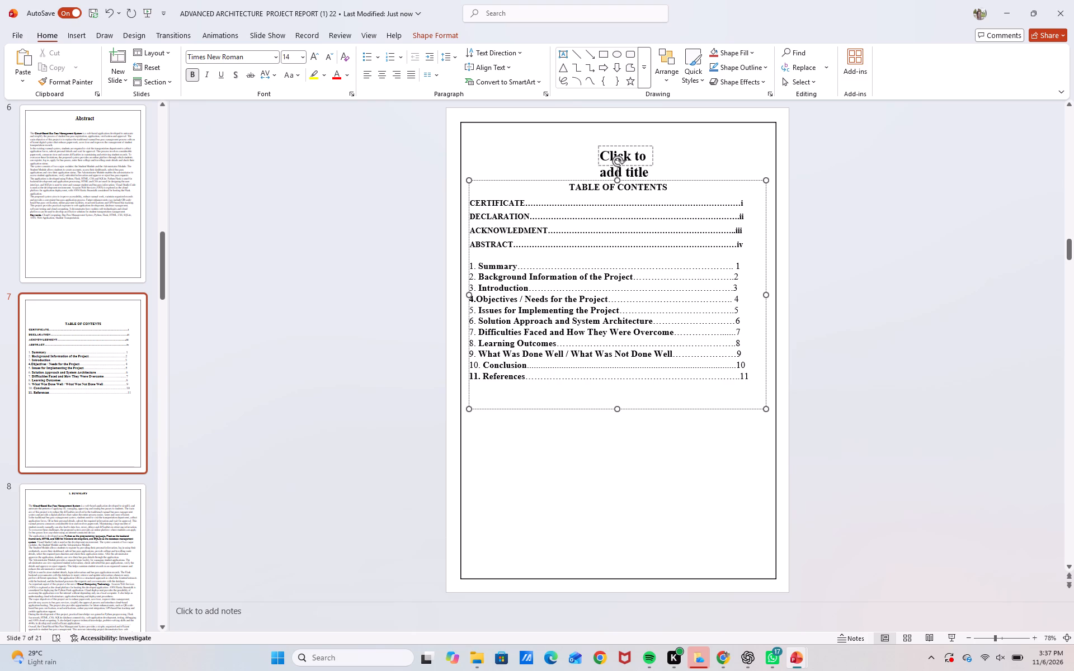
{"action": "left_click", "coordinate": [478, 377]}
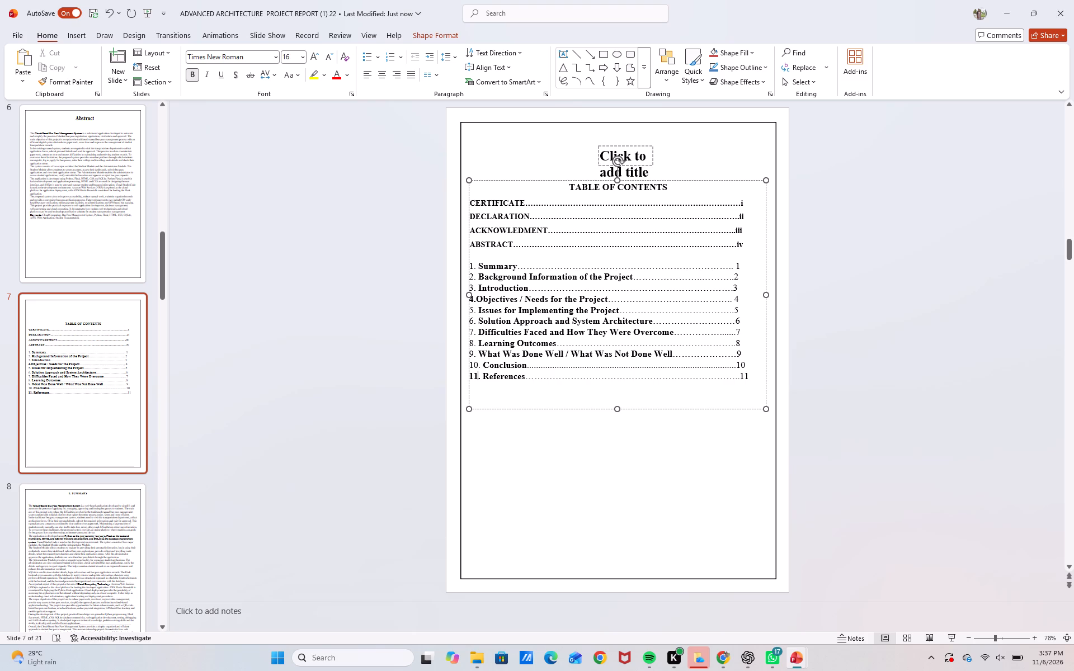
{"action": "left_click_drag", "start_coordinate": [491, 396], "coordinate": [472, 376]}
{"action": "left_click", "coordinate": [481, 381]}
{"action": "left_click_drag", "start_coordinate": [481, 379], "coordinate": [472, 379]}
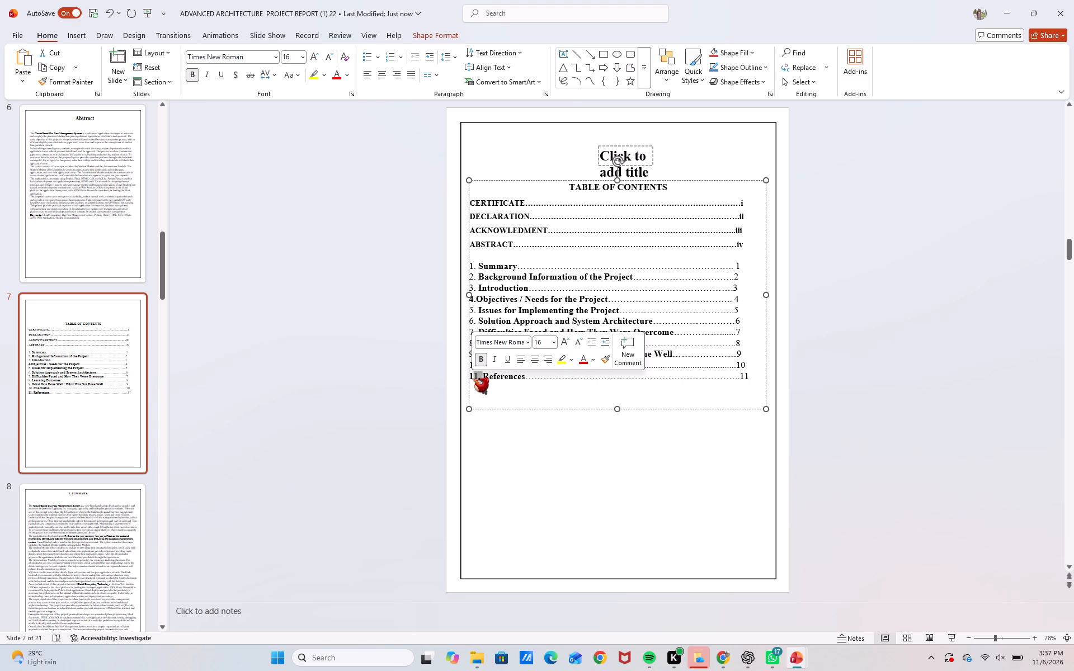
{"action": "left_click", "coordinate": [478, 363]}
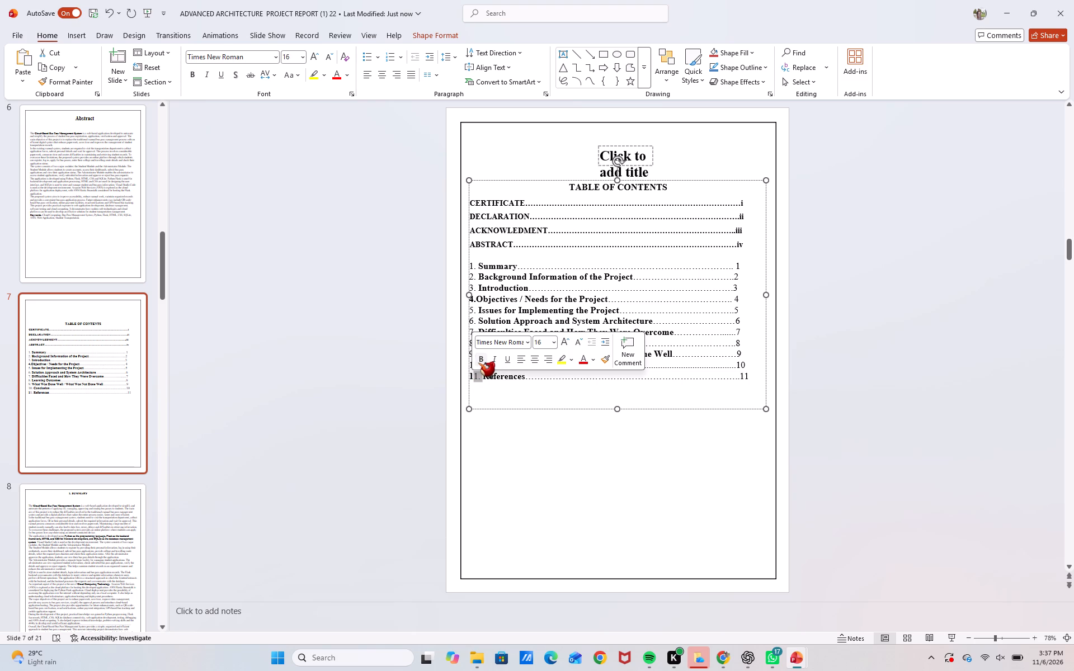
{"action": "left_click", "coordinate": [472, 375]}
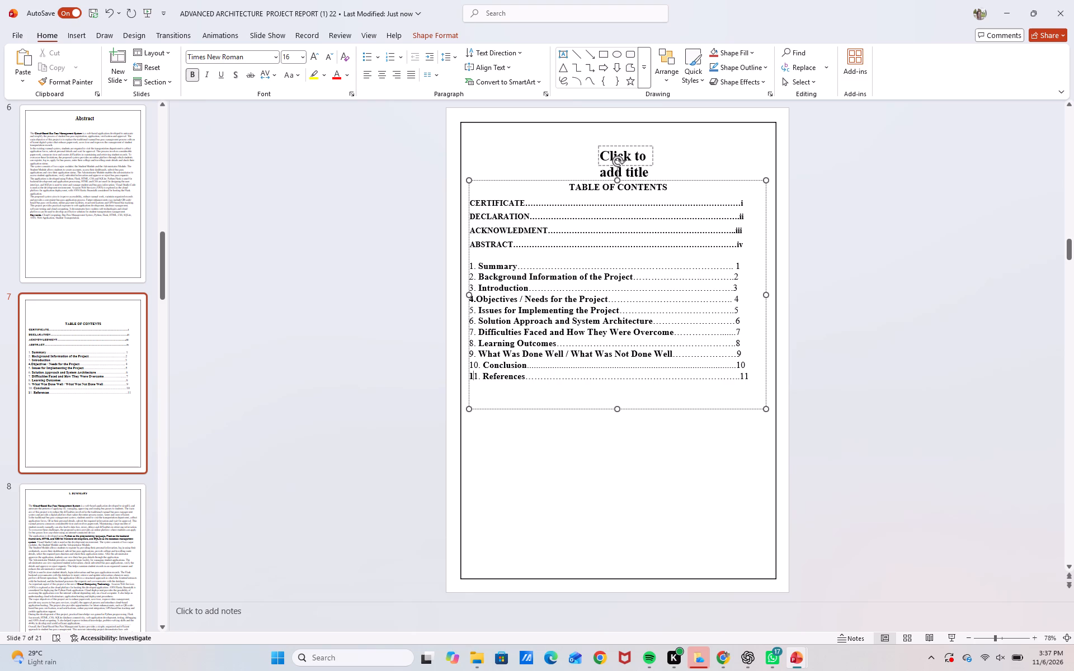
{"action": "left_click", "coordinate": [472, 374]}
{"action": "left_click_drag", "start_coordinate": [472, 374], "coordinate": [460, 375]}
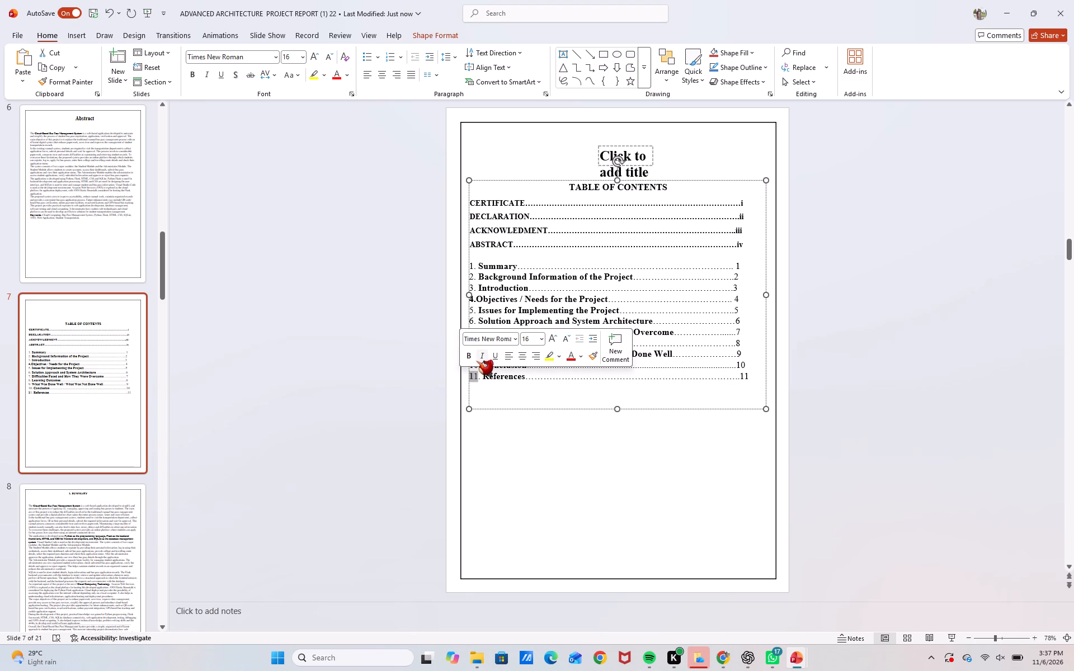
{"action": "double_click", "coordinate": [473, 360]}
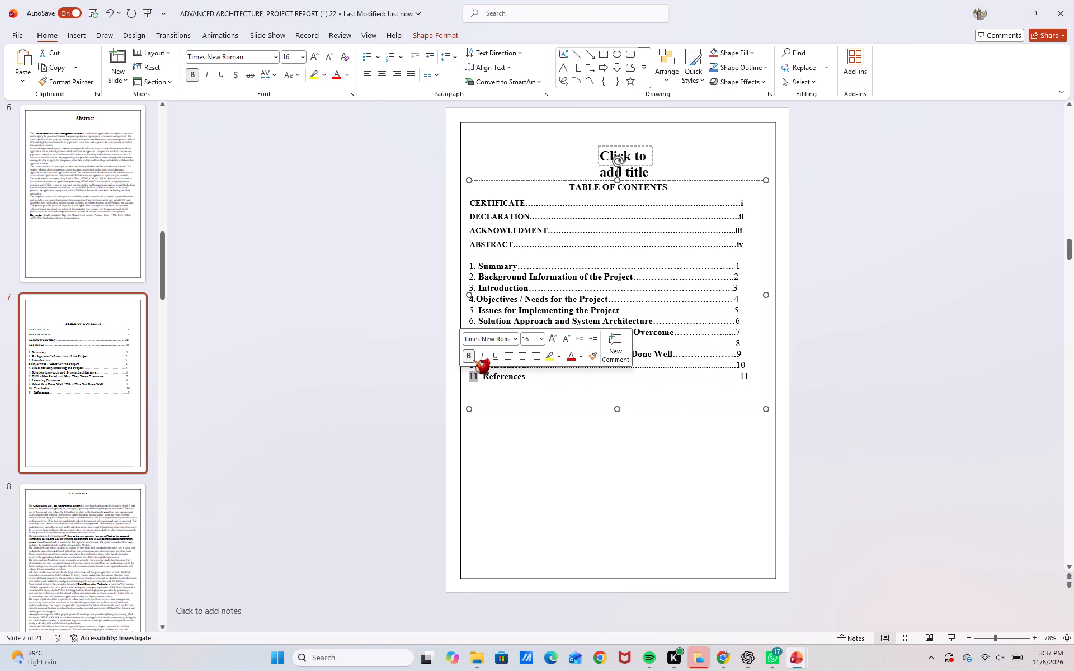
{"action": "left_click", "coordinate": [473, 360]}
{"action": "left_click", "coordinate": [431, 378]}
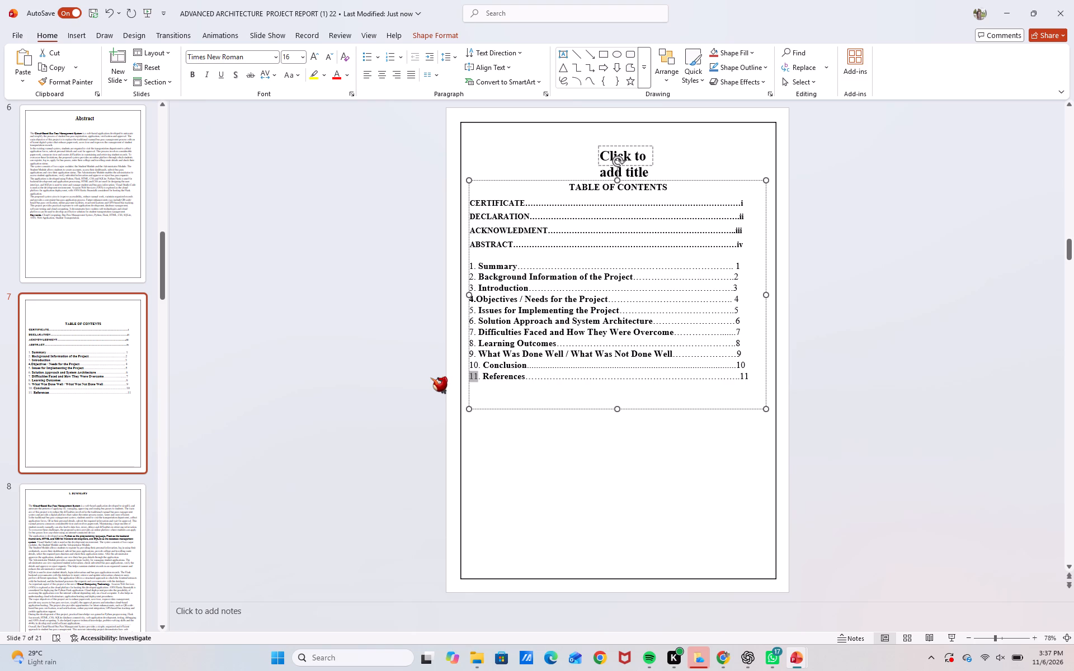
Insert a space between the number 4 and the title of the Objectives / Needs for the Project entry.
{"action": "left_click", "coordinate": [478, 301]}
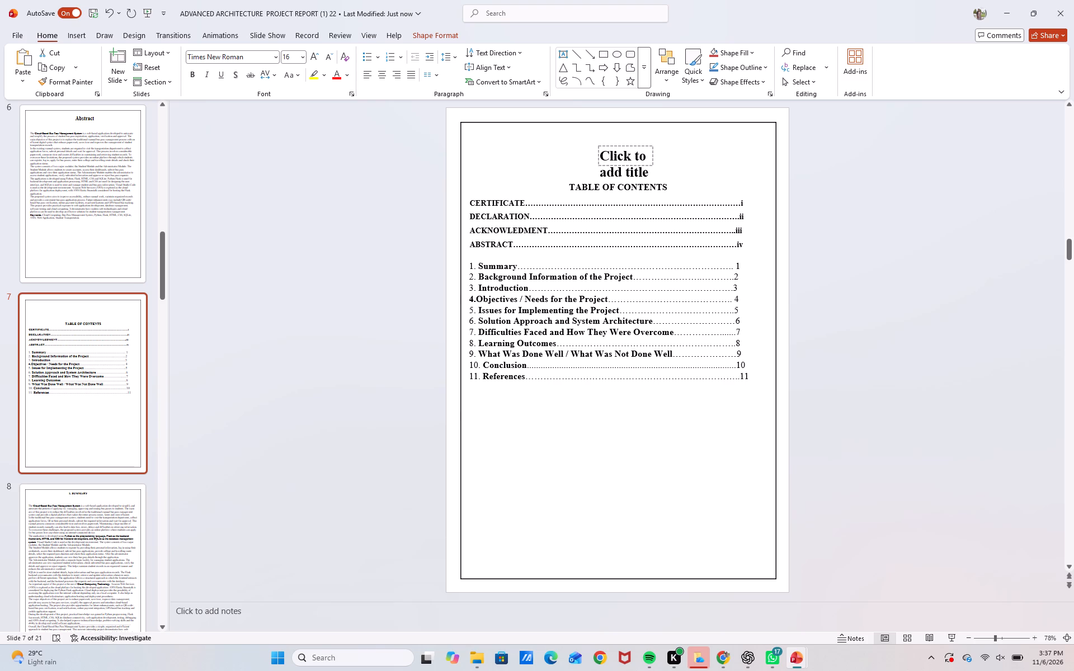
{"action": "key", "text": "space"}
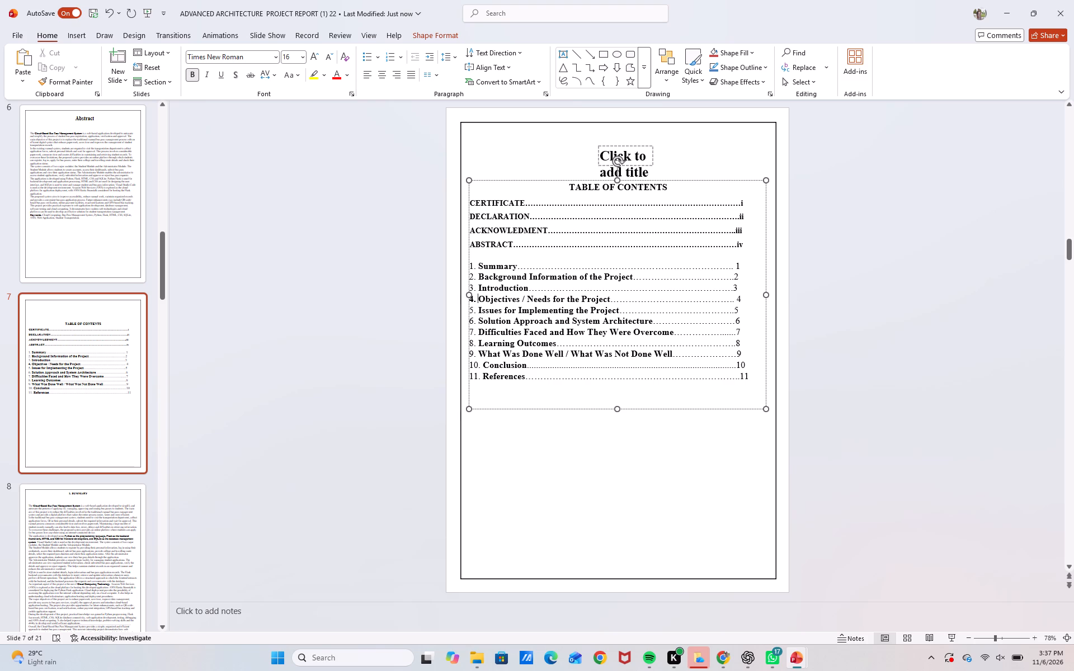
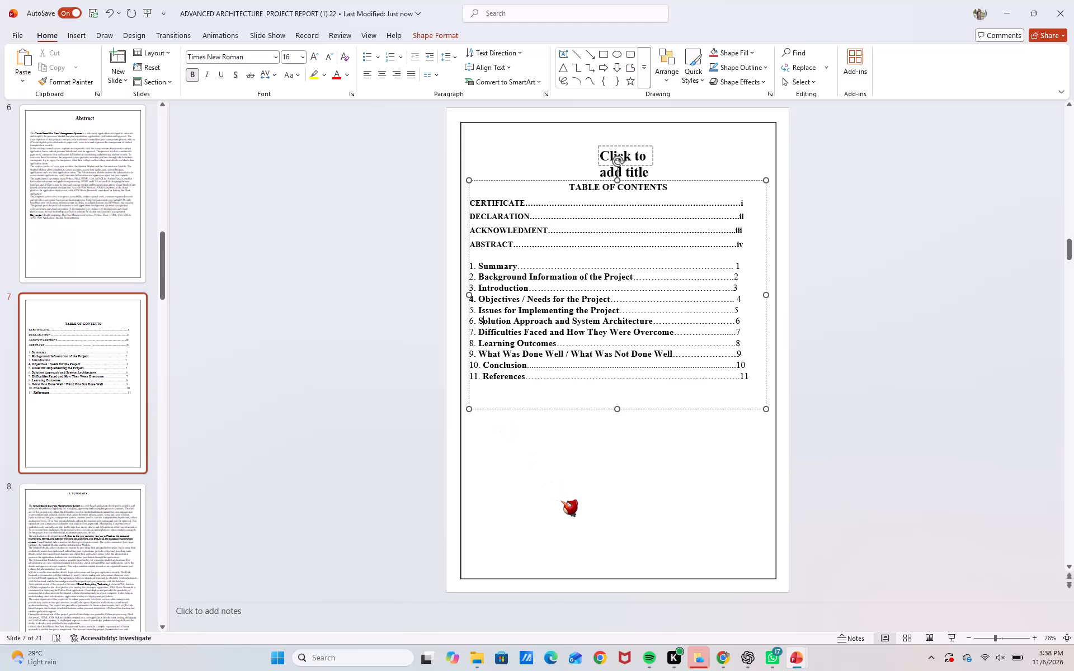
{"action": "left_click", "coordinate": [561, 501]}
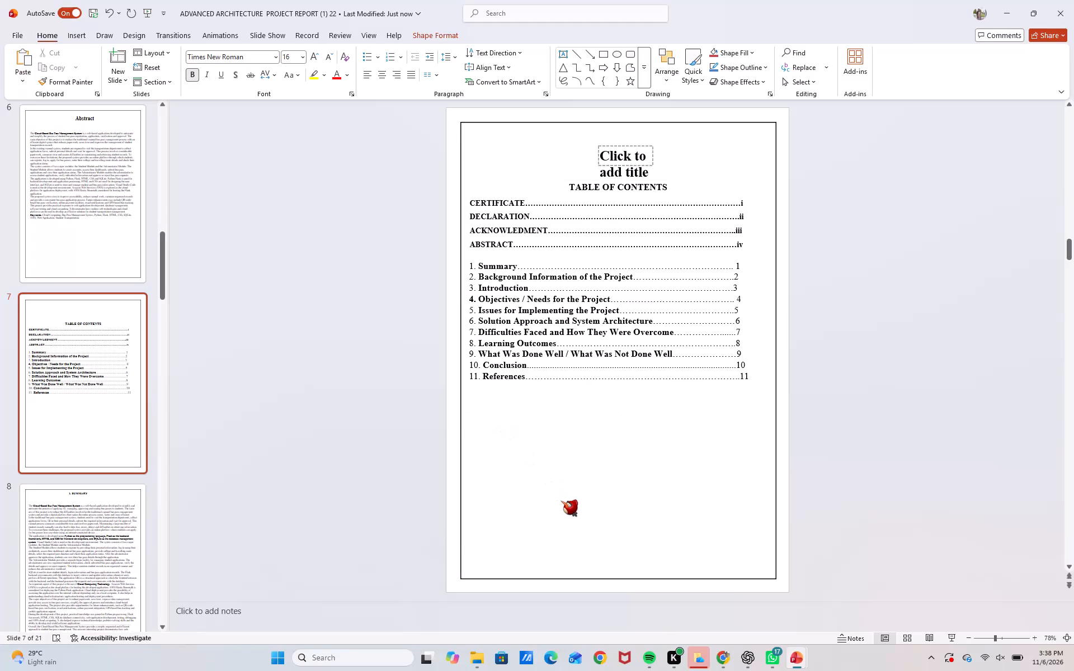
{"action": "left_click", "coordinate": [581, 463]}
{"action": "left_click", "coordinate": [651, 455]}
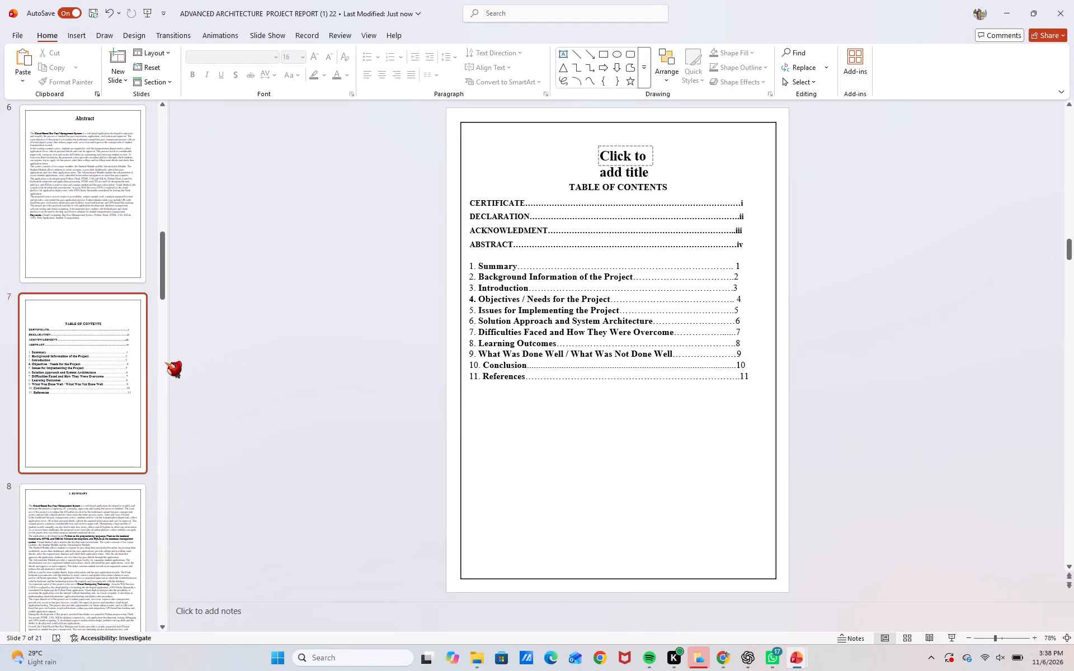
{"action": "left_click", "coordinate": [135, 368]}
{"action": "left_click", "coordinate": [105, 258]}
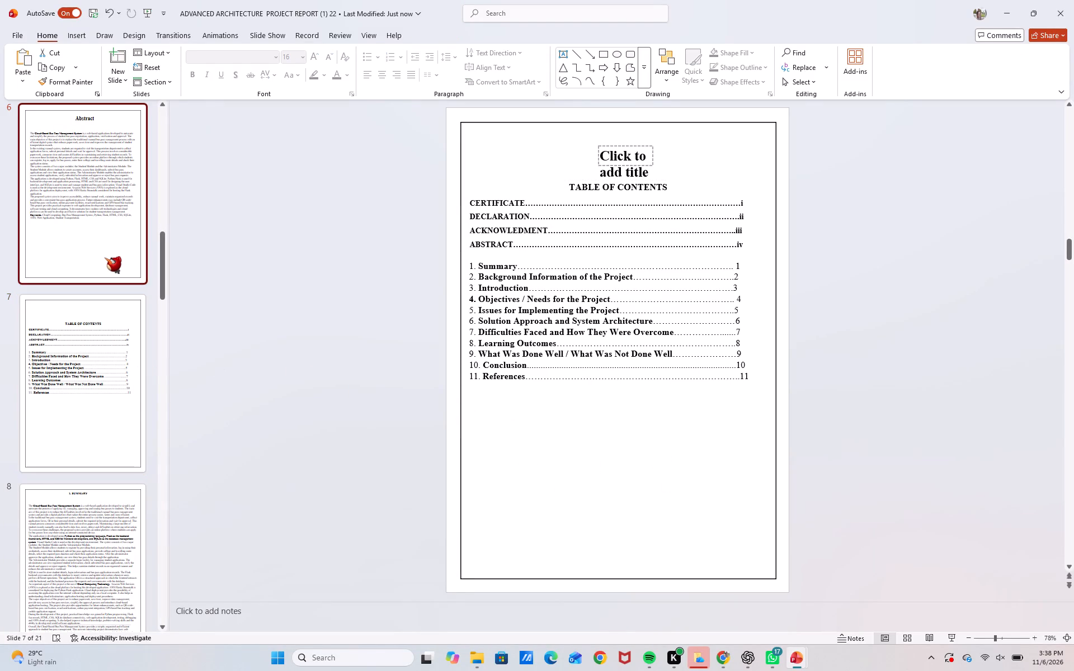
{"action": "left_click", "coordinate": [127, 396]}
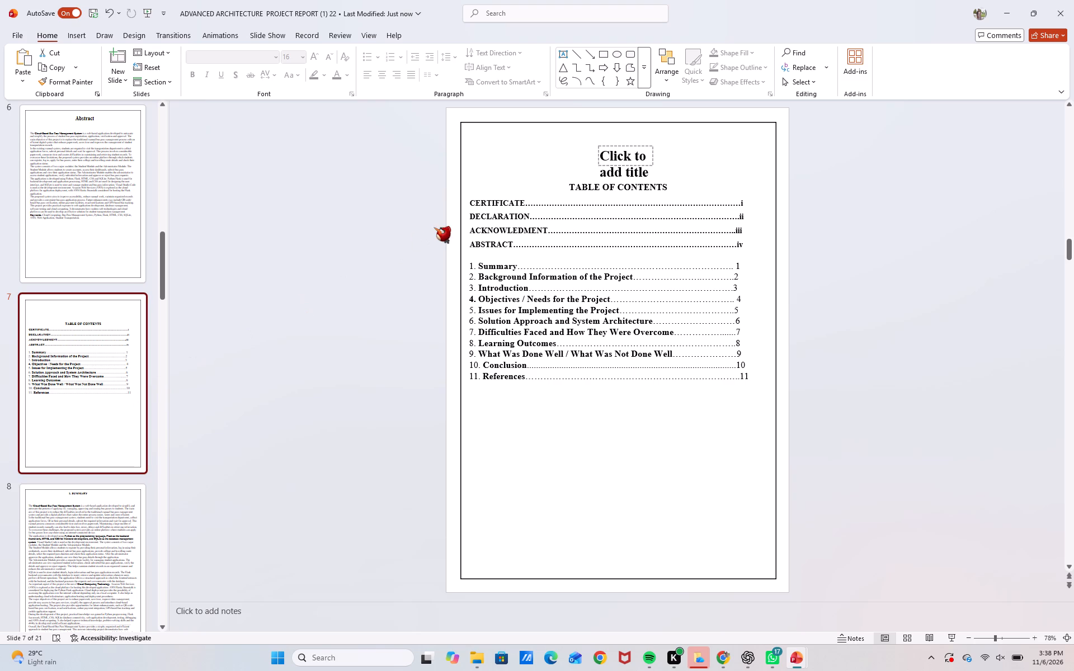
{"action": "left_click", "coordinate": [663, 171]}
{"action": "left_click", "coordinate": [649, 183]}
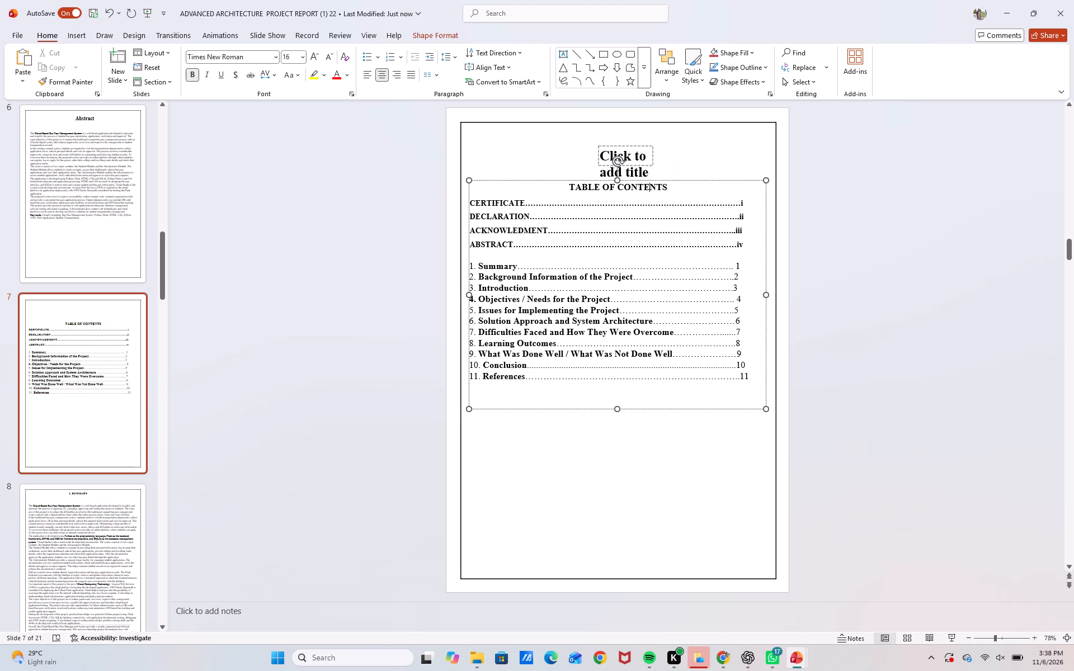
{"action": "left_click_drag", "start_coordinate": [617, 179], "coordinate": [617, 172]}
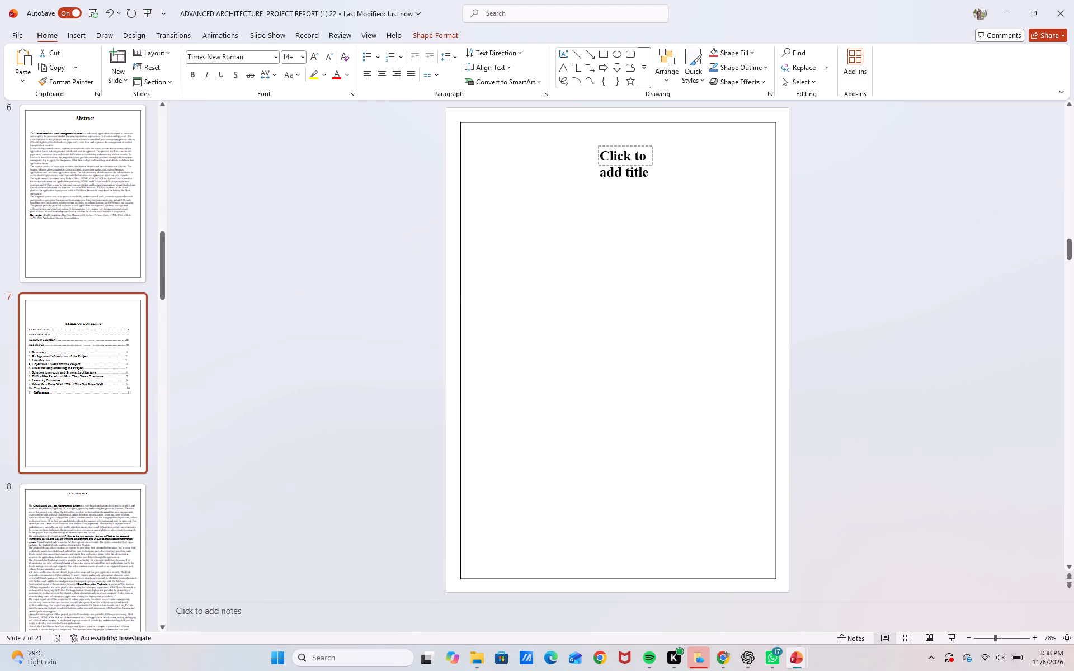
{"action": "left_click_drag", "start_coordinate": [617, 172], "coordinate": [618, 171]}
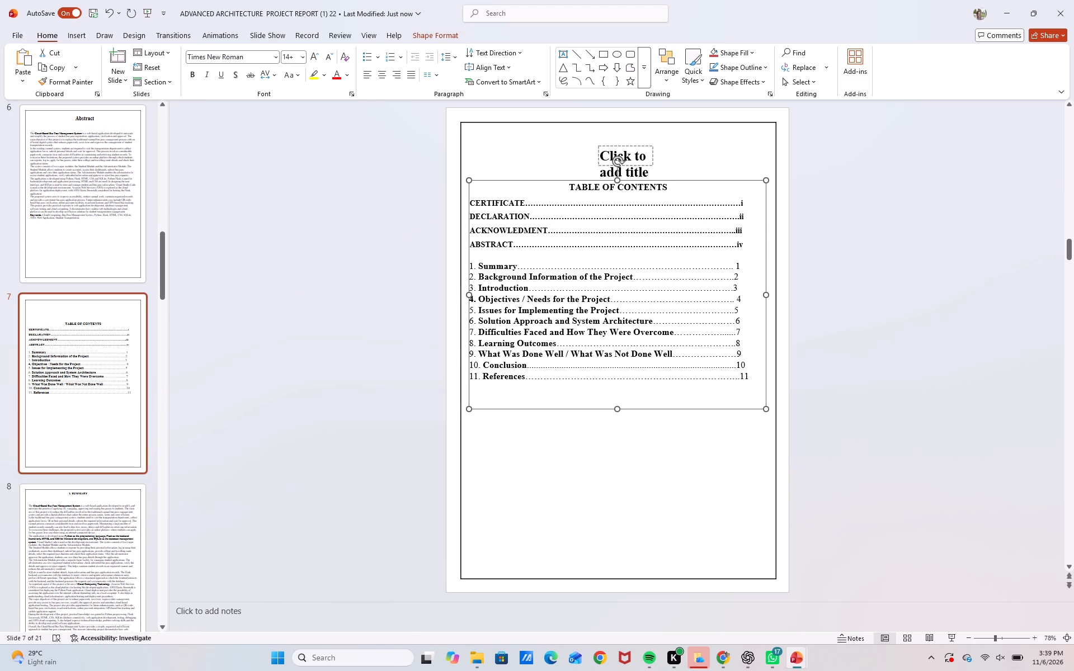
Remove bold from the number "4." before Objectives / Needs for the Project in the table of contents.
{"action": "left_click_drag", "start_coordinate": [479, 300], "coordinate": [475, 300]}
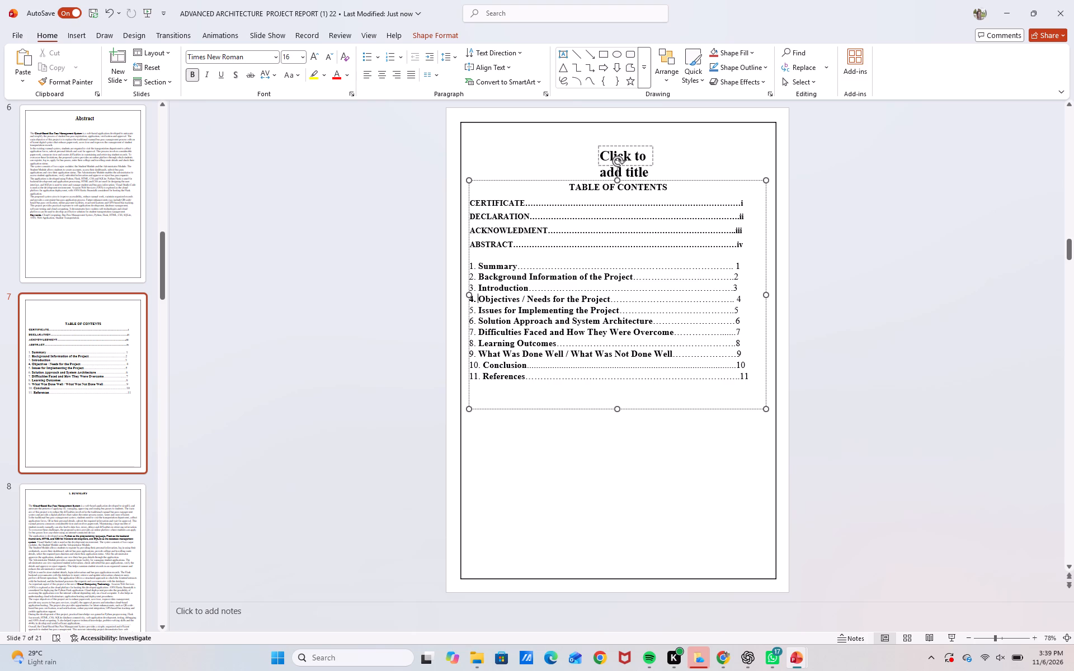
{"action": "left_click_drag", "start_coordinate": [475, 300], "coordinate": [469, 299]}
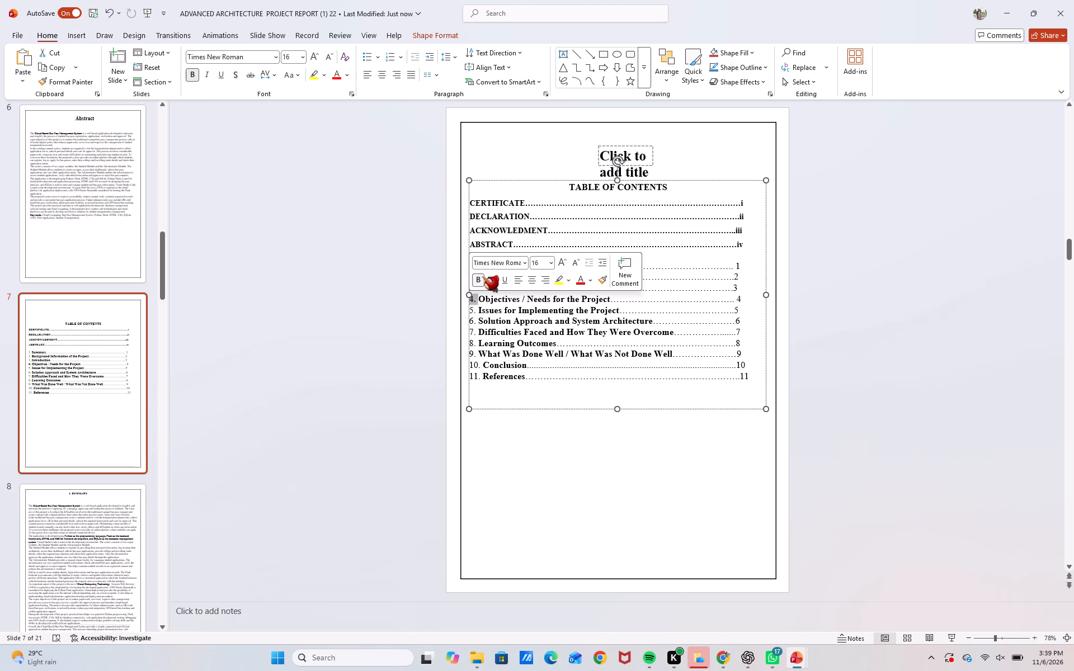
{"action": "left_click", "coordinate": [479, 280]}
{"action": "left_click", "coordinate": [445, 284]}
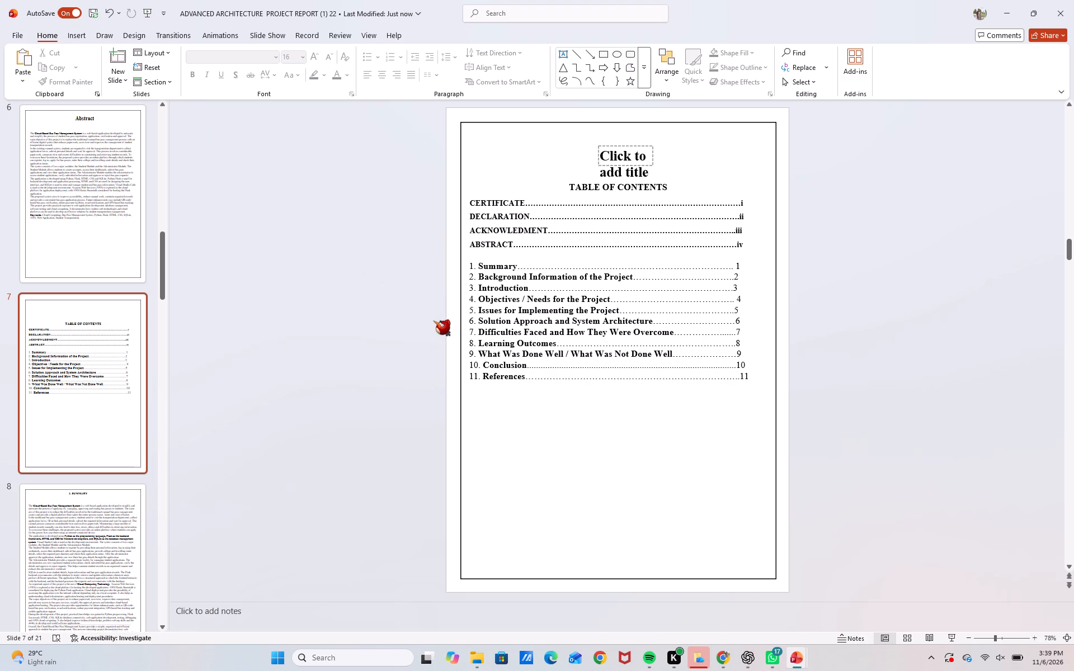
Justify the table of contents entries from CERTIFICATE through References, leaving out the TABLE OF CONTENTS heading.
{"action": "left_click", "coordinate": [473, 261]}
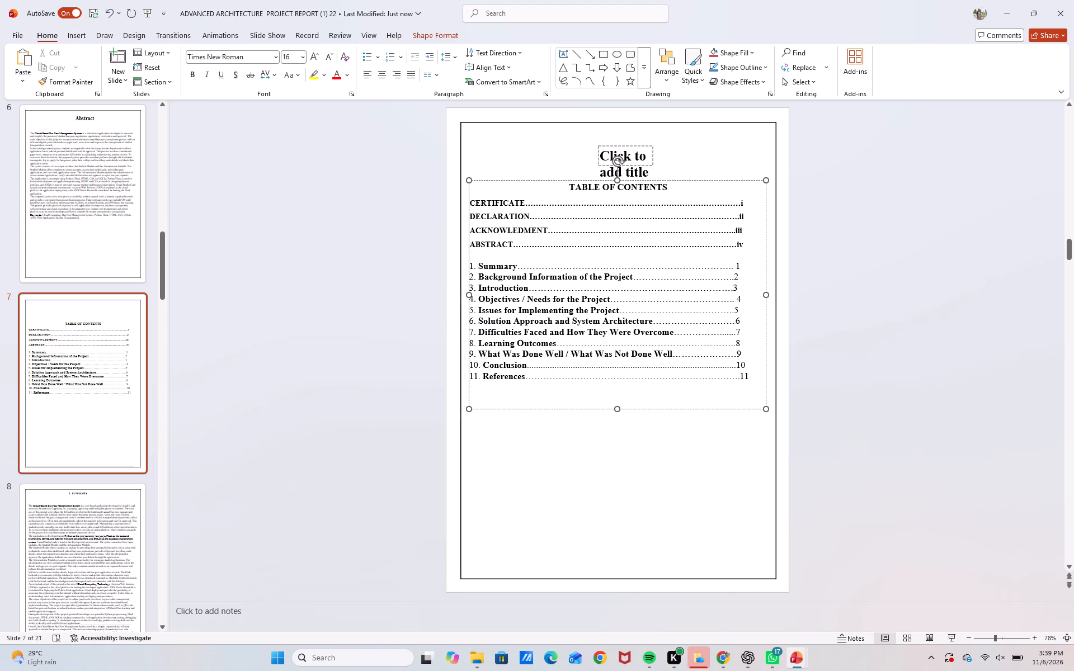
{"action": "left_click_drag", "start_coordinate": [473, 203], "coordinate": [562, 430]}
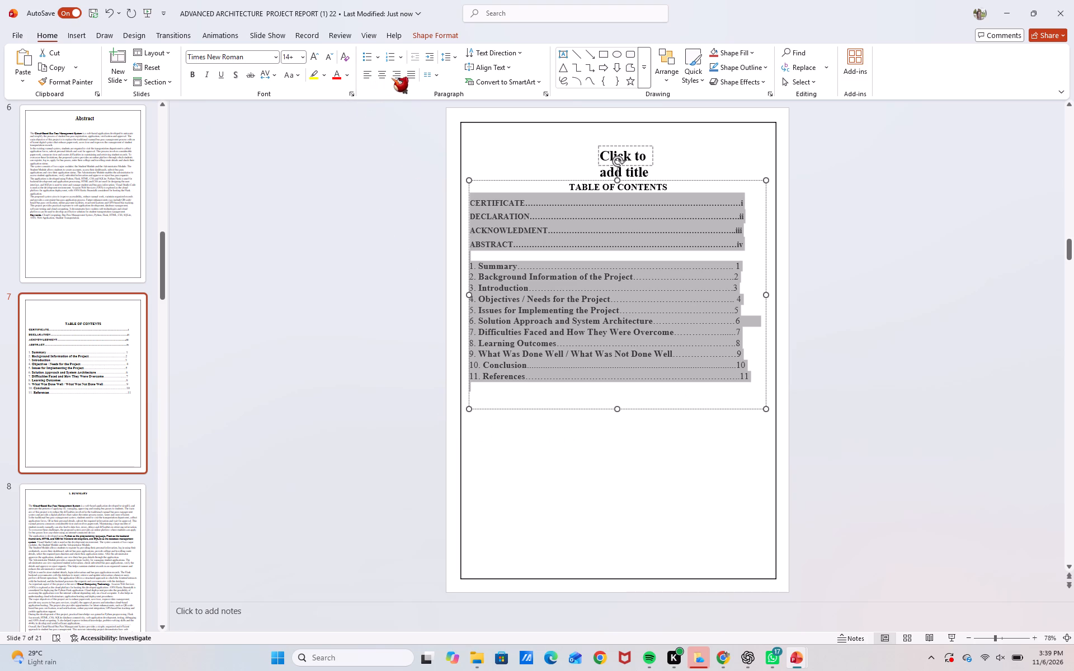
{"action": "left_click", "coordinate": [406, 76]}
{"action": "left_click", "coordinate": [406, 76]}
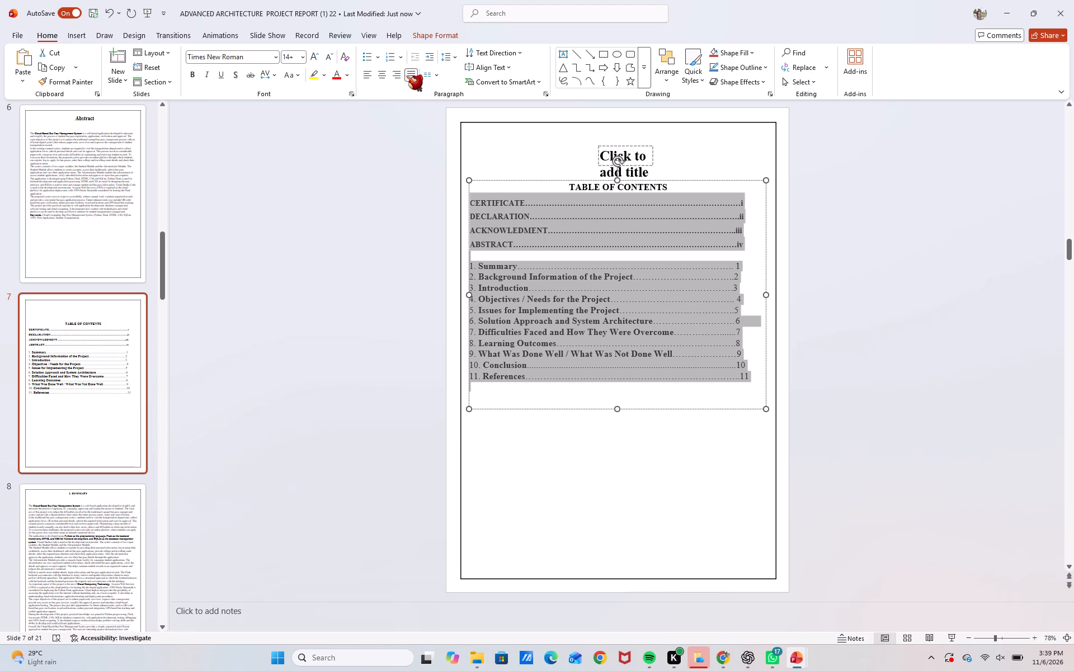
{"action": "double_click", "coordinate": [406, 76]}
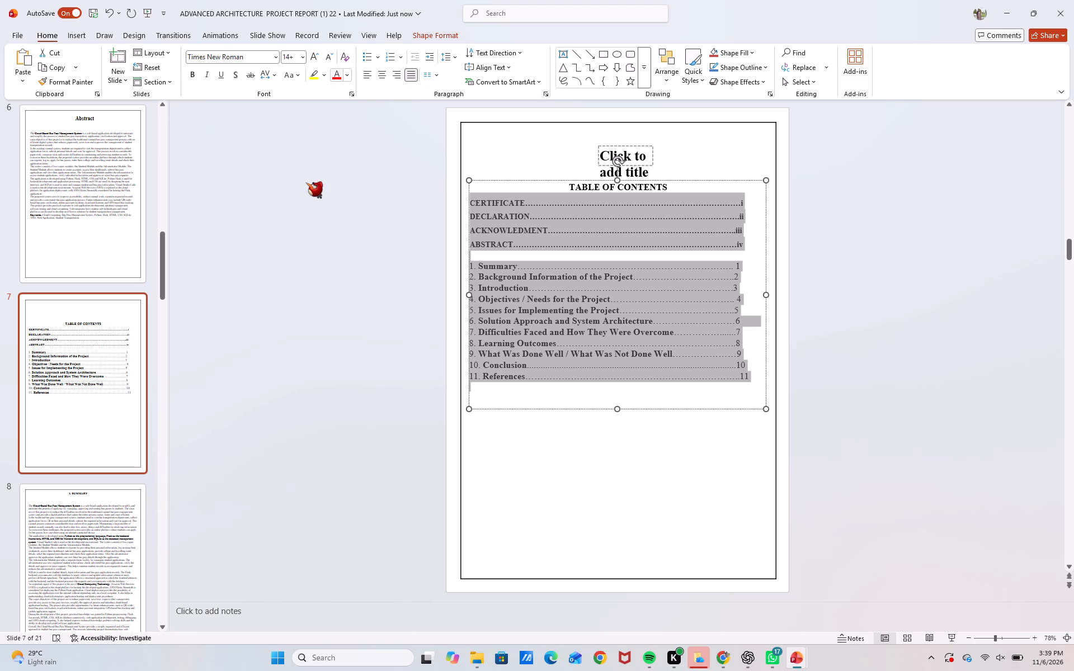
{"action": "left_click", "coordinate": [306, 183]}
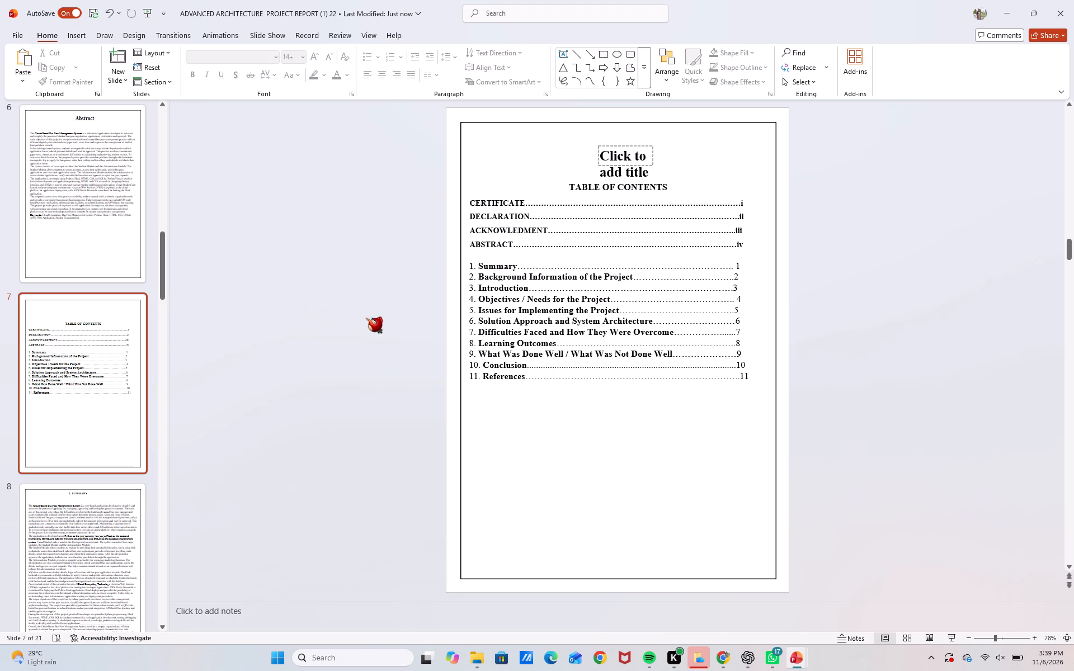
{"action": "left_click", "coordinate": [543, 268]}
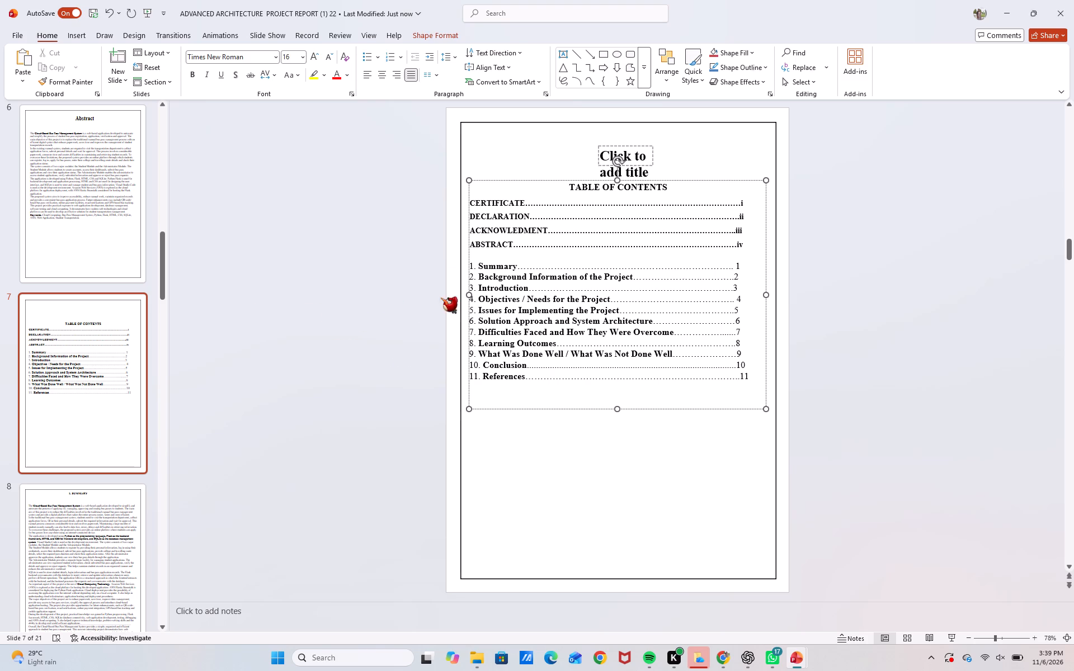
{"action": "left_click", "coordinate": [351, 328]}
Move the "1. SUMMARY" heading on slide 8 slightly down and to the left, near the level of slide 9's heading.
{"action": "left_click", "coordinate": [111, 249]}
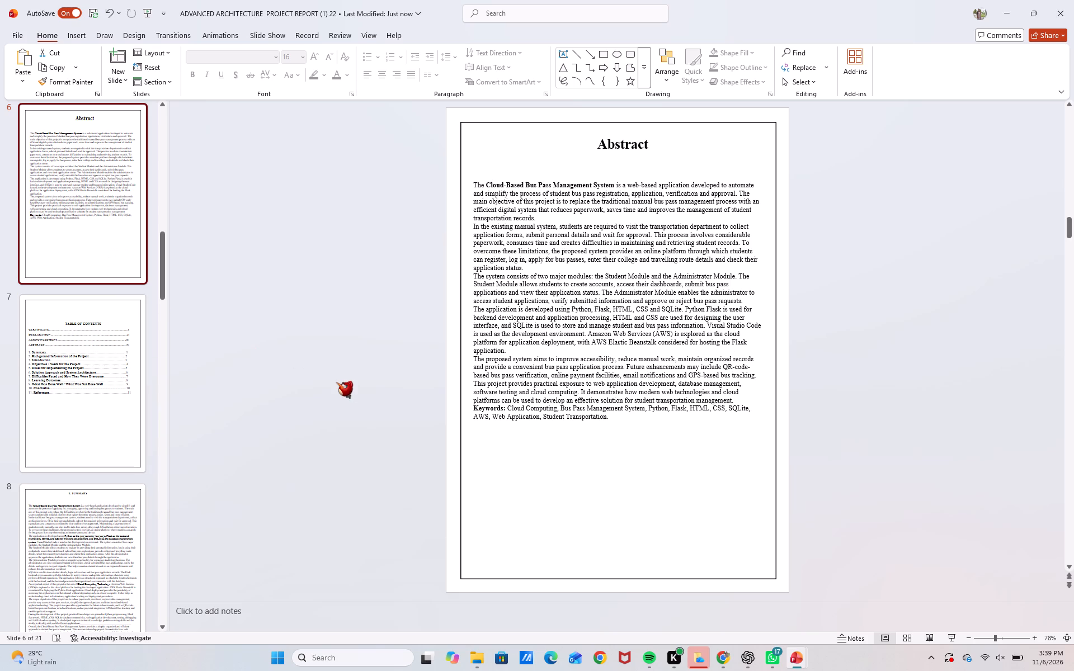
{"action": "left_click", "coordinate": [104, 569]}
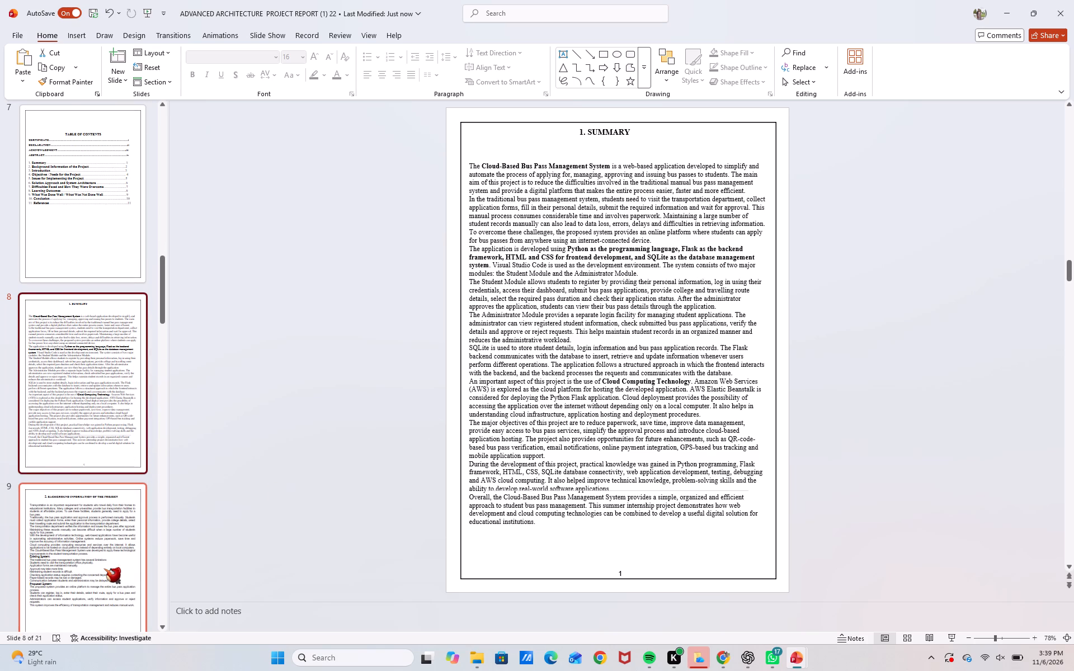
{"action": "left_click", "coordinate": [105, 568]}
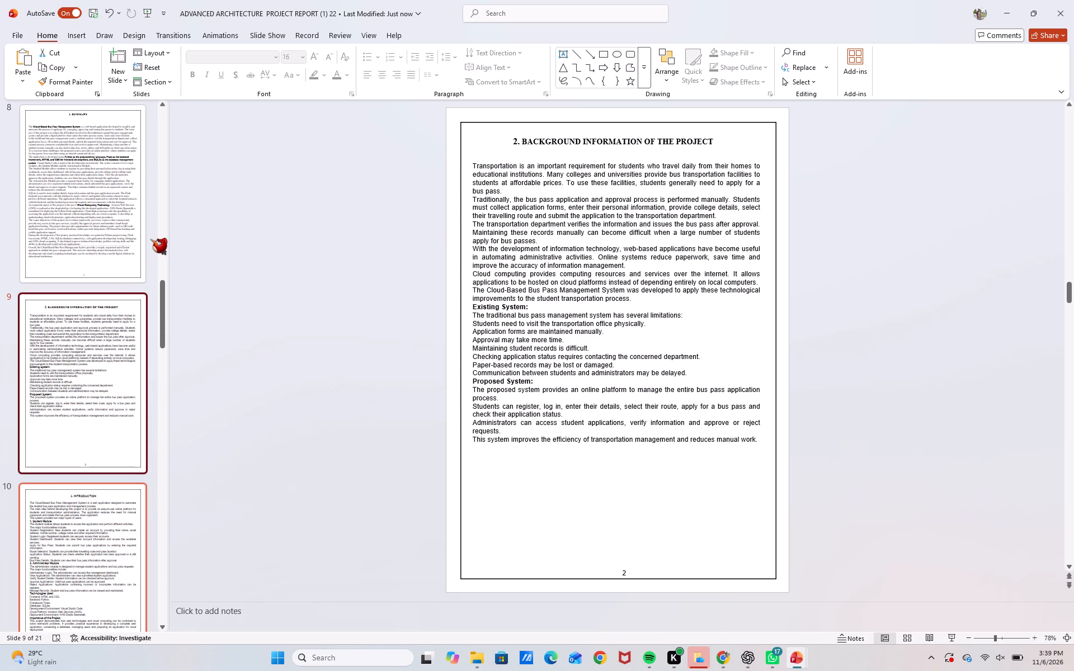
{"action": "left_click", "coordinate": [135, 230]}
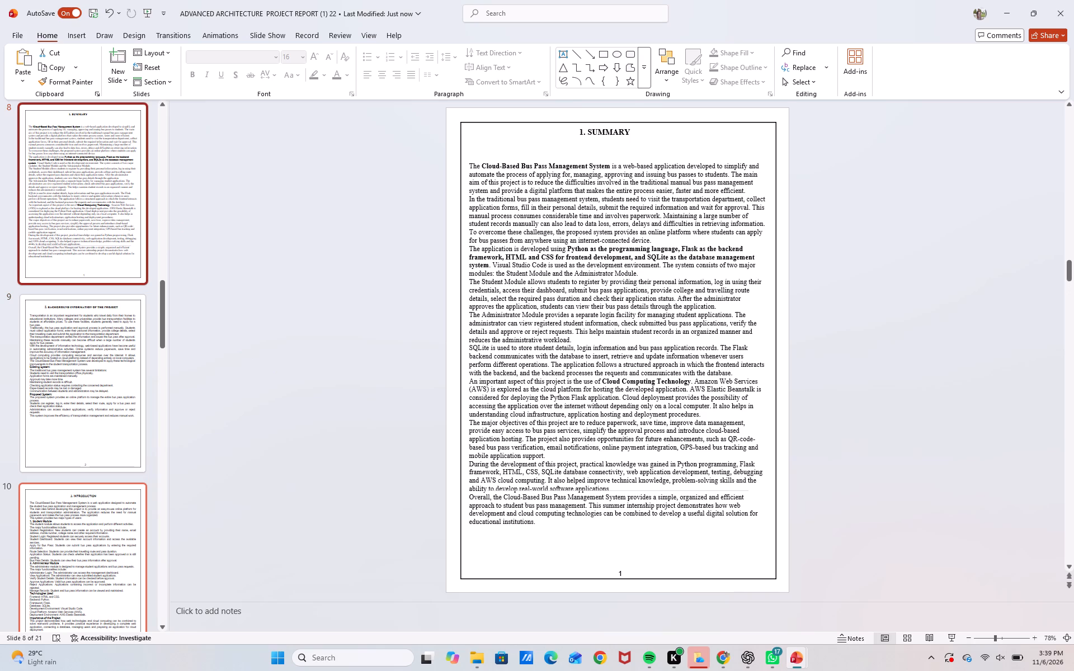
{"action": "left_click", "coordinate": [581, 138]}
{"action": "left_click_drag", "start_coordinate": [607, 129], "coordinate": [607, 130]}
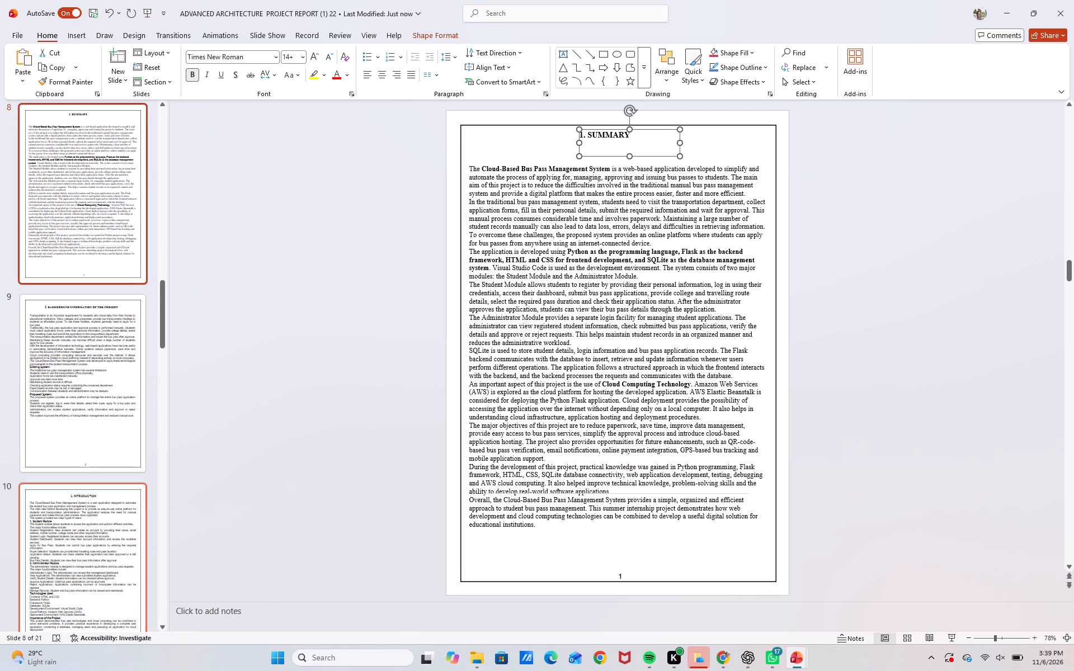
{"action": "left_click_drag", "start_coordinate": [607, 130], "coordinate": [607, 136]}
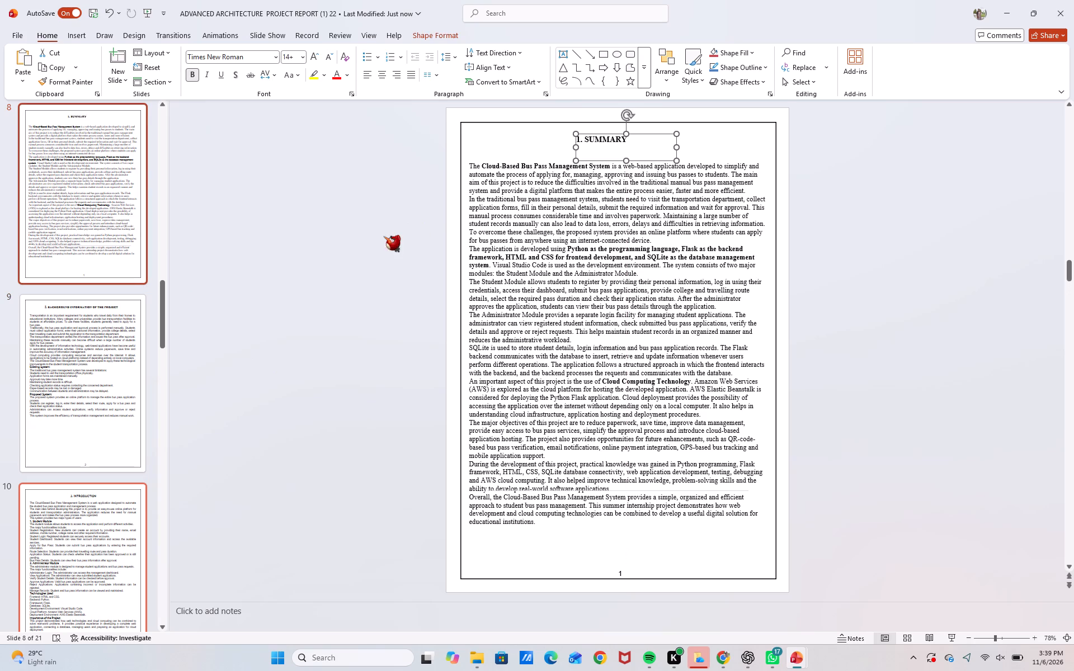
{"action": "left_click", "coordinate": [364, 250]}
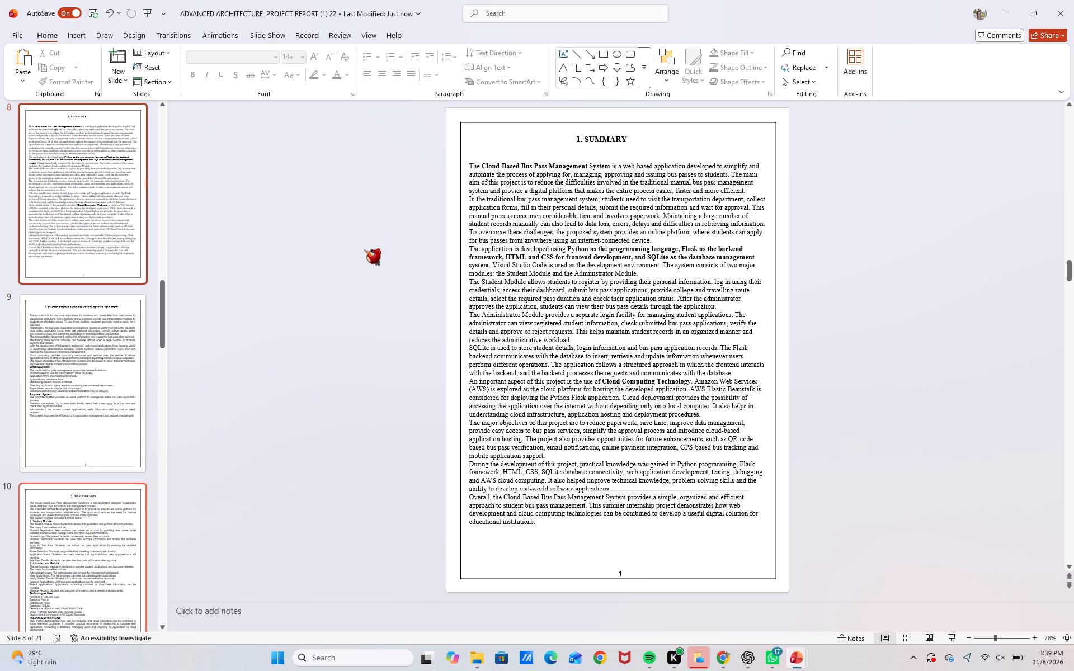
Look through the section slides from Summary to Solution Approach and System Architecture, examining their headings and layout.
{"action": "left_click", "coordinate": [137, 561]}
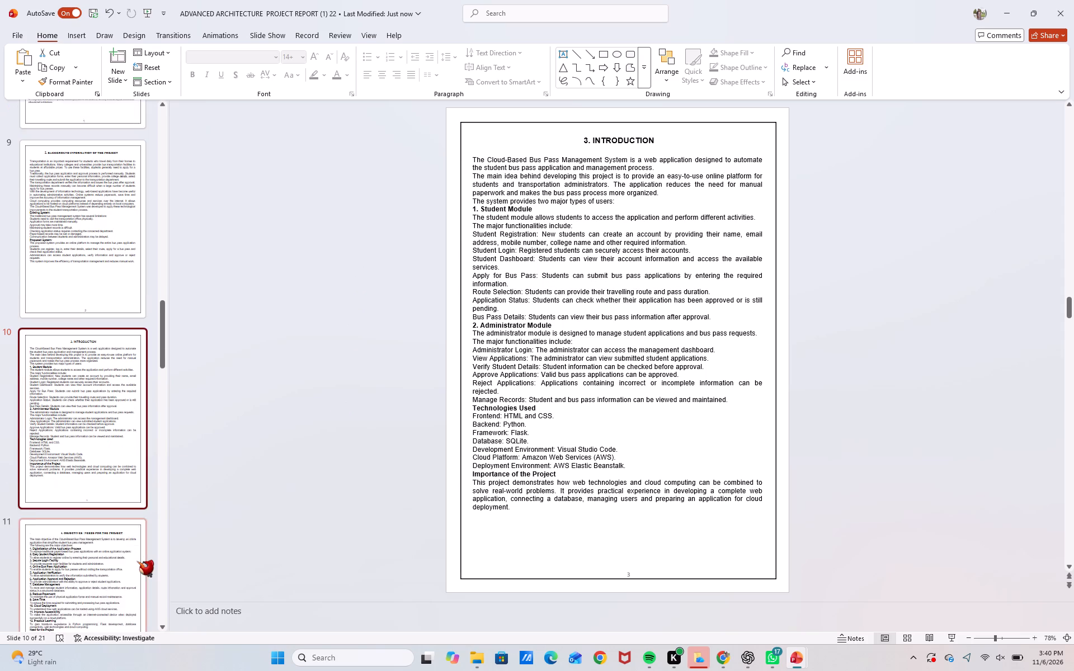
{"action": "left_click", "coordinate": [107, 422]}
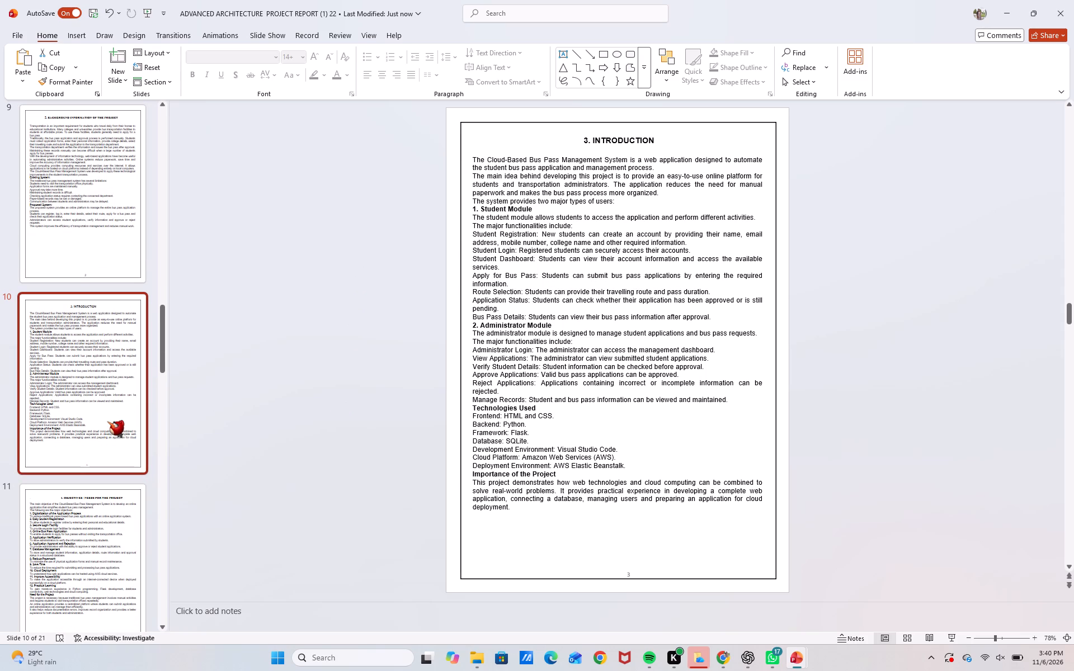
{"action": "left_click", "coordinate": [107, 422]}
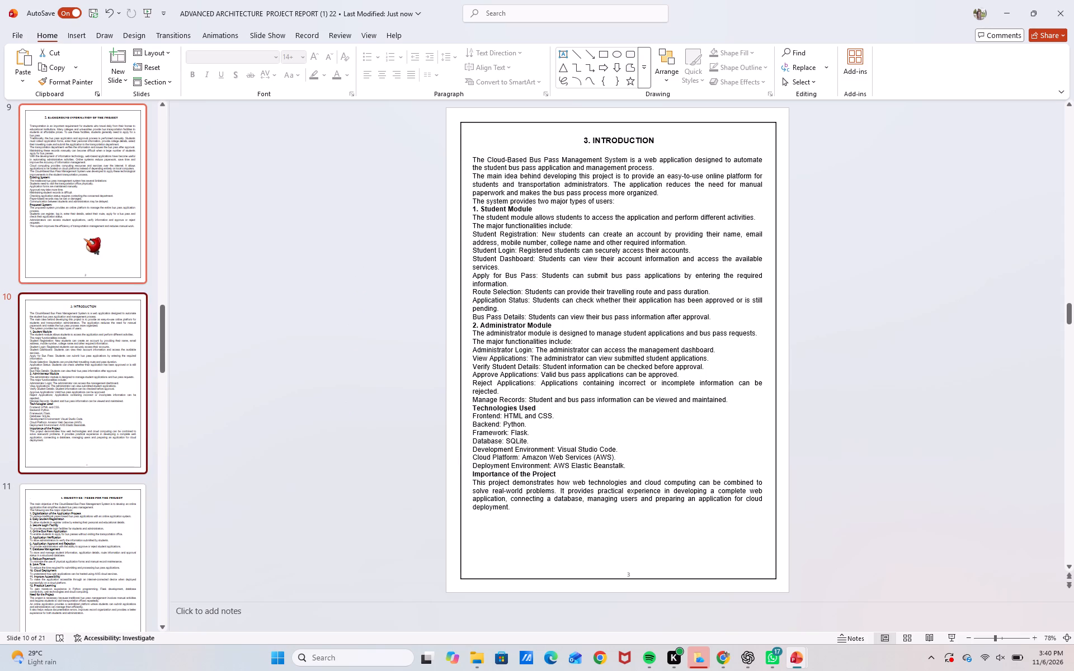
{"action": "left_click", "coordinate": [84, 239]}
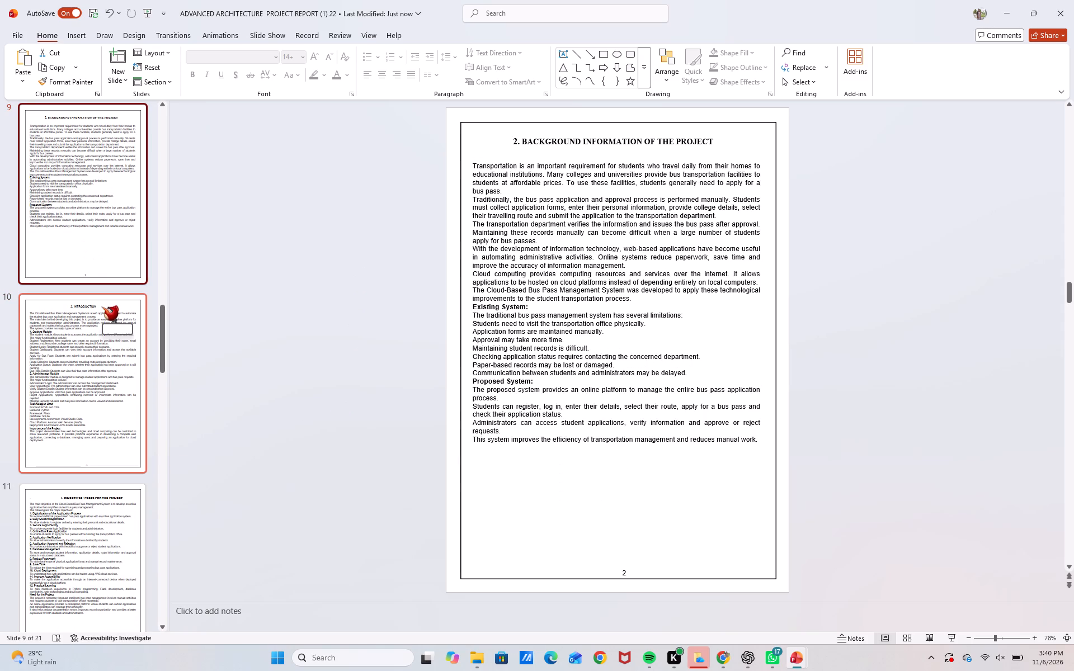
{"action": "scroll", "coordinate": [102, 307], "scroll_direction": "up", "scroll_amount": 1}
{"action": "left_click", "coordinate": [92, 279]}
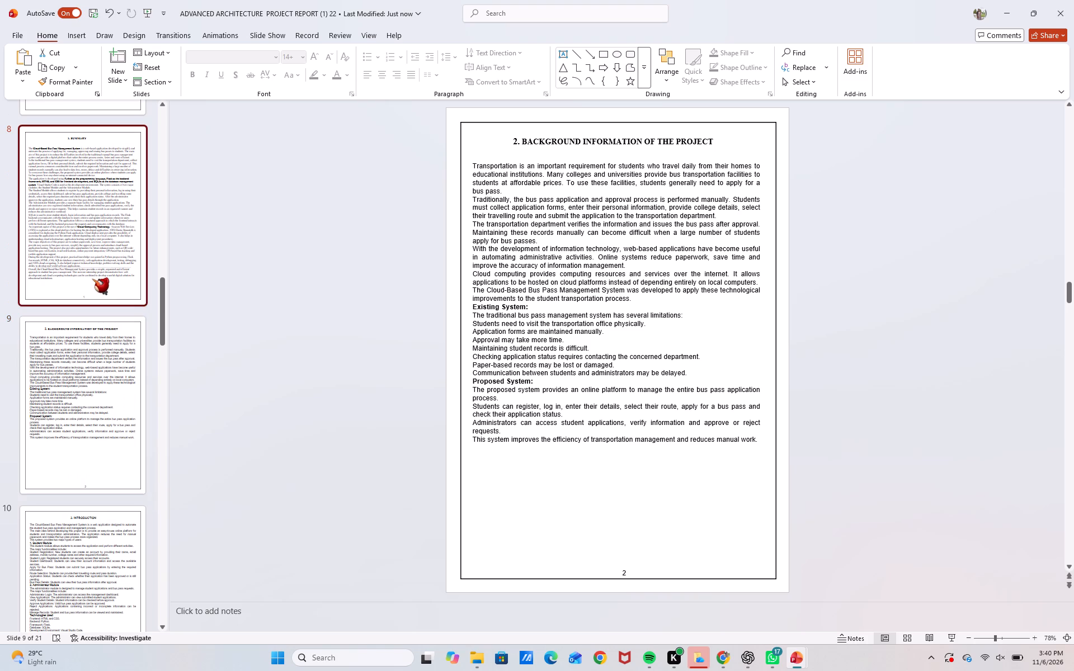
{"action": "left_click", "coordinate": [107, 399]}
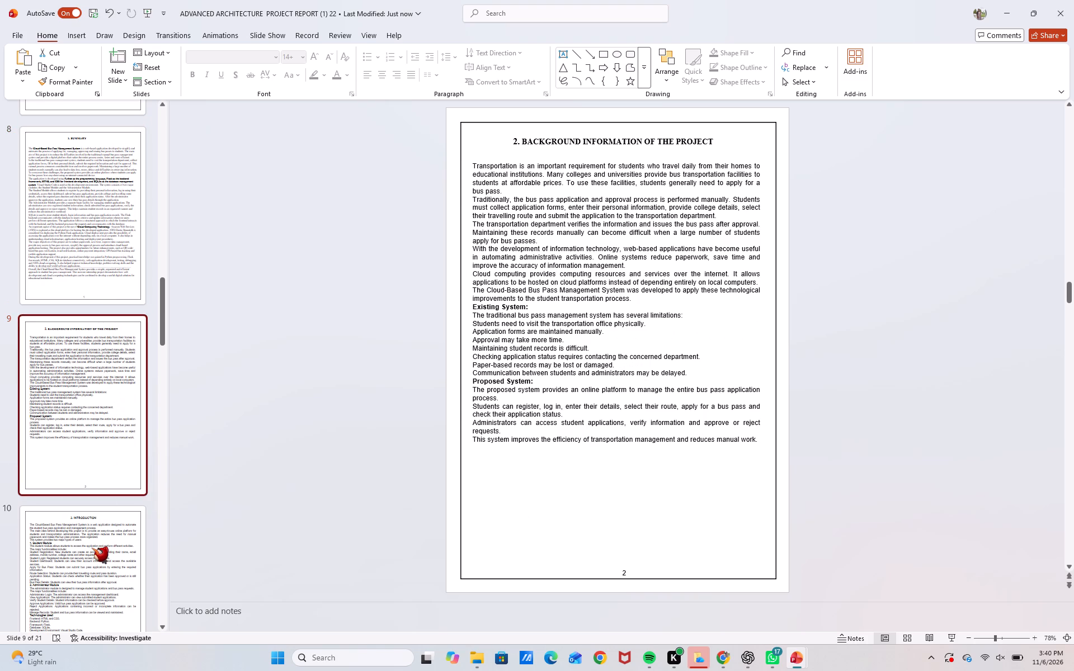
{"action": "left_click", "coordinate": [92, 548]}
{"action": "scroll", "coordinate": [92, 548], "scroll_direction": "down", "scroll_amount": 1}
{"action": "left_click", "coordinate": [92, 548]}
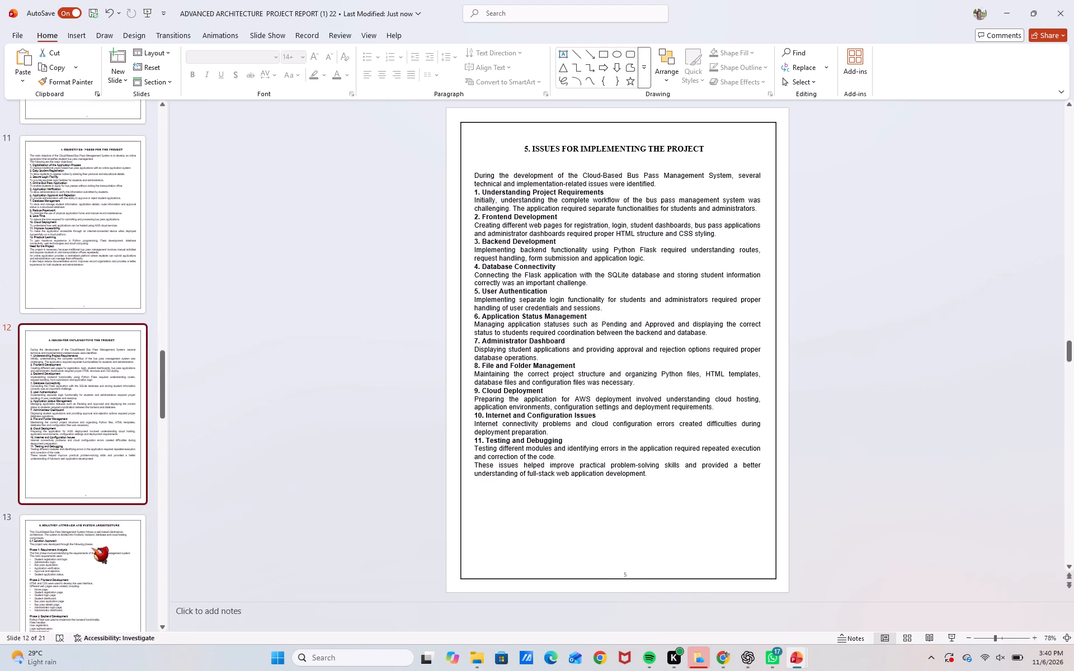
{"action": "scroll", "coordinate": [92, 548], "scroll_direction": "down", "scroll_amount": 2}
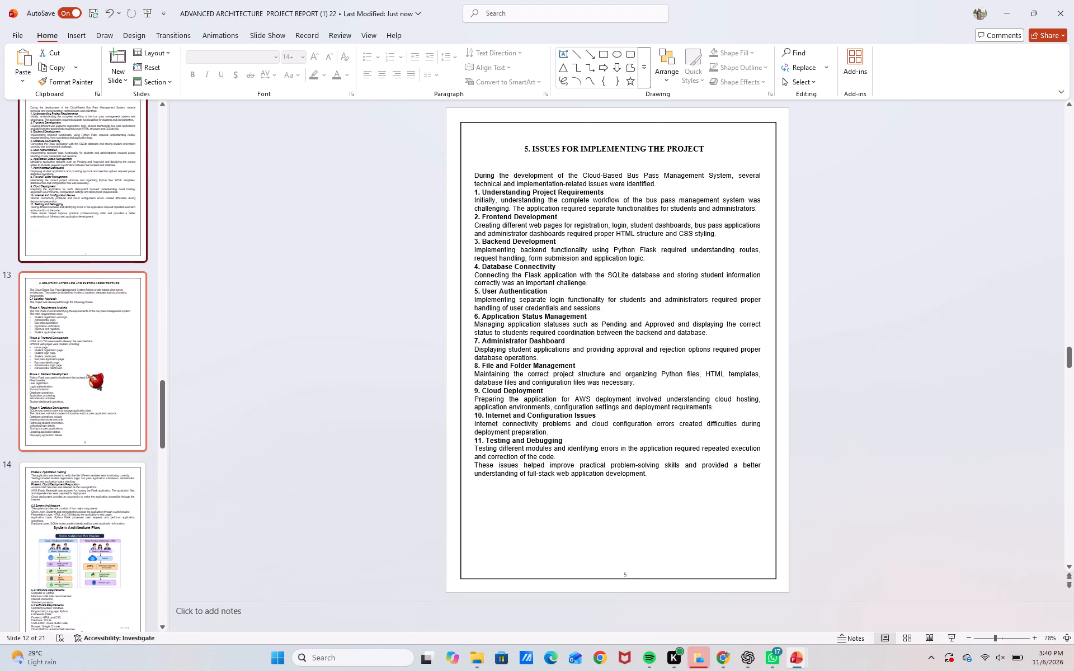
{"action": "left_click", "coordinate": [72, 215]}
Shift the "4. OBJECTIVES / NEEDS FOR THE PROJECT" heading on slide 11 left by deleting the extra spaces before it, roughly matching slide 12's heading.
{"action": "scroll", "coordinate": [72, 215], "scroll_direction": "up", "scroll_amount": 1}
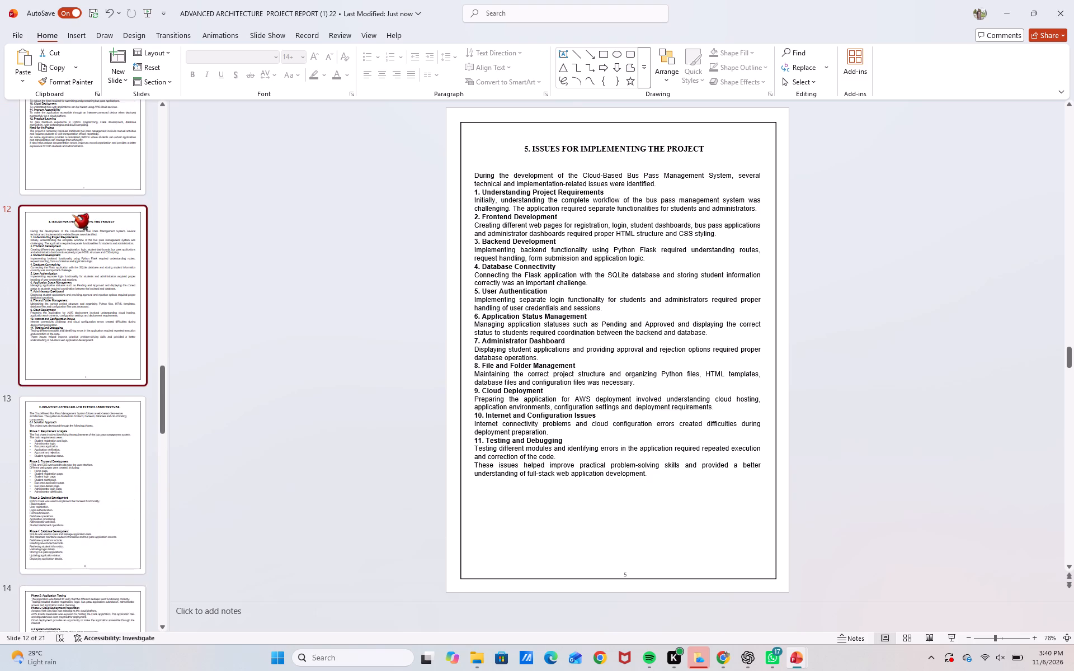
{"action": "scroll", "coordinate": [72, 215], "scroll_direction": "up", "scroll_amount": 1}
{"action": "double_click", "coordinate": [89, 262]}
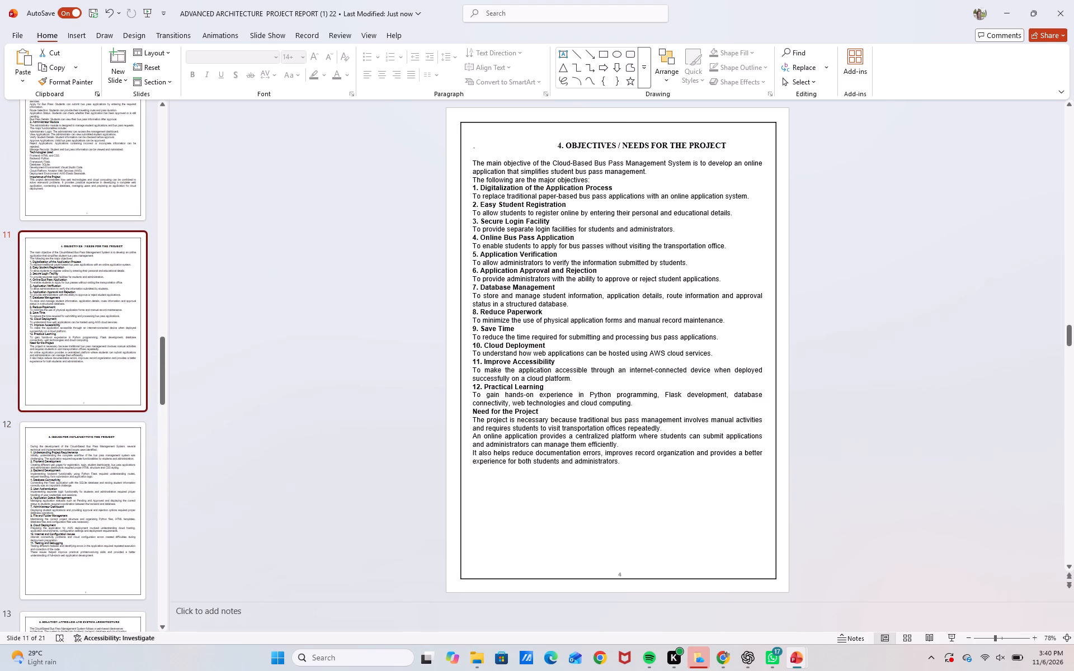
{"action": "left_click", "coordinate": [568, 144]}
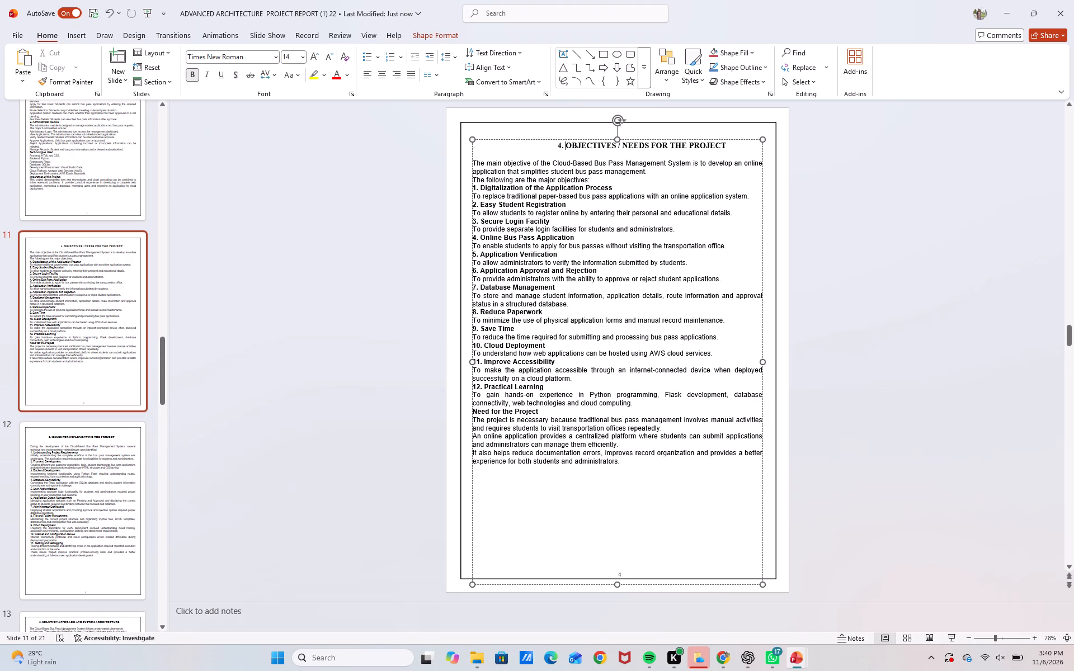
{"action": "left_click", "coordinate": [558, 149]}
{"action": "key", "text": "BackSpace"}
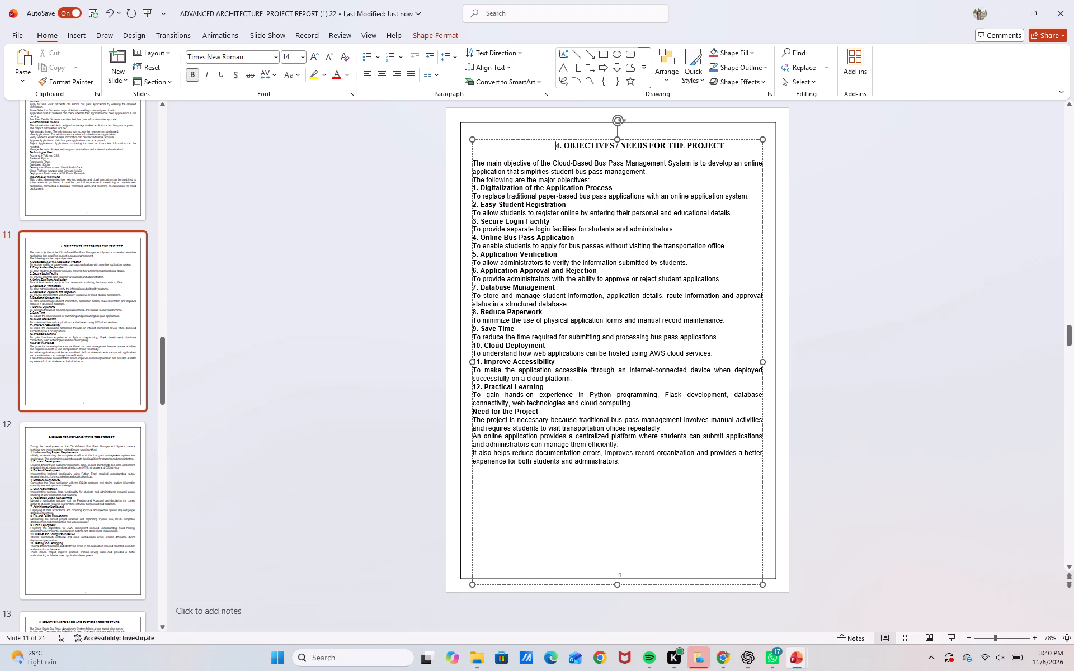
{"action": "key", "text": "BackSpace"}
{"action": "key", "text": "BackSpace"}
{"action": "key", "text": "BackSpace"}
{"action": "key", "text": "BackSpace"}
{"action": "key", "text": "BackSpace"}
{"action": "key", "text": "BackSpace"}
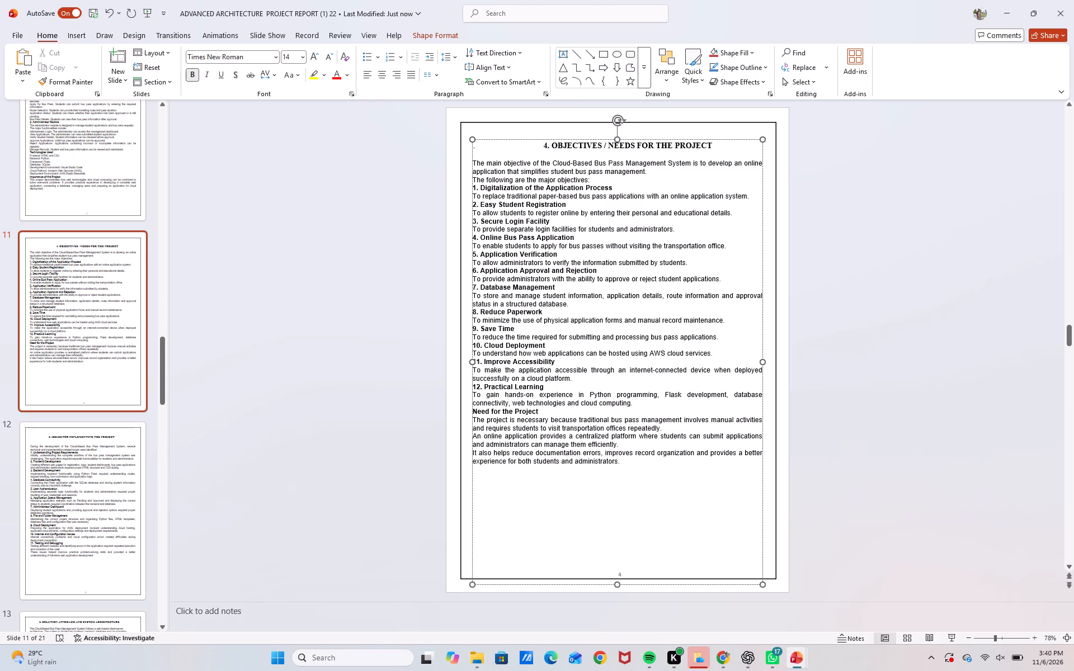
{"action": "key", "text": "BackSpace"}
{"action": "key", "text": "BackSpace"}
{"action": "key", "text": "BackSpace"}
{"action": "key", "text": "BackSpace"}
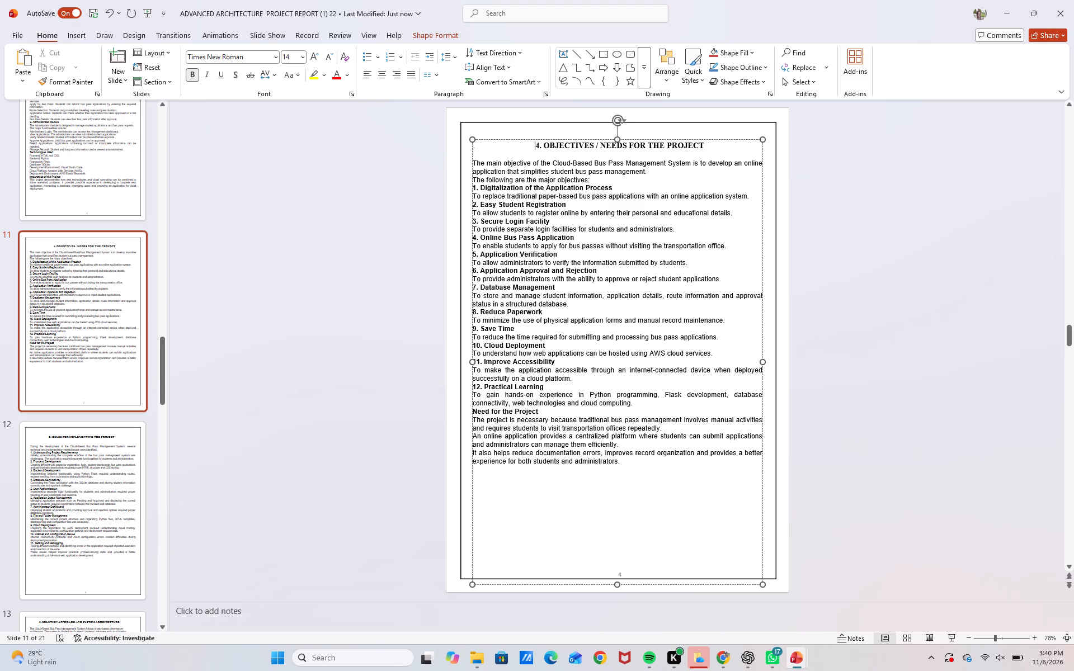
{"action": "left_click", "coordinate": [442, 300]}
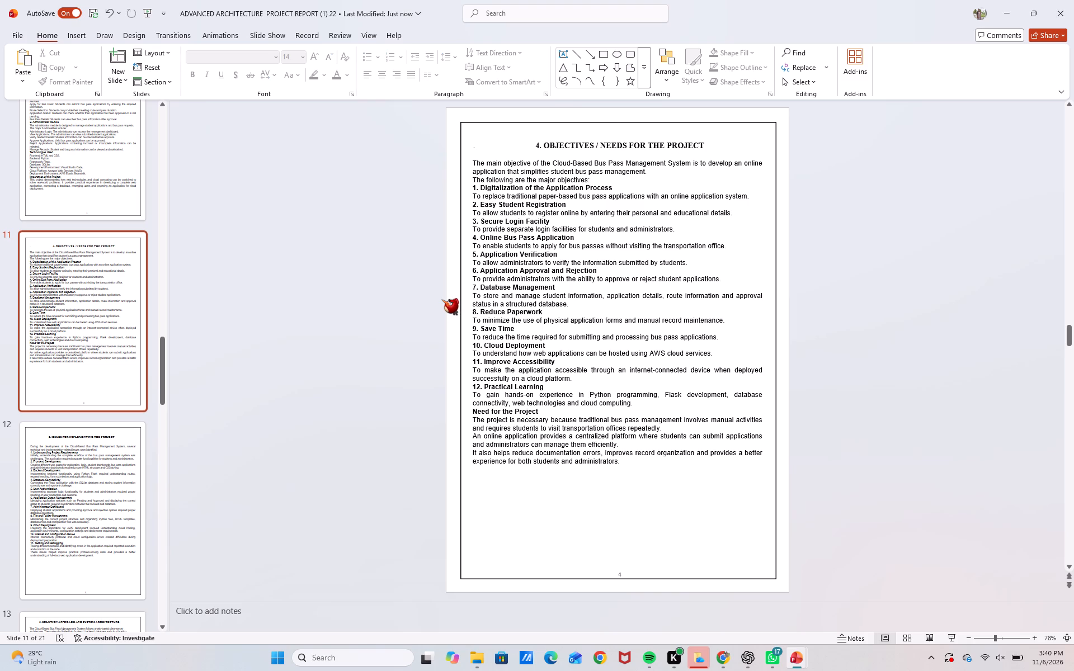
{"action": "left_click", "coordinate": [433, 299]}
Delete the blank slide 21 at the end of the report, after the References slide.
{"action": "scroll", "coordinate": [53, 411], "scroll_direction": "down", "scroll_amount": 11}
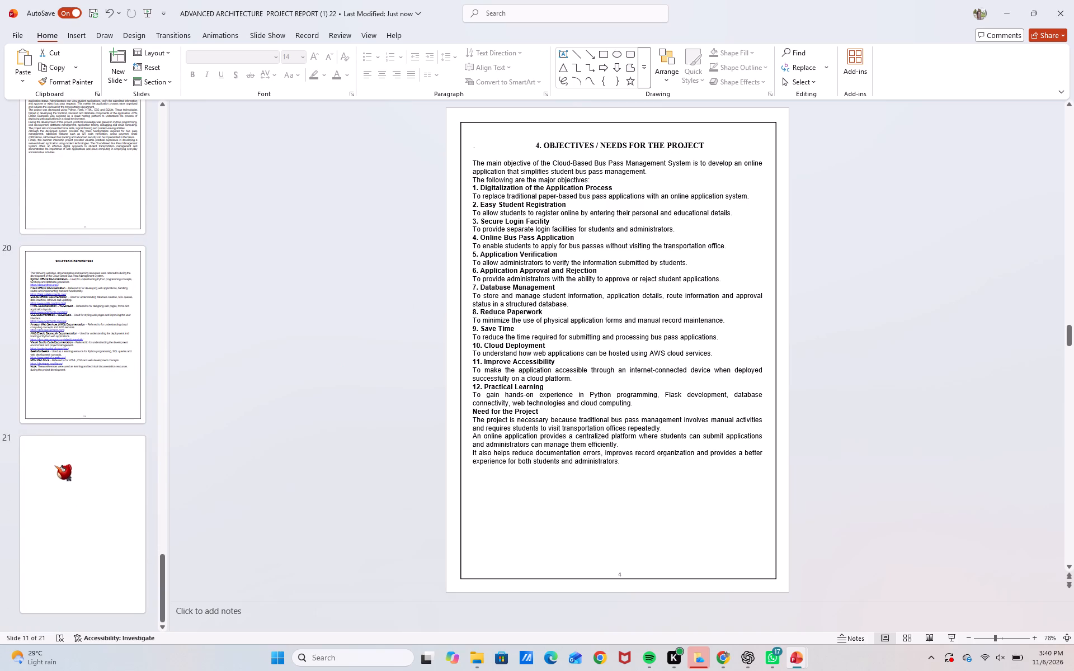
{"action": "left_click", "coordinate": [55, 466]}
{"action": "left_click", "coordinate": [109, 410]}
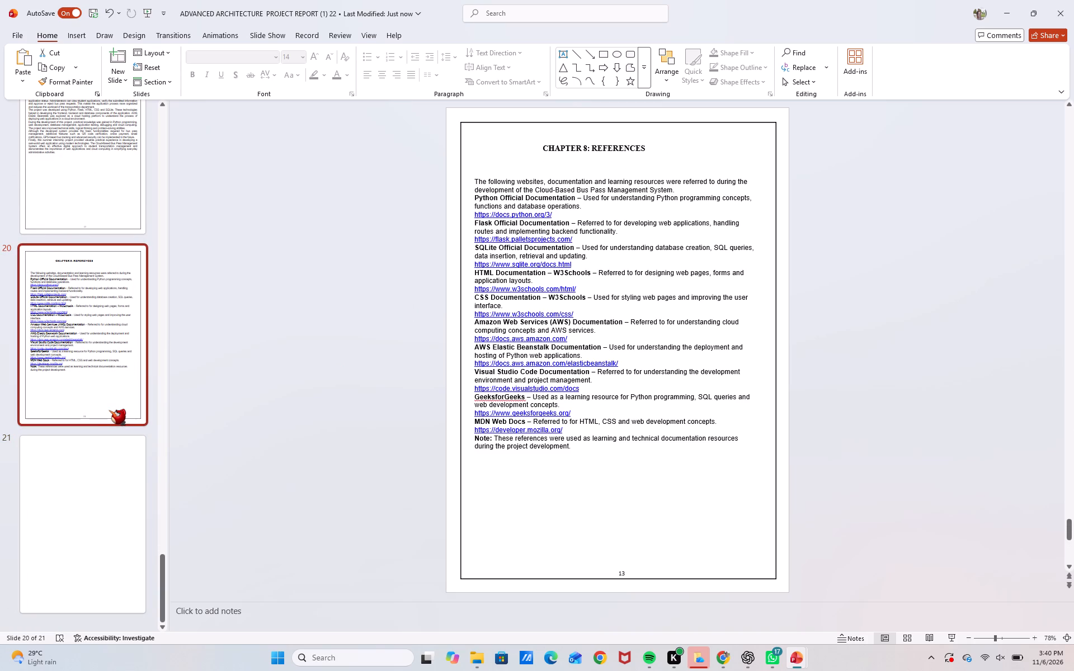
{"action": "left_click", "coordinate": [109, 410]}
{"action": "left_click", "coordinate": [112, 513]}
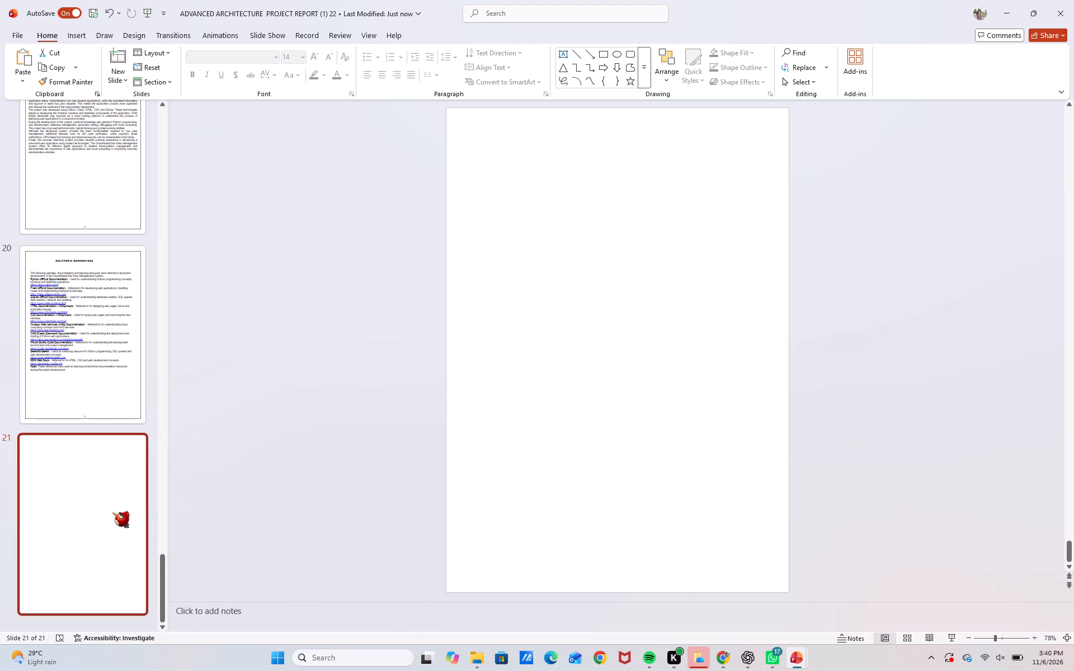
{"action": "key", "text": "BackSpace"}
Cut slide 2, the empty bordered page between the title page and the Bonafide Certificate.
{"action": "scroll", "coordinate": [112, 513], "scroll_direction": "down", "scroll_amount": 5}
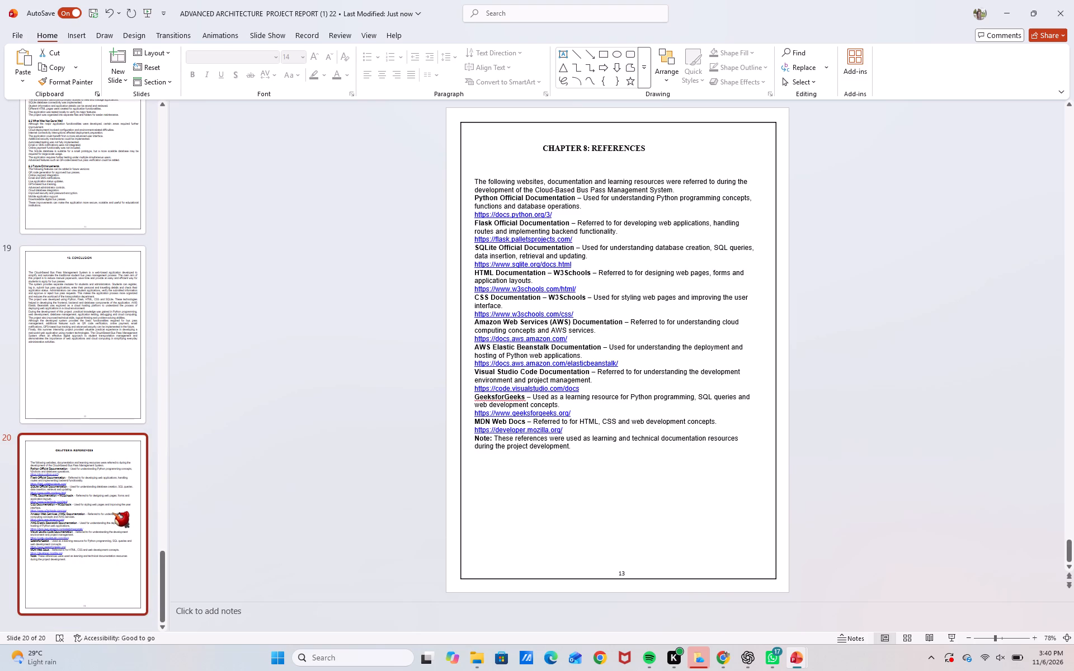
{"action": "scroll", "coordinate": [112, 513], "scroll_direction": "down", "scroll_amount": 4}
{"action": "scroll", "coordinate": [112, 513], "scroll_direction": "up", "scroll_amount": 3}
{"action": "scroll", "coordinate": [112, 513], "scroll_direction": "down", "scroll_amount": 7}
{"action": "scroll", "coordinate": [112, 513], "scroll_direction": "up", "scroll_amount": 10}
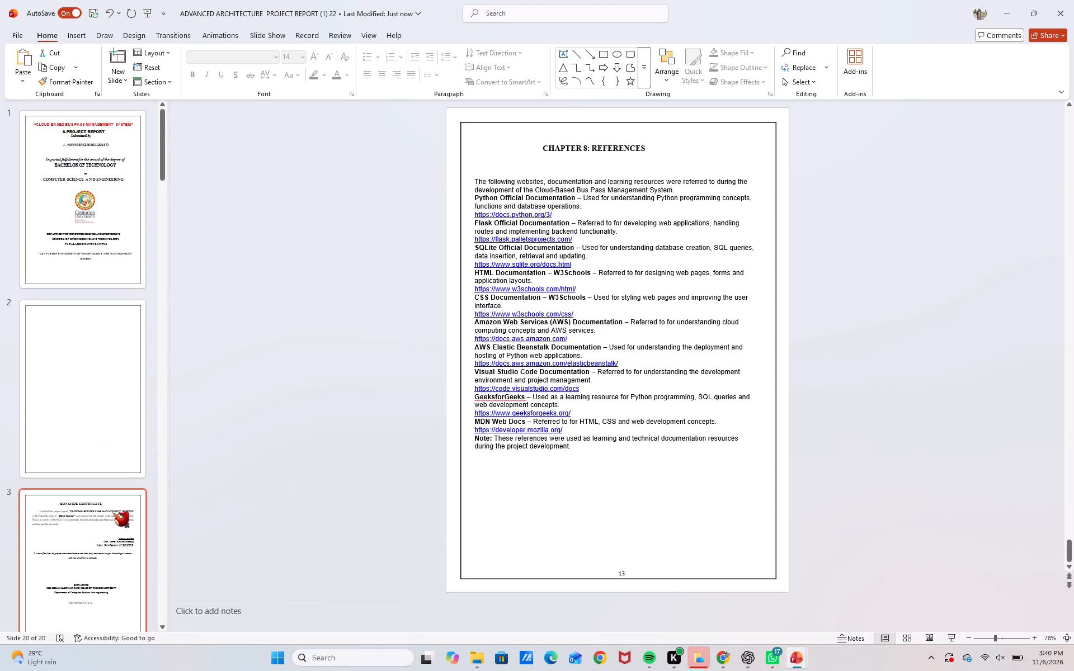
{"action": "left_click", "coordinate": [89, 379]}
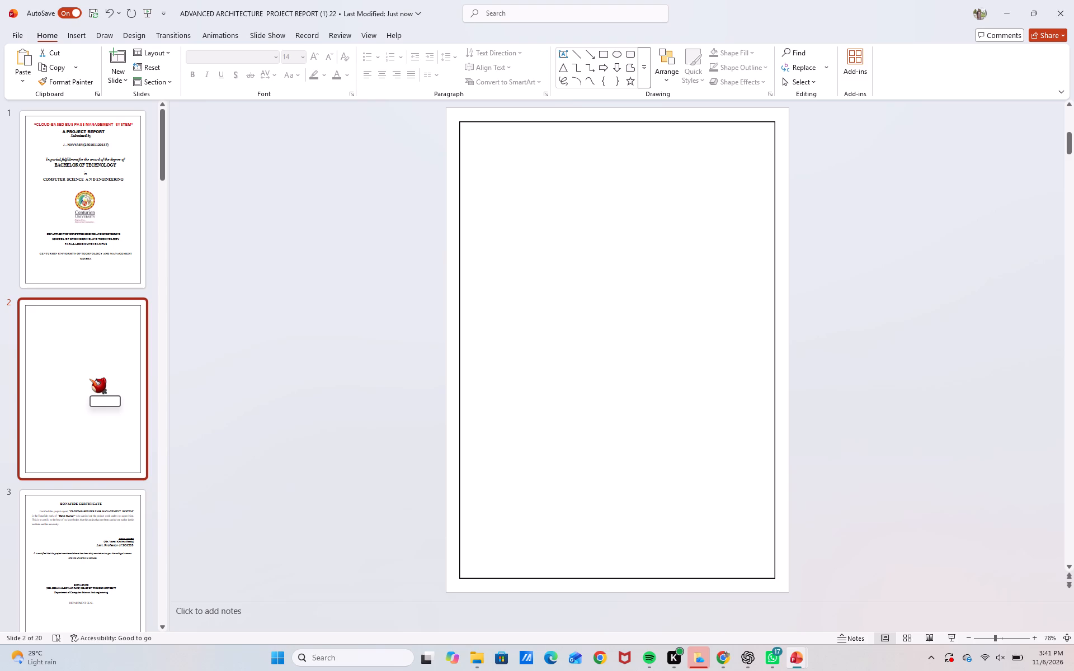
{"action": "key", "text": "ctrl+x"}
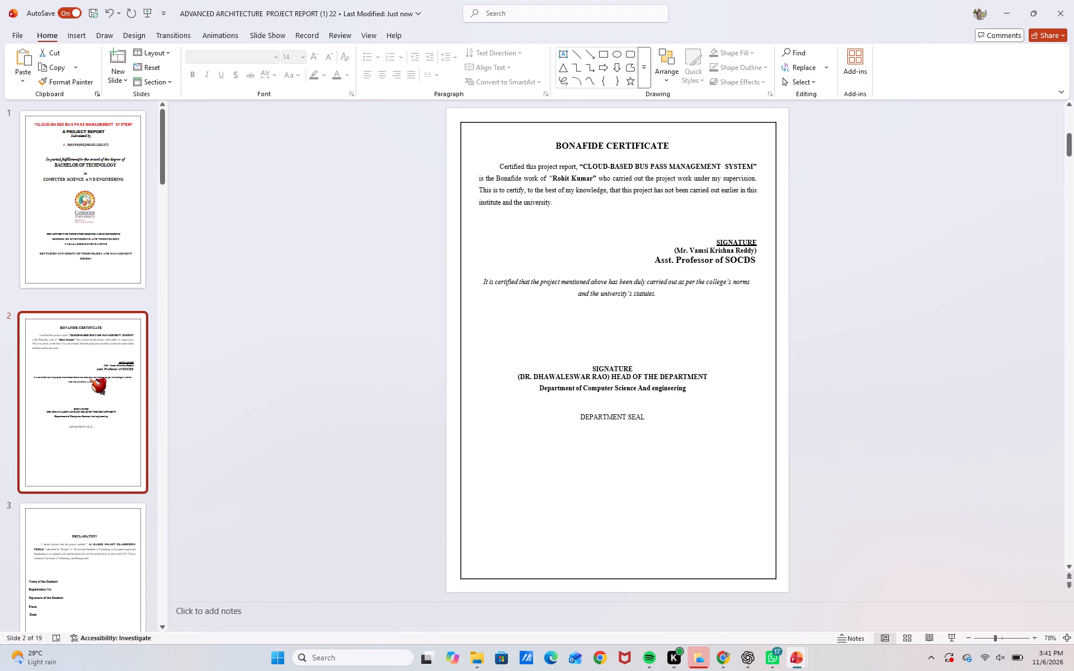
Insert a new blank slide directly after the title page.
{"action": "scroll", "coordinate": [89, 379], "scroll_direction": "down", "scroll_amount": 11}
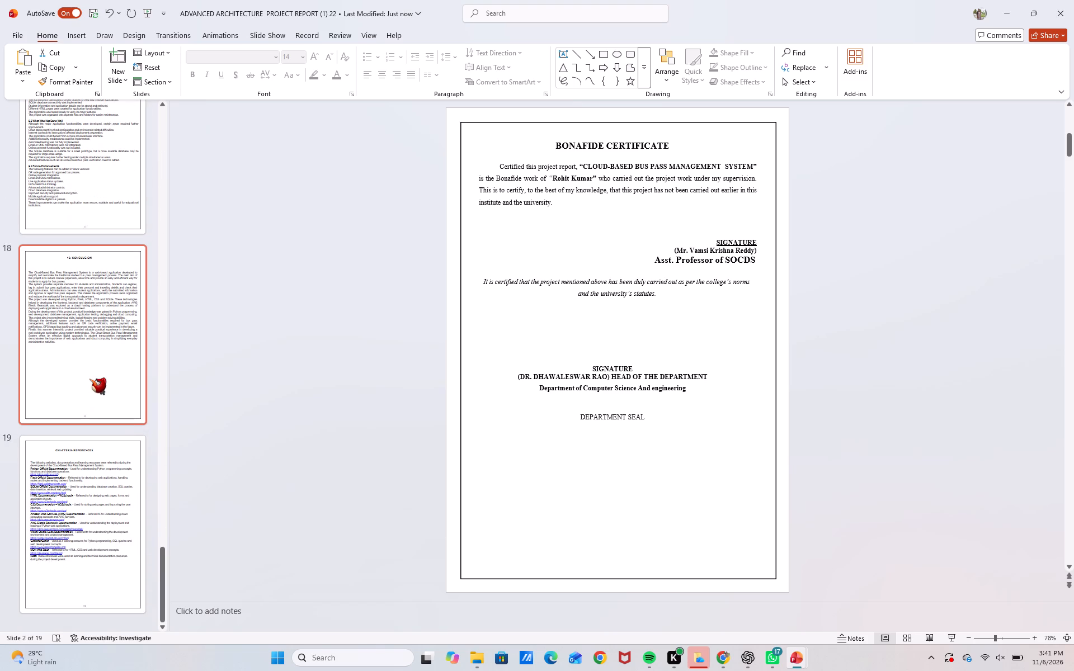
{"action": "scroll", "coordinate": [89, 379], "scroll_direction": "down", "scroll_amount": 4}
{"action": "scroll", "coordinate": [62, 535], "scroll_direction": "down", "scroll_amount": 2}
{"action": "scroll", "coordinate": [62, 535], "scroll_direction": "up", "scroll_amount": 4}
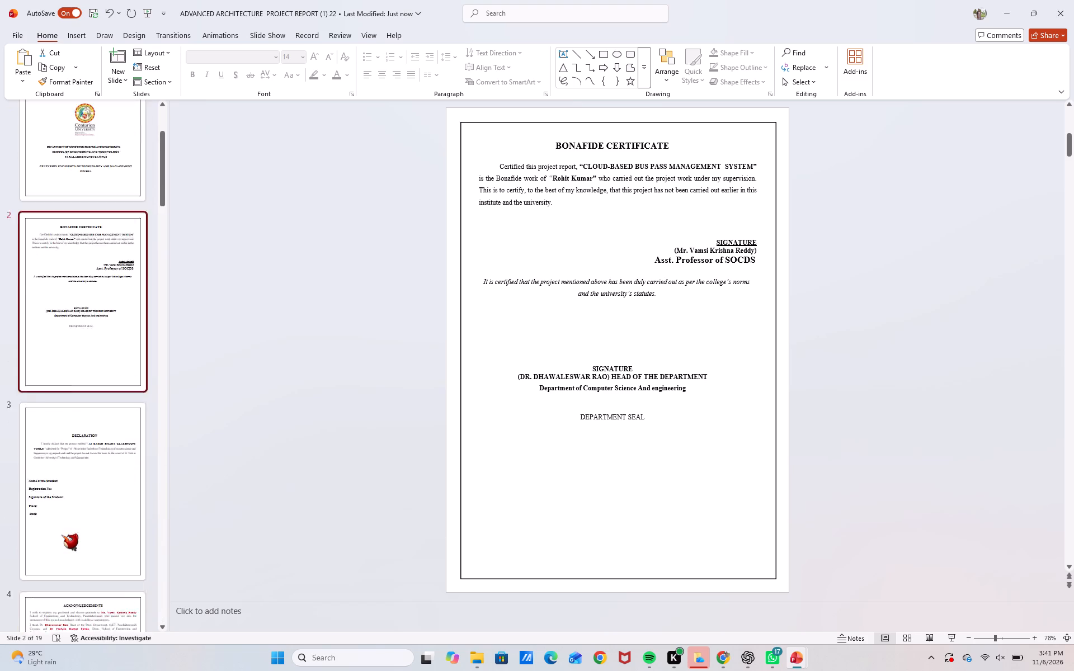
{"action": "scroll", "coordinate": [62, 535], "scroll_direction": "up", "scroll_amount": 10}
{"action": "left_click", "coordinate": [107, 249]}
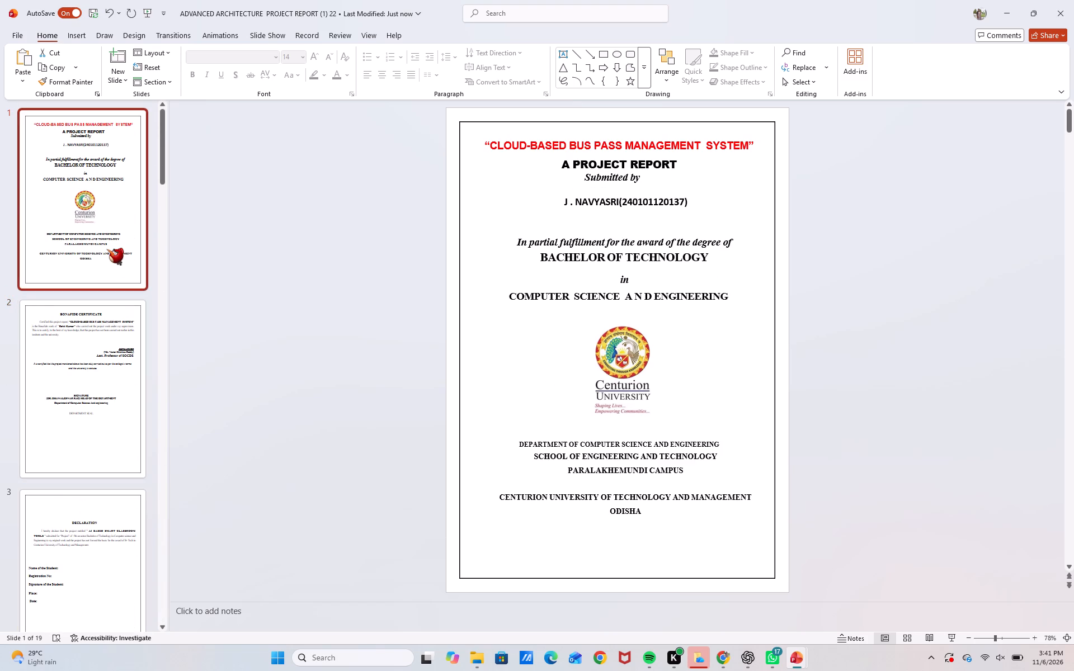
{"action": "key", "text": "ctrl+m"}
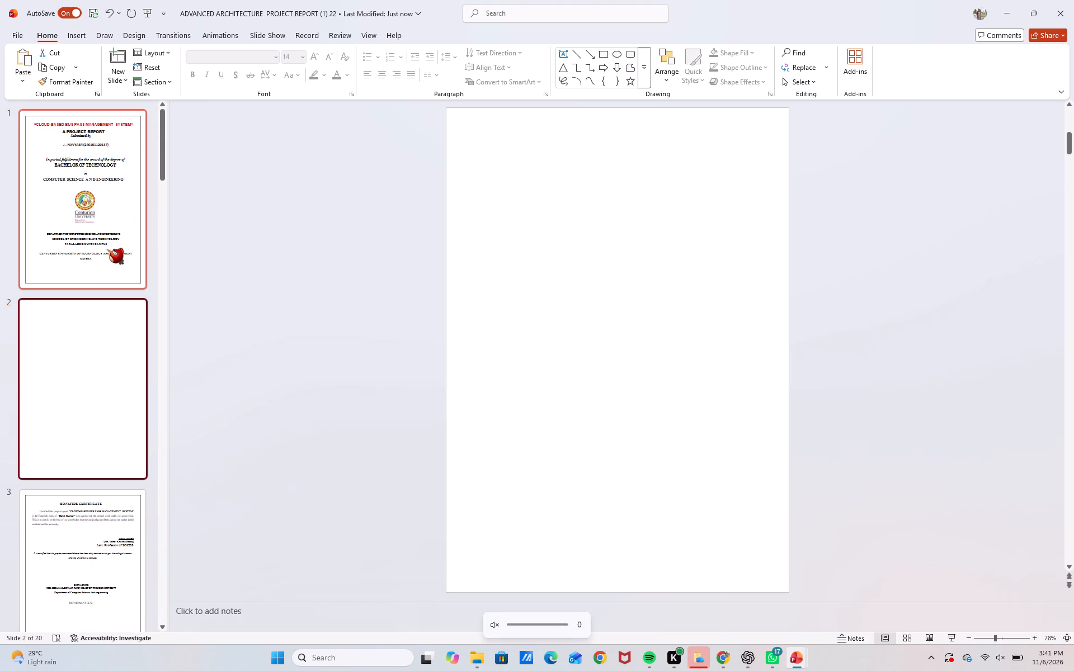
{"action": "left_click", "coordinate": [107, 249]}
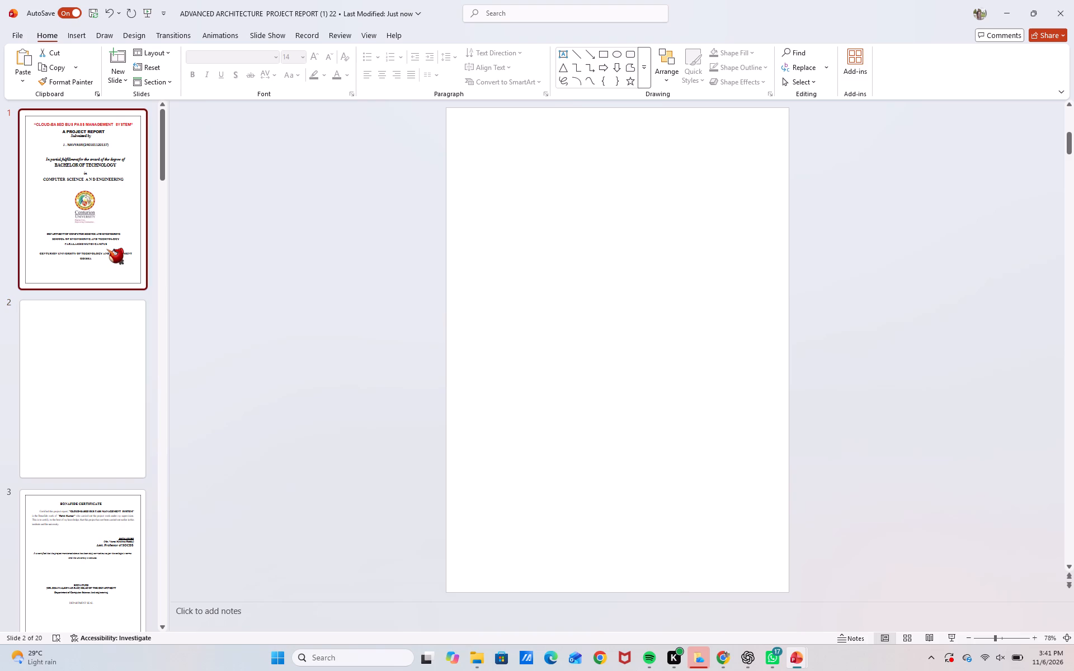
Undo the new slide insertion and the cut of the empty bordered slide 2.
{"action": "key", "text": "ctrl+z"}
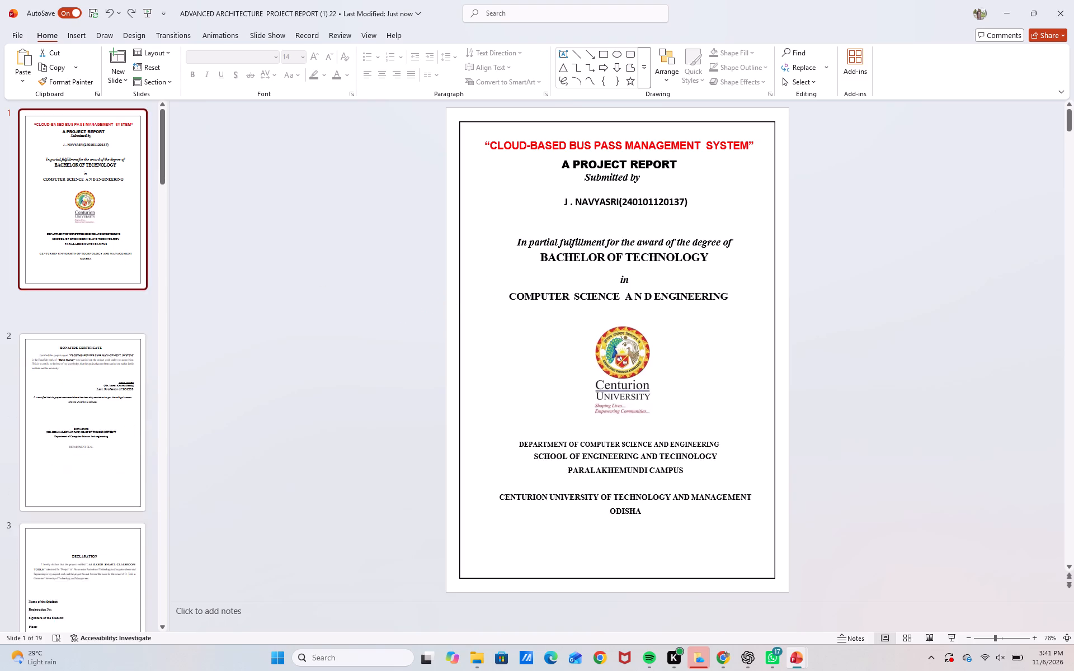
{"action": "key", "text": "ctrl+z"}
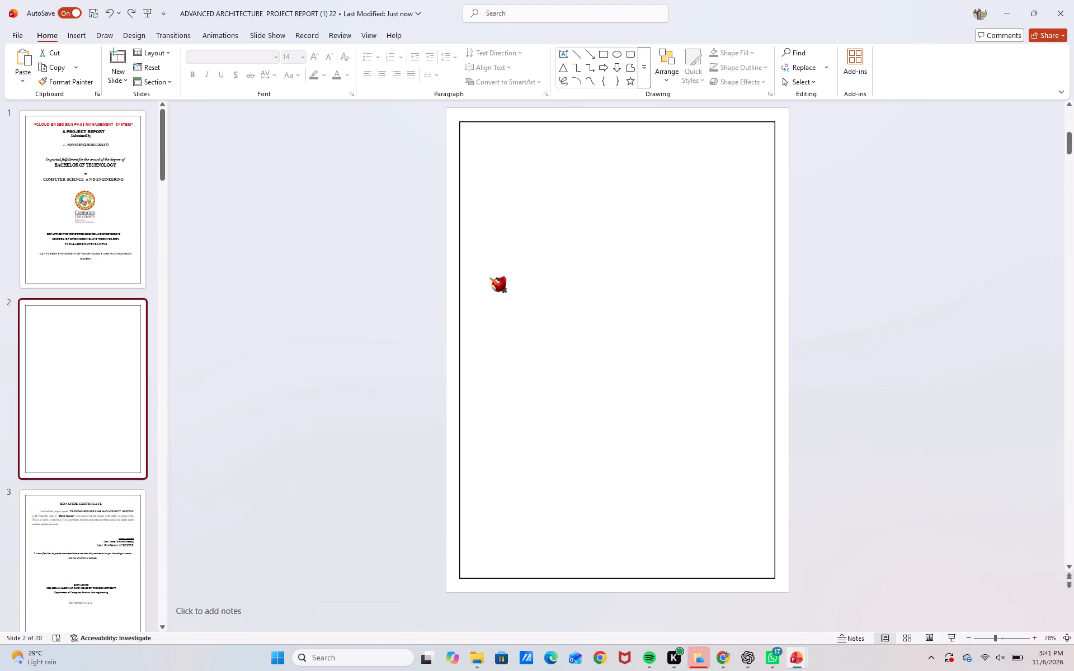
Copy the rectangular page border from the empty slide 2.
{"action": "left_click", "coordinate": [460, 275]}
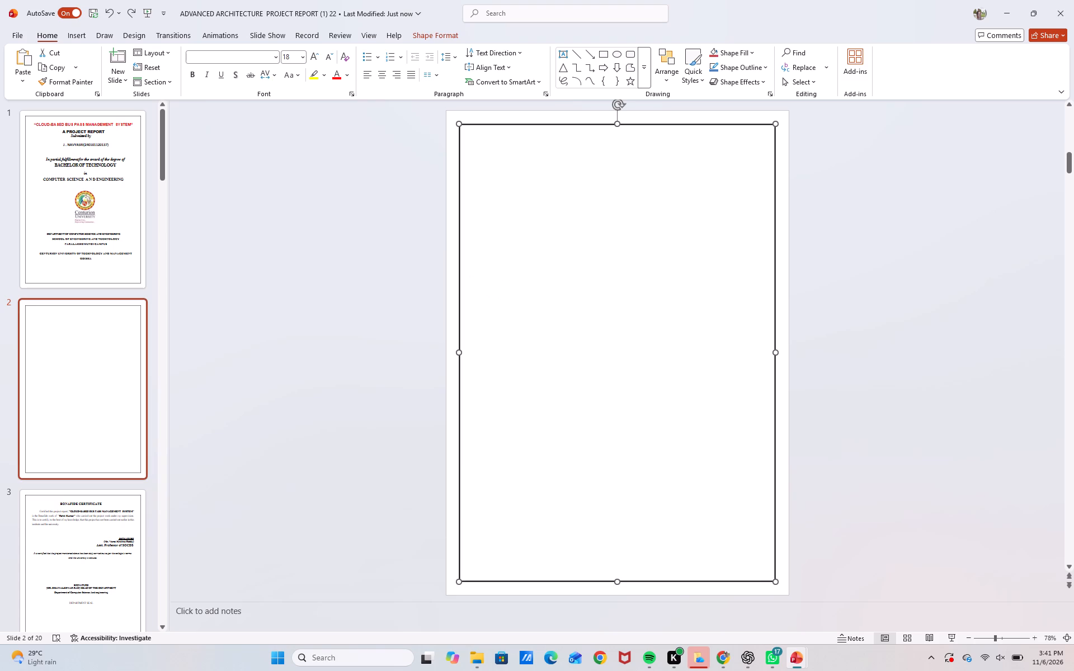
{"action": "key", "text": "ctrl+c"}
{"action": "left_click", "coordinate": [285, 310]}
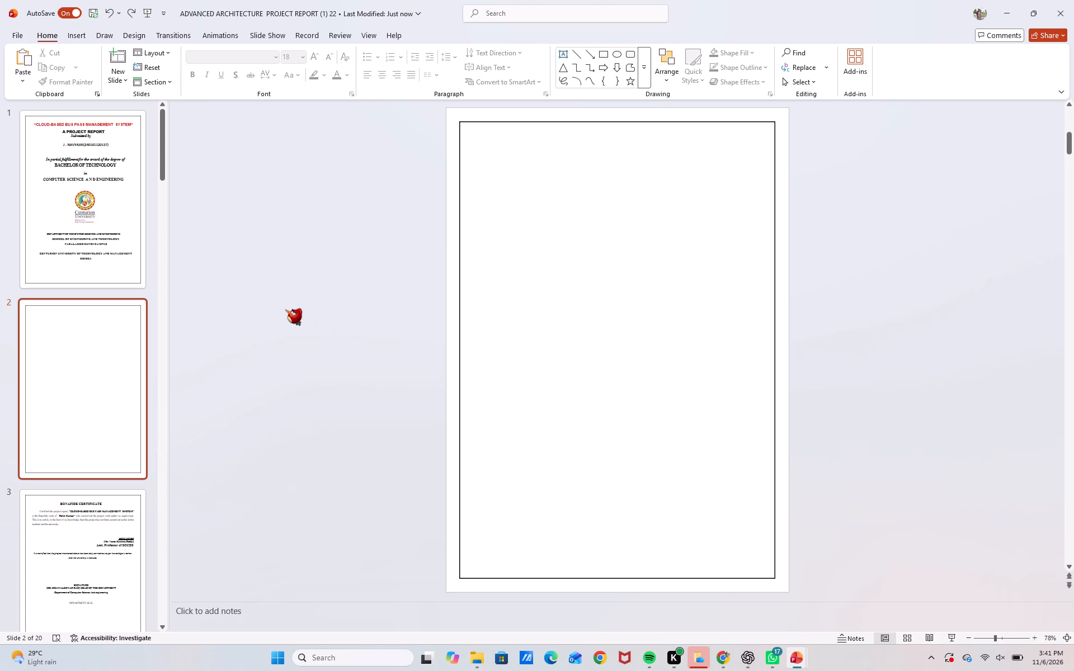
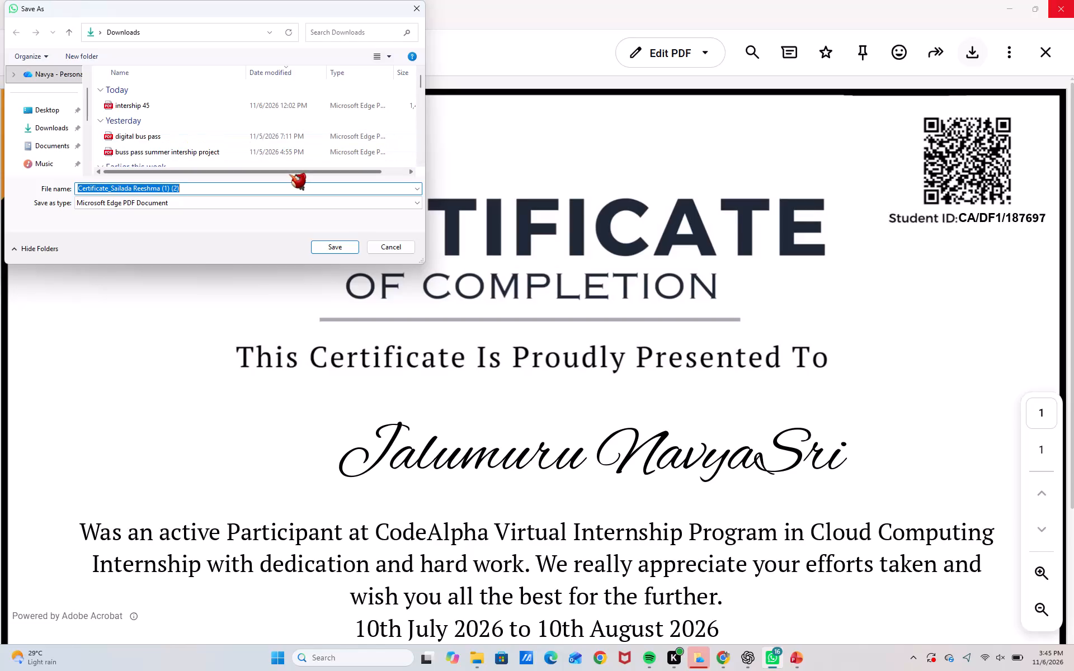
Save the internship completion certificate PDF in Downloads, naming the file "Certificate" followed by a space and the recipient's first name in lowercase.
{"action": "left_click", "coordinate": [276, 189]}
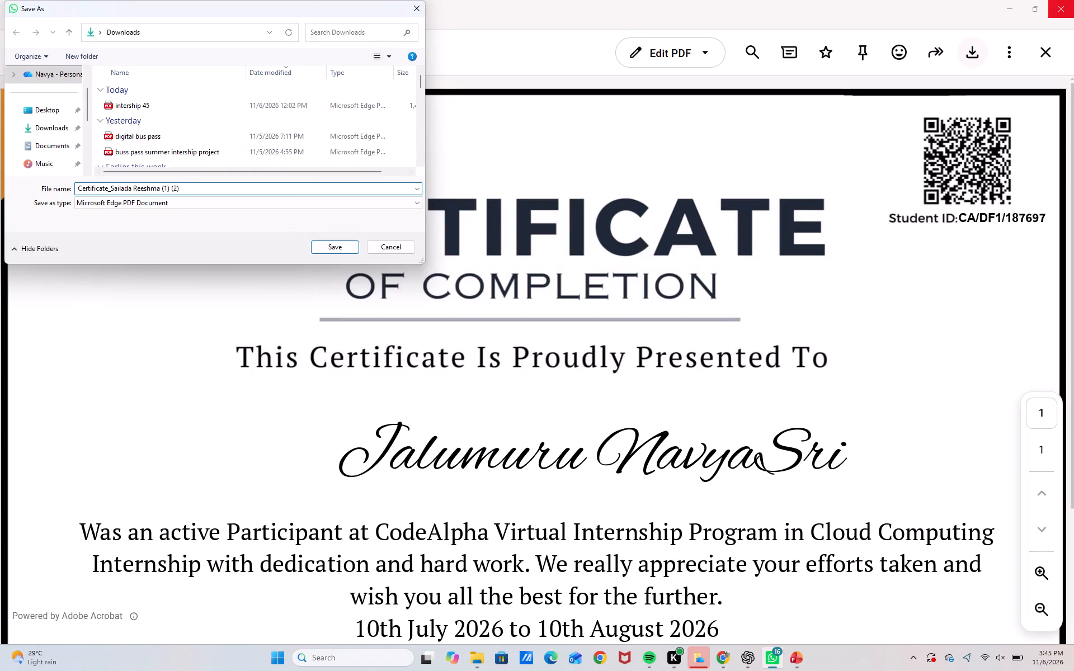
{"action": "key", "text": "BackSpace"}
{"action": "key", "text": "BackSpace"}
{"action": "key", "text": "BackSpace"}
{"action": "key", "text": "BackSpace"}
{"action": "key", "text": "BackSpace"}
{"action": "key", "text": "BackSpace"}
{"action": "key", "text": "BackSpace"}
{"action": "key", "text": "BackSpace"}
{"action": "key", "text": "BackSpace"}
{"action": "key", "text": "BackSpace"}
{"action": "key", "text": "BackSpace"}
{"action": "key", "text": "BackSpace"}
{"action": "key", "text": "BackSpace"}
{"action": "key", "text": "BackSpace"}
{"action": "key", "text": "BackSpace"}
{"action": "key", "text": "BackSpace"}
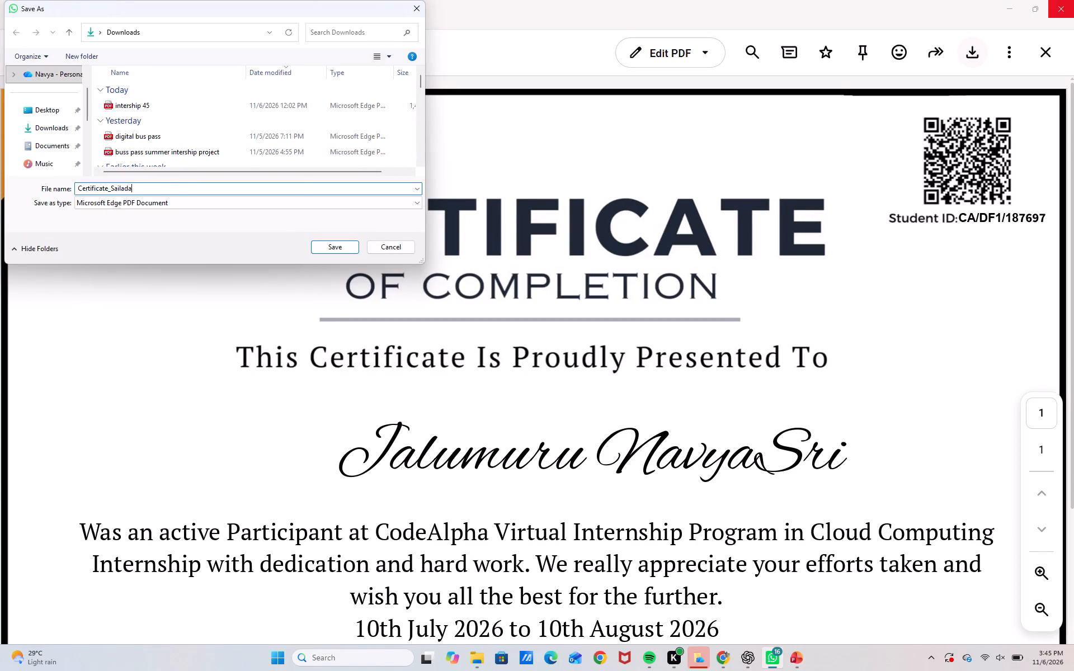
{"action": "key", "text": "BackSpace"}
{"action": "key", "text": "BackSpace"}
{"action": "key", "text": "BackSpace"}
{"action": "key", "text": "BackSpace"}
{"action": "key", "text": "BackSpace"}
{"action": "key", "text": "BackSpace"}
{"action": "key", "text": "BackSpace"}
{"action": "key", "text": "BackSpace"}
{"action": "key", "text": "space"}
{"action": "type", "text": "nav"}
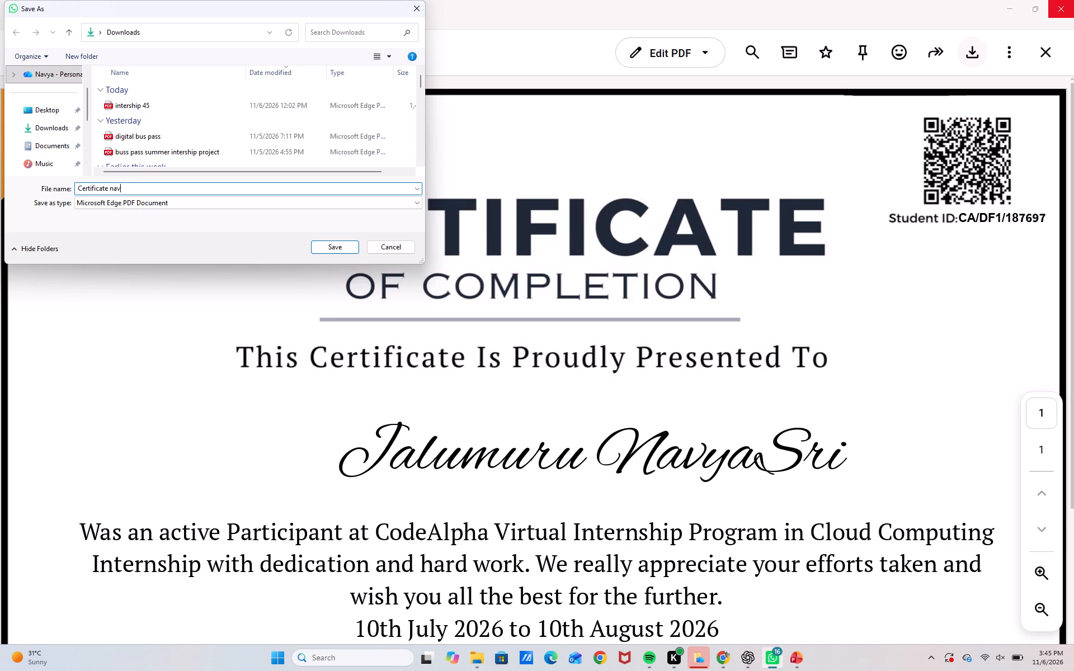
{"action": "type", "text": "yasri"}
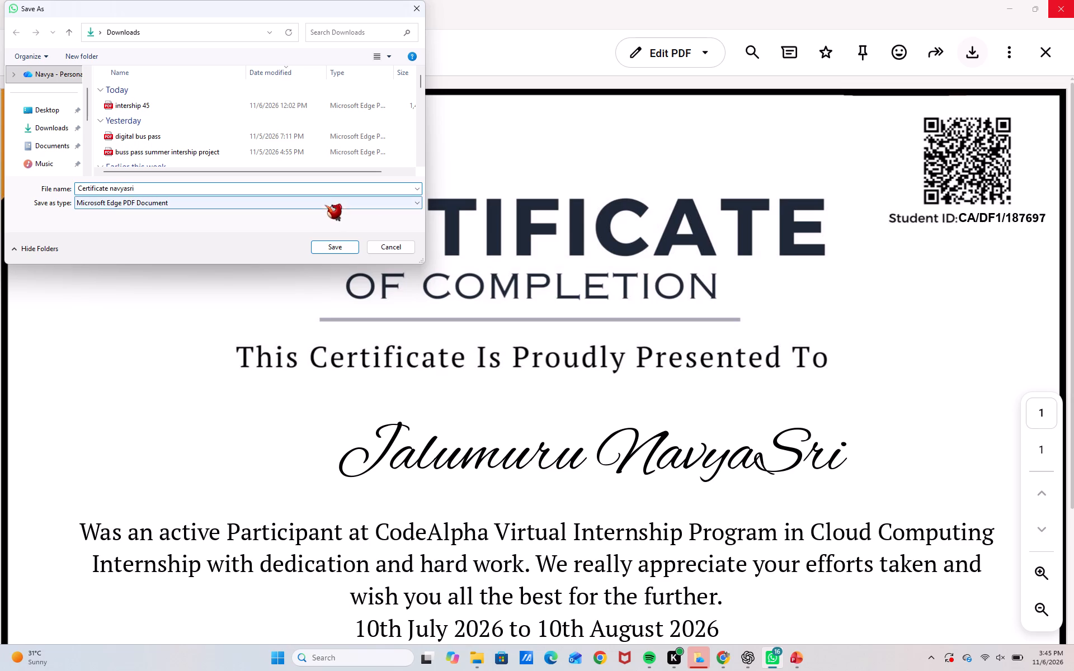
{"action": "left_click", "coordinate": [342, 239]}
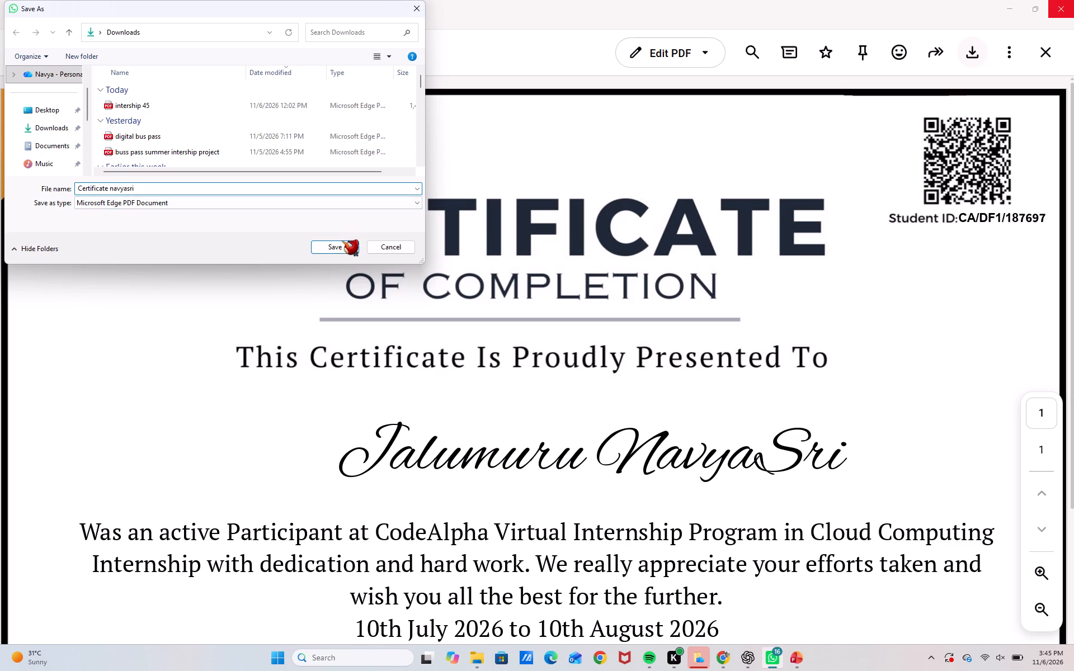